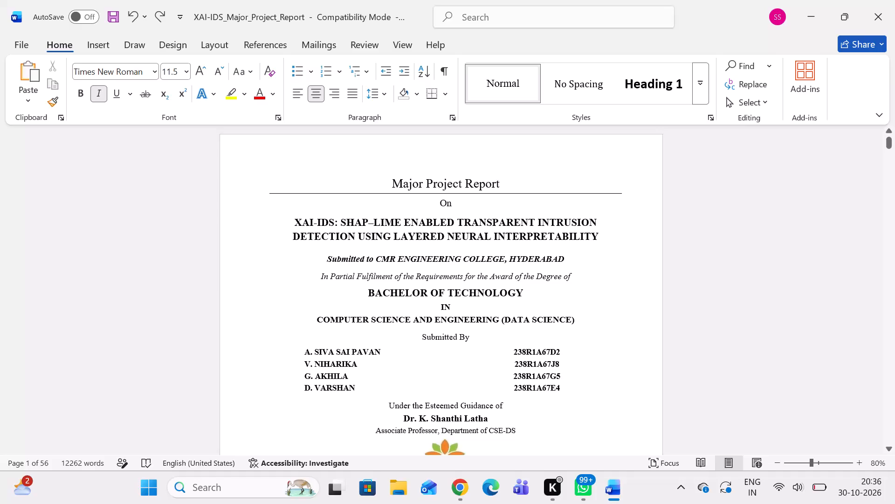
Increase the font size to 12 for the Seaborn paragraph text from "It comes with built-in themes" through "visually appealing".
scroll(509, 248, down, 15)
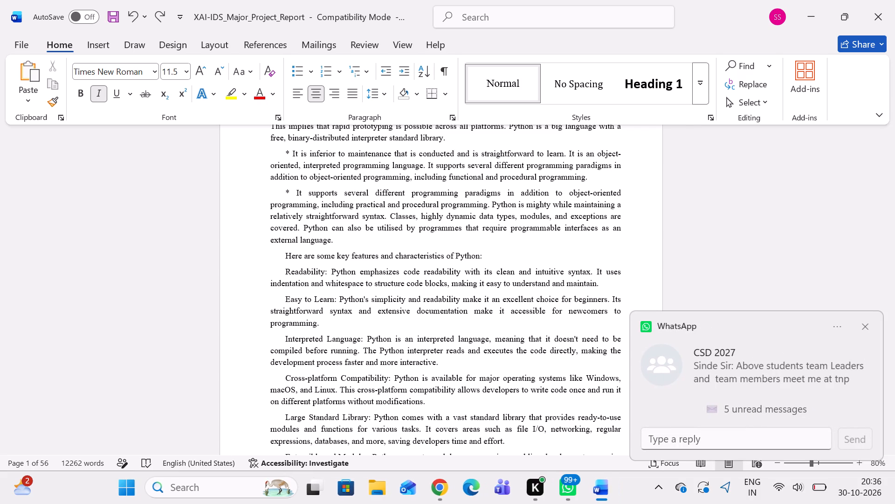
scroll(509, 248, down, 2)
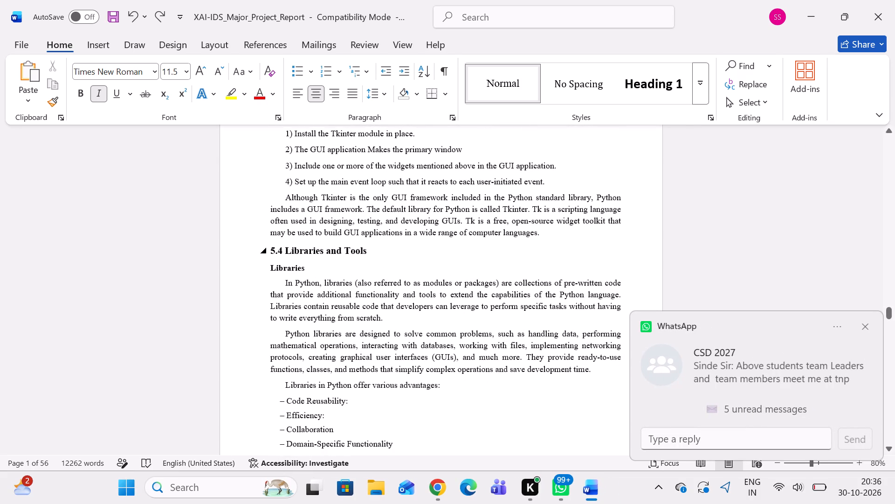
scroll(510, 244, down, 1)
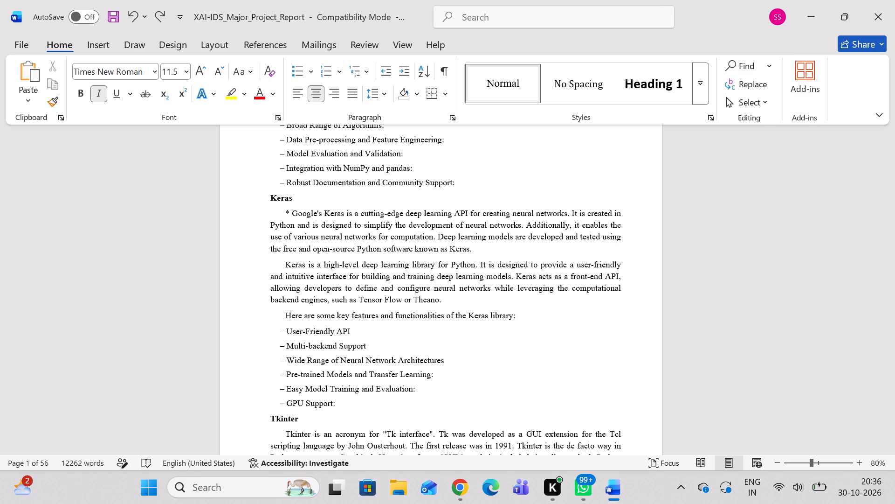
scroll(510, 244, down, 1)
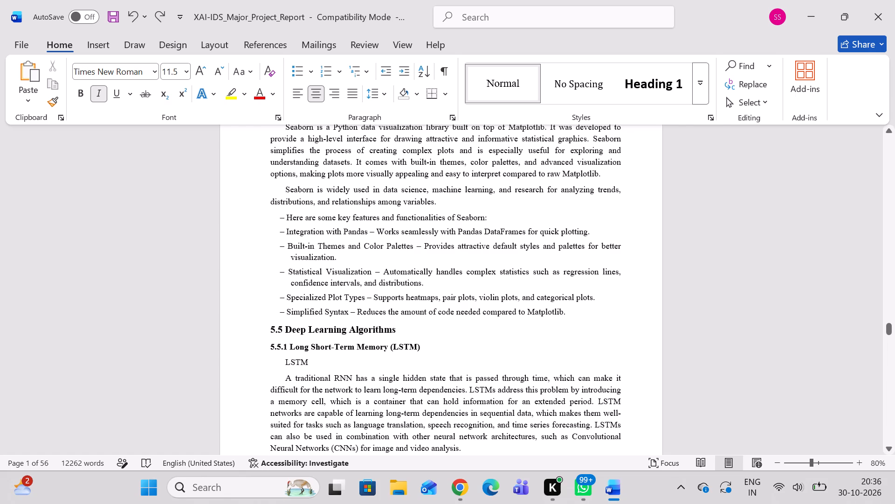
ctrl+scroll(454, 233, up, 6)
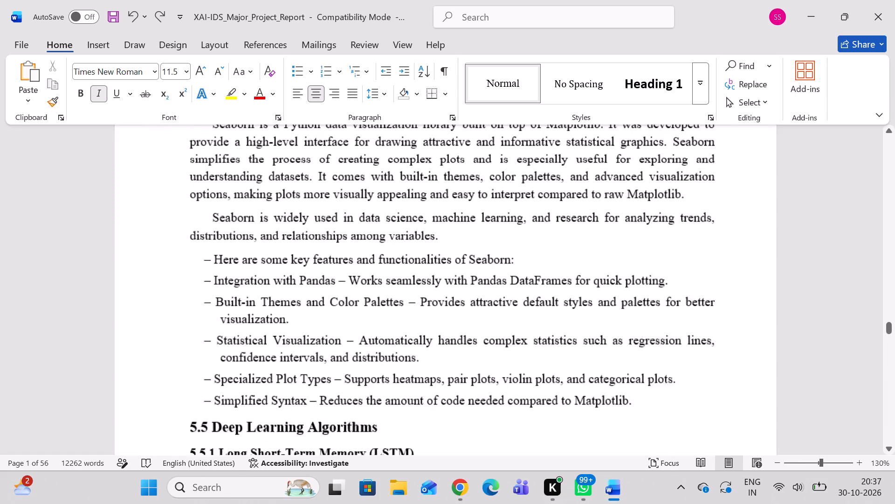
click(422, 204)
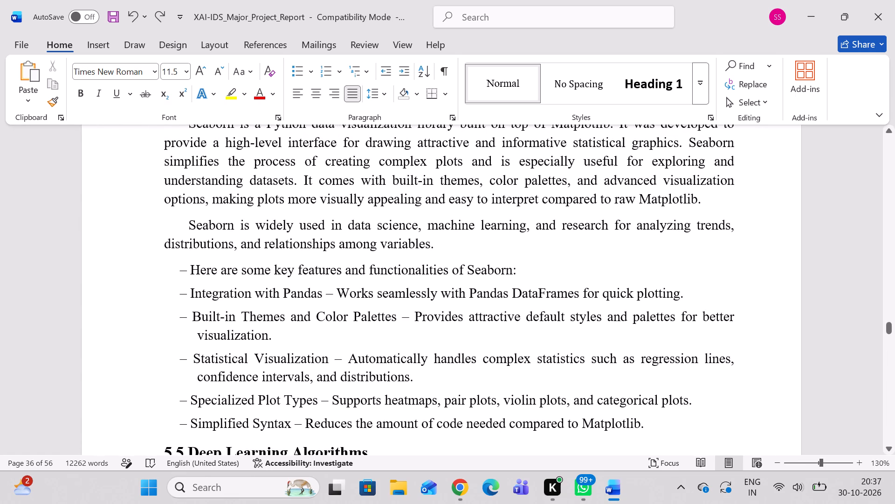
drag(294, 173, 373, 204)
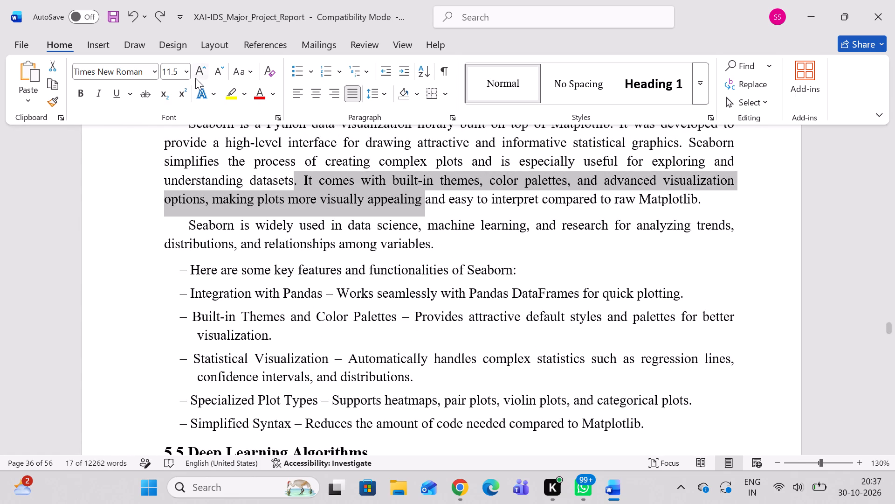
click(192, 78)
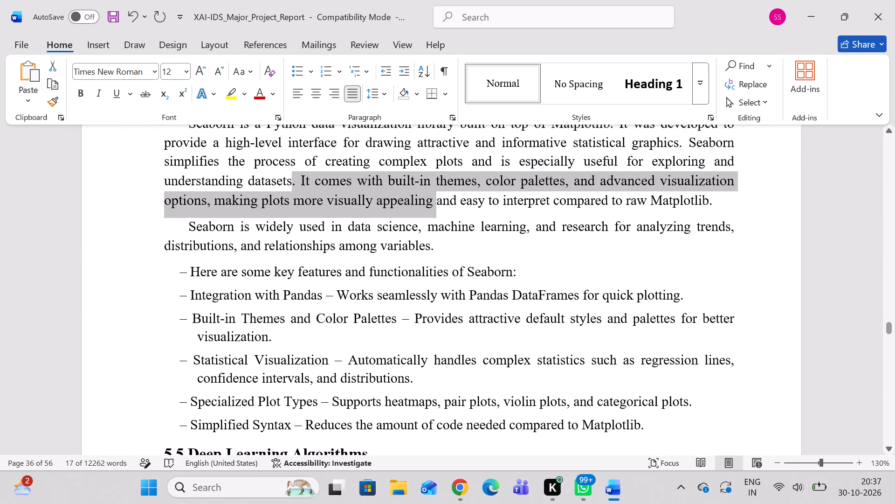
click(456, 257)
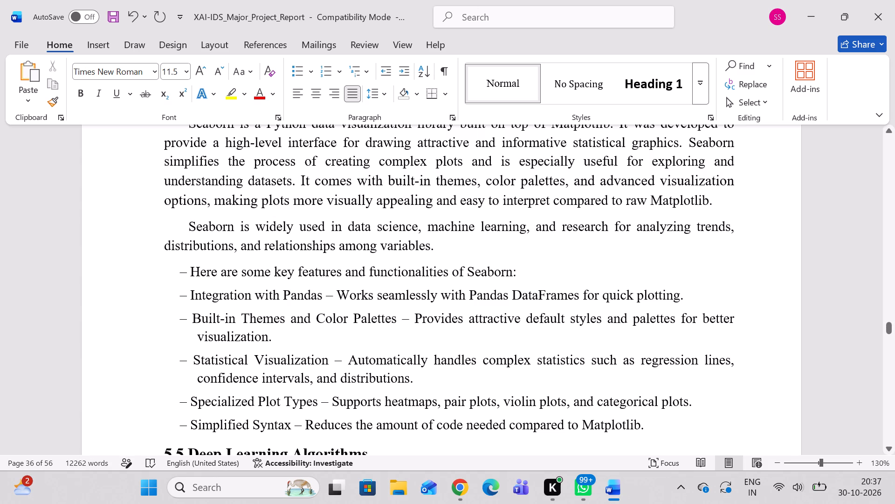
click(279, 176)
click(331, 180)
Remove the border line beneath the "Major Project Report" title on the cover page.
ctrl+scroll(358, 236, up, 6)
scroll(358, 236, right, 1)
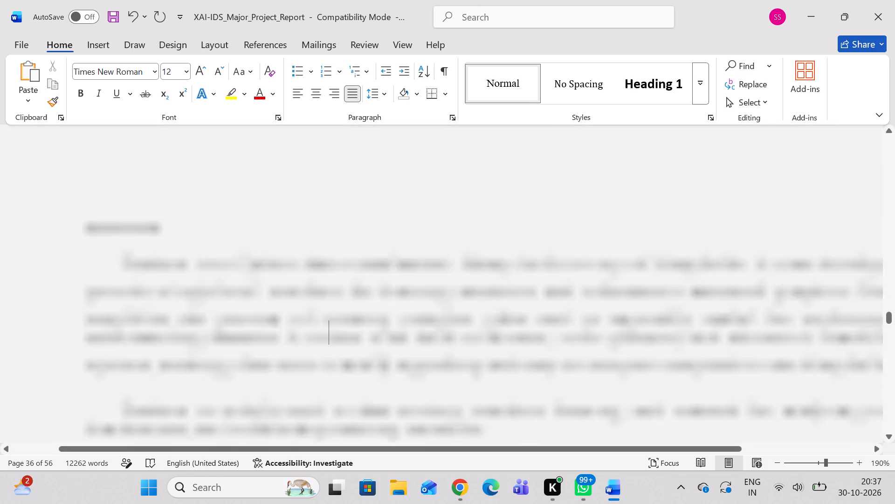
scroll(358, 236, right, 1)
ctrl+scroll(358, 236, down, 11)
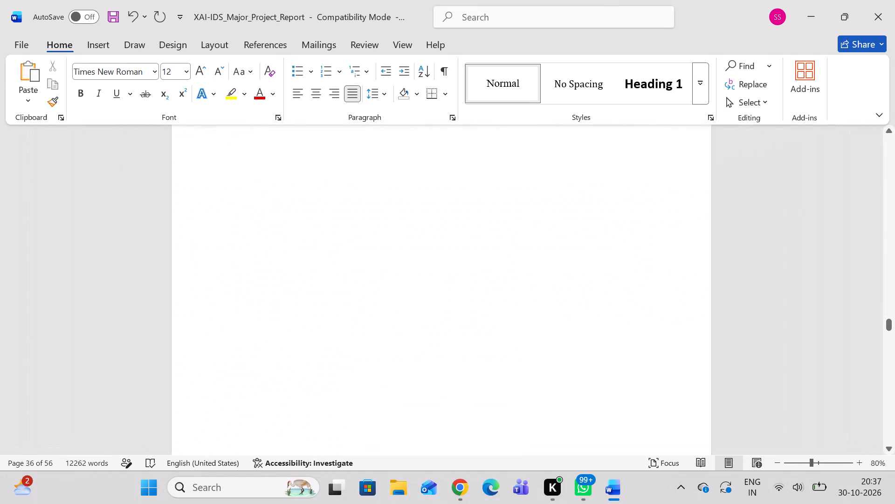
scroll(358, 236, up, 1)
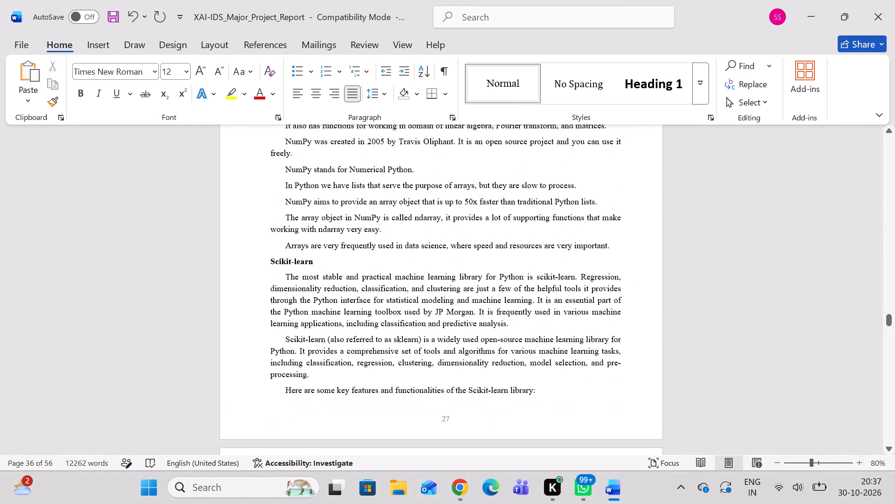
scroll(358, 236, up, 7)
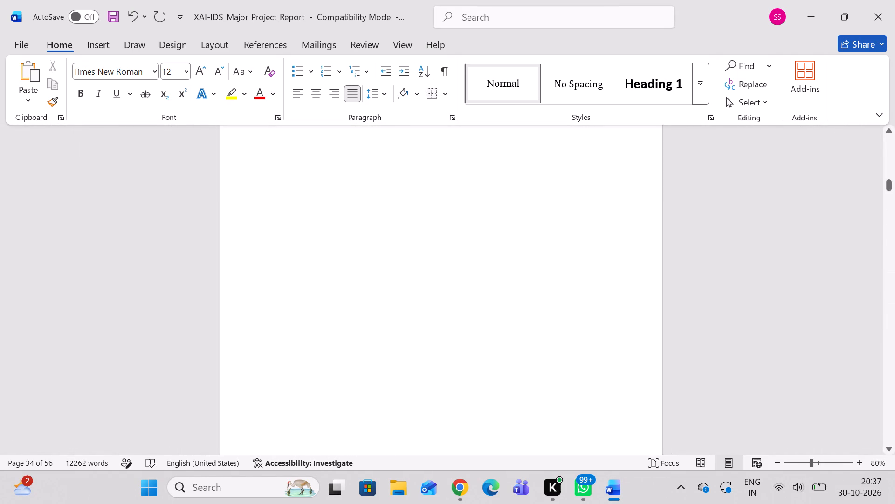
scroll(358, 236, up, 8)
scroll(358, 236, down, 1)
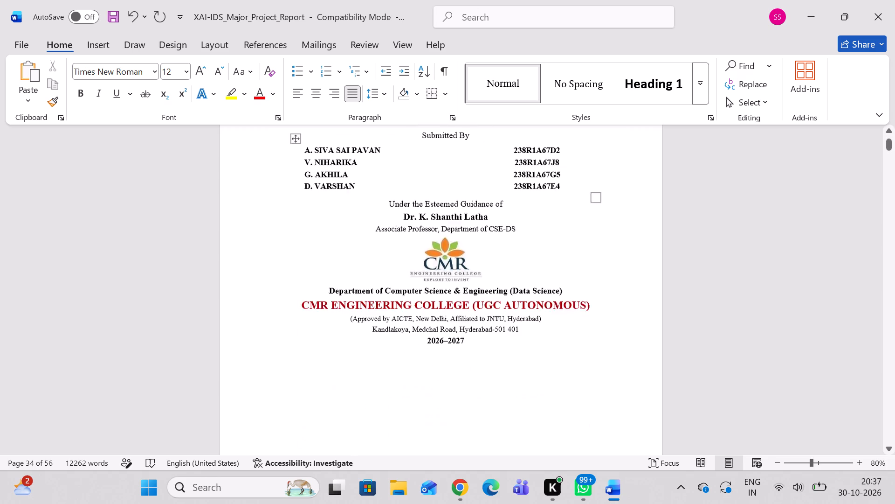
click(494, 178)
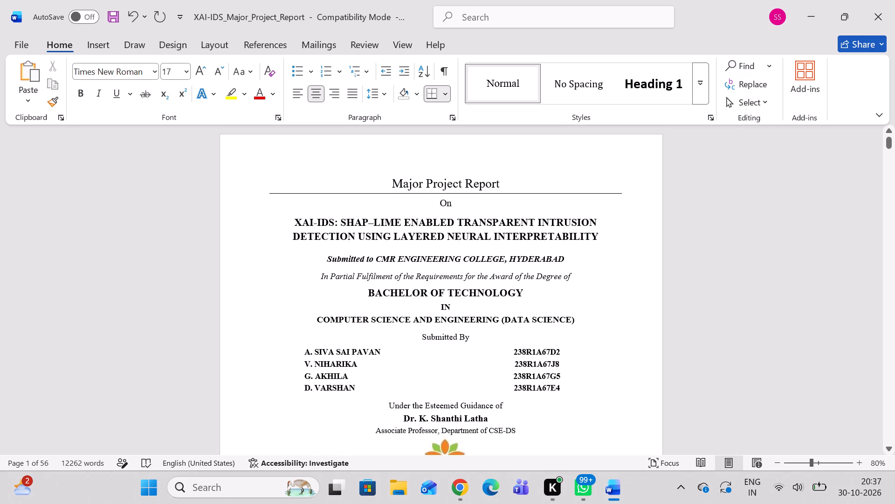
drag(509, 181, 464, 179)
click(505, 185)
click(512, 189)
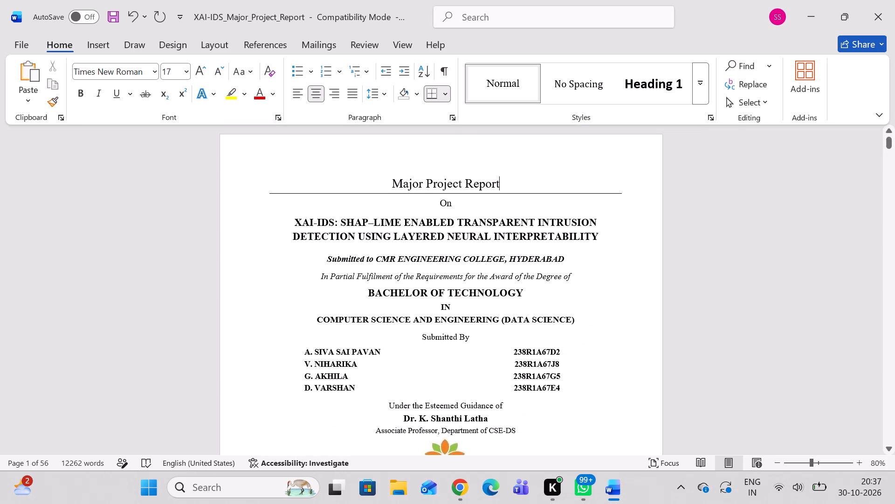
click(514, 193)
click(514, 193)
key(Down)
key(Down)
key(Up)
key(Up)
key(Down)
key(Up)
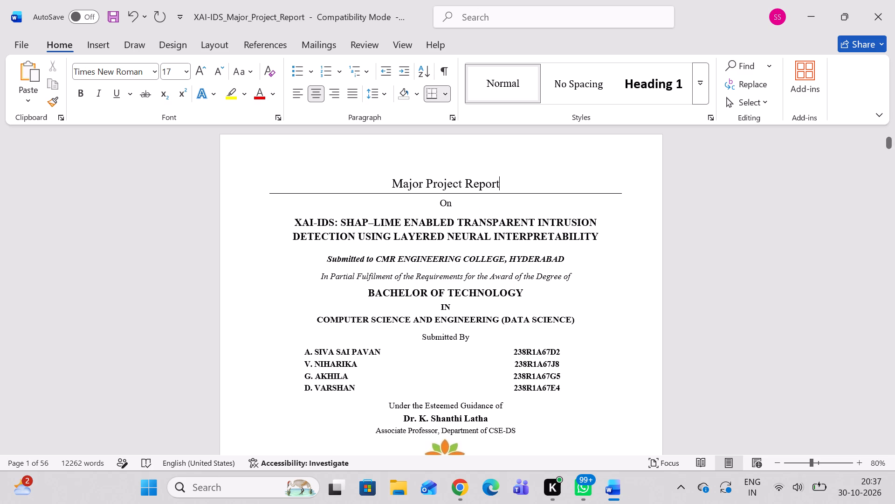
click(440, 97)
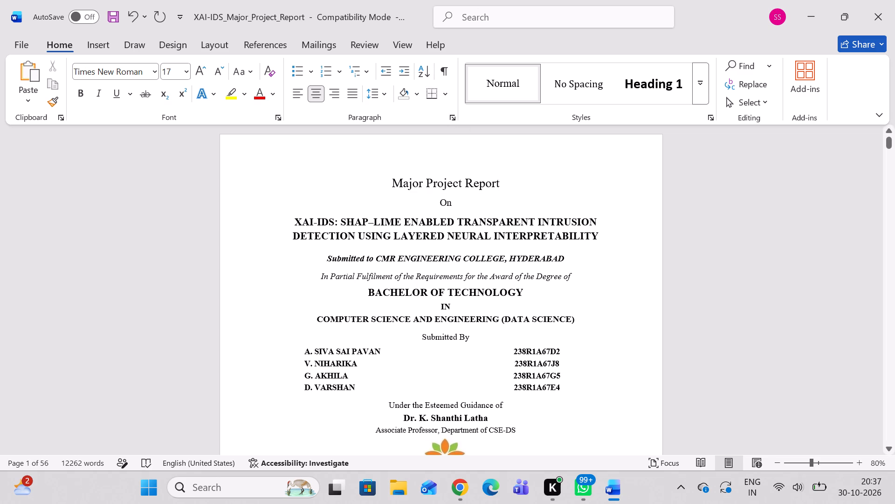
Push the signature table on the Certificate page down by adding blank lines after the closing paragraph ending in "diploma.".
scroll(499, 277, up, 1)
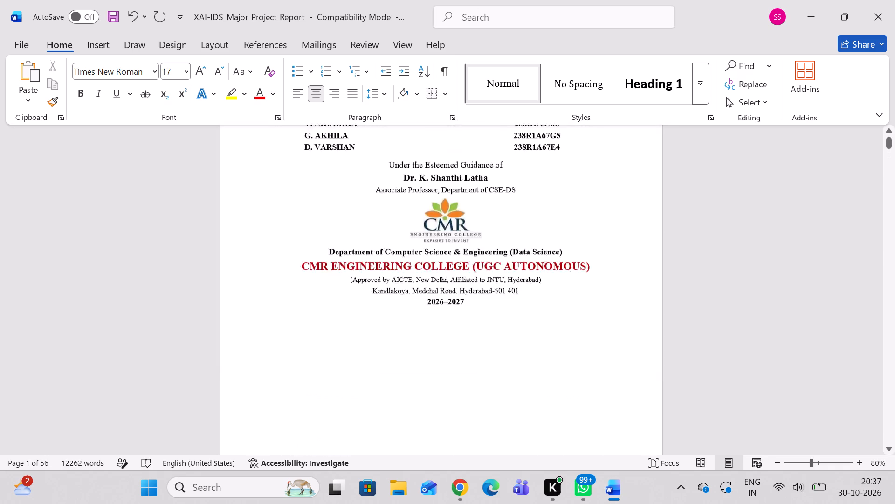
scroll(499, 277, up, 3)
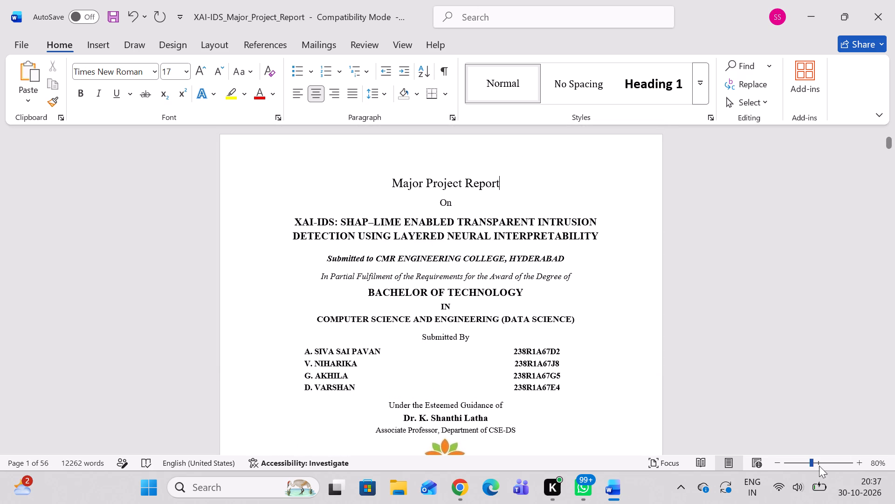
click(813, 462)
click(816, 462)
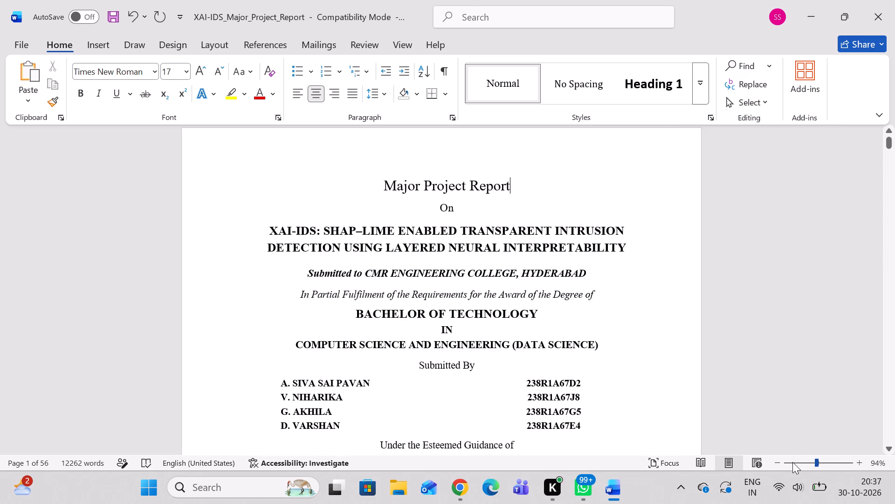
click(804, 459)
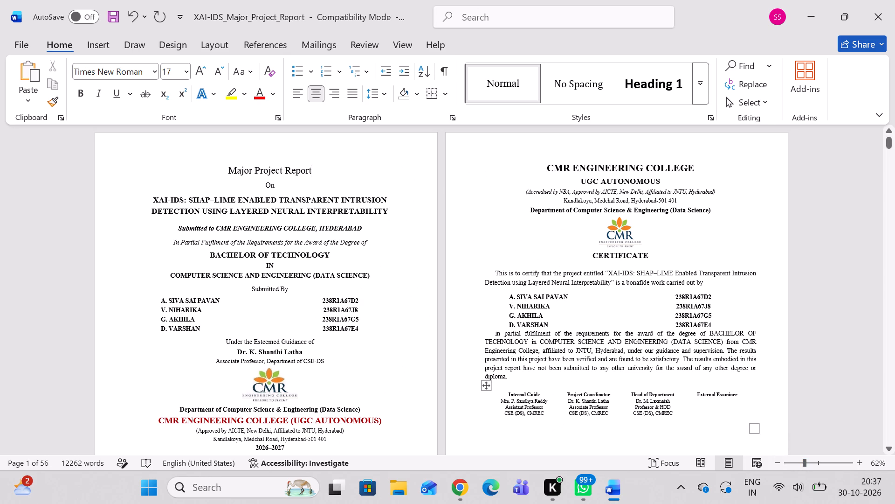
ctrl+scroll(593, 433, down, 5)
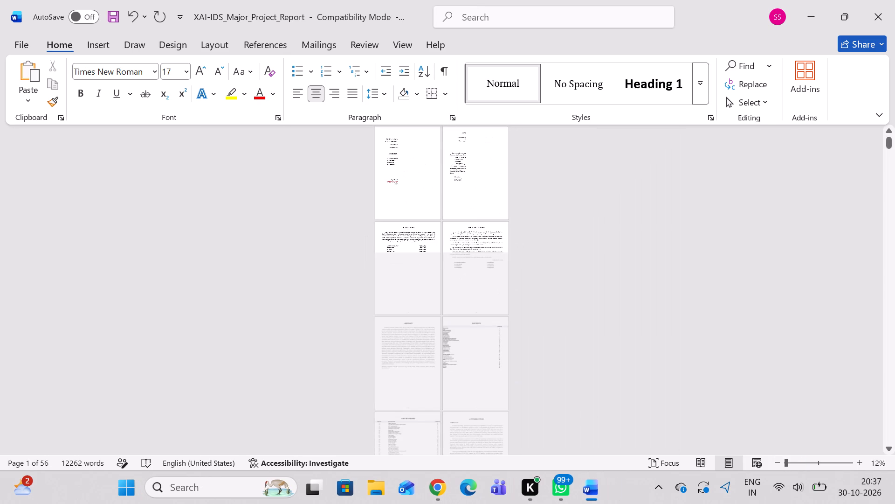
ctrl+scroll(593, 433, up, 5)
ctrl+scroll(593, 433, down, 3)
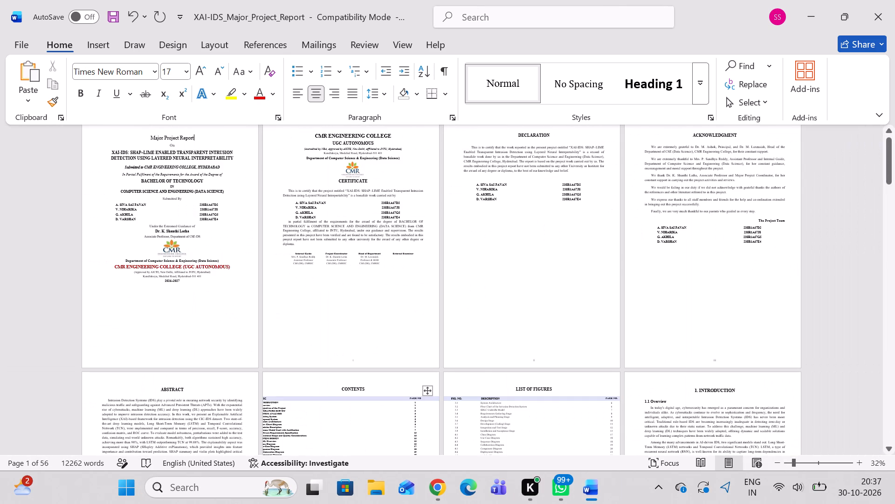
scroll(593, 433, up, 2)
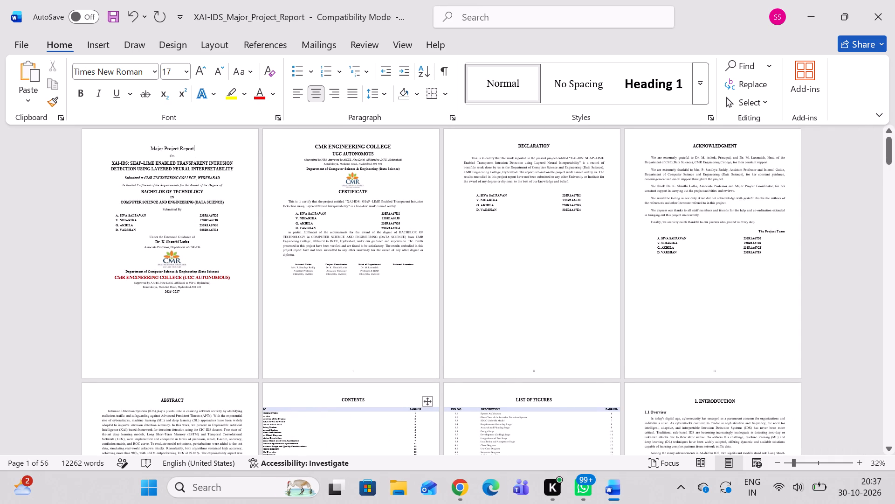
click(303, 252)
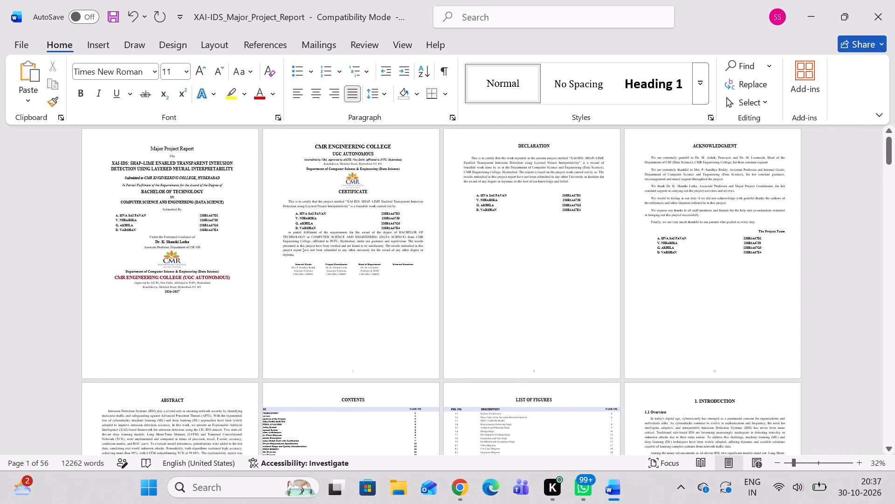
click(298, 253)
key(Return)
key(Return)
key(Return)
key(Return)
key(Return)
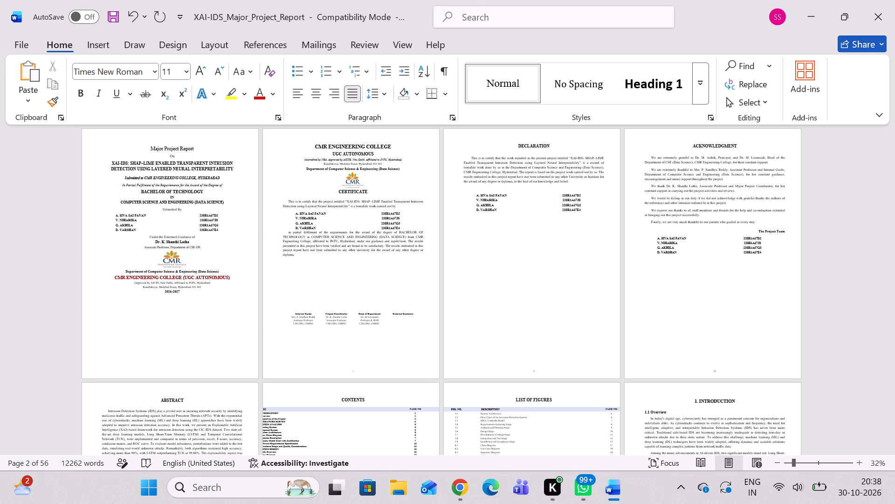
Push the student name and roll number table on the Declaration page down by adding blank lines after the paragraph.
click(574, 177)
click(571, 180)
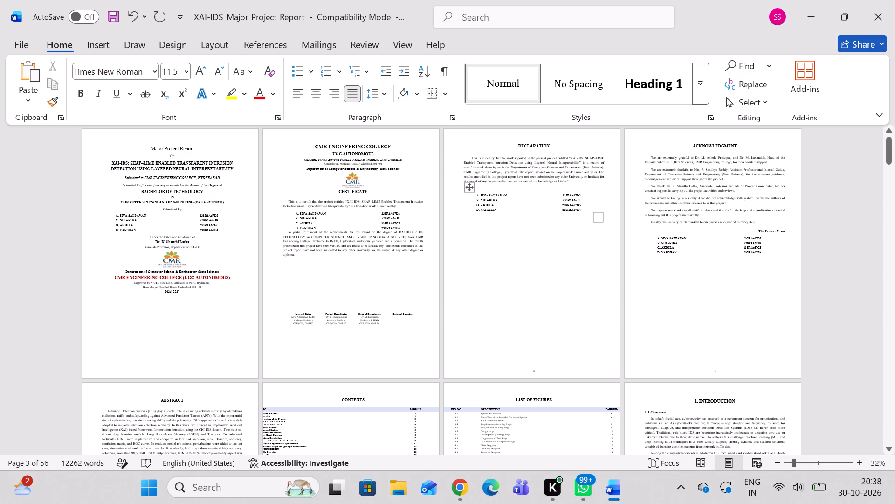
key(Return)
key(Return)
key(Return)
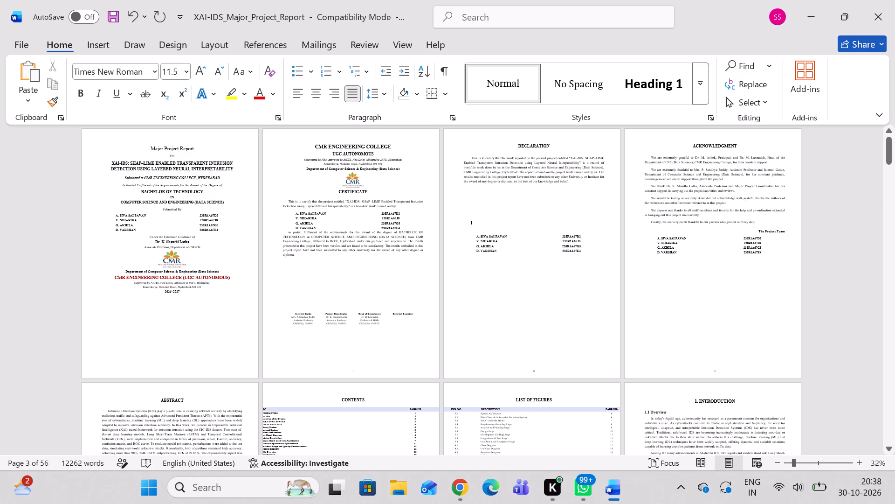
Delete the "The Project Team" line above the student name table on the Acknowledgment page.
drag(787, 227, 773, 233)
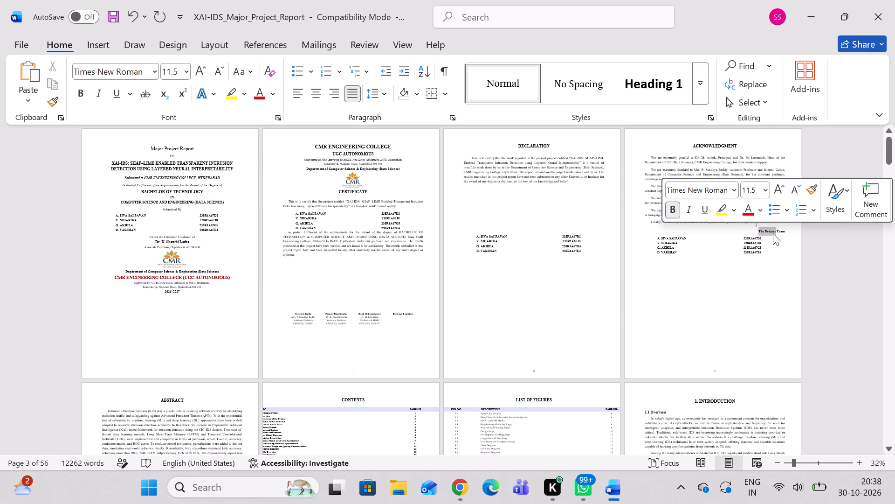
click(782, 226)
click(784, 227)
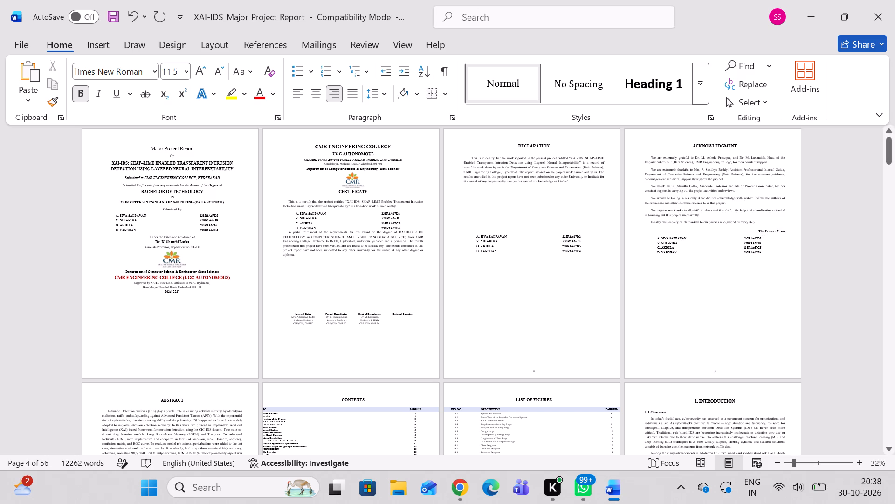
key(BackSpace)
key(BackSpace)
key(BackSpace)
key(BackSpace)
key(BackSpace)
key(BackSpace)
key(BackSpace)
key(BackSpace)
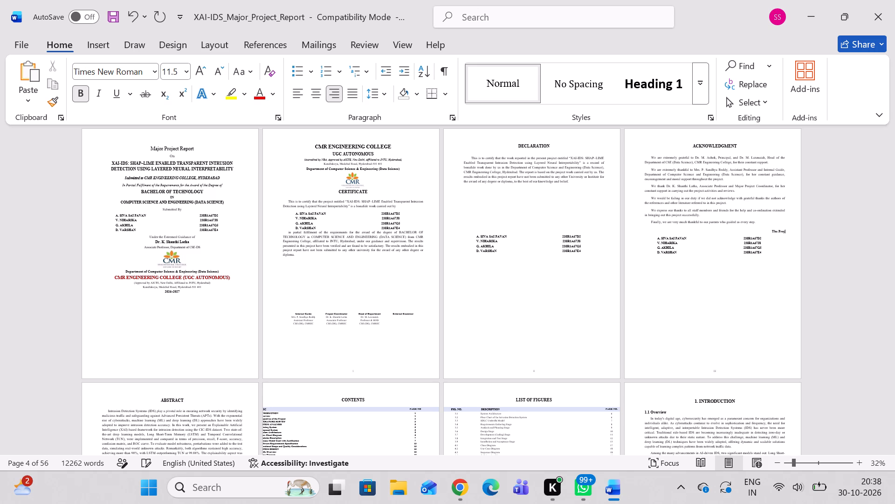
key(ctrl+BackSpace)
key(ctrl+BackSpace)
Push the student name and roll number table on the Acknowledgment page down by adding blank lines after the closing paragraph.
key(Return)
key(Return)
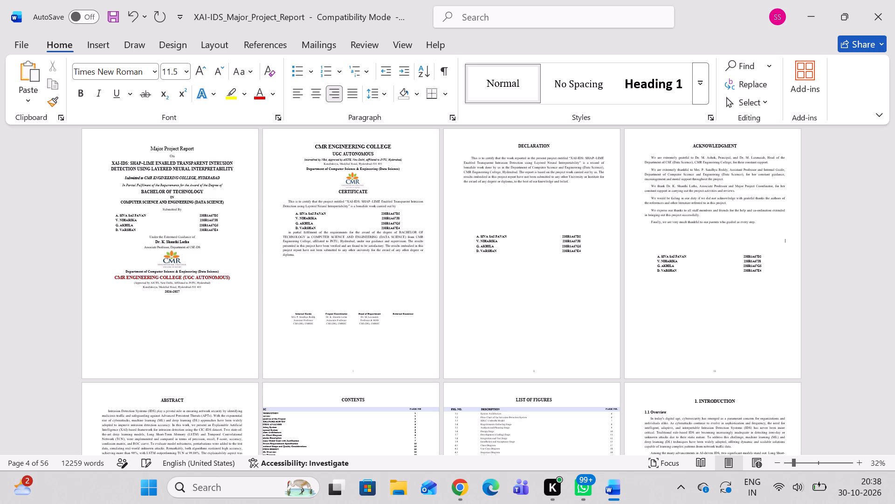
key(Return)
key(Return)
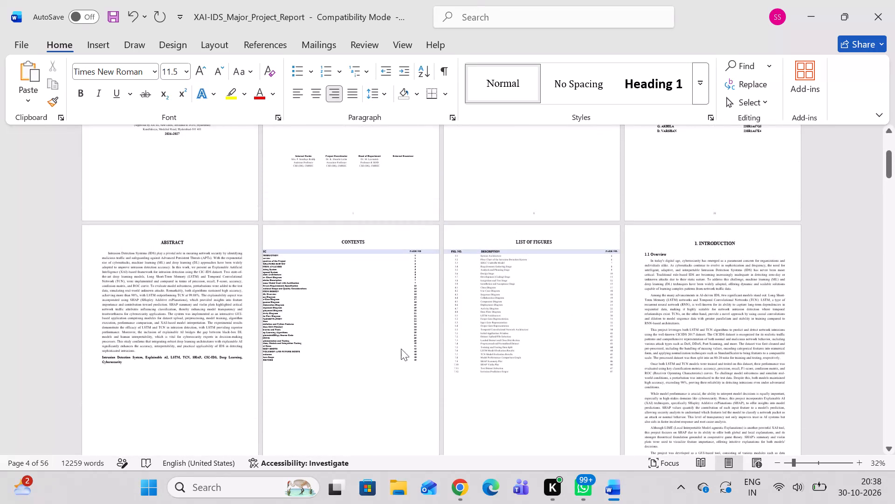
Look through the report's page layout from the Abstract through the System Design and Implementation chapters to the Testing chapter.
scroll(483, 324, down, 1)
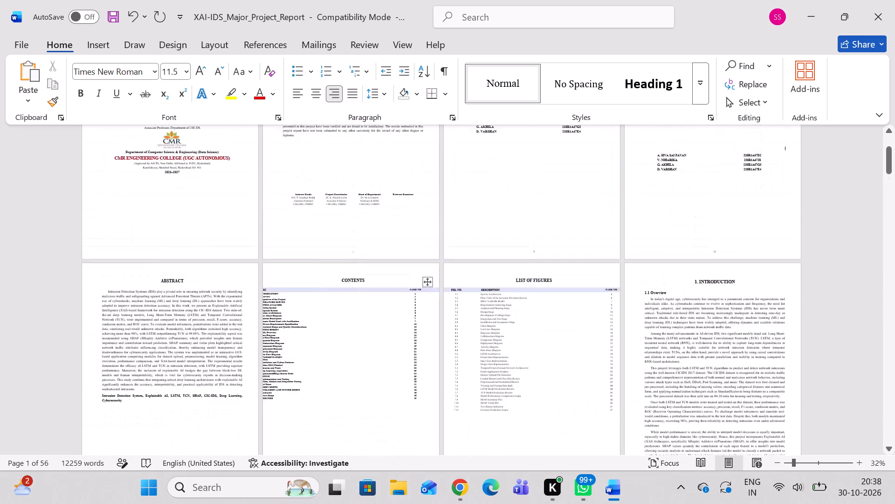
scroll(483, 324, down, 1)
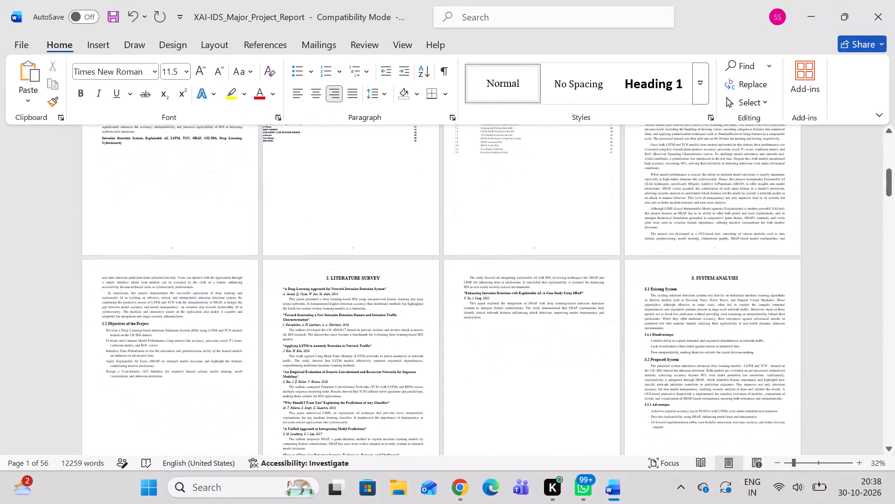
scroll(483, 324, down, 1)
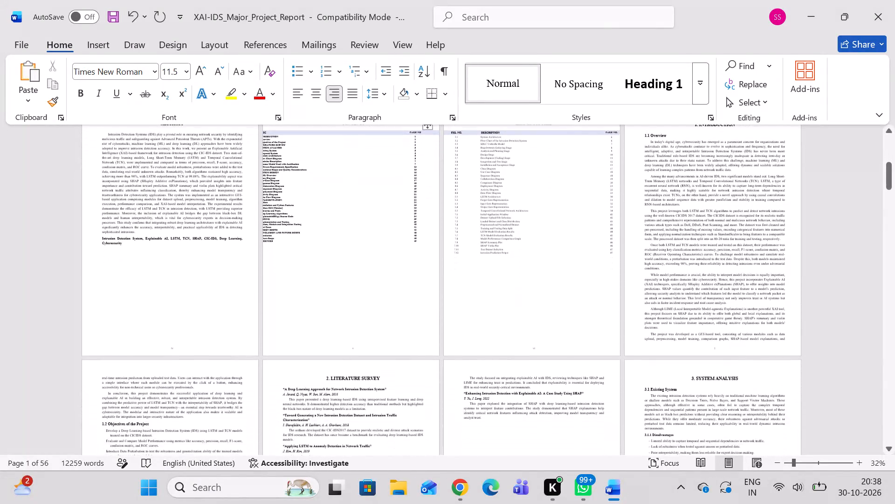
scroll(483, 324, down, 1)
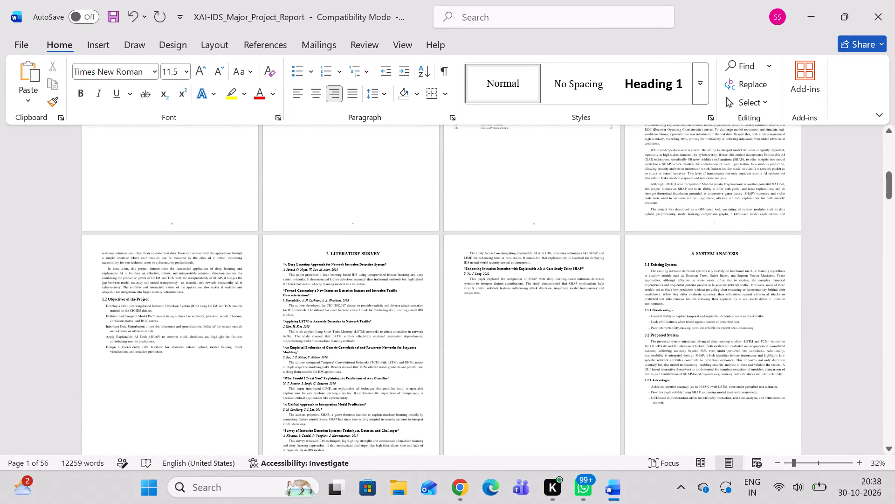
scroll(483, 324, down, 1)
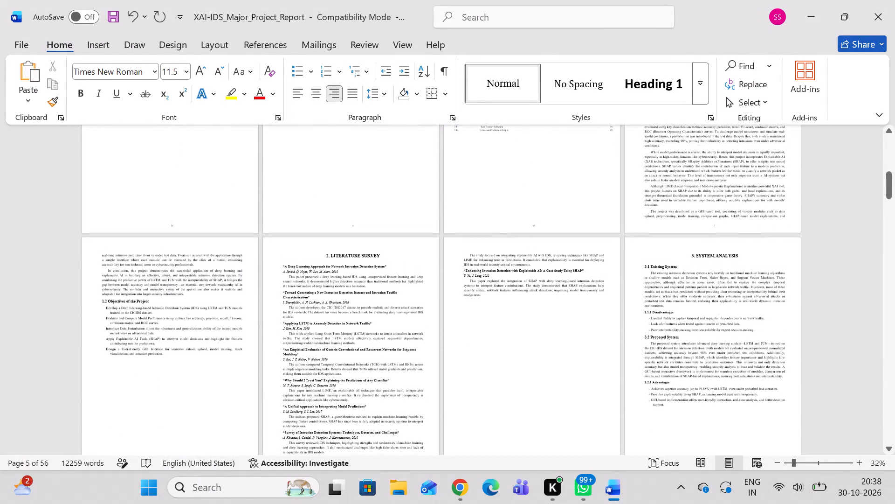
scroll(483, 324, down, 1)
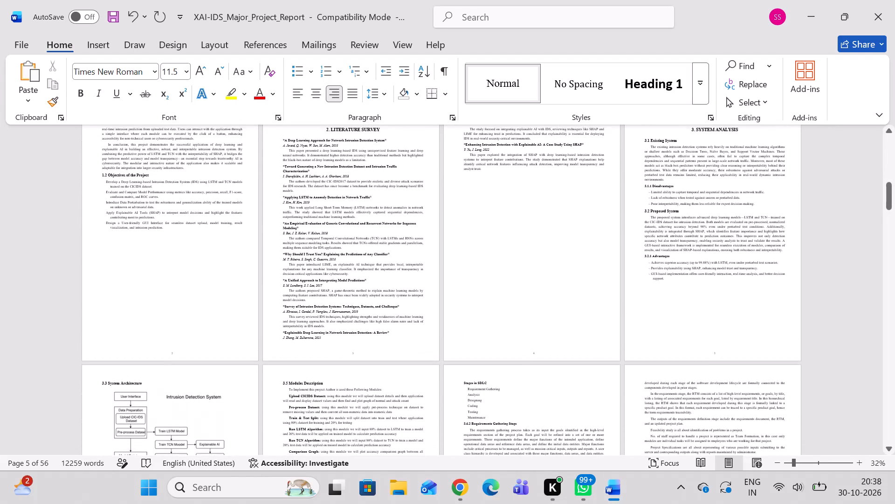
scroll(483, 324, down, 1)
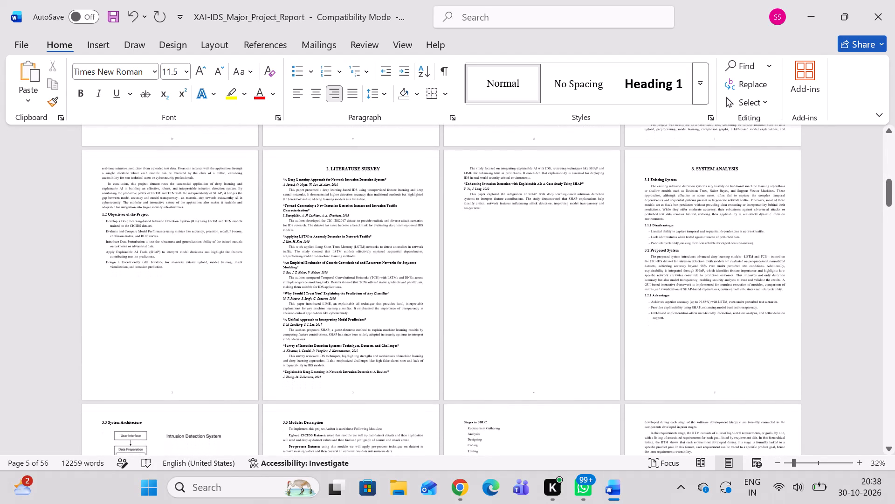
scroll(483, 324, down, 1)
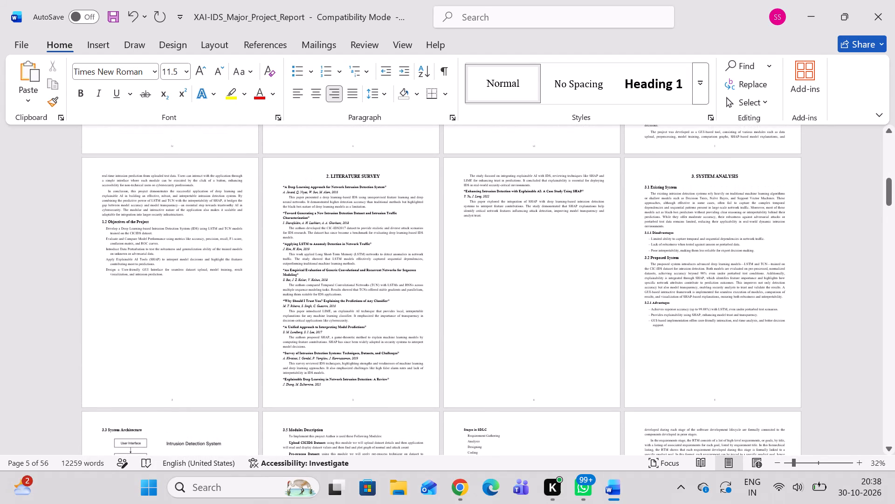
scroll(483, 324, down, 1)
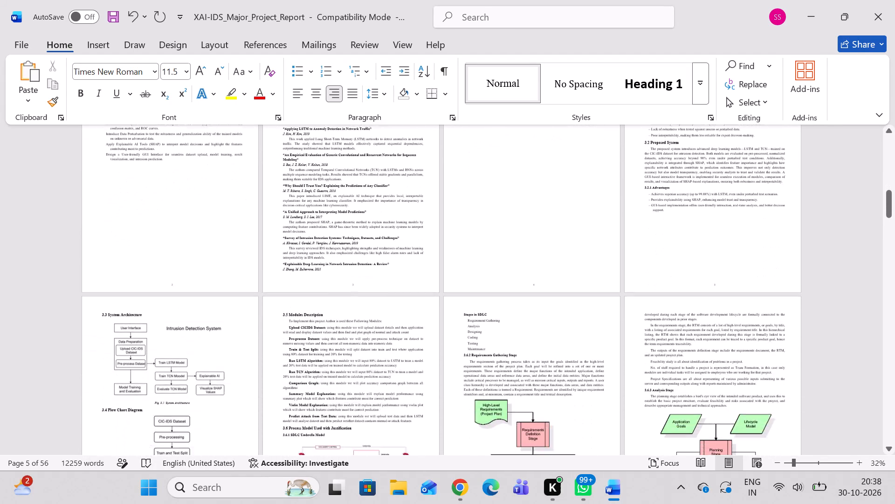
scroll(483, 324, down, 2)
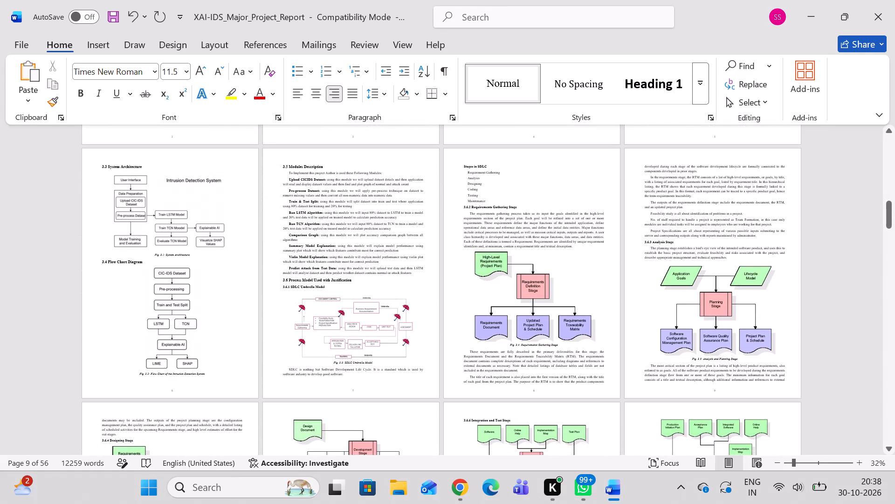
scroll(484, 327, down, 3)
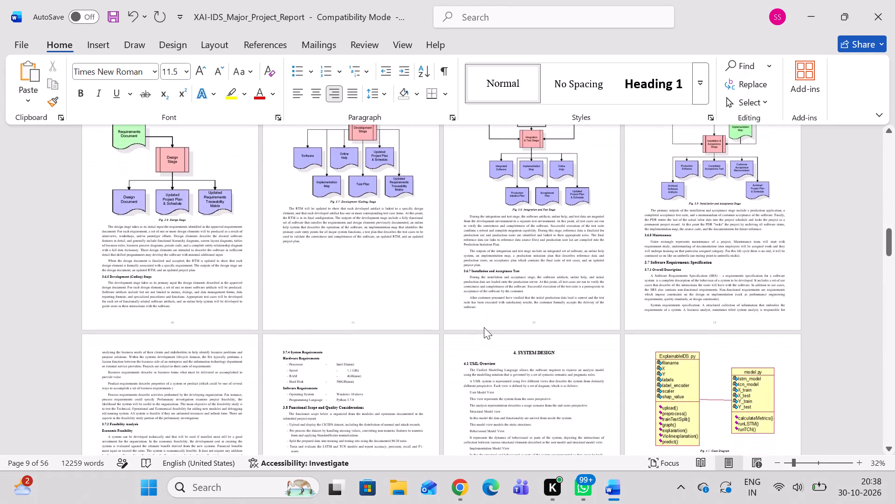
scroll(484, 327, down, 1)
scroll(472, 280, down, 1)
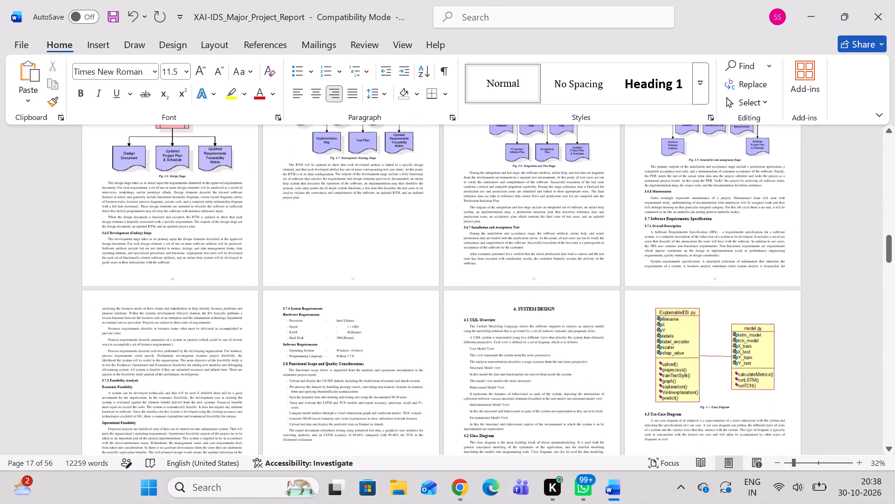
scroll(472, 280, down, 1)
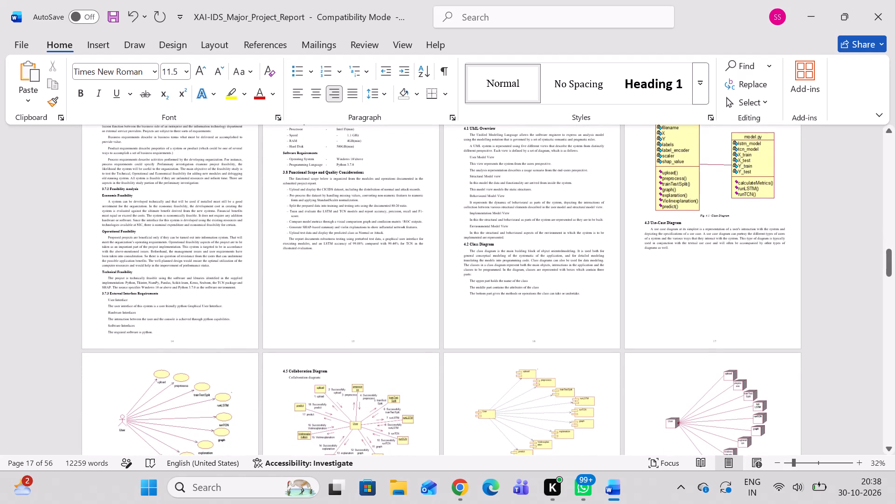
scroll(474, 246, down, 3)
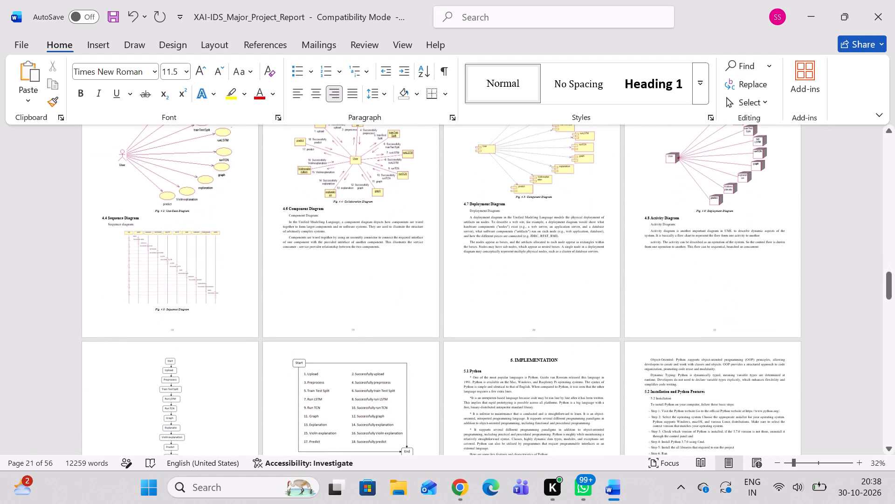
scroll(474, 246, down, 1)
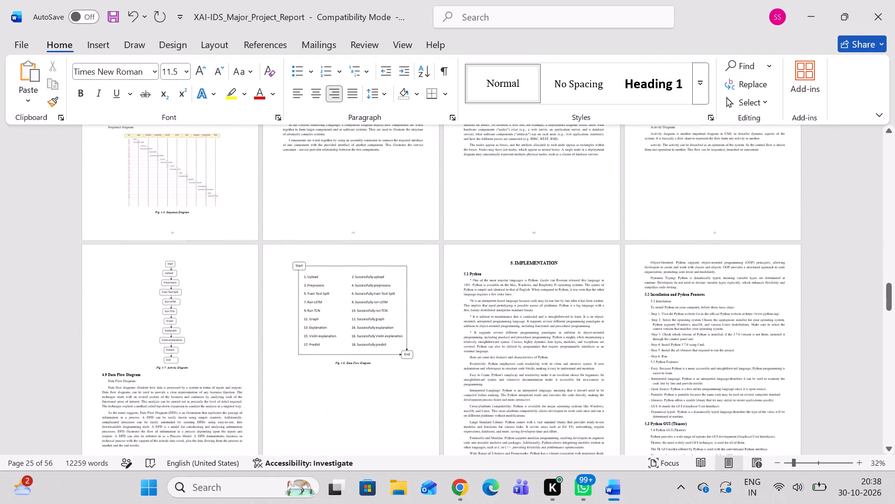
scroll(474, 246, down, 1)
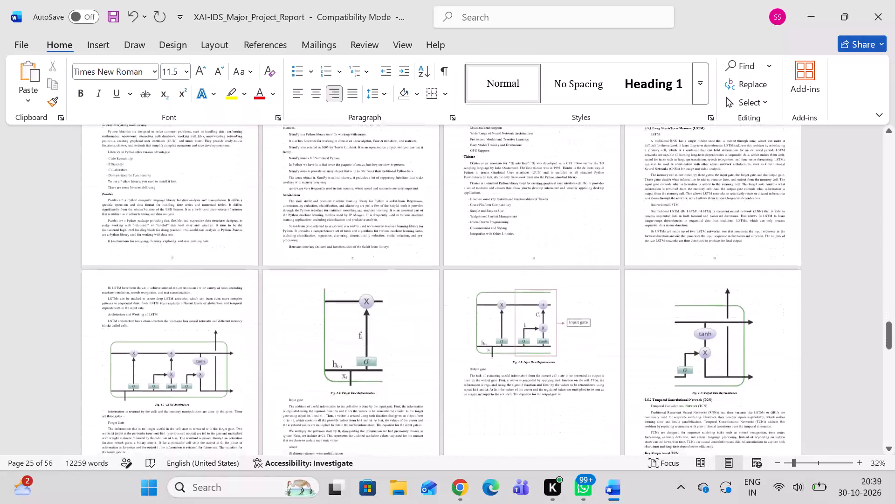
scroll(474, 246, down, 2)
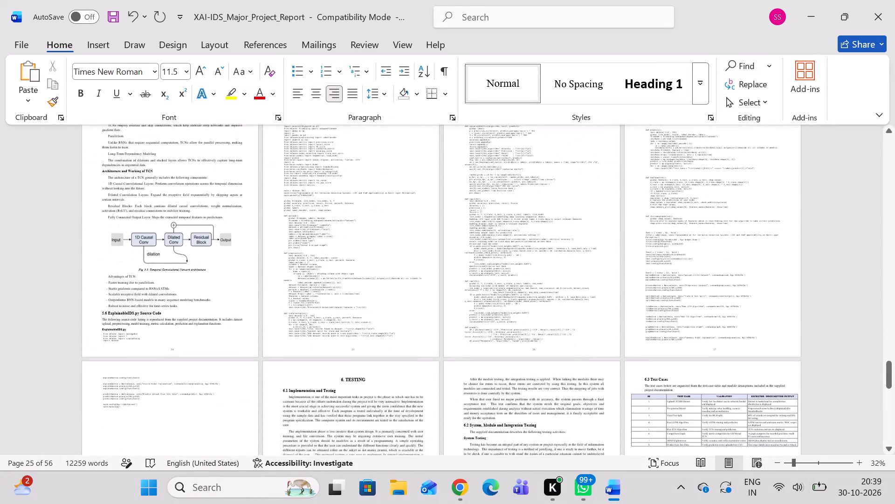
scroll(474, 246, down, 1)
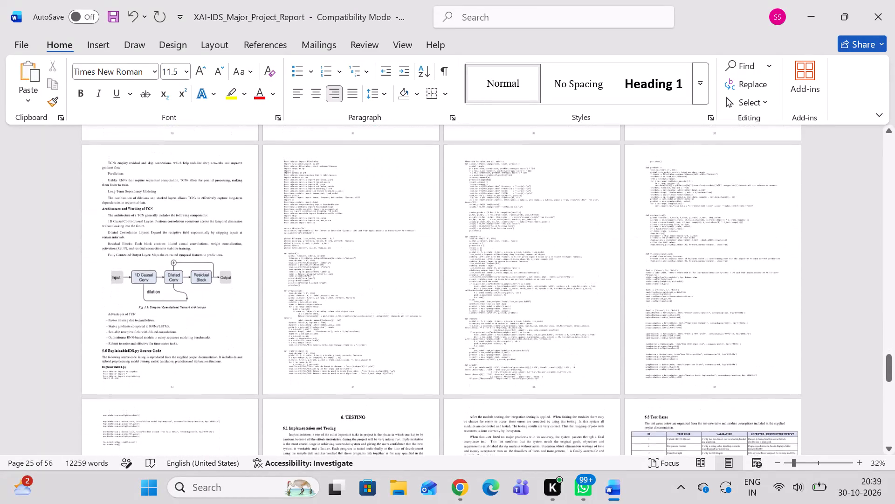
scroll(474, 246, down, 1)
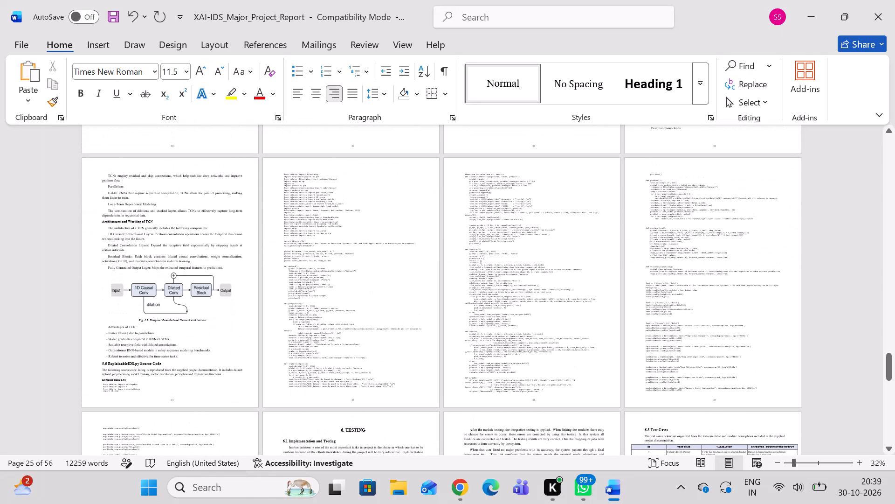
Examine the TCN, LSTM and ExplainableIDS.py source code pages up close, and check the layout of the whole report at a glance.
ctrl+scroll(474, 246, up, 7)
scroll(474, 246, down, 1)
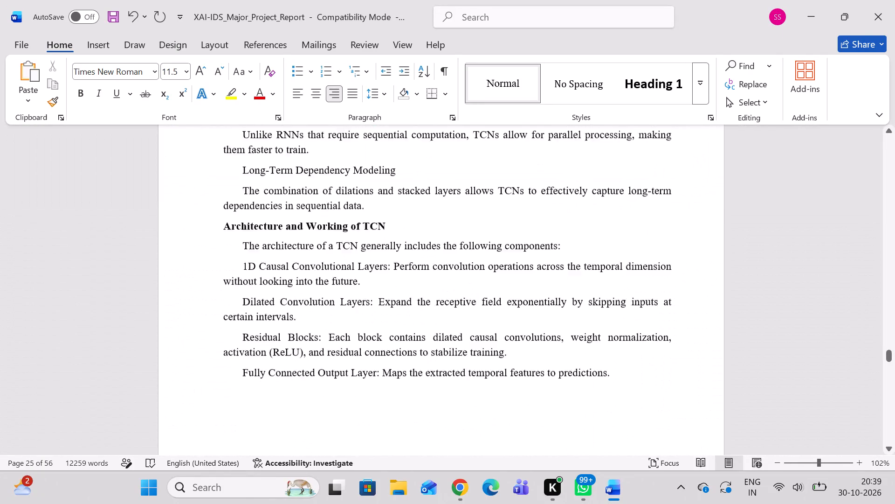
scroll(474, 246, down, 3)
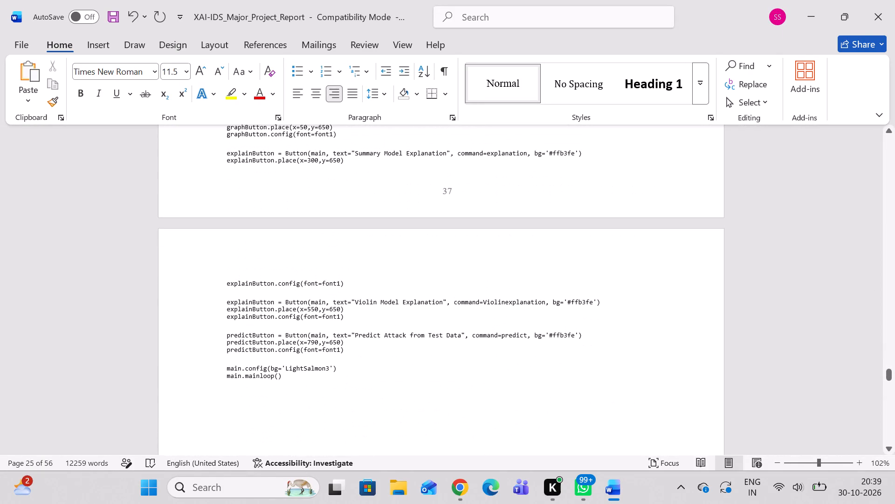
scroll(474, 246, up, 2)
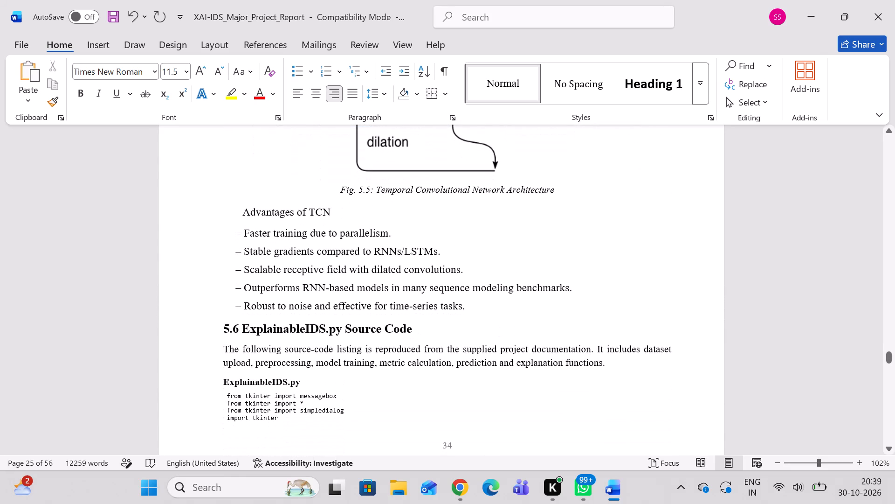
ctrl+scroll(474, 246, up, 5)
ctrl+scroll(474, 246, down, 10)
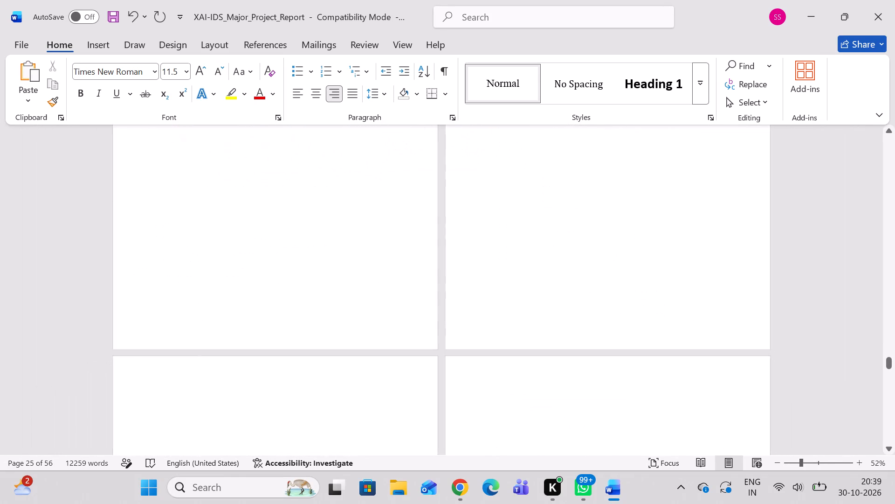
ctrl+scroll(474, 246, down, 3)
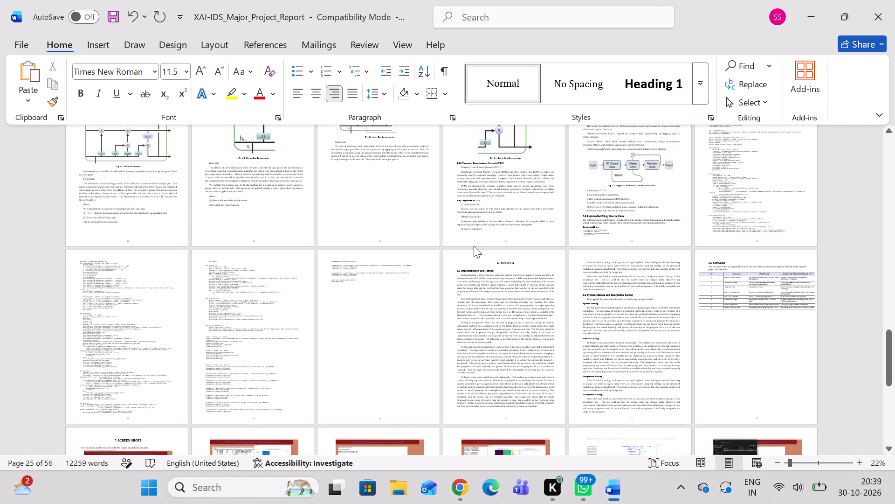
ctrl+scroll(474, 246, up, 3)
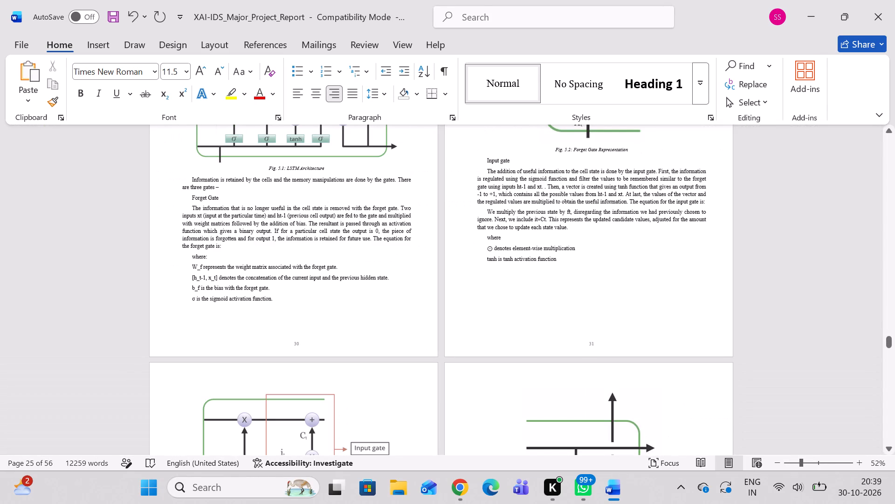
ctrl+scroll(474, 246, up, 2)
ctrl+scroll(474, 246, down, 7)
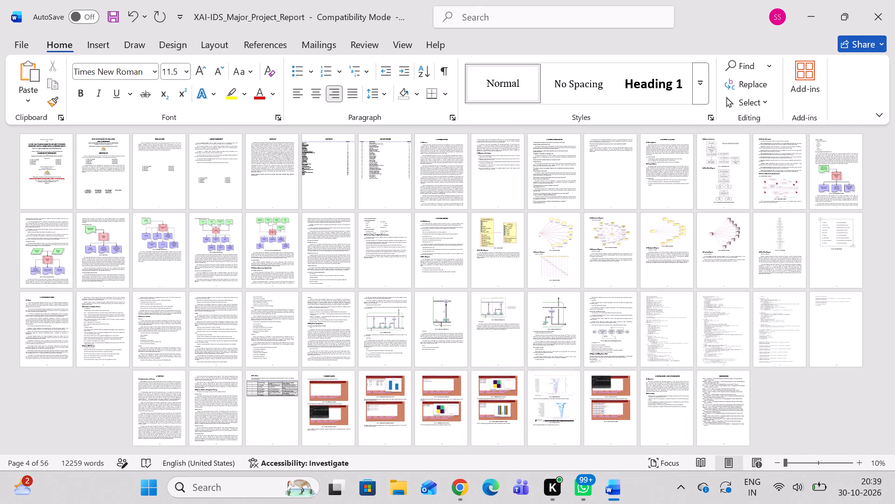
Check the page layout at reduced zoom from the Acknowledgment page through the chapters to the Testing and Screen Shots pages.
scroll(474, 246, right, 1)
ctrl+scroll(474, 246, up, 2)
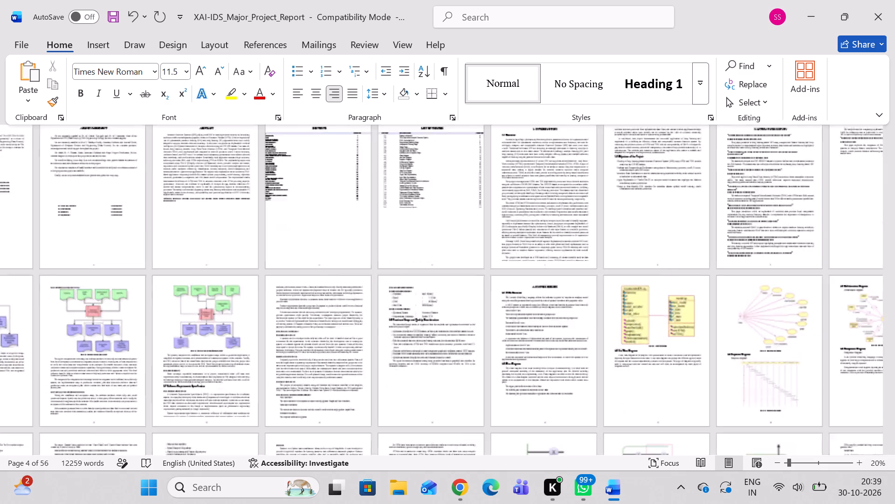
ctrl+scroll(474, 246, up, 3)
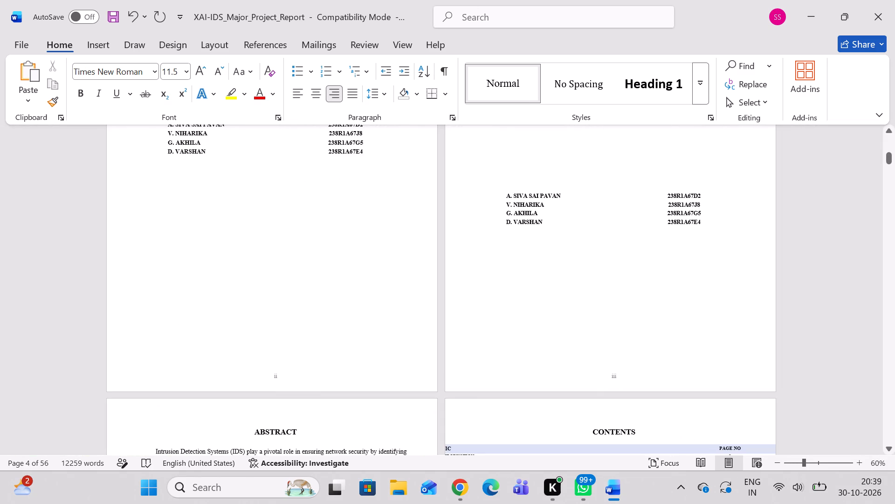
ctrl+scroll(473, 246, up, 3)
ctrl+scroll(473, 246, down, 4)
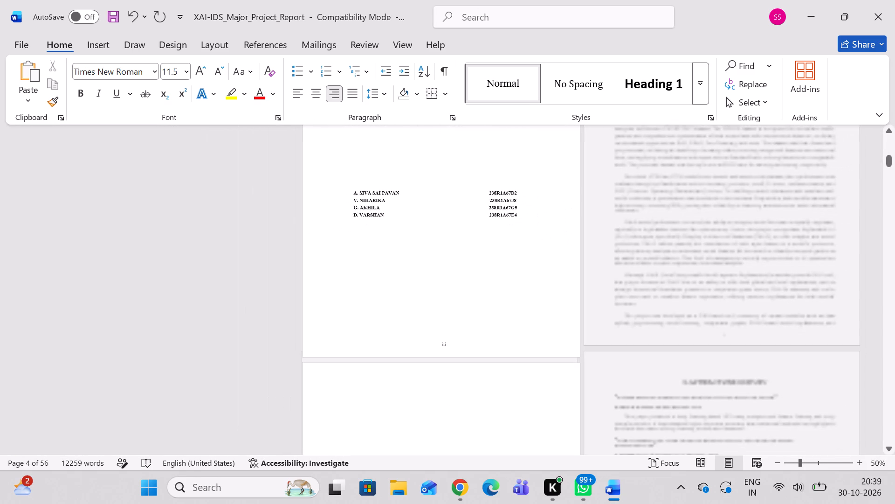
scroll(473, 246, up, 1)
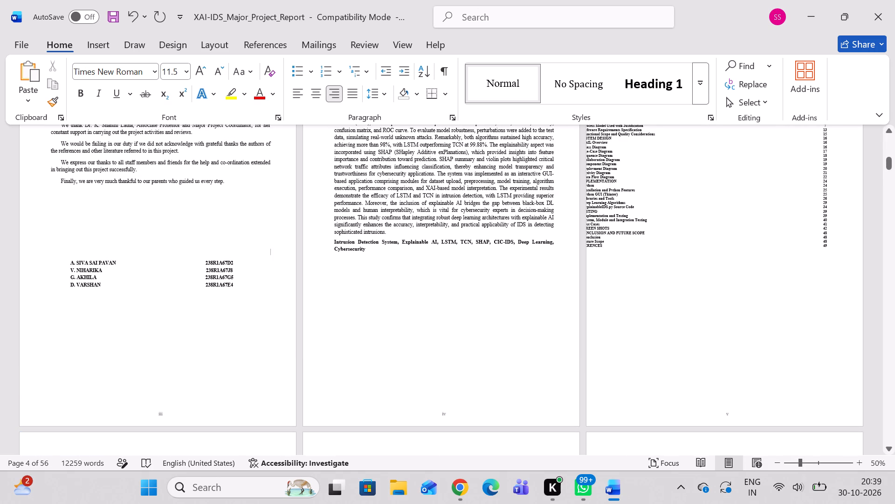
ctrl+scroll(462, 252, down, 2)
scroll(462, 252, down, 1)
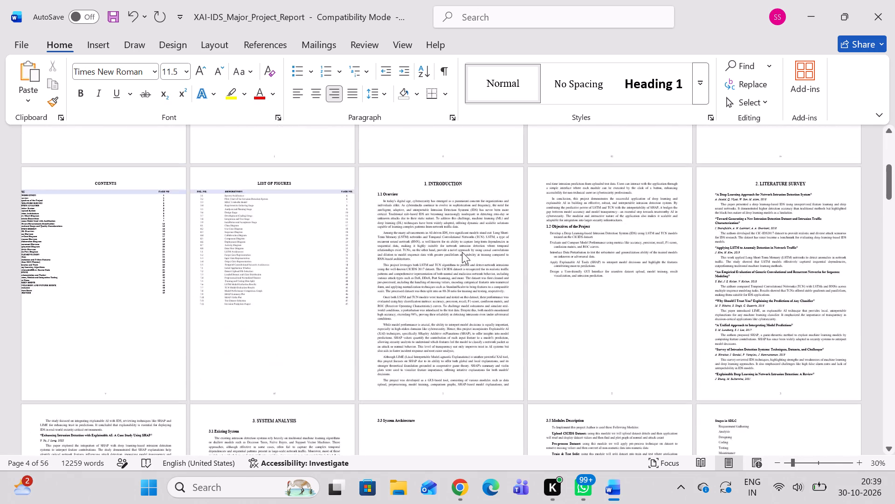
scroll(462, 252, down, 2)
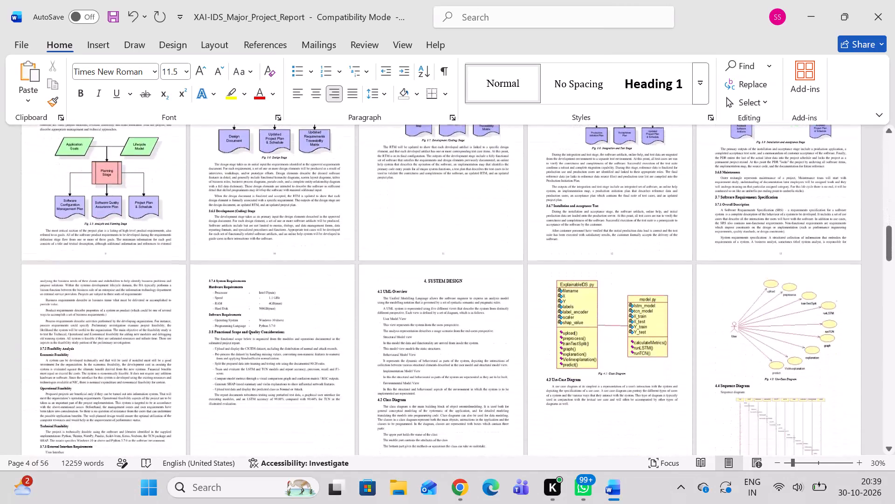
scroll(462, 252, down, 3)
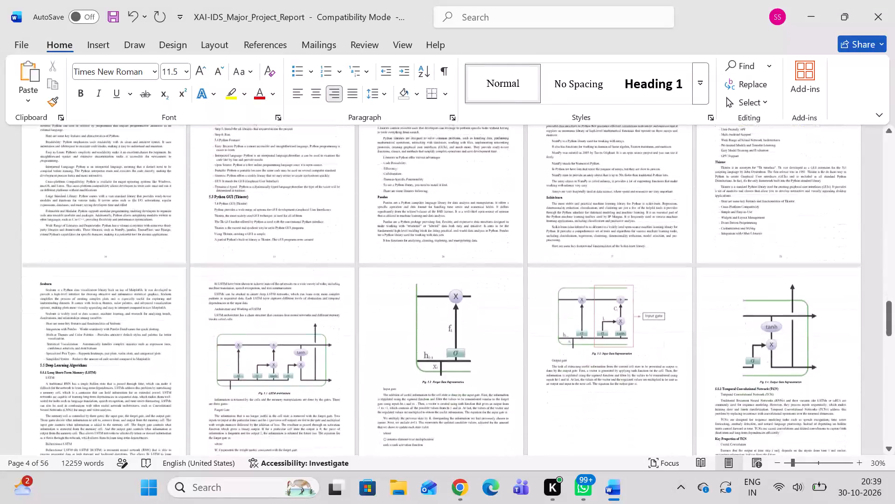
scroll(462, 252, down, 1)
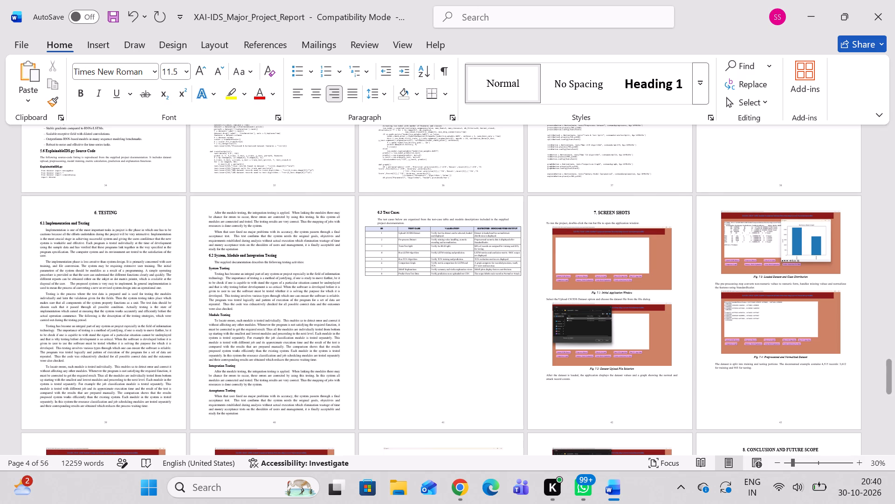
ctrl+scroll(632, 275, up, 3)
ctrl+scroll(632, 275, down, 3)
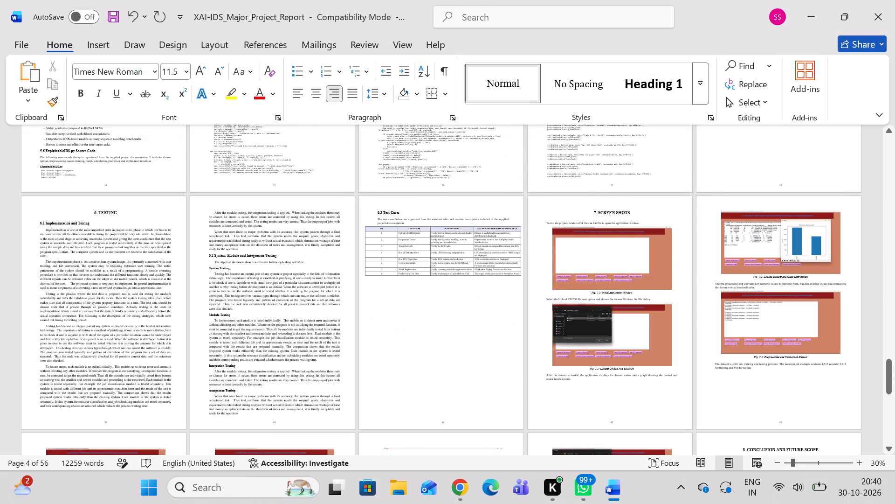
Examine the Screen Shots chapter figures, the Conclusion and Future Scope chapter and the References page up close.
click(632, 275)
click(667, 214)
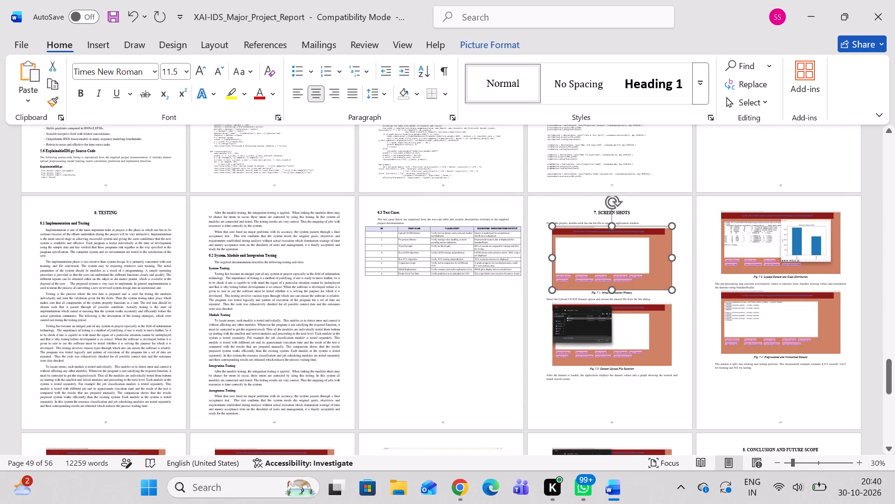
ctrl+scroll(667, 214, up, 5)
scroll(667, 214, down, 1)
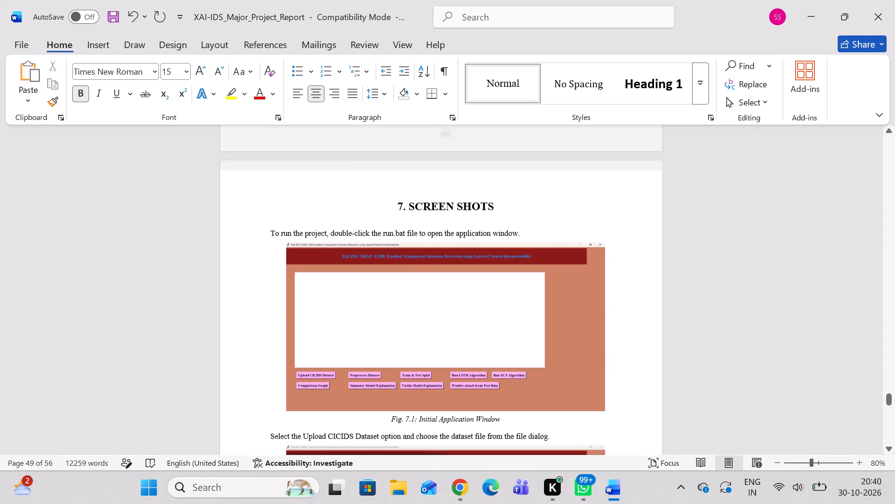
scroll(667, 214, down, 1)
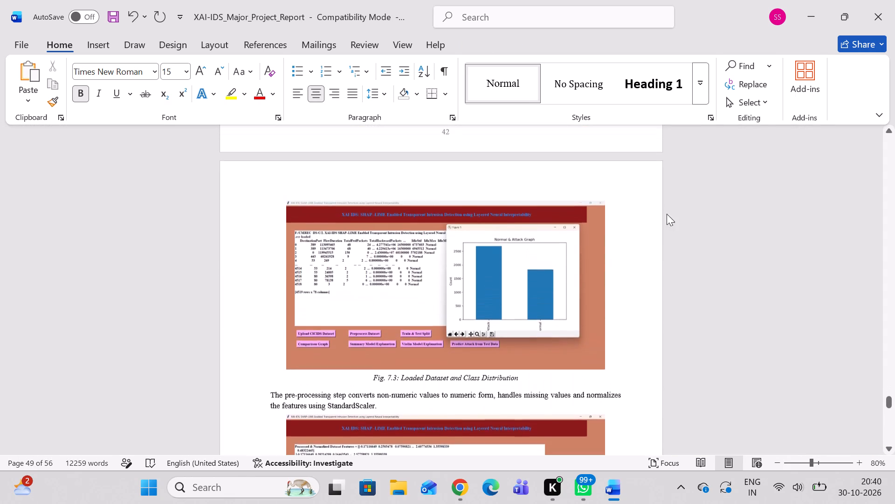
scroll(667, 214, down, 1)
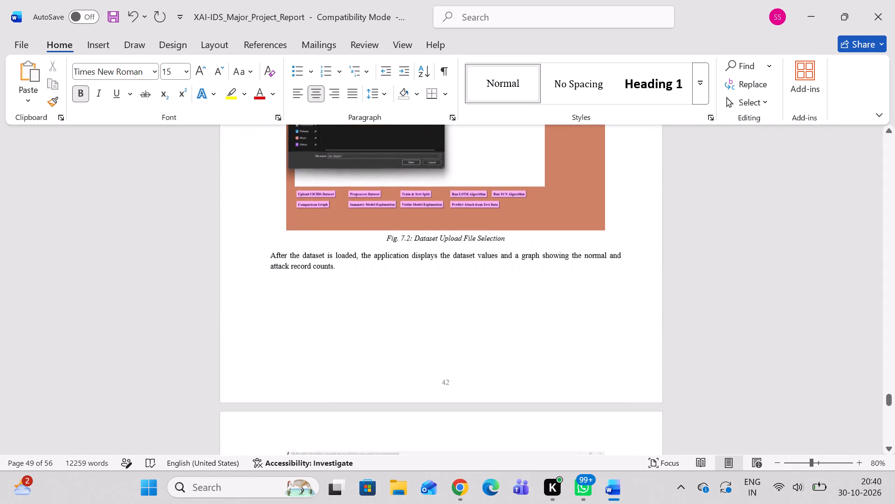
scroll(667, 214, down, 1)
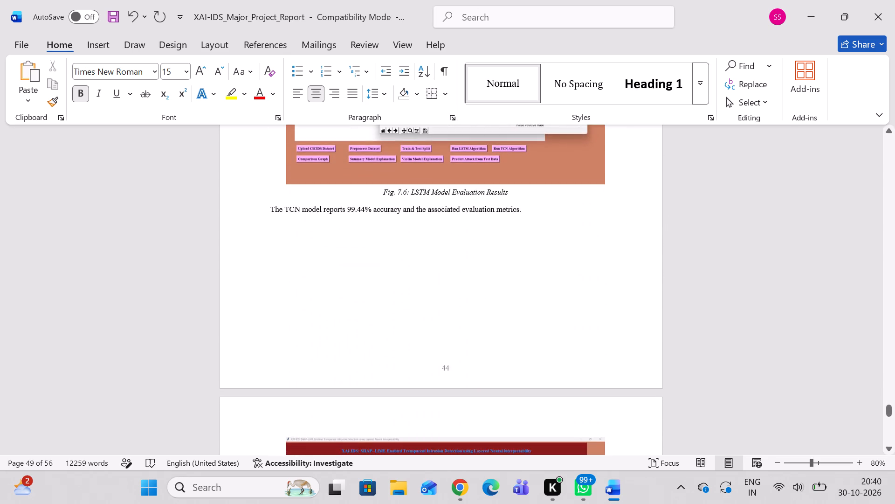
scroll(667, 214, right, 3)
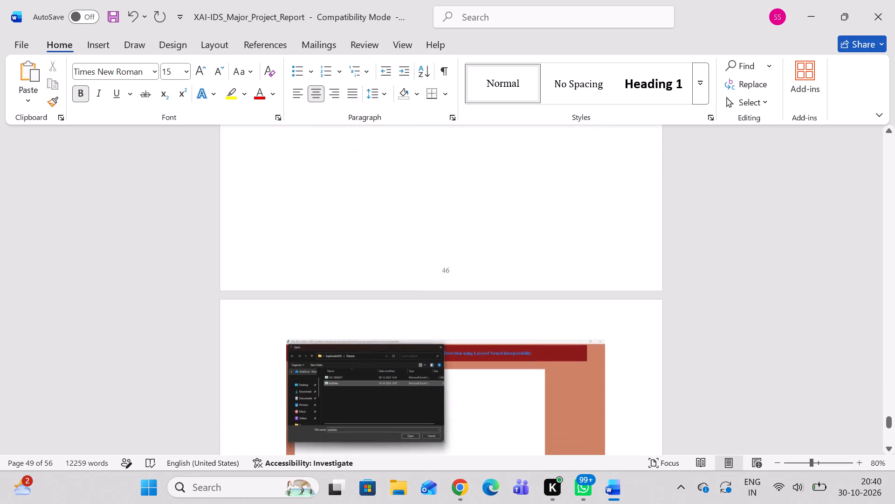
scroll(667, 214, down, 2)
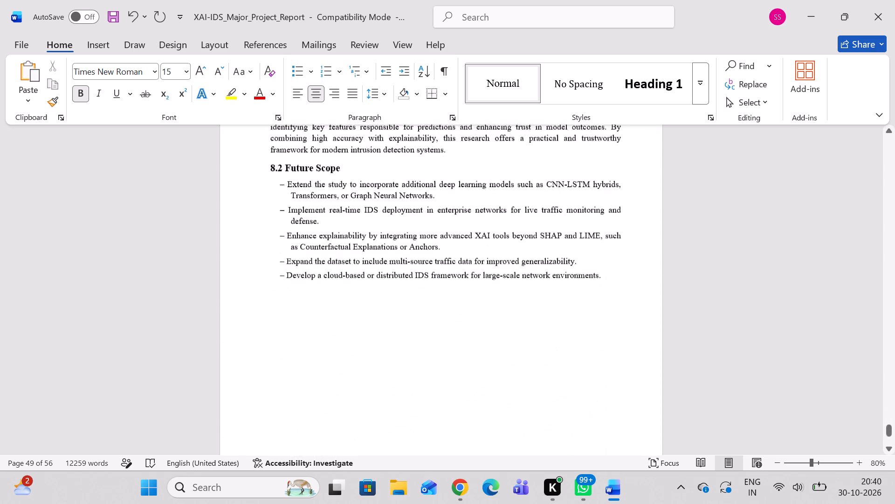
scroll(667, 214, down, 2)
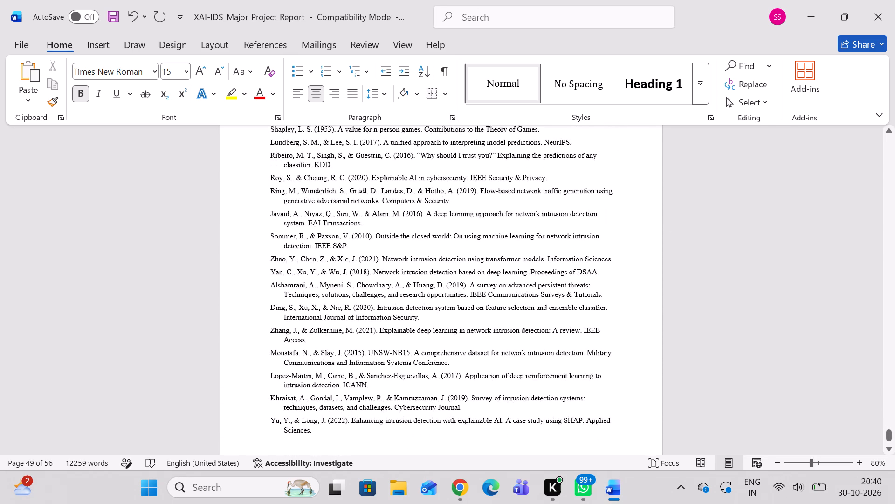
scroll(667, 214, down, 1)
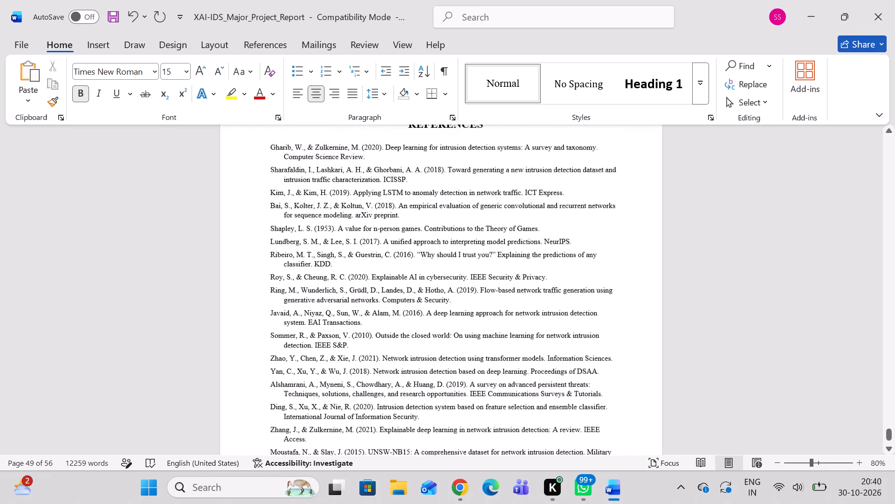
Add two blank lines between the REFERENCES heading and the first reference entry.
scroll(667, 214, down, 1)
click(510, 193)
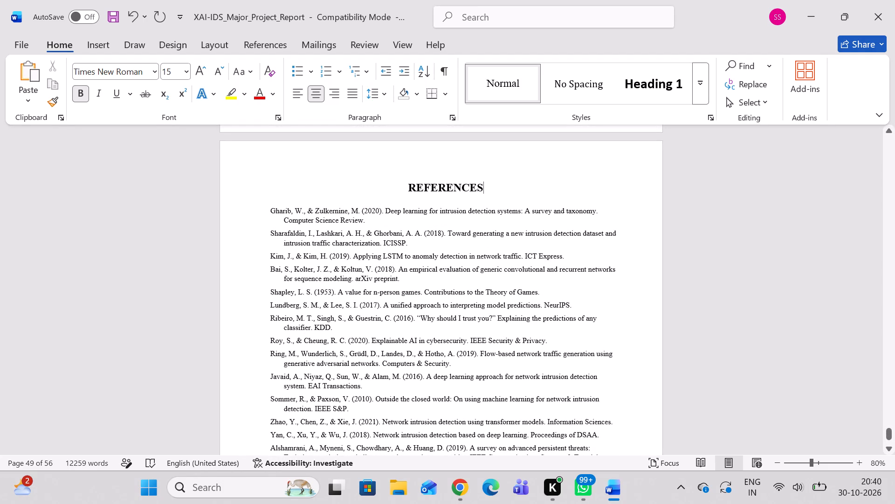
key(Return)
key(Return)
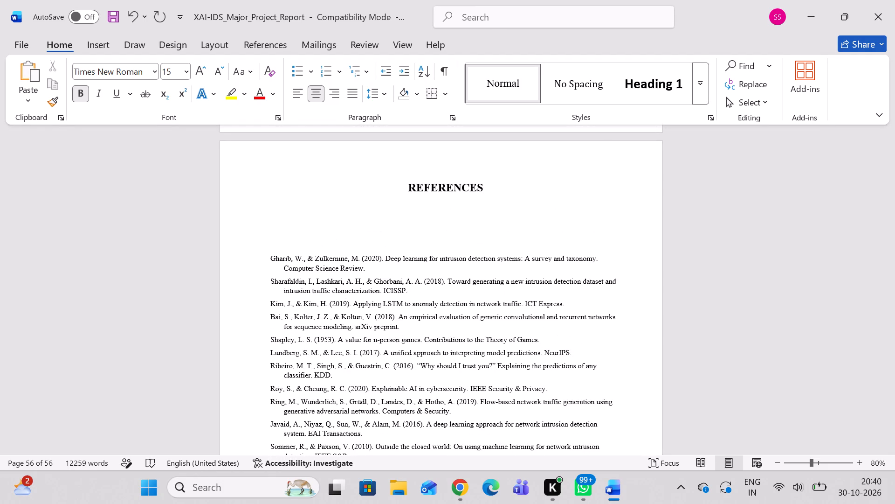
Justify the blank line directly above the first reference entry and enter the number "[1]" there.
key(ctrl+w)
key(ctrl+e)
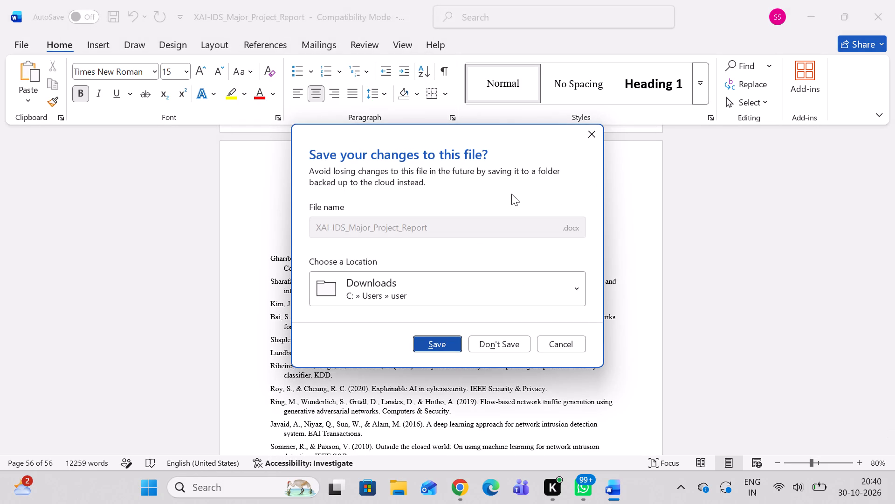
click(564, 345)
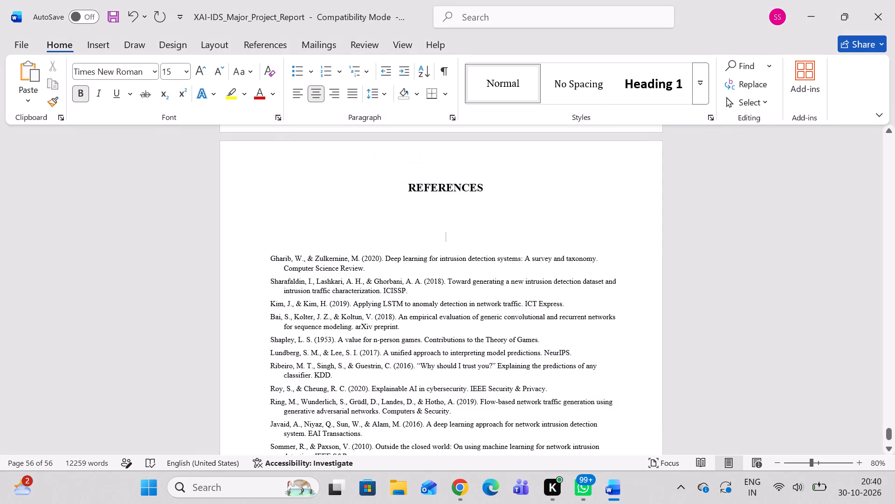
key(ctrl+e)
text([1])
key(space)
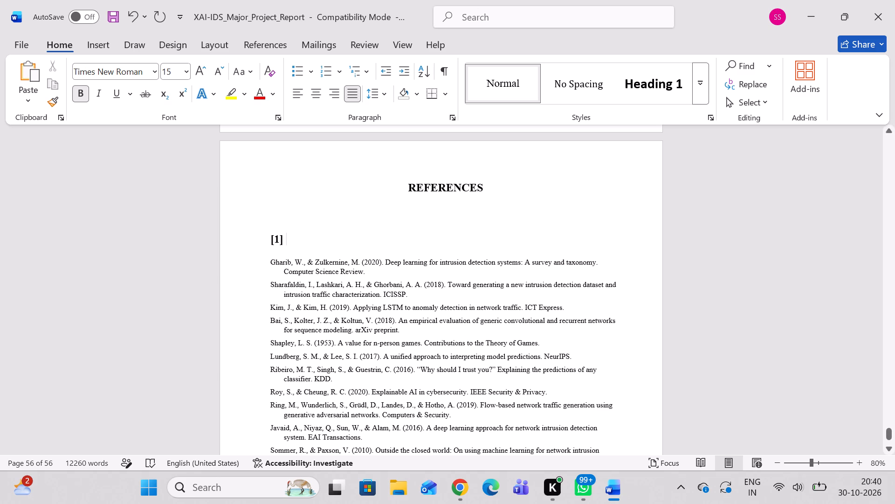
Colour the two-line XAI-IDS project title on the cover page red.
scroll(502, 234, up, 10)
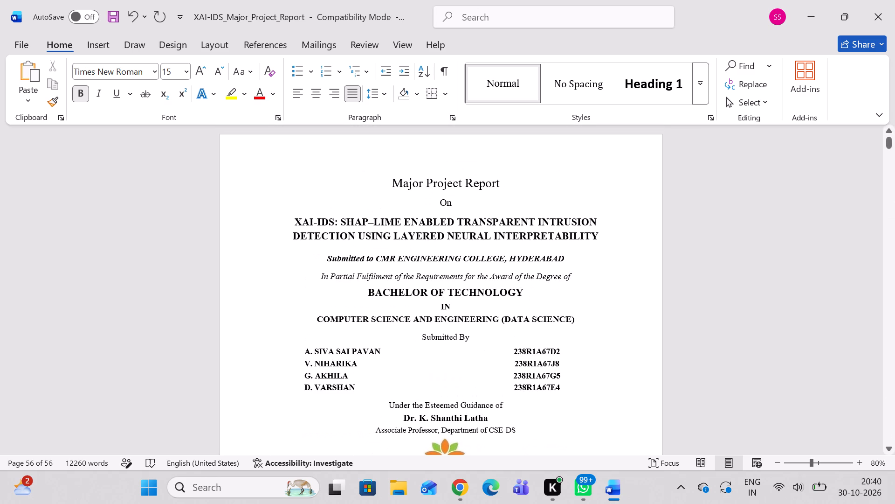
click(441, 173)
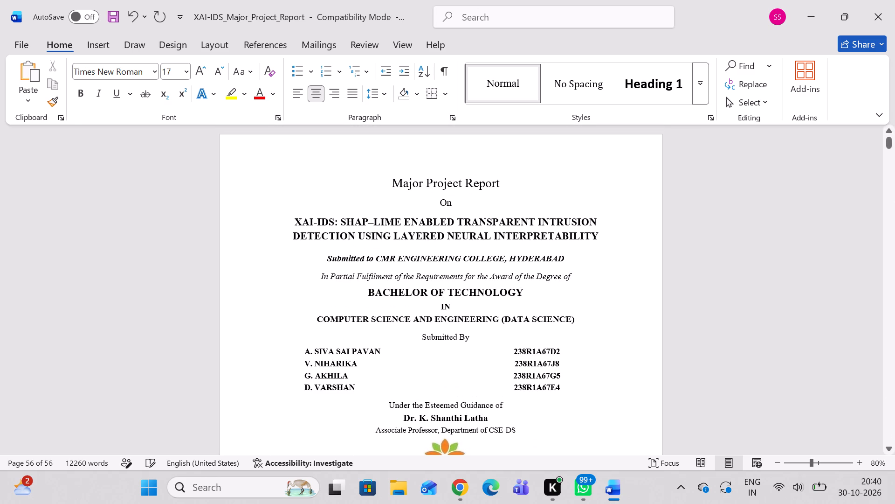
click(441, 163)
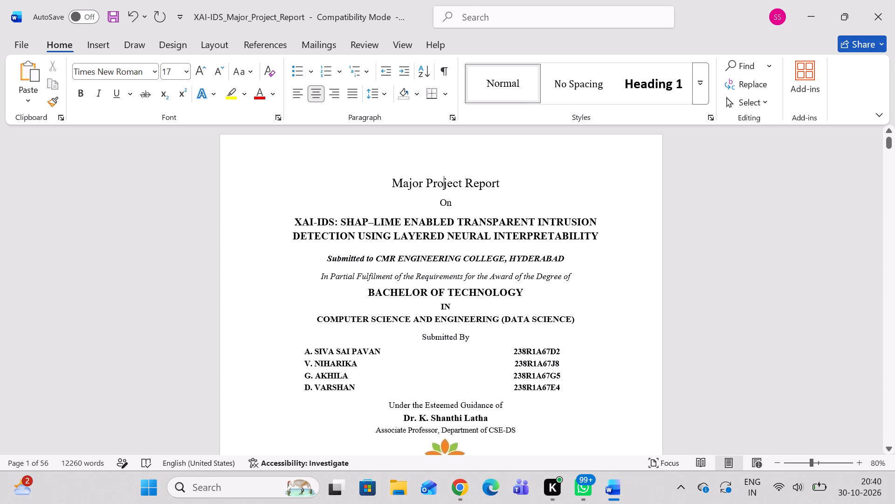
drag(296, 221, 583, 234)
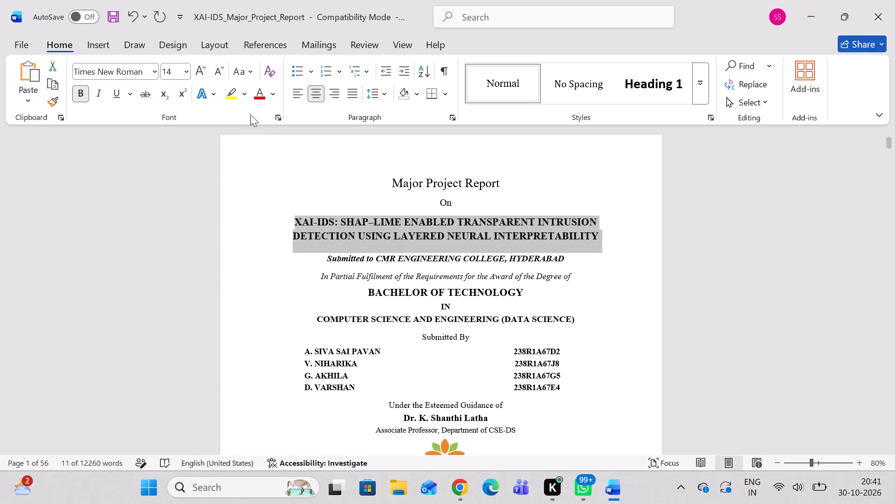
click(259, 101)
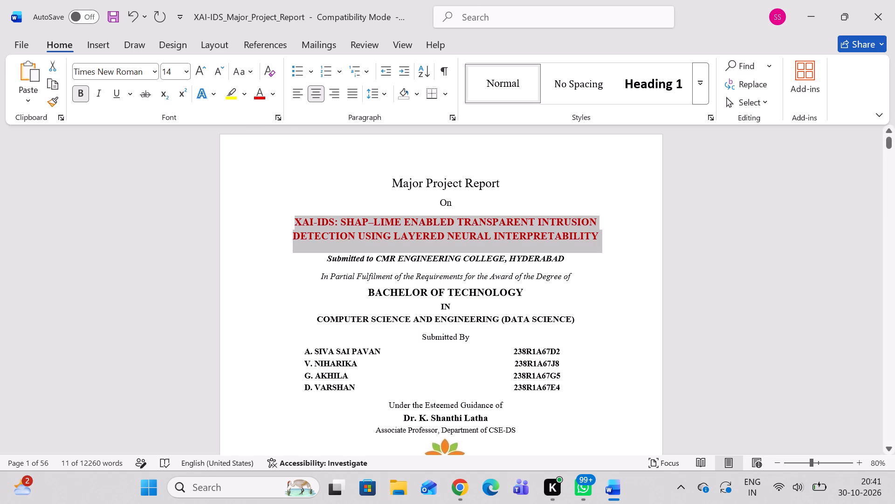
Change "IN" below "BACHELOR OF TECHNOLOGY" on the cover page to "In".
click(454, 308)
key(BackSpace)
key(n)
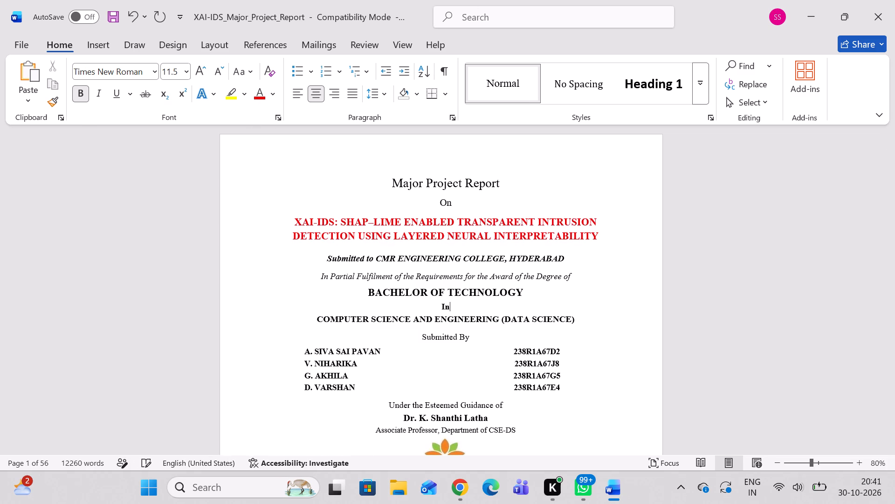
Delete the word "Road" from the college address line at the bottom of the cover page.
scroll(454, 308, down, 1)
scroll(454, 308, up, 3)
click(704, 321)
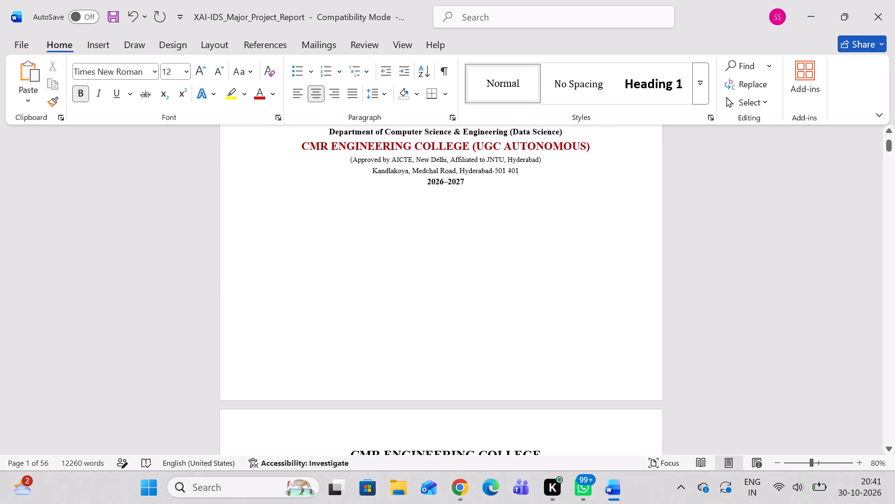
click(456, 173)
key(ctrl+BackSpace)
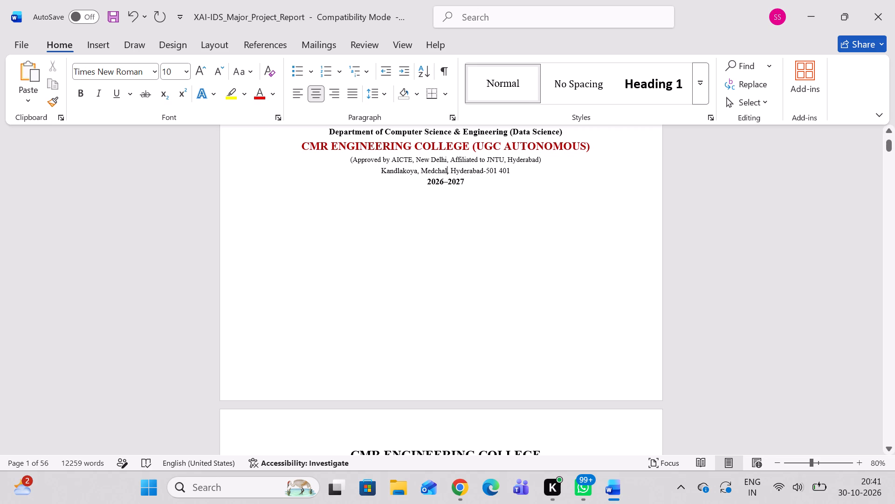
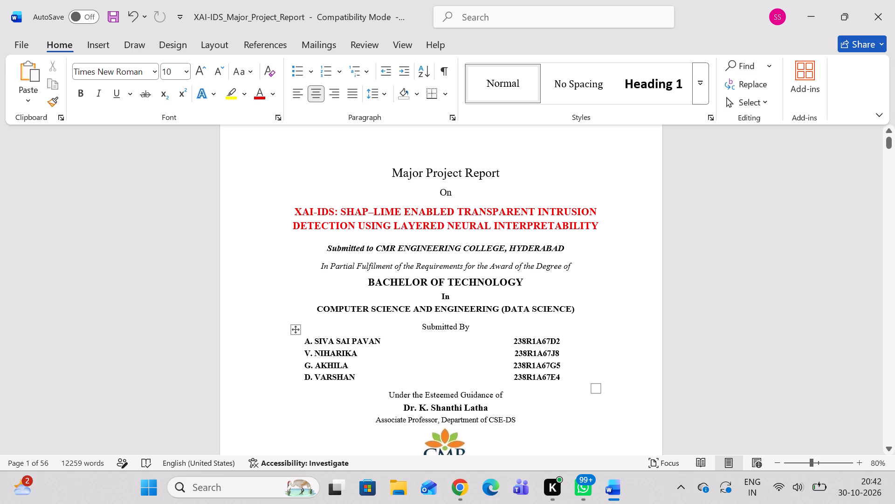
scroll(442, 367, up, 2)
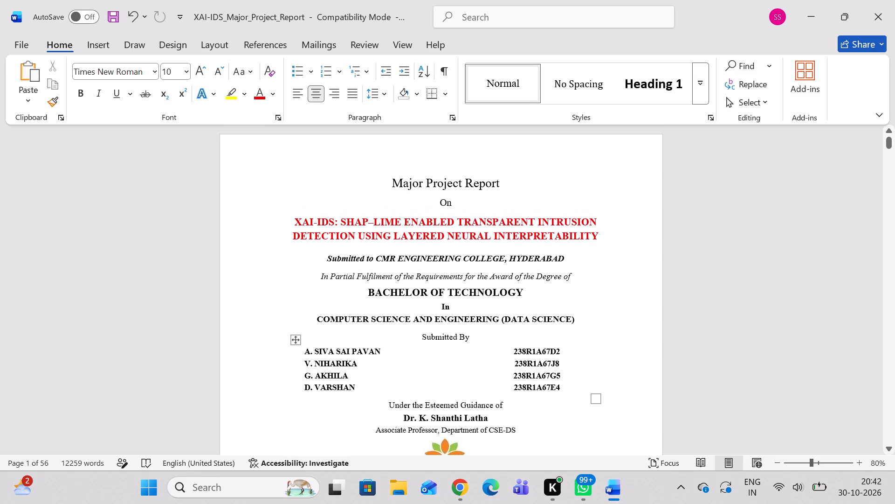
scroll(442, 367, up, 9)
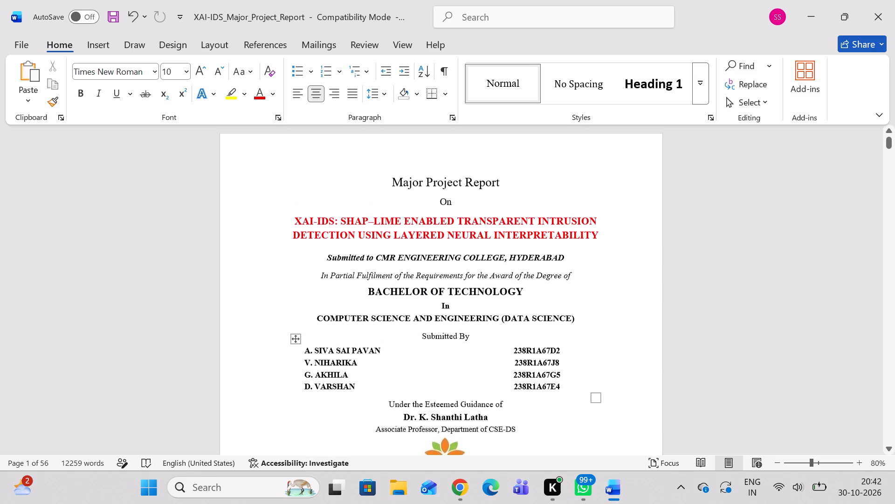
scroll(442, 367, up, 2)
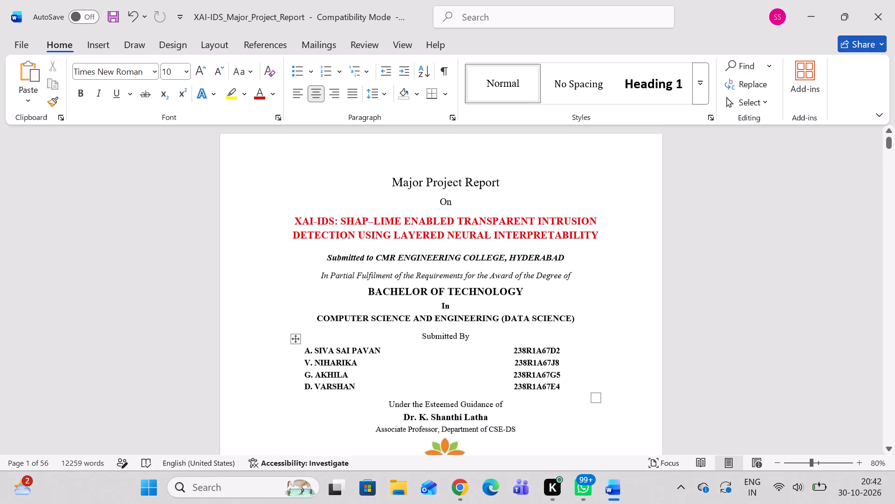
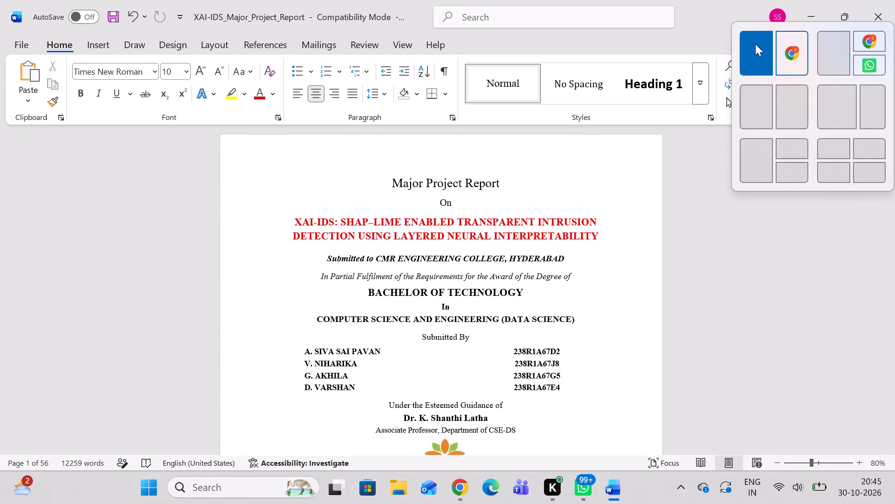
Snap the XAI-IDS_Major_Project_Report window to the left half of the display.
click(750, 106)
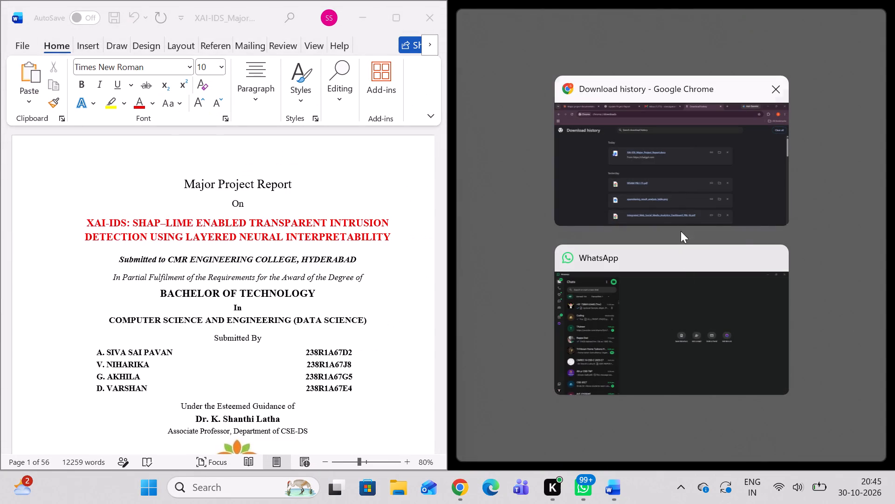
Switch to File Explorer and open the "Updated Sample_Major_Project Stage-1_Documentation" Word document from the Downloads folder.
double_click(403, 489)
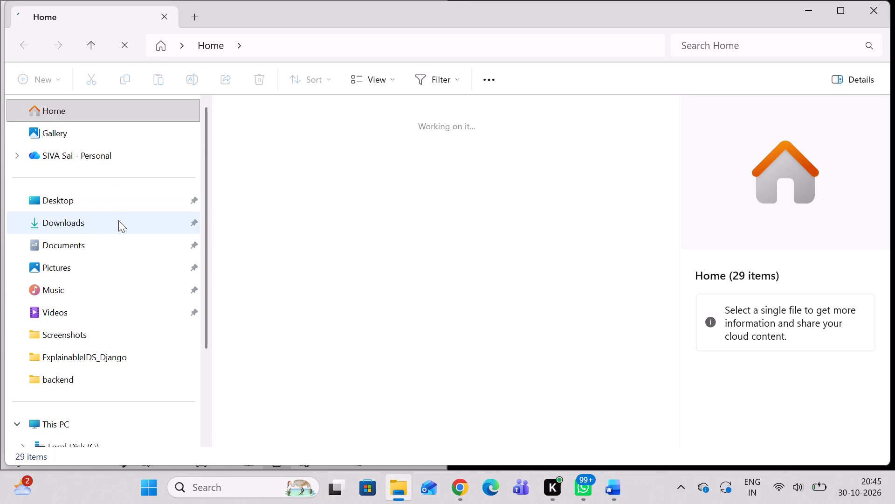
click(119, 220)
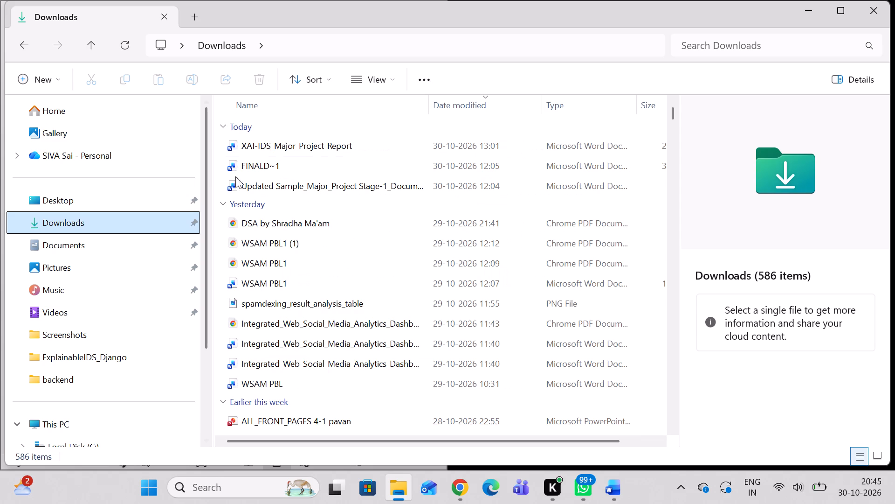
double_click(275, 185)
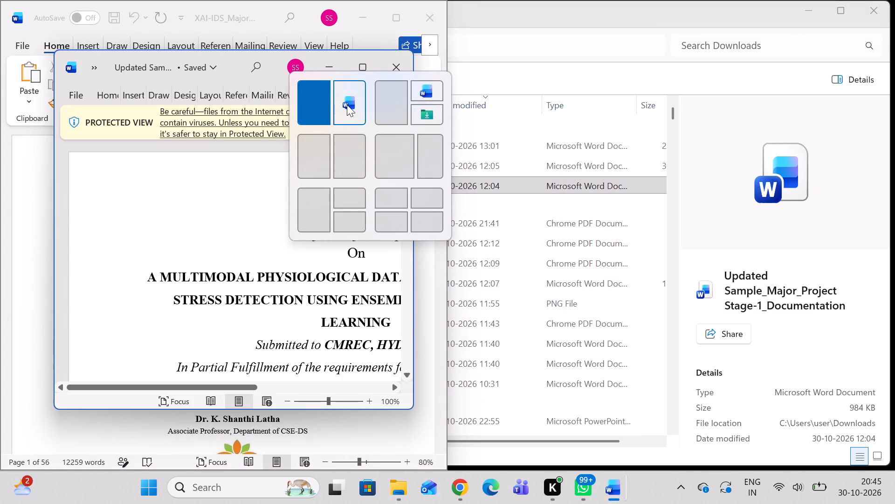
Enable editing in the sample Stage-1 documentation and arrange it side by side with the XAI-IDS report.
click(361, 156)
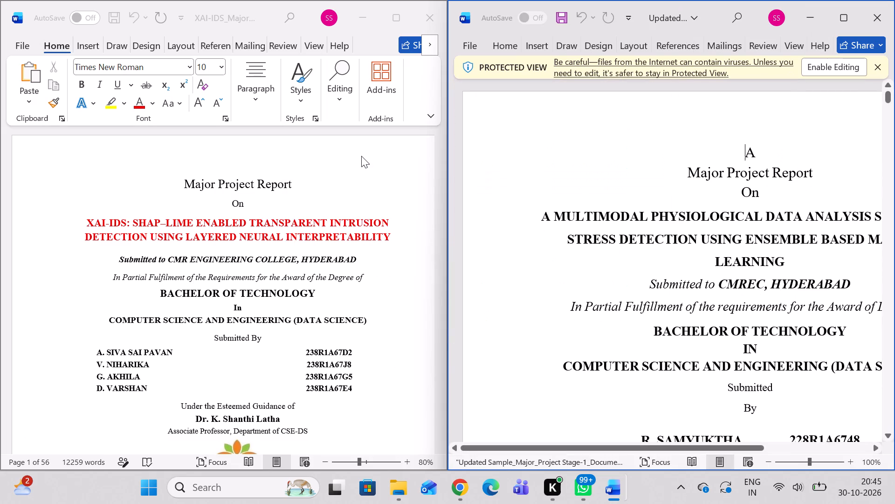
ctrl+scroll(606, 259, down, 2)
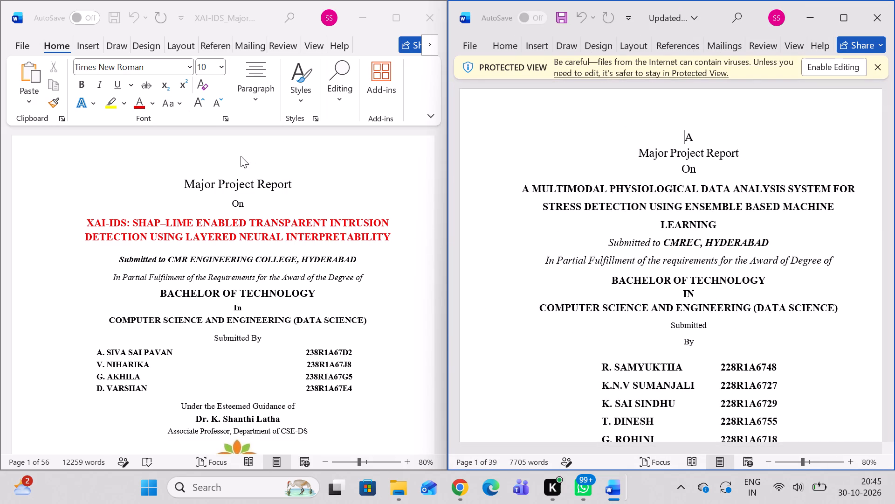
click(186, 183)
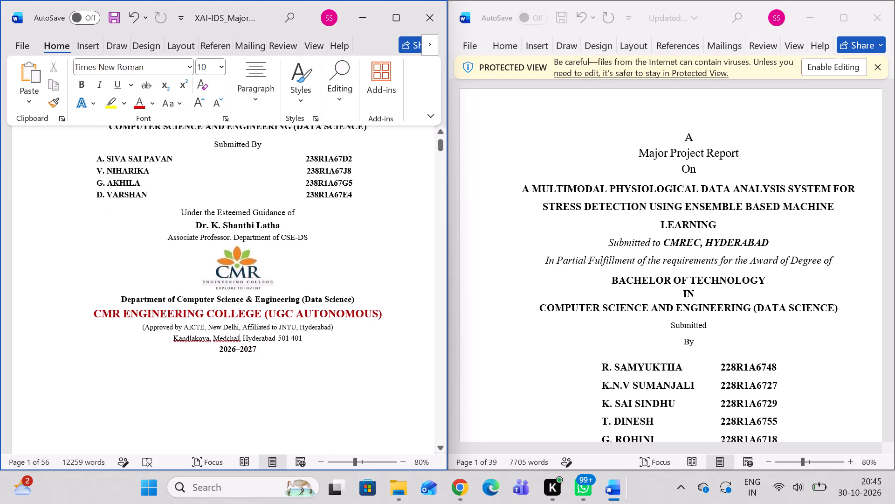
click(822, 68)
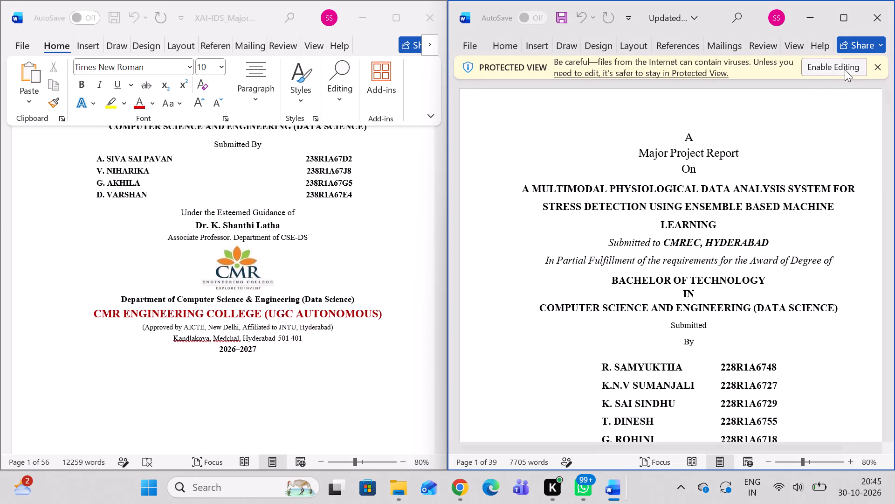
click(845, 70)
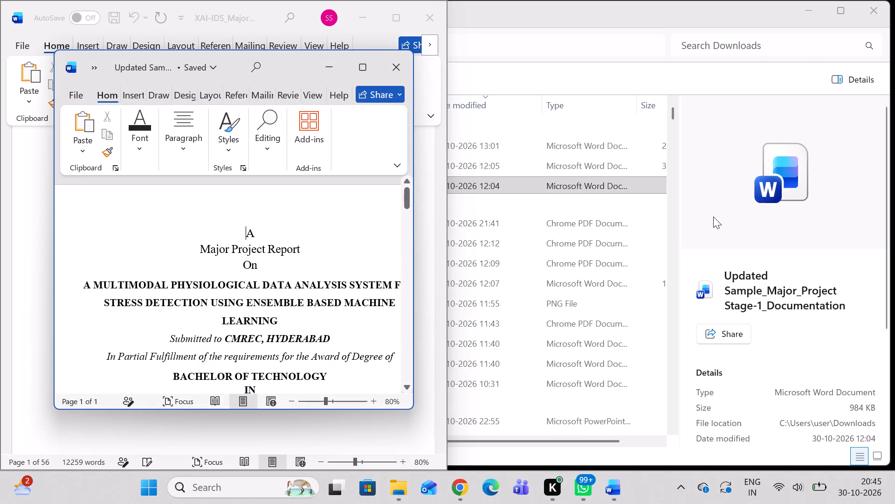
click(868, 7)
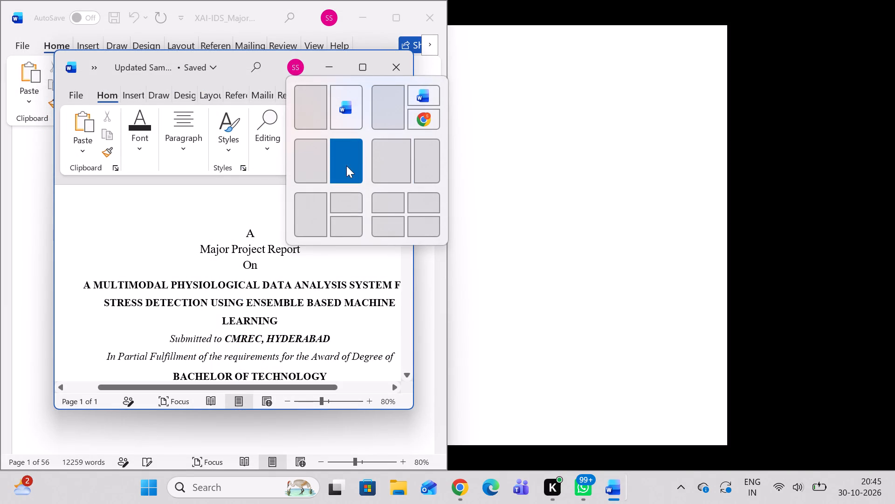
click(346, 166)
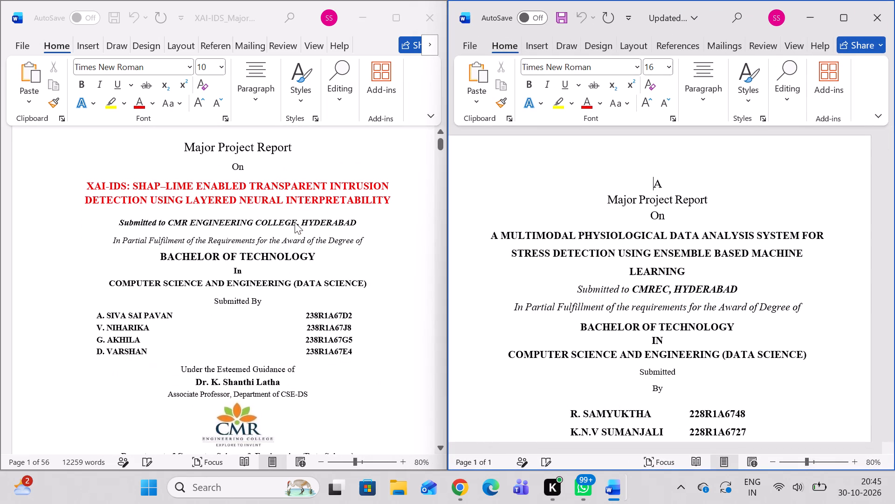
Compare both cover pages at 70% zoom, checking the sample's wording and font formatting in the heading, title, submission and degree lines.
ctrl+scroll(295, 222, down, 1)
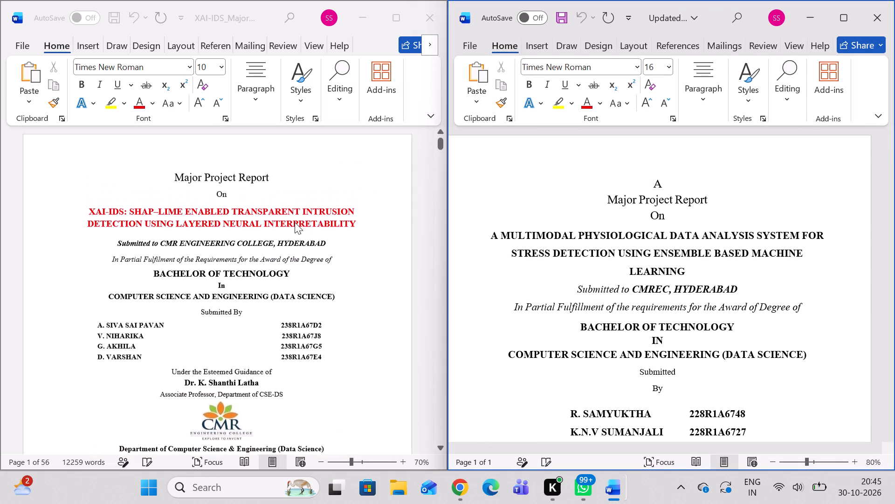
ctrl+scroll(624, 271, down, 1)
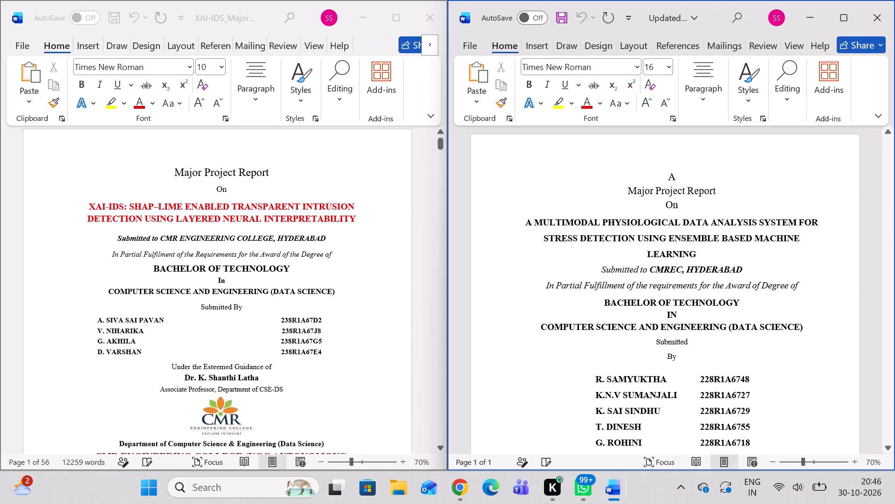
scroll(624, 271, down, 1)
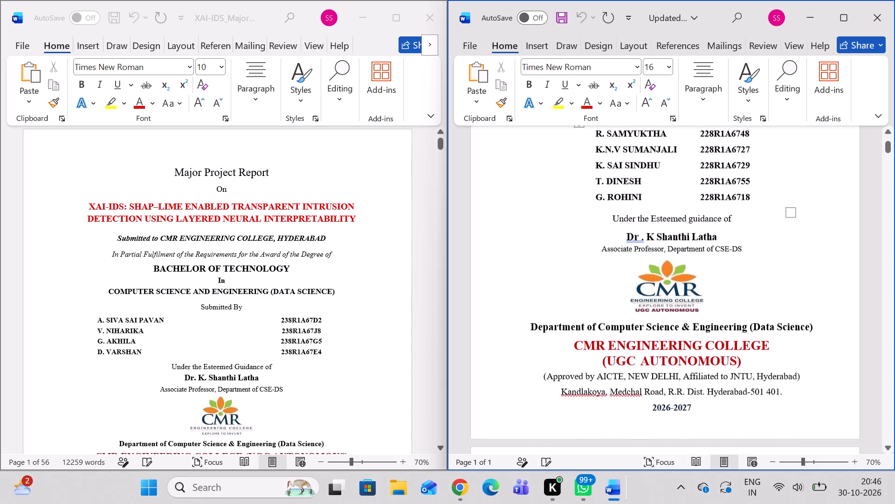
scroll(637, 224, up, 1)
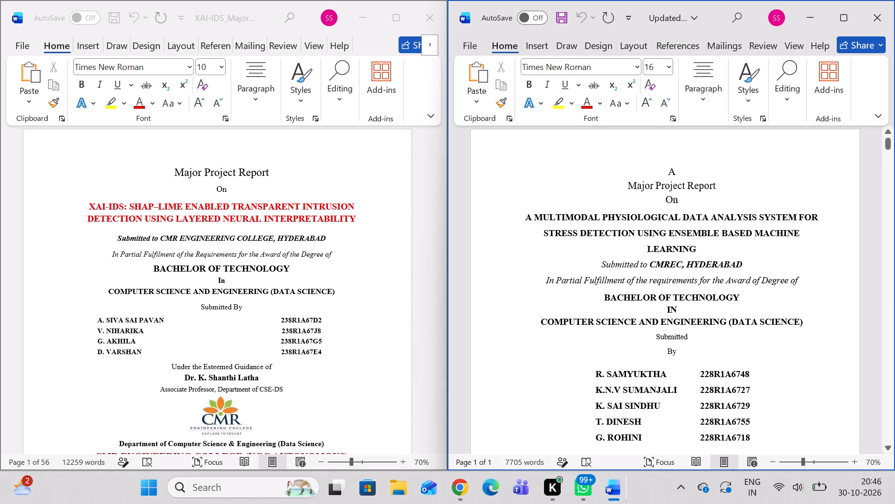
click(181, 171)
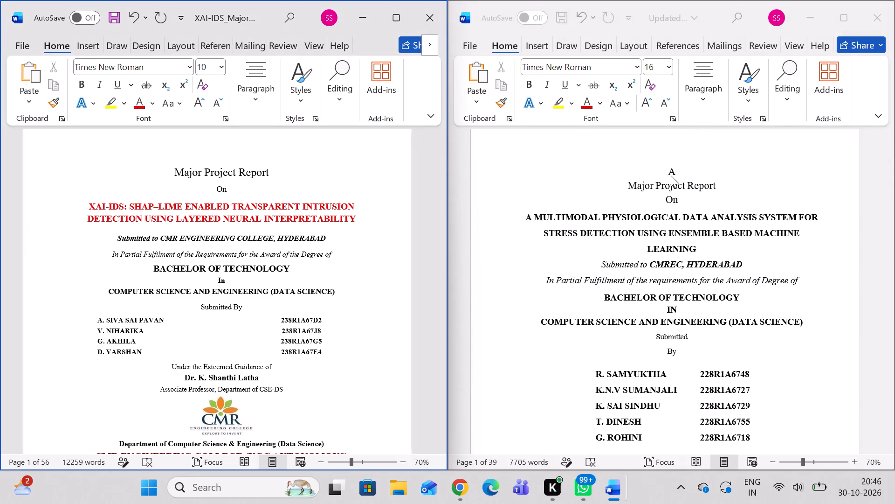
click(672, 176)
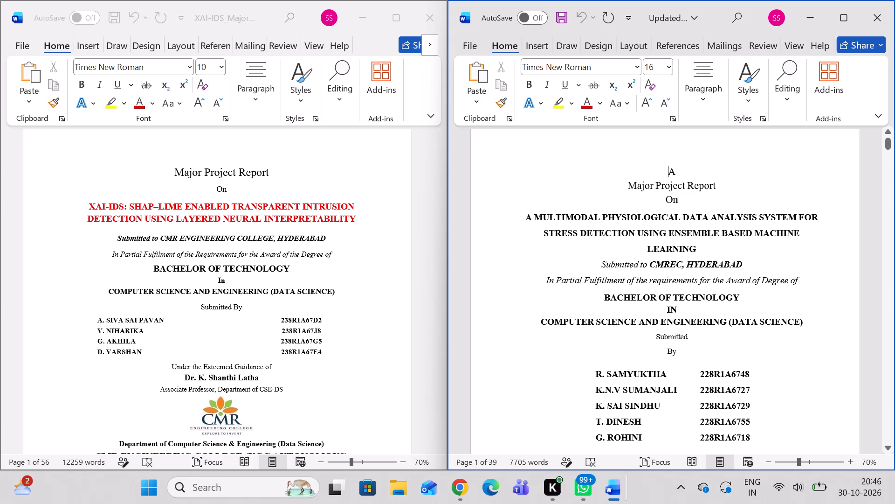
click(672, 189)
click(668, 218)
click(681, 299)
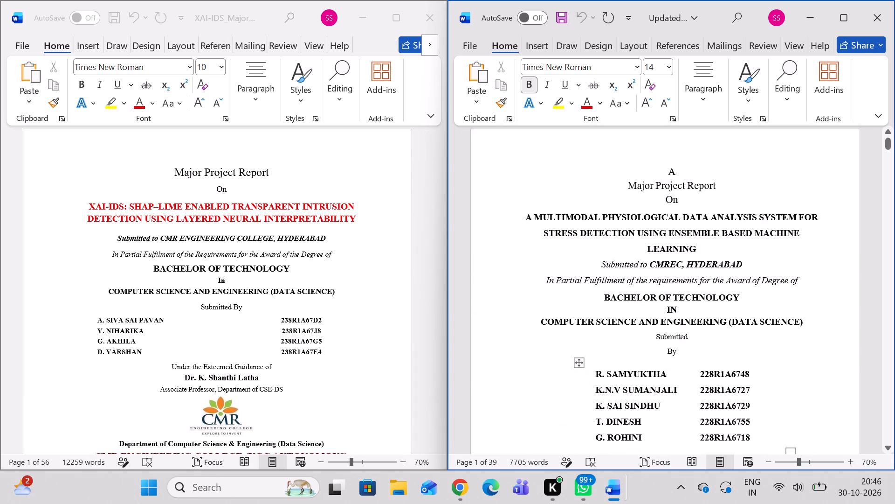
click(666, 267)
click(661, 278)
click(649, 224)
click(673, 183)
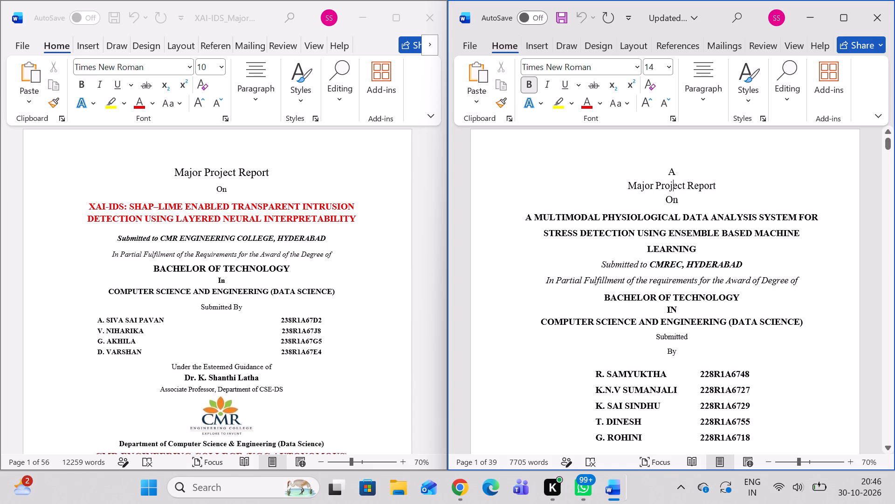
Add a separate line reading "A" above "Major Project Report" on the XAI-IDS report's cover page.
click(177, 170)
click(175, 170)
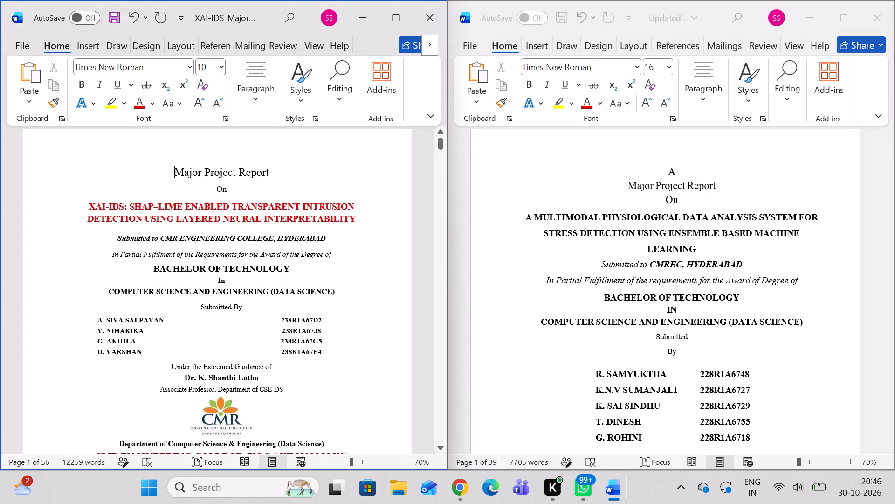
key(shift+a)
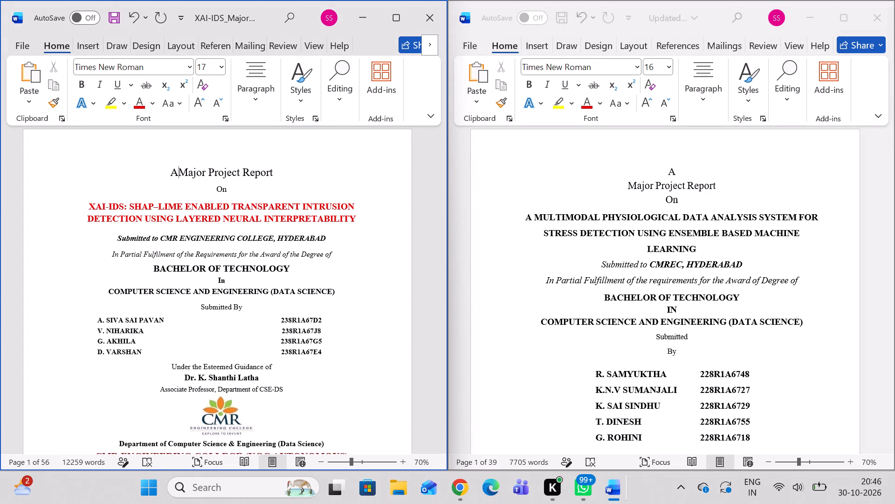
key(shift+Return)
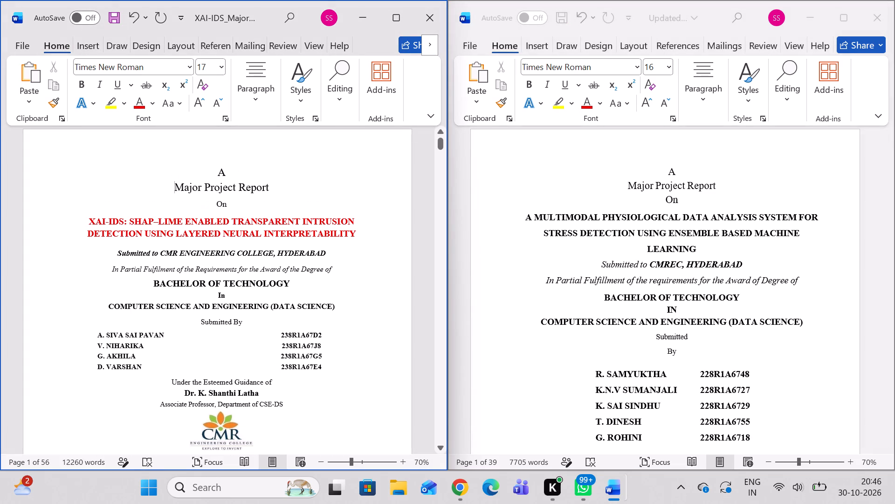
Replace the guide's name below "Under the Esteemed Guidance of" on the XAI-IDS cover page with the new guide's name, keeping the "Dr." title.
scroll(262, 208, right, 1)
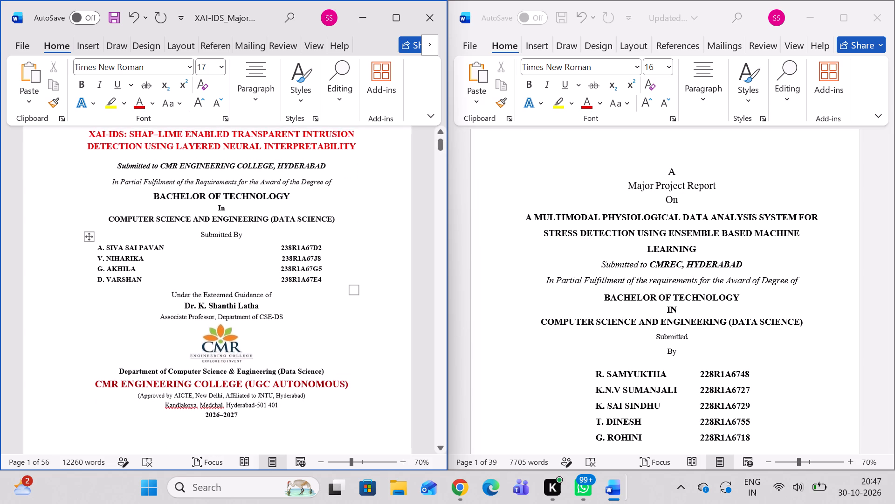
click(258, 301)
key(BackSpace)
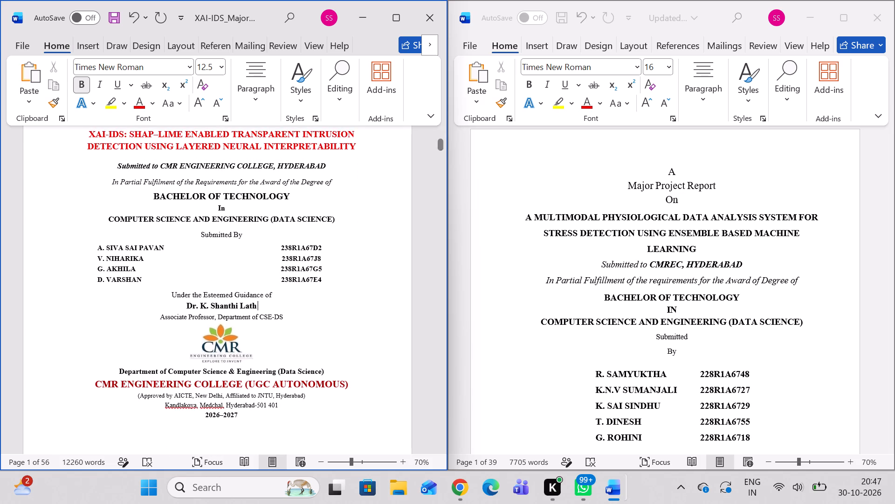
key(BackSpace)
key(BackSpace)
key(BackSpace)
key(BackSpace)
key(BackSpace)
key(BackSpace)
key(BackSpace)
key(BackSpace)
key(BackSpace)
key(BackSpace)
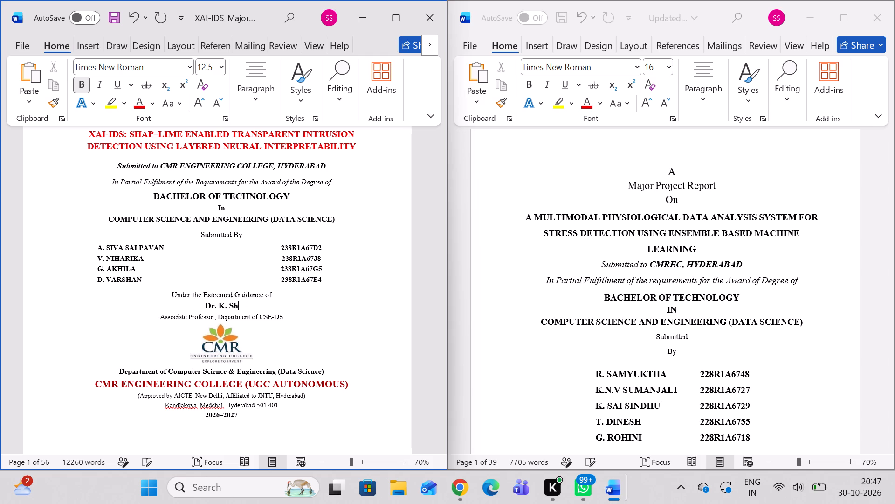
key(BackSpace)
key(BackSpace)
key(BackSpace)
key(BackSpace)
key(BackSpace)
key(BackSpace)
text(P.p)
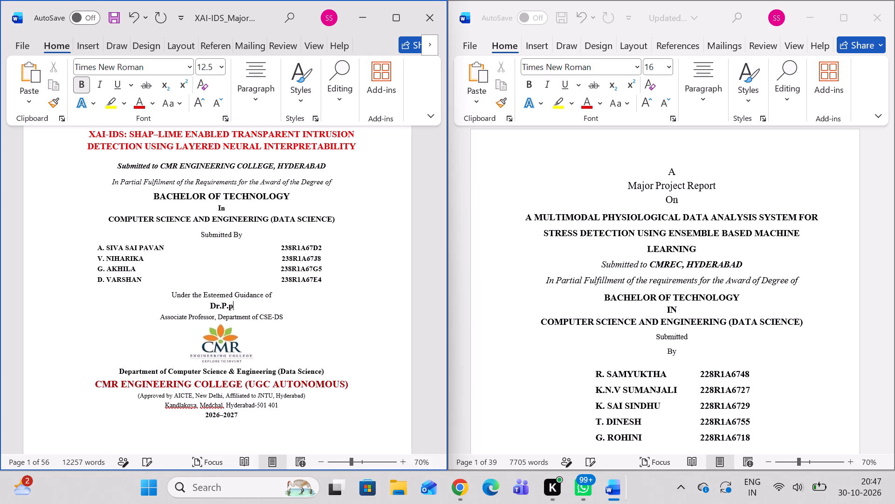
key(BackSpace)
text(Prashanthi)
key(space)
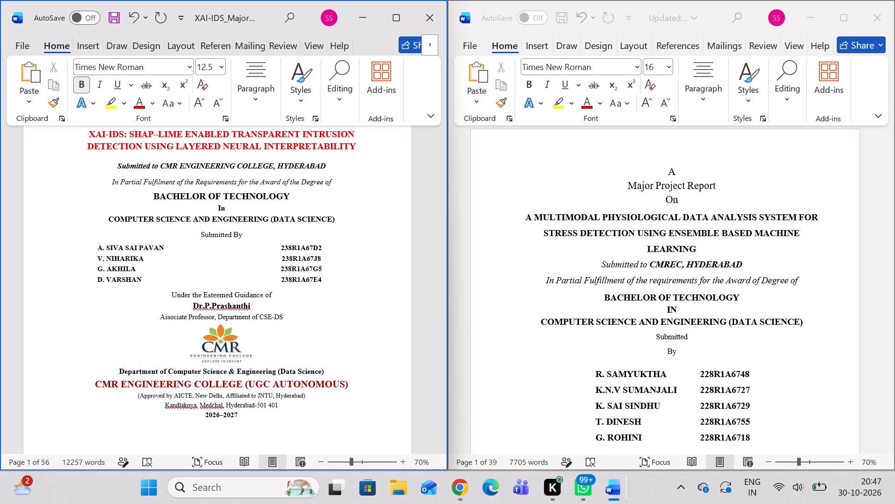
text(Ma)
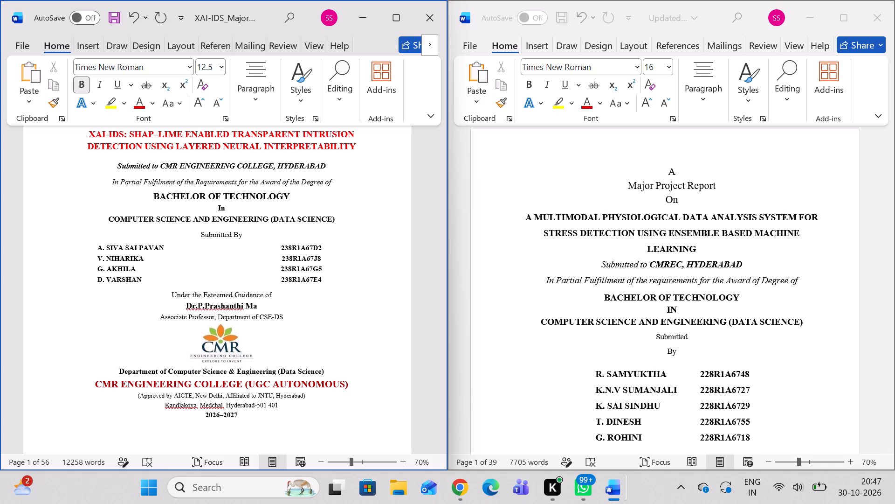
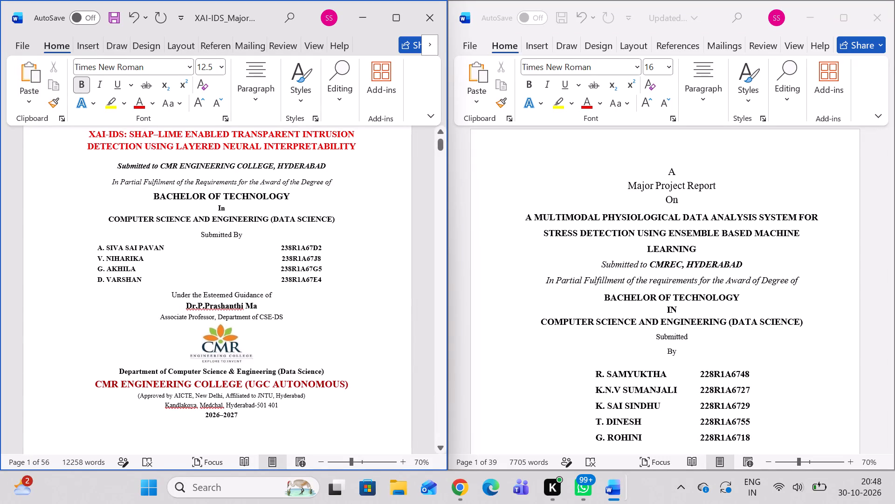
Delete the stray letters after the guide's name on the XAI-IDS cover page and add a space after "Dr.".
key(BackSpace)
key(BackSpace)
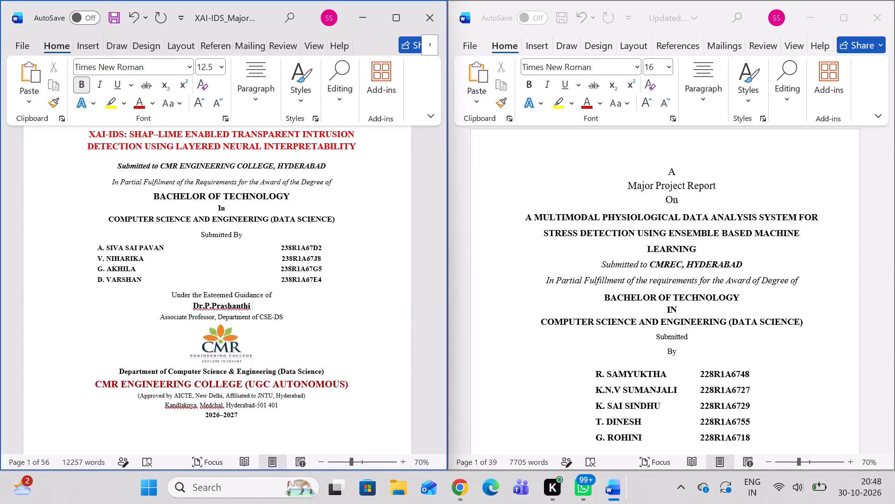
scroll(599, 355, down, 1)
click(599, 355)
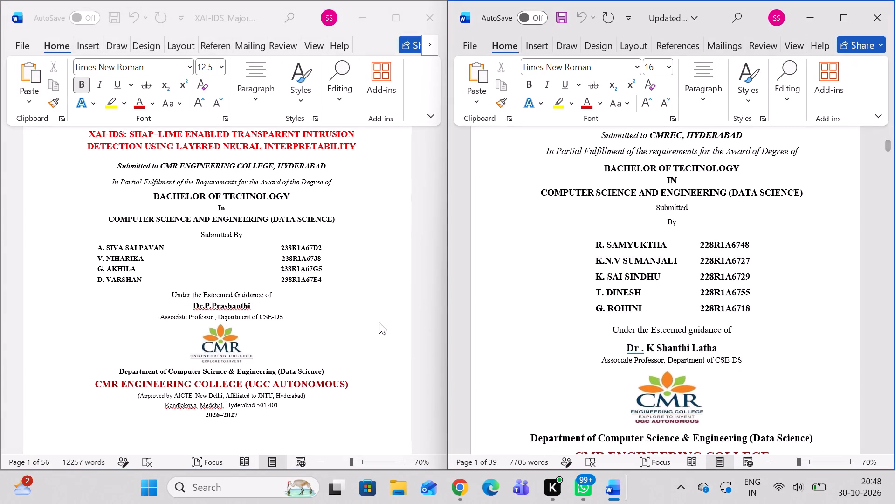
click(205, 302)
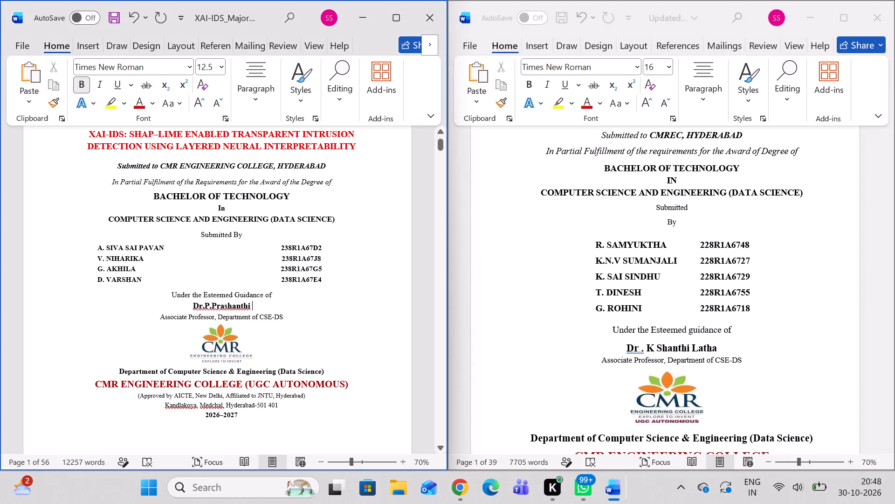
click(205, 302)
key(space)
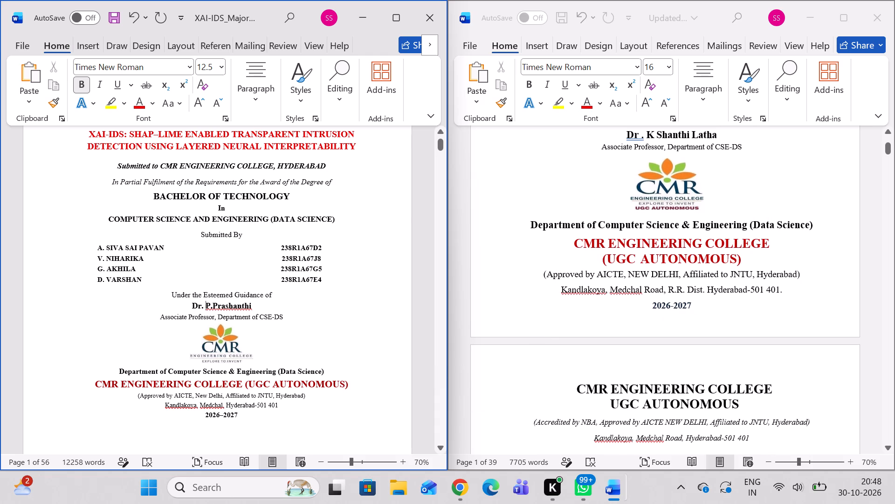
Compare the font sizes of the college name and title lines on the XAI-IDS and sample cover pages.
click(617, 247)
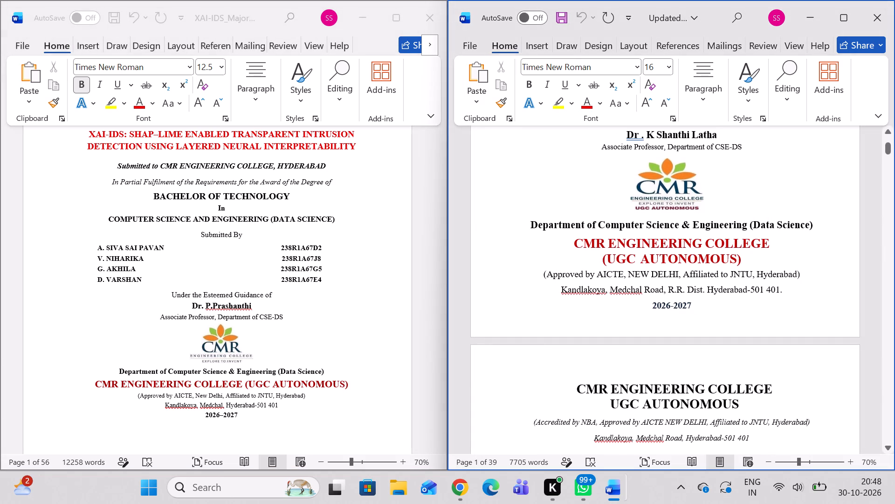
click(638, 243)
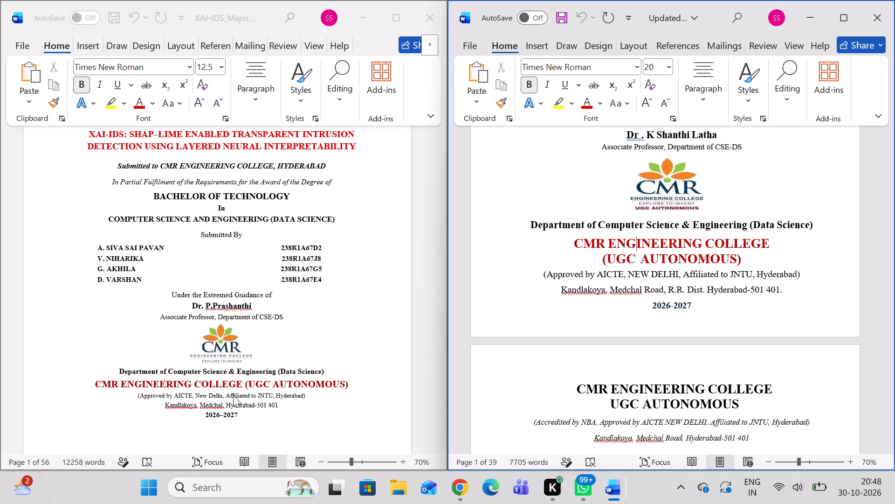
click(243, 386)
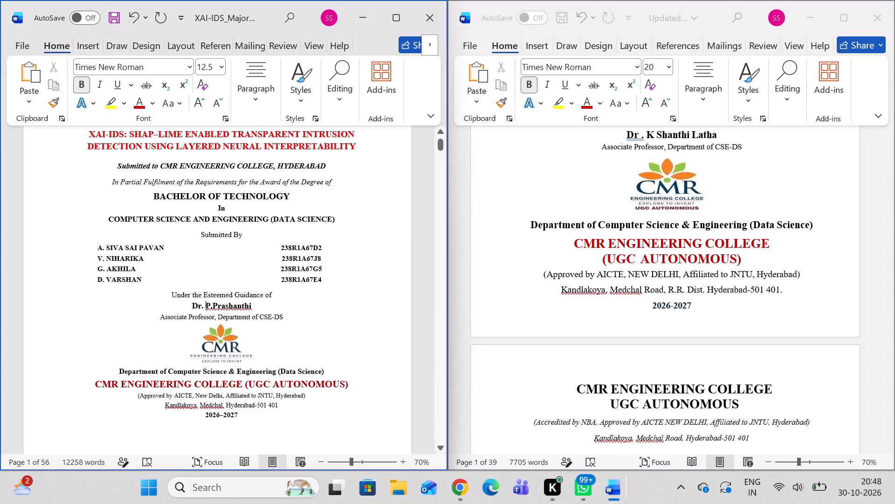
click(270, 384)
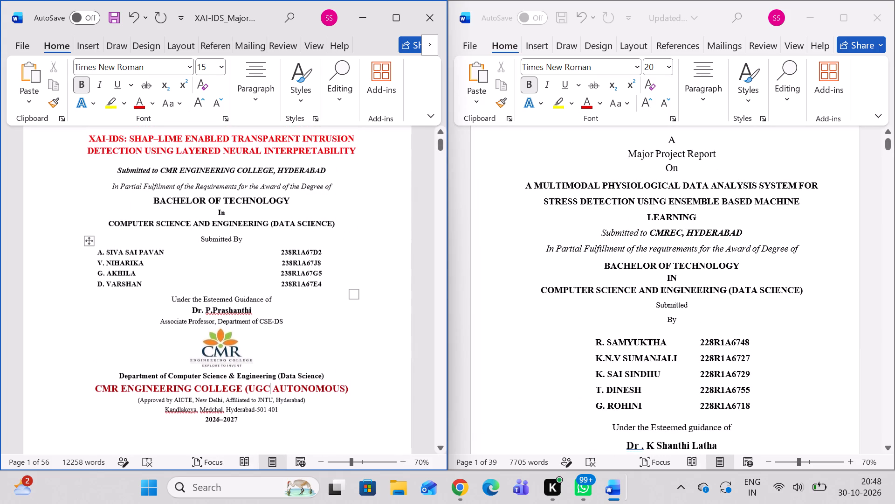
click(260, 148)
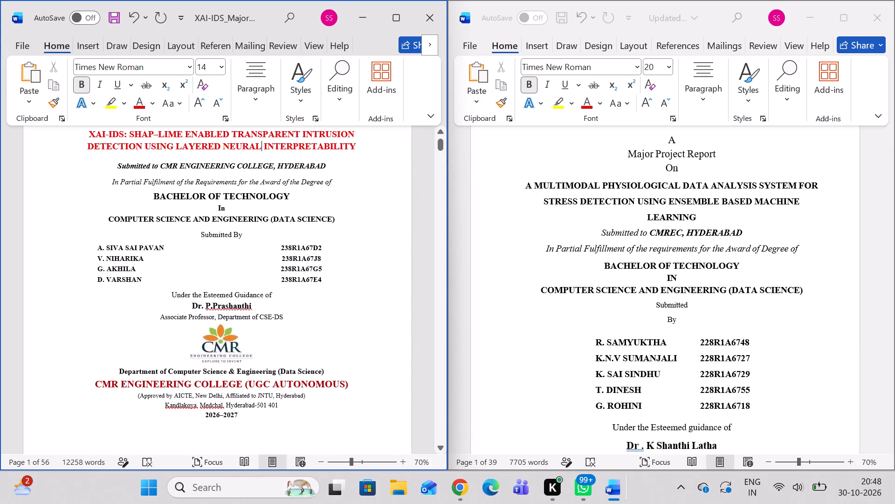
click(132, 389)
scroll(615, 312, down, 1)
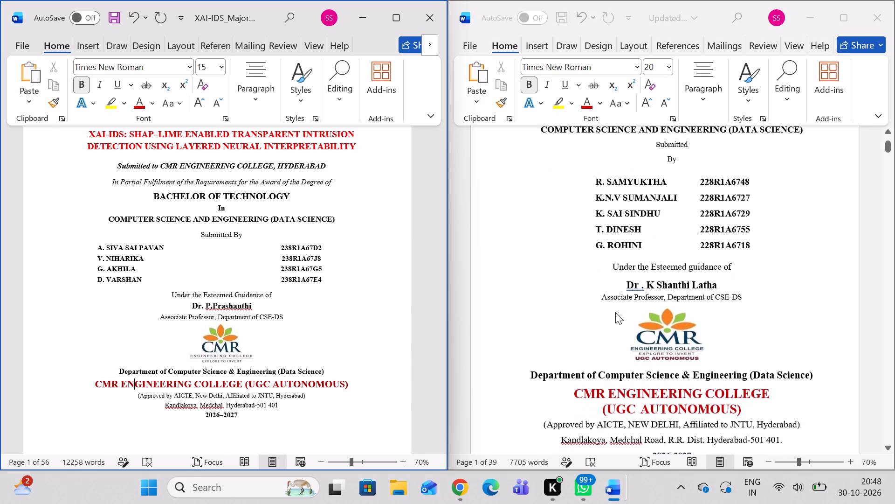
scroll(615, 312, down, 1)
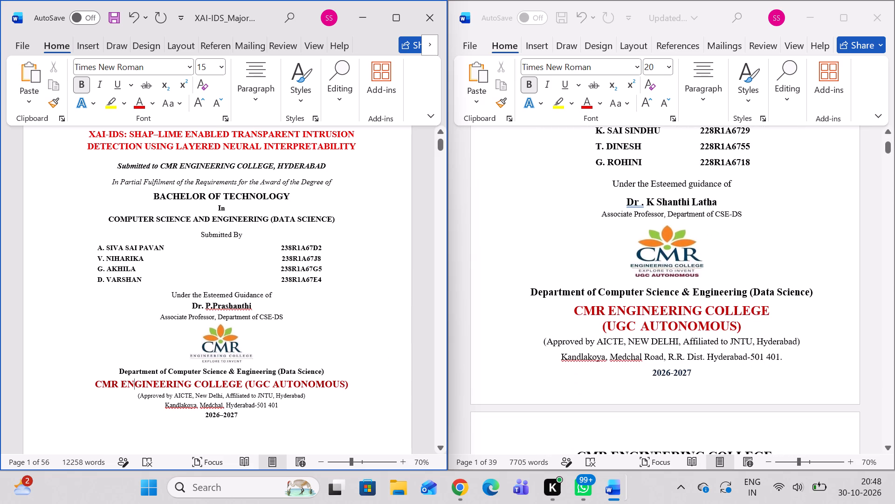
Set the "Department of Computer Science & Engineering (Data Science)" line on the XAI-IDS cover page to font size 14.
drag(117, 370, 344, 370)
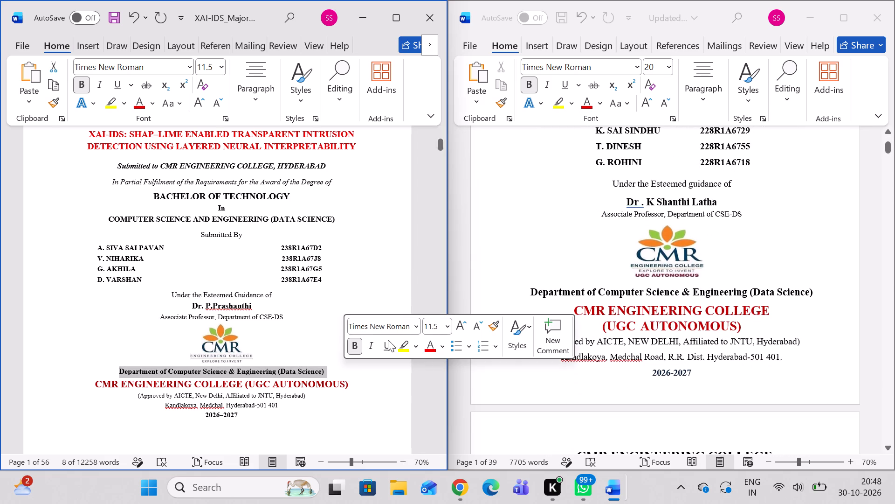
click(439, 326)
text(14)
key(Return)
click(378, 391)
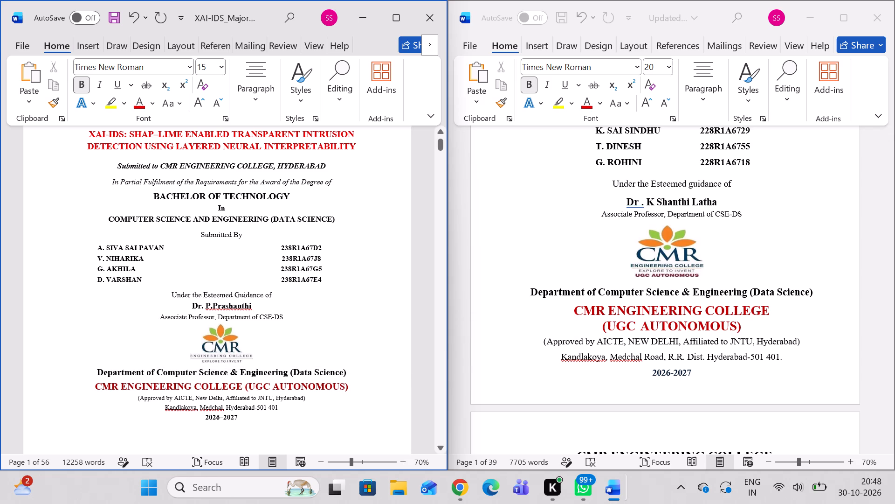
Compare the font sizes of the guidance line, guide's name and designation line on both cover pages.
click(642, 210)
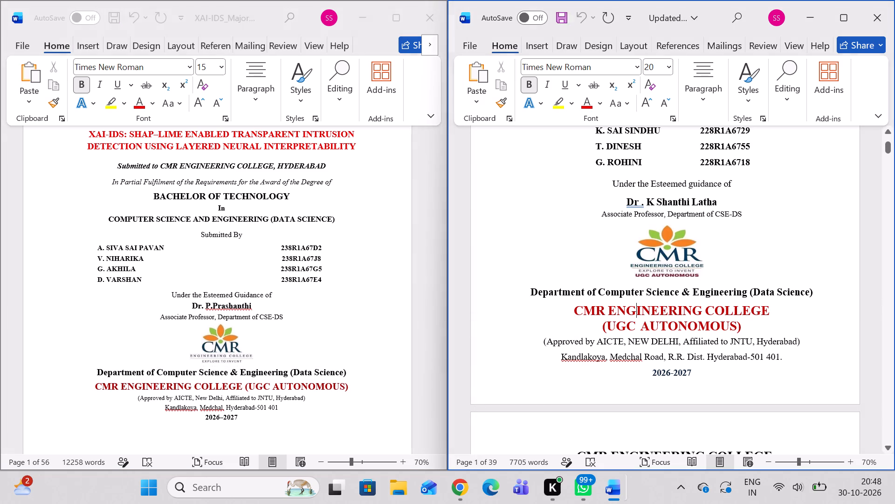
click(645, 214)
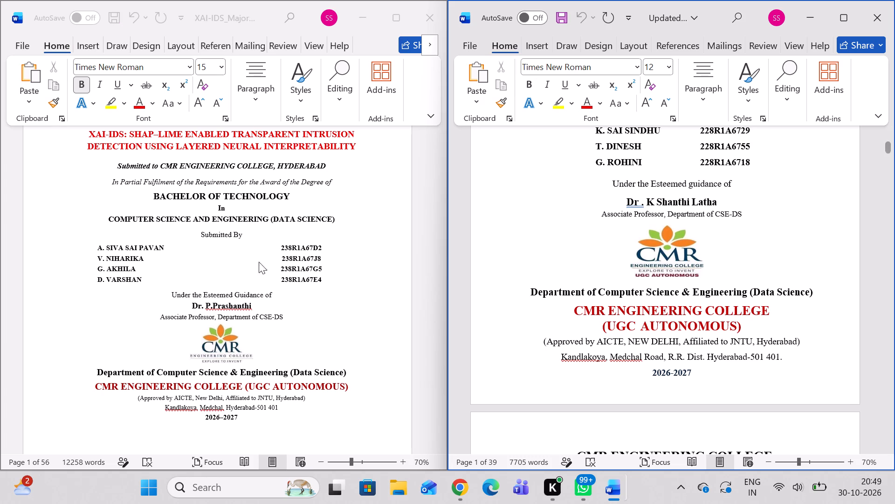
click(177, 315)
click(177, 315)
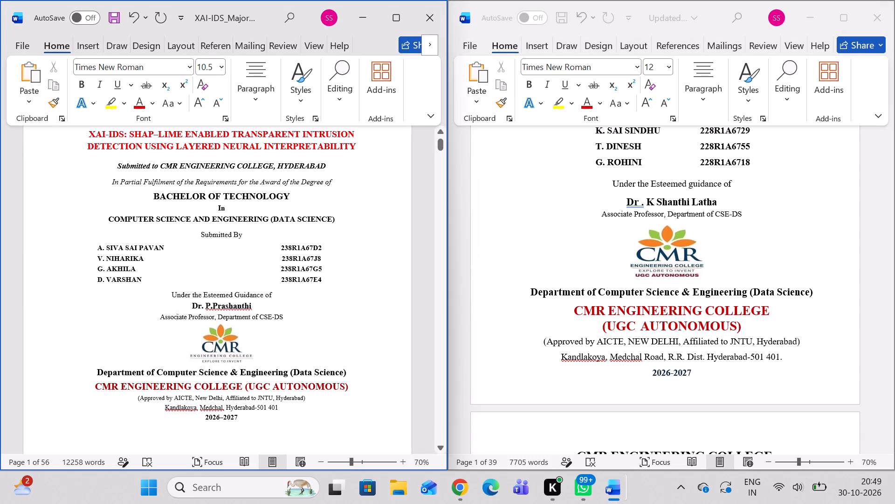
click(634, 181)
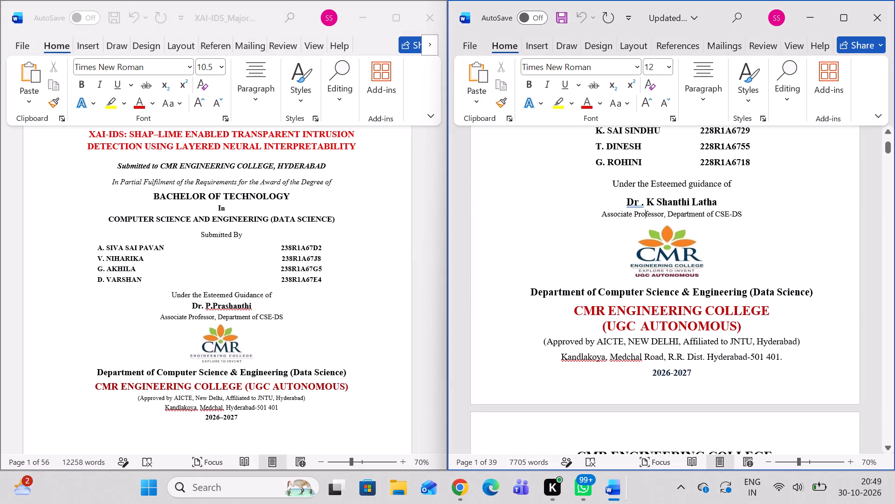
click(634, 181)
click(668, 202)
click(672, 181)
click(671, 203)
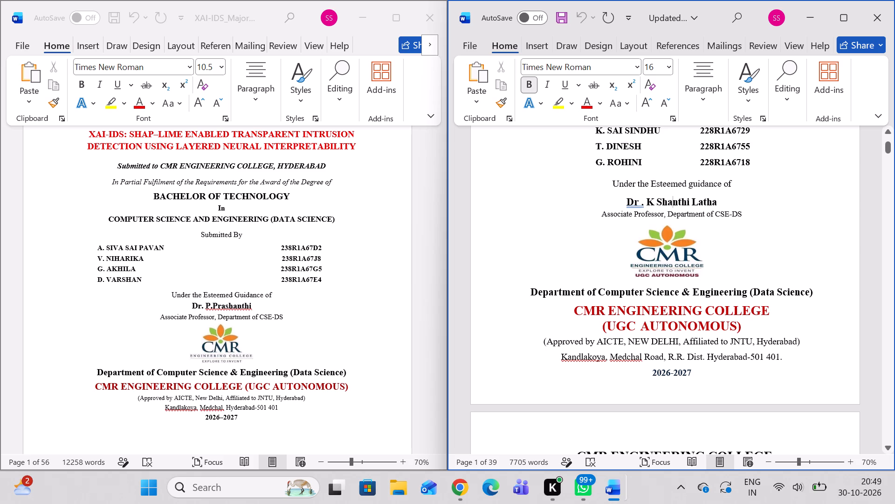
click(678, 215)
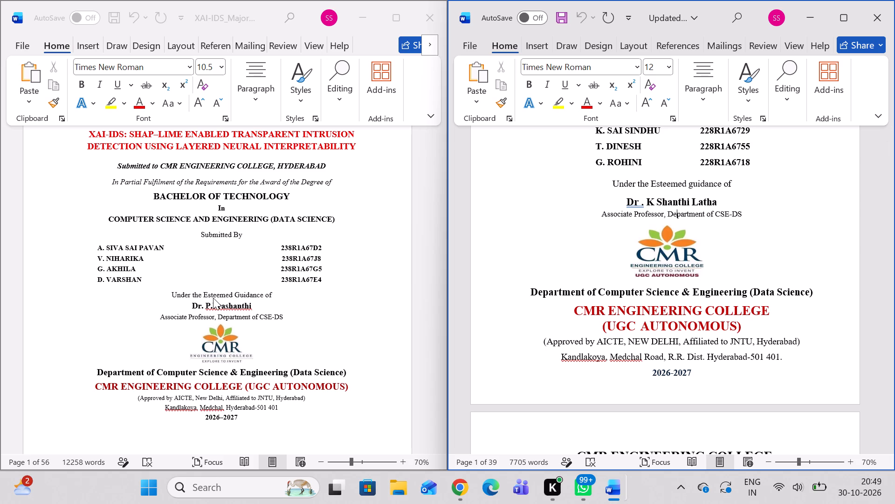
click(216, 294)
click(216, 294)
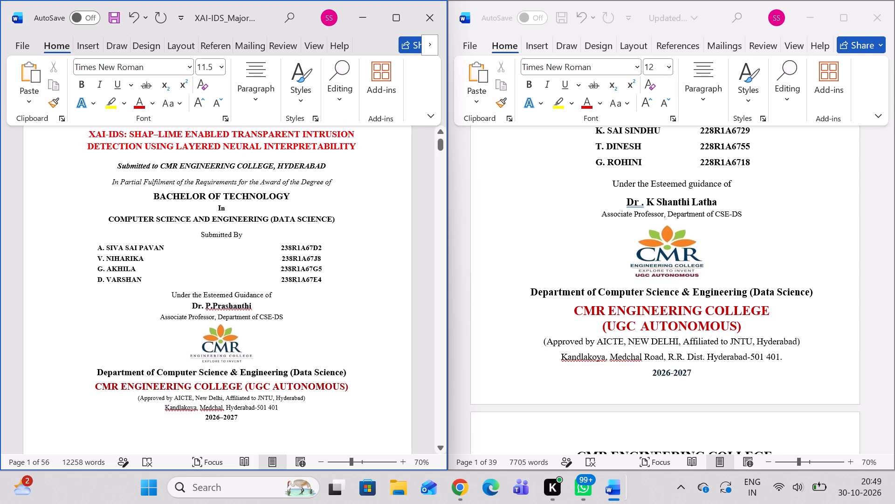
Set the "Under the Esteemed Guidance of" line on the XAI-IDS cover page to font size 14.
drag(171, 296, 264, 292)
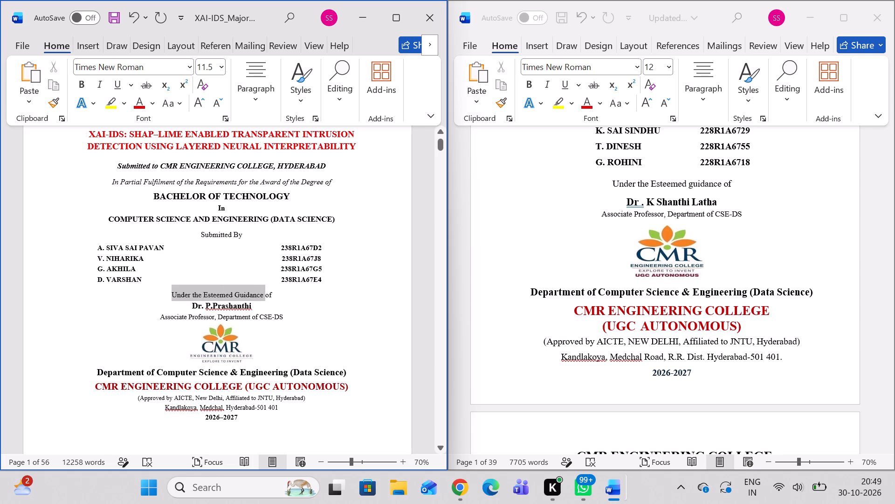
drag(264, 292, 275, 294)
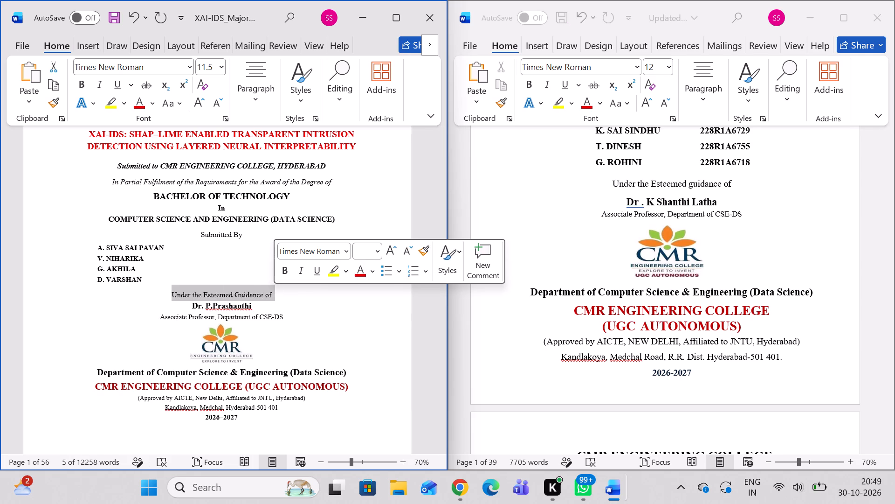
click(366, 253)
text(14)
key(Return)
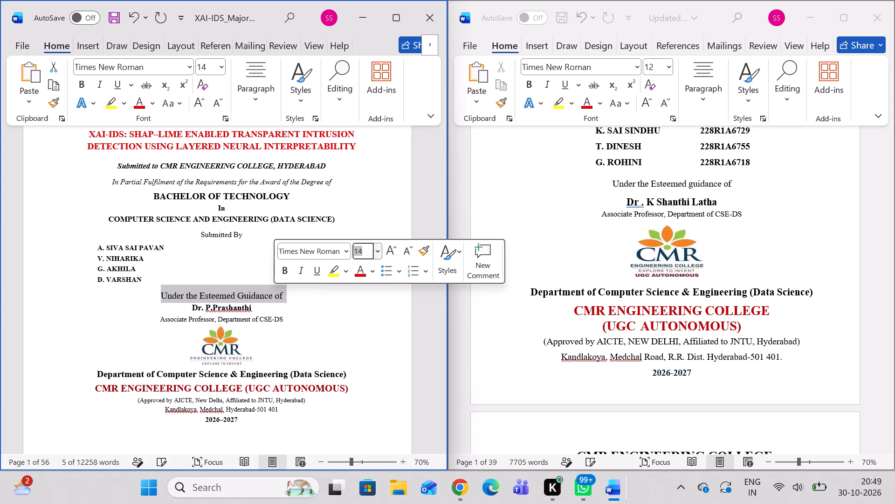
Set the guide's name on the XAI-IDS cover page to font size 16.
click(256, 312)
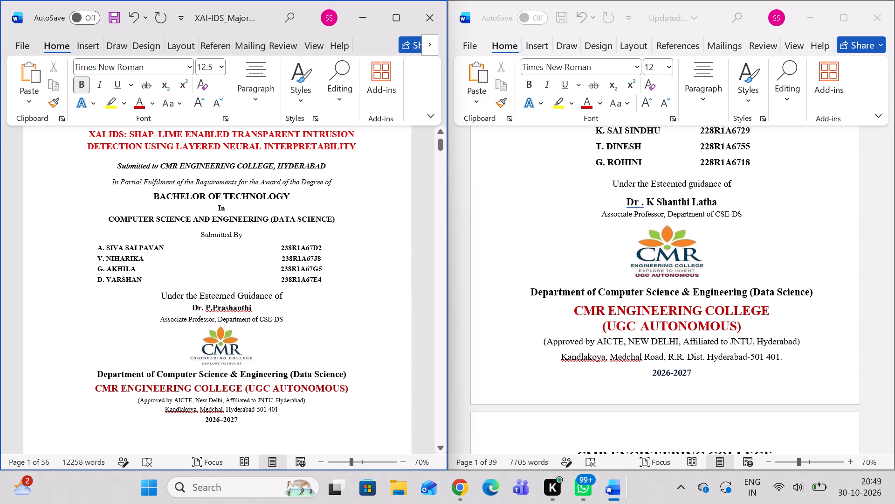
drag(250, 307, 193, 307)
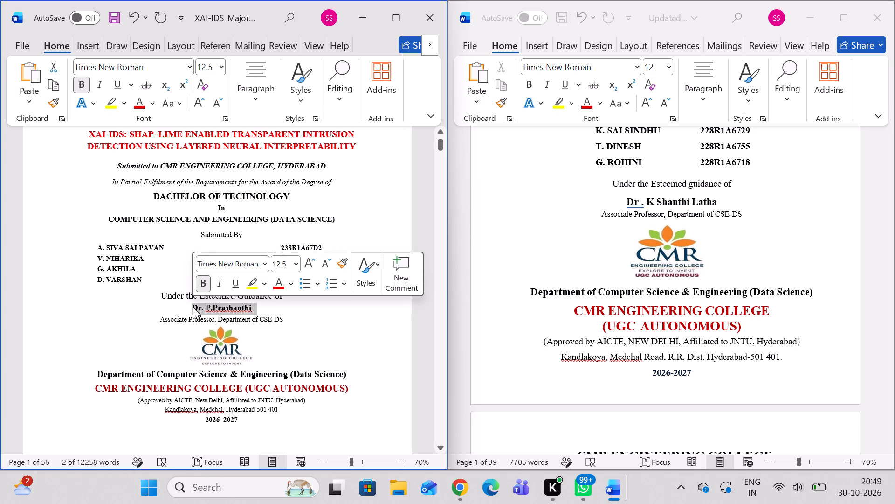
click(285, 259)
text(16)
key(Return)
Set the "Associate Professor, Department of CSE-DS" line on the XAI-IDS cover page to font size 12.
click(287, 320)
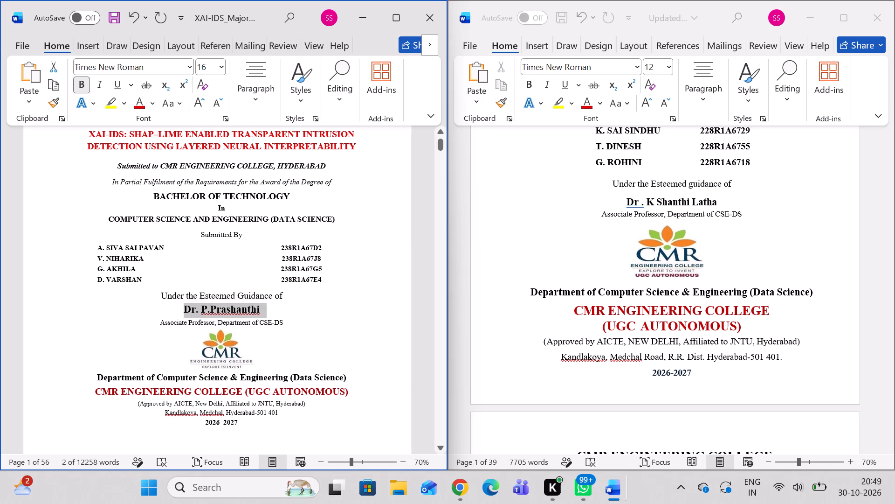
drag(287, 320, 173, 323)
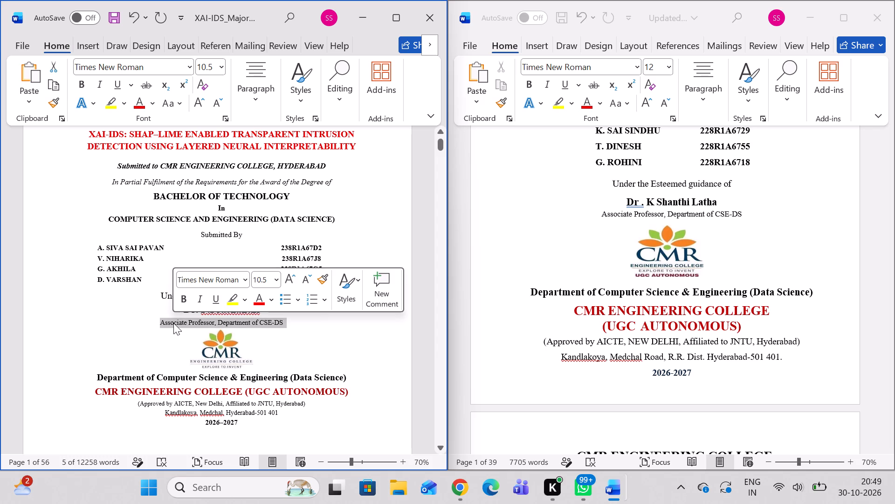
click(263, 280)
key(1)
key(2)
key(Return)
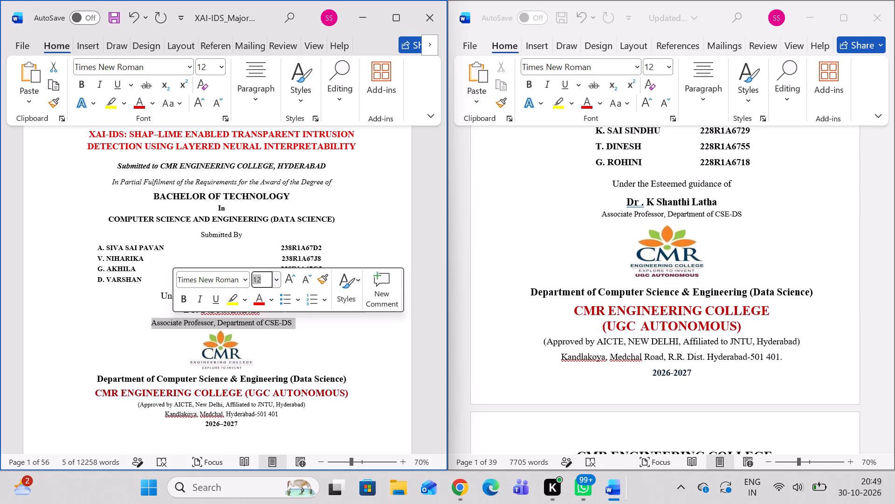
click(350, 336)
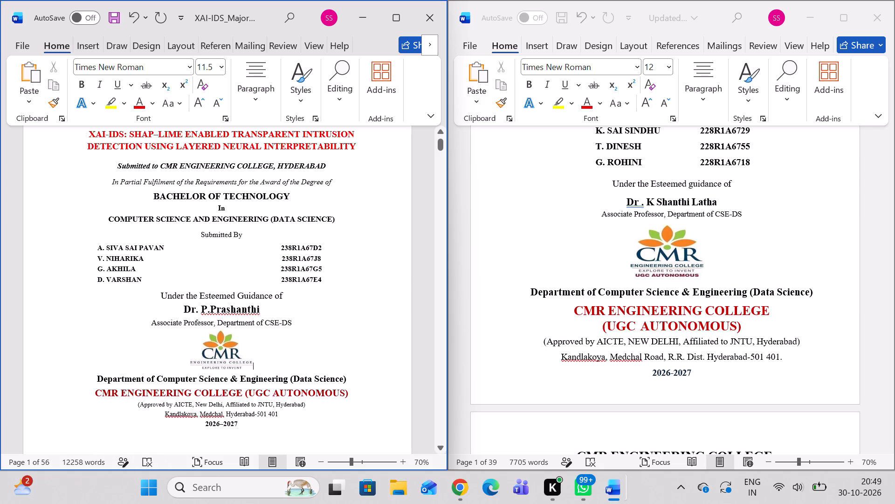
Insert a line break before "Under the Esteemed Guidance of" to leave an empty line below the student list.
click(337, 278)
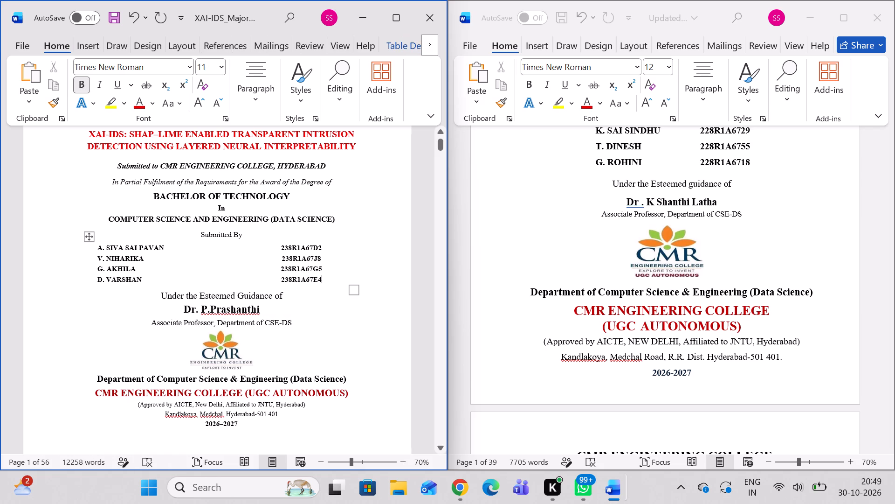
click(160, 297)
key(shift+Return)
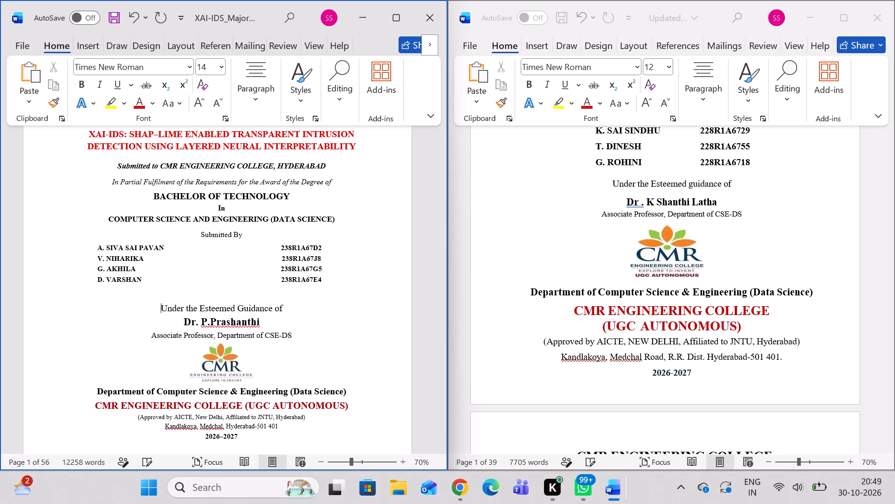
click(389, 366)
scroll(547, 323, up, 1)
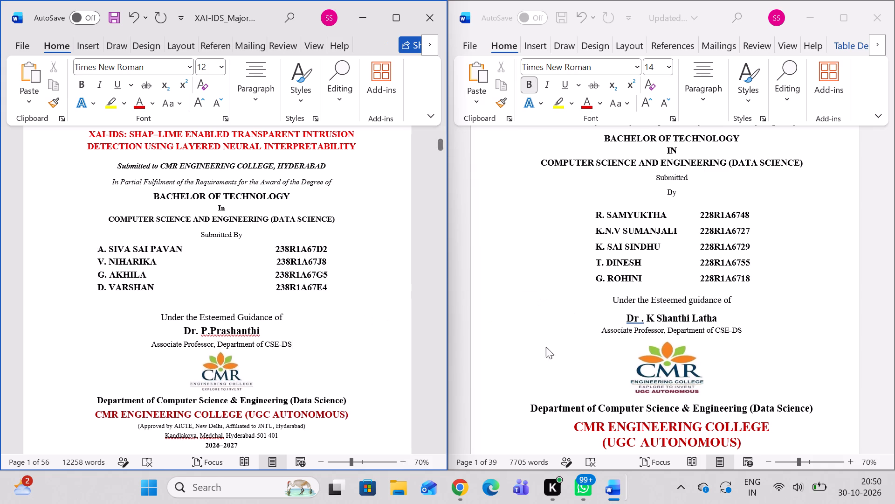
Check the font sizes of the college name, approval, address and year lines on the sample cover page.
scroll(361, 346, down, 1)
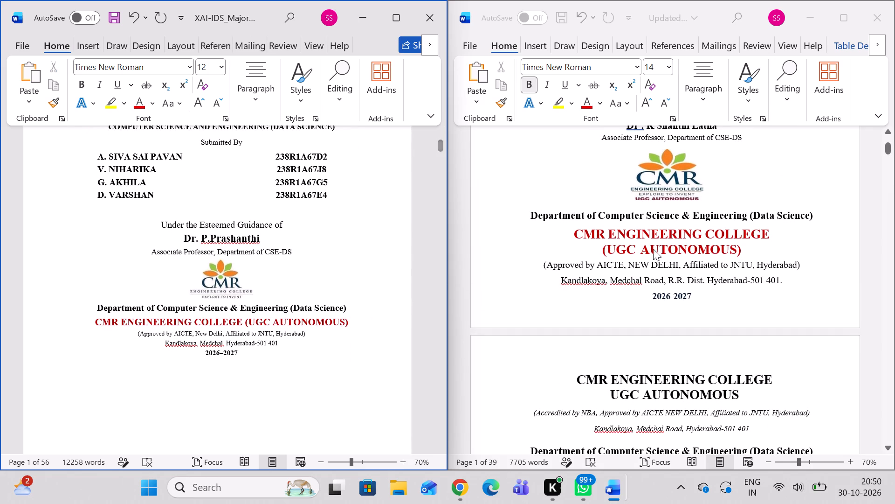
click(656, 265)
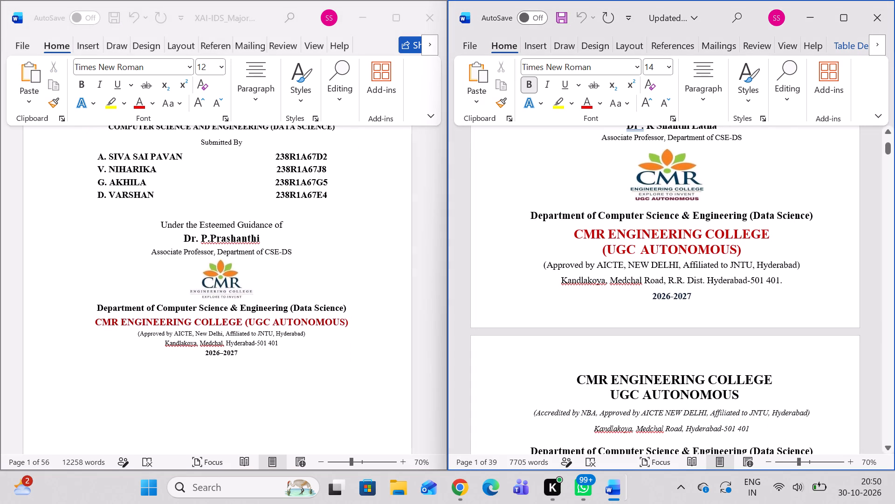
click(656, 265)
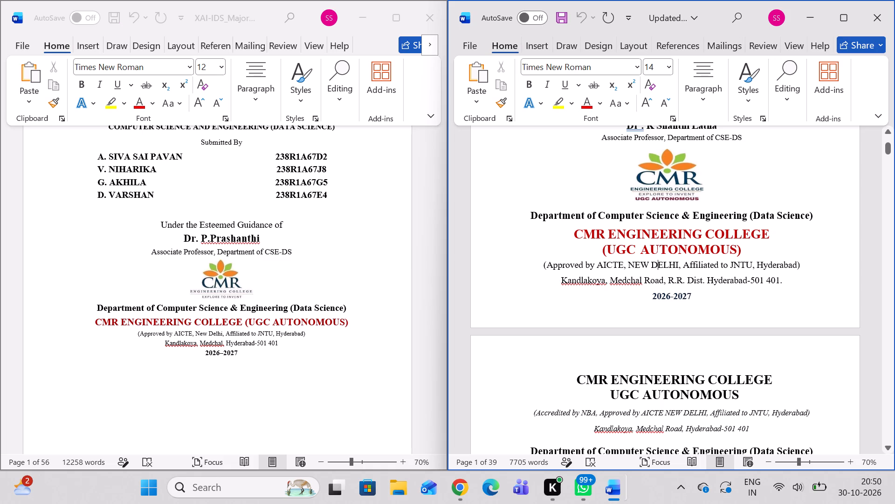
click(670, 280)
click(678, 297)
click(615, 266)
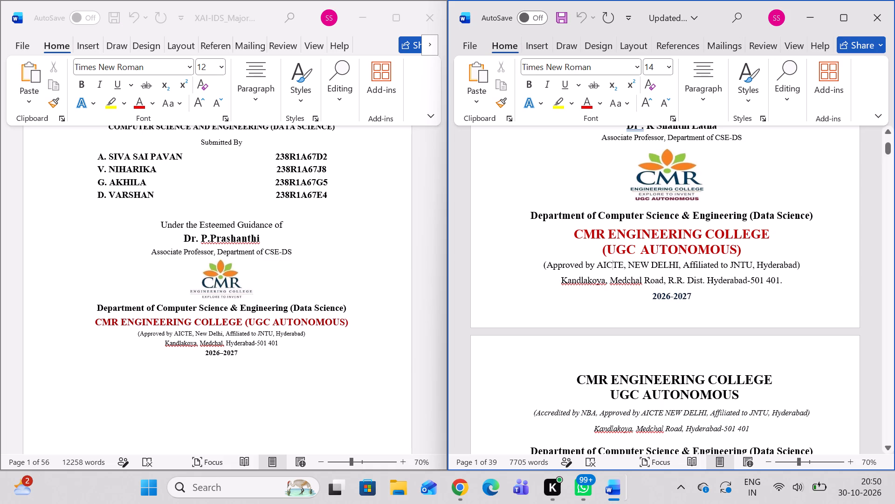
click(639, 251)
click(654, 234)
click(653, 269)
Set the "CMR ENGINEERING COLLEGE (UGC AUTONOMOUS)" line on the XAI-IDS cover page to font size 20.
drag(96, 318, 104, 315)
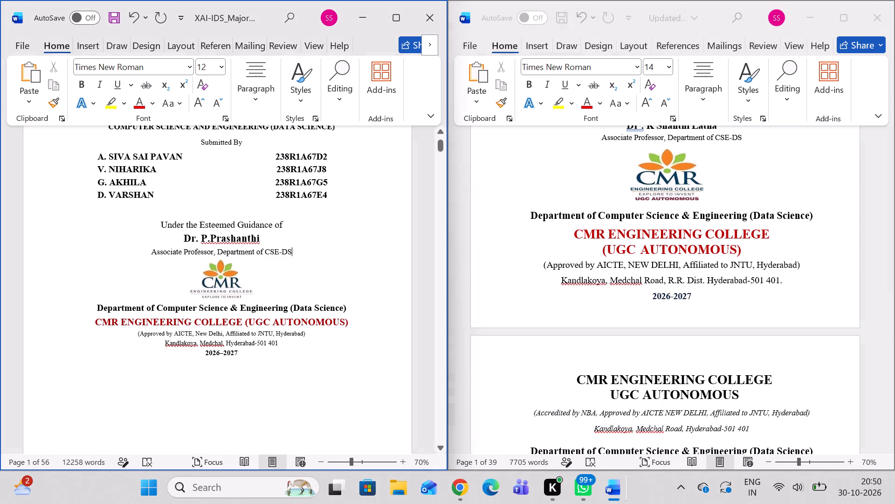
drag(104, 315, 237, 312)
drag(92, 322, 352, 322)
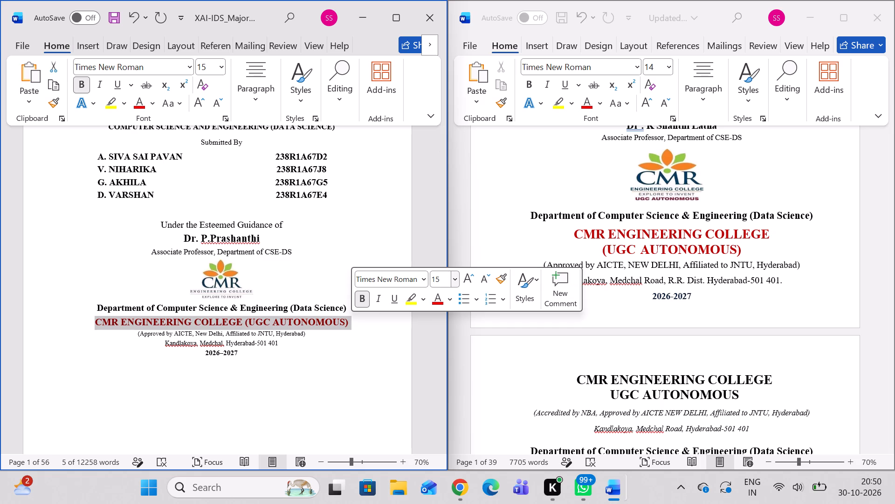
click(445, 277)
text(20)
key(Return)
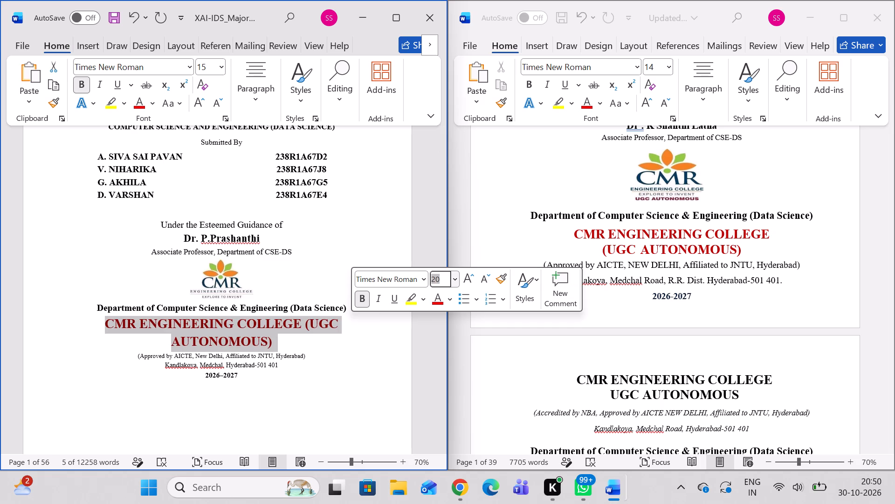
click(310, 350)
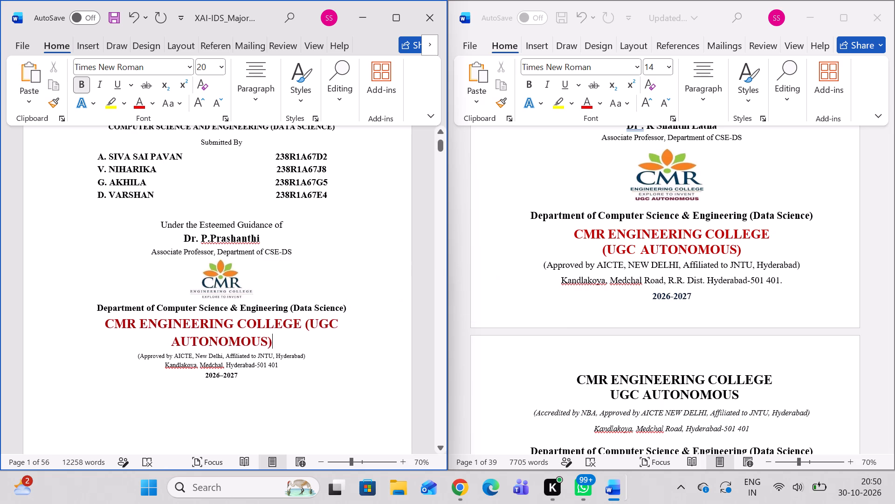
Insert a line break before "(UGC AUTONOMOUS)" so it sits on its own line below the college name.
click(303, 322)
key(shift+Return)
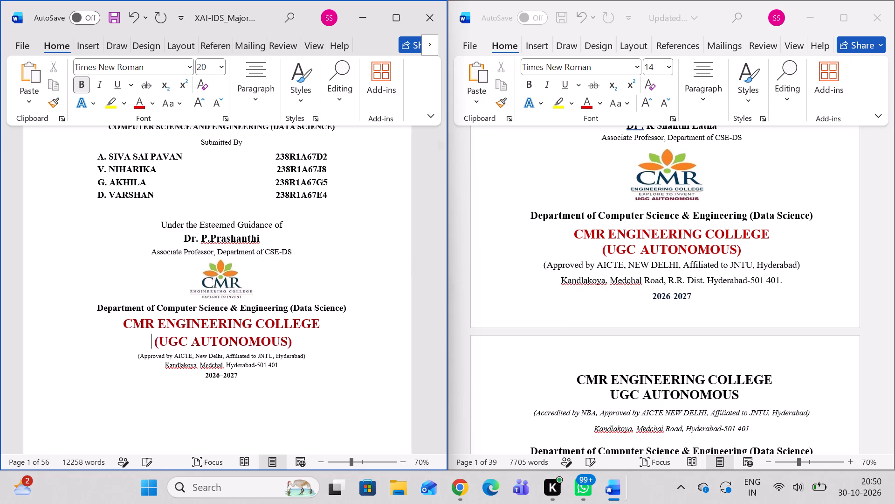
Set the approval, address and "2026–2027" lines at the bottom of the XAI-IDS cover page to font size 14.
drag(141, 355, 149, 355)
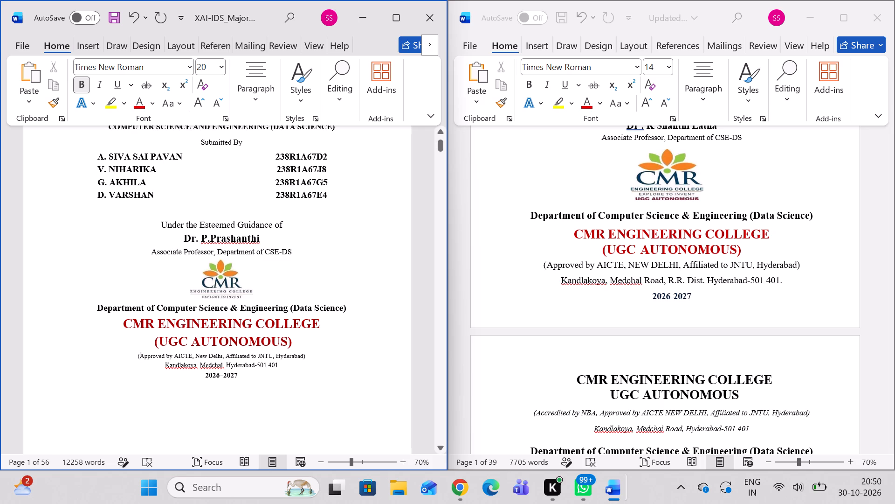
drag(149, 355, 232, 378)
click(158, 379)
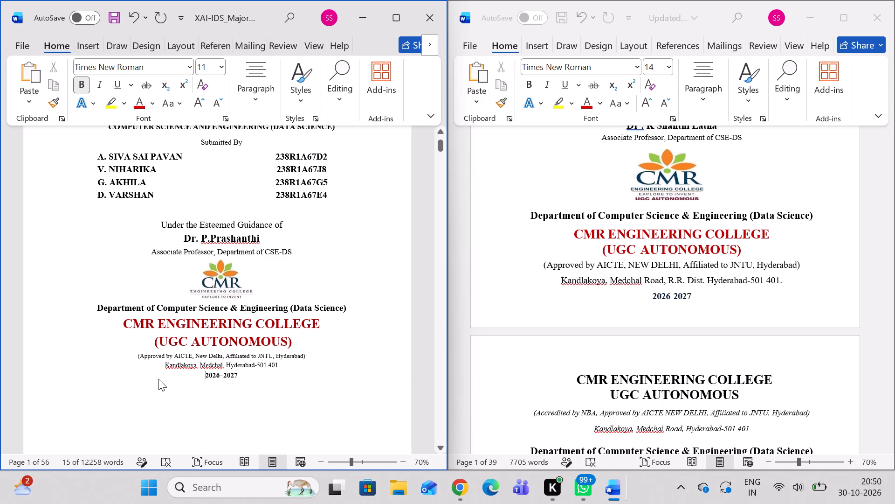
drag(137, 357, 245, 377)
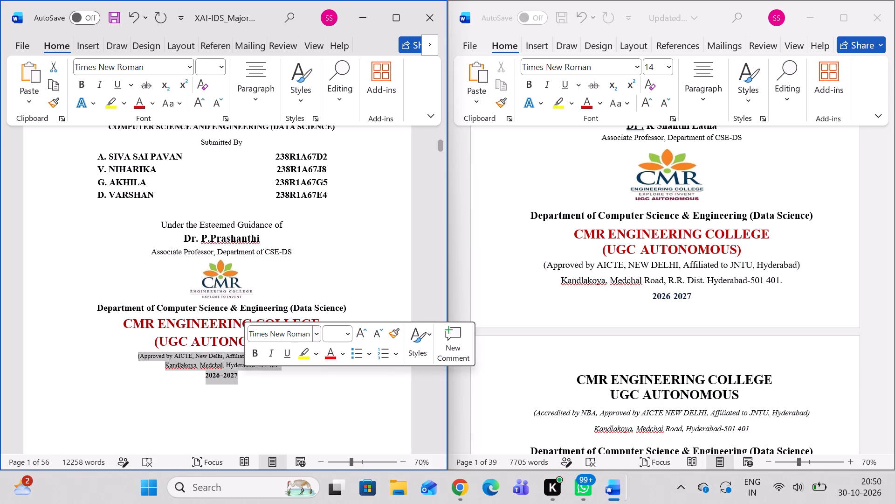
click(331, 333)
text(14)
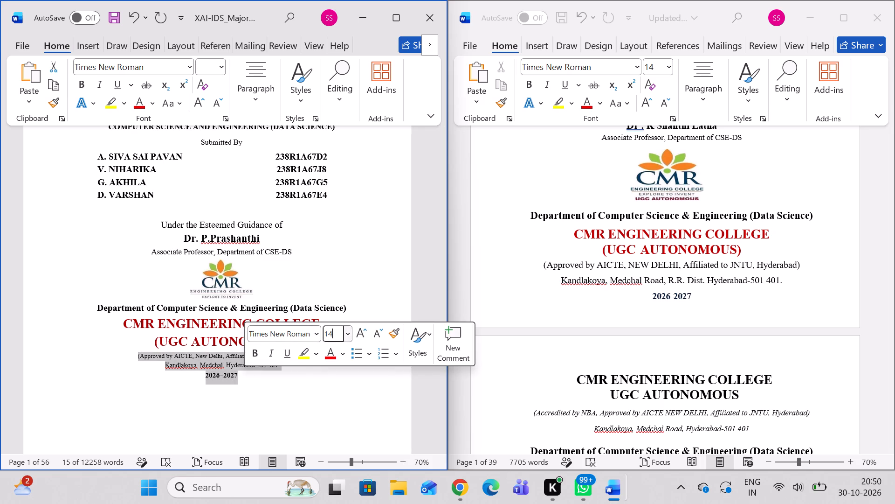
key(Return)
click(315, 403)
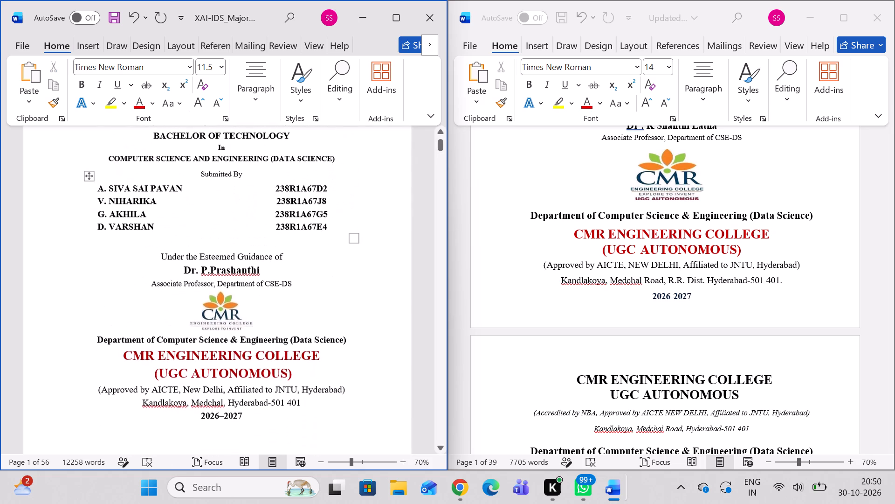
Compare the overall layout of the XAI-IDS cover page with the sample cover page, viewing both documents at 50% zoom.
scroll(730, 268, up, 1)
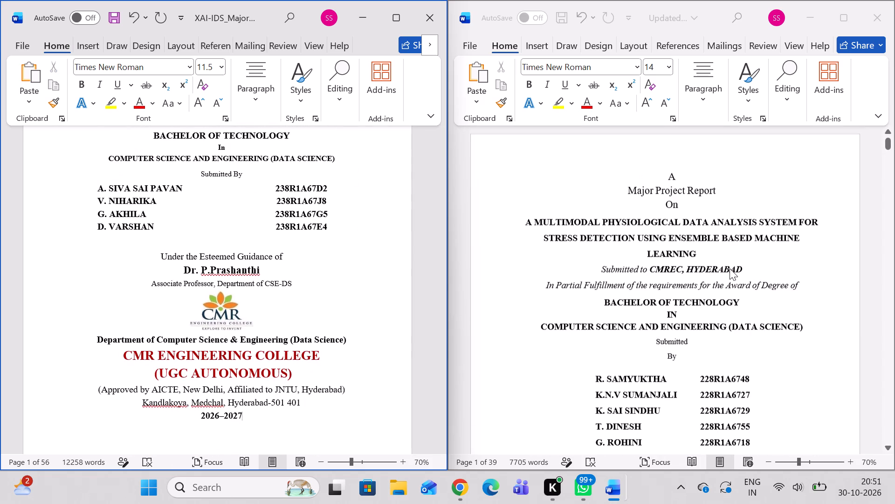
scroll(730, 268, up, 1)
ctrl+scroll(730, 268, down, 2)
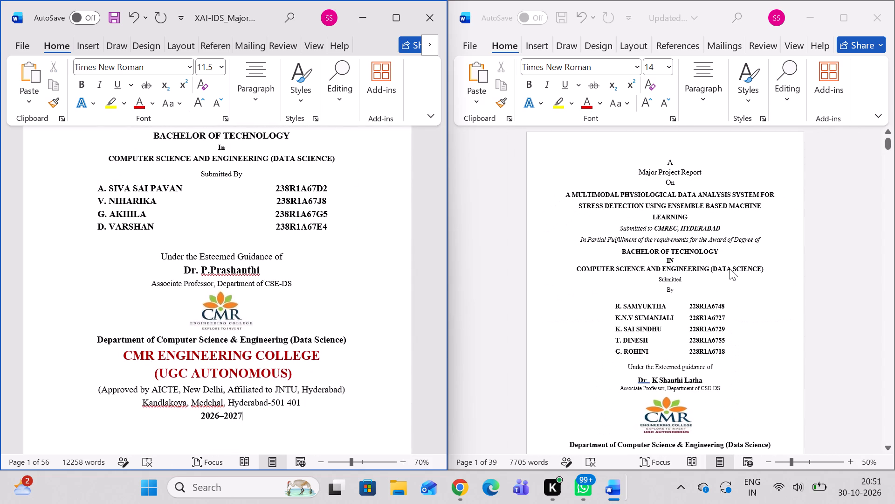
scroll(287, 275, up, 1)
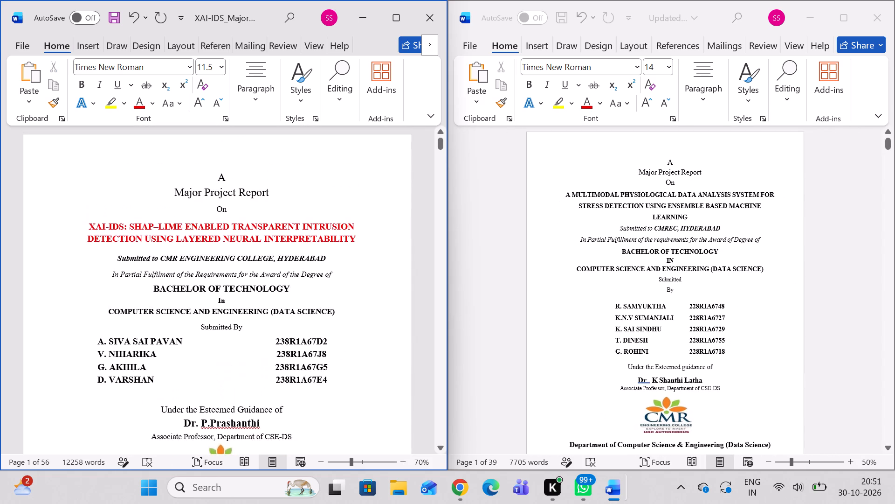
scroll(287, 275, up, 1)
ctrl+scroll(287, 275, down, 2)
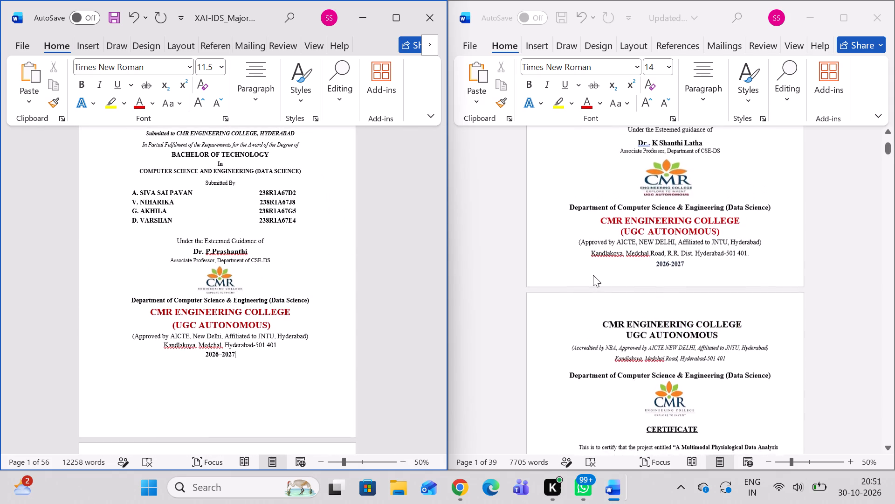
scroll(283, 256, up, 1)
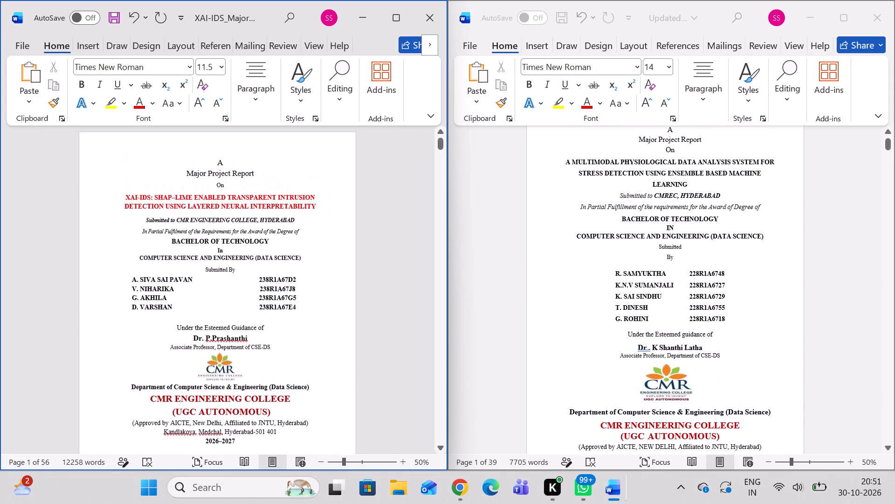
click(633, 161)
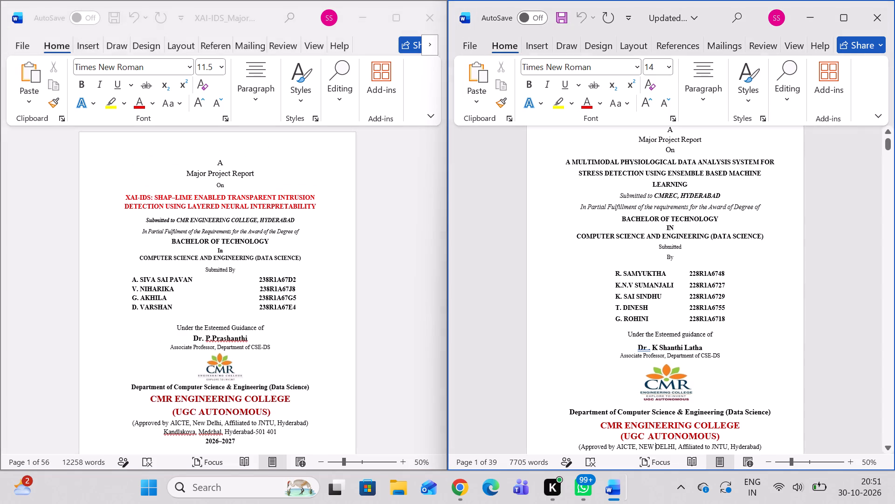
Check the font size of the "Major Project Report" line in the sample cover page and the XAI-IDS cover page.
click(675, 138)
click(199, 168)
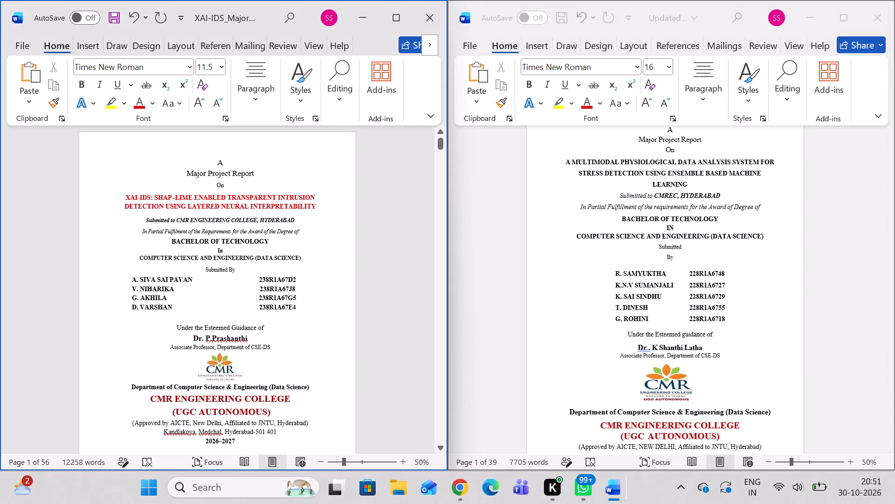
click(206, 173)
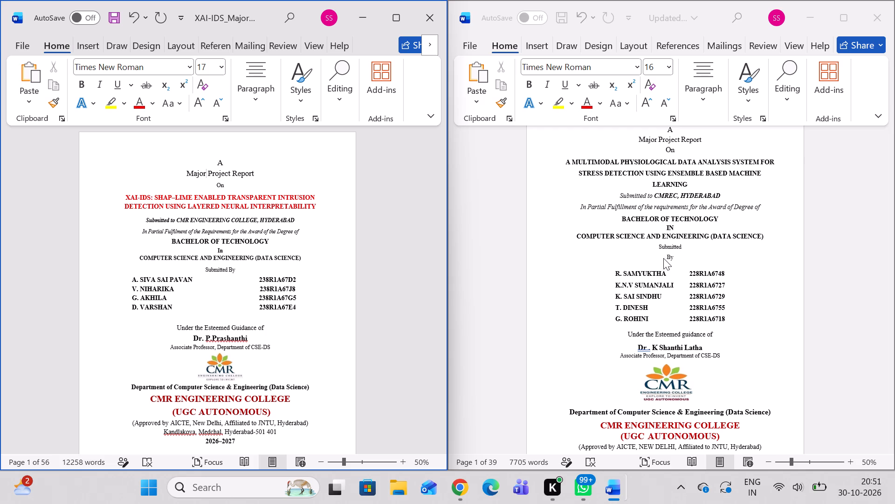
Insert a line break after "Submitted By" on the XAI-IDS cover page to add space above the student list.
click(263, 266)
key(shift+Return)
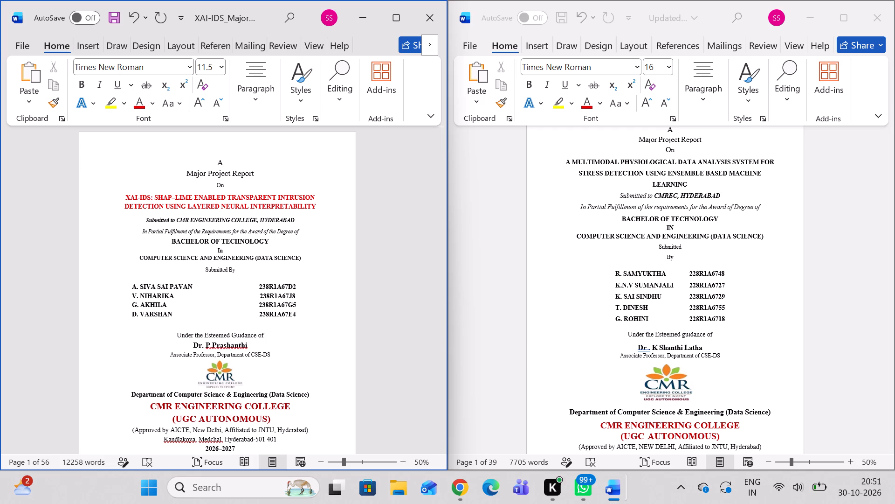
click(372, 315)
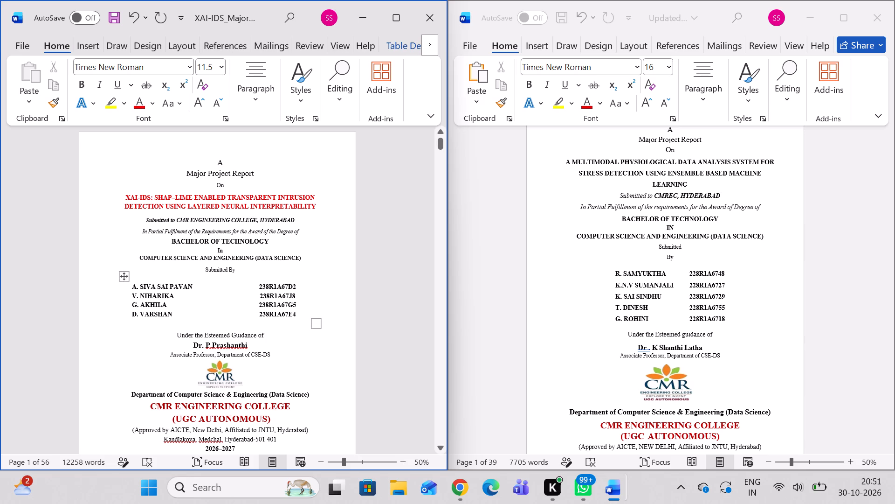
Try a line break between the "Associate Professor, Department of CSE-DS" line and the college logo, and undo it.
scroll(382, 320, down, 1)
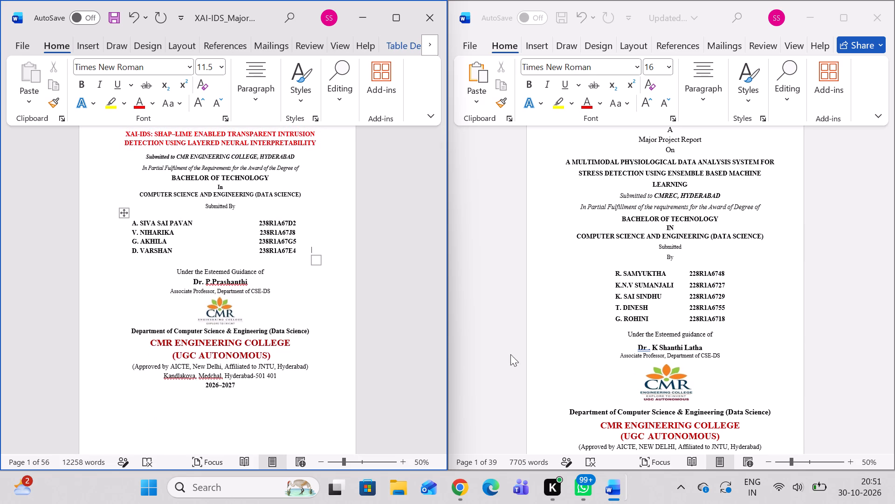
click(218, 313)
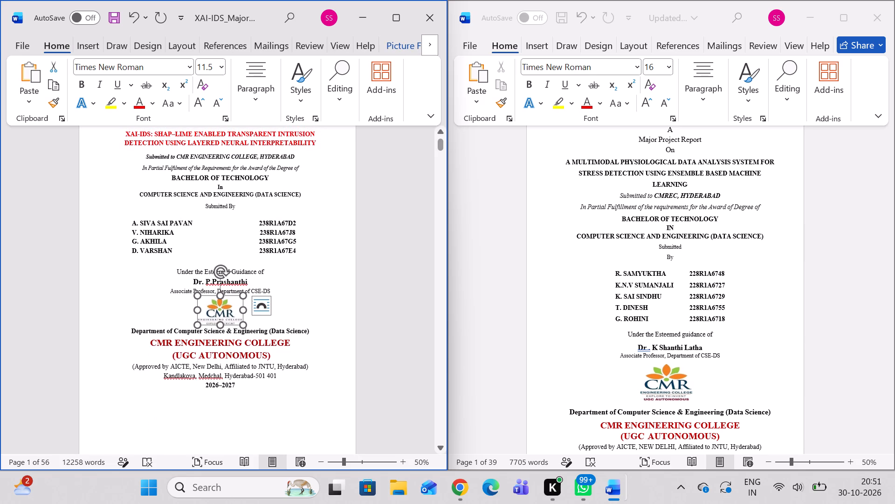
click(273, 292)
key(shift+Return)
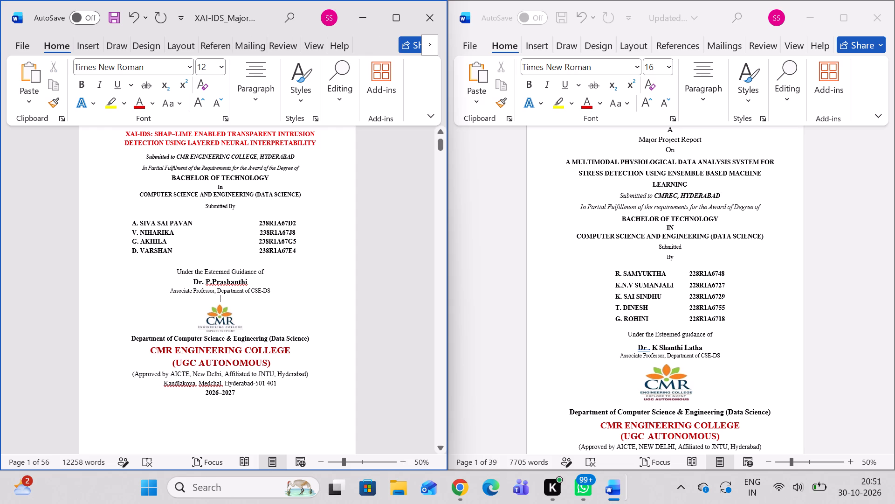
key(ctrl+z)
Enlarge the CMR logo on the XAI-IDS cover page to roughly the size of the sample's logo, keeping its proportions.
click(227, 312)
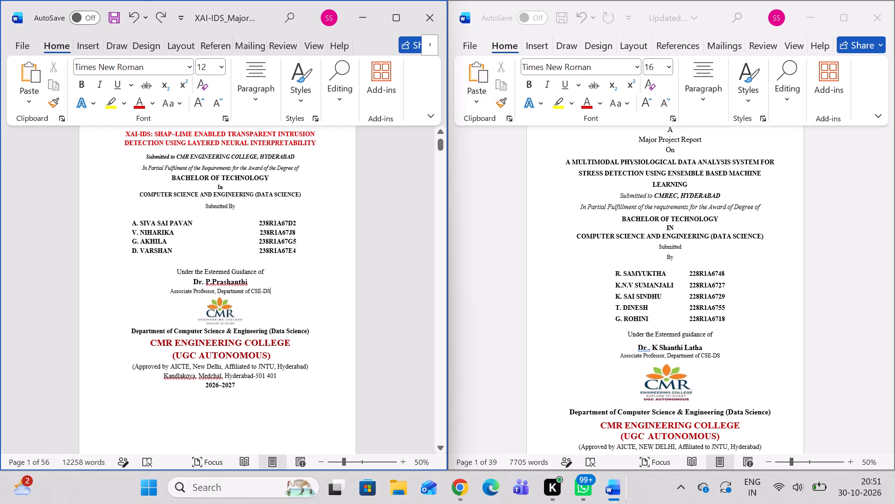
drag(245, 327, 246, 333)
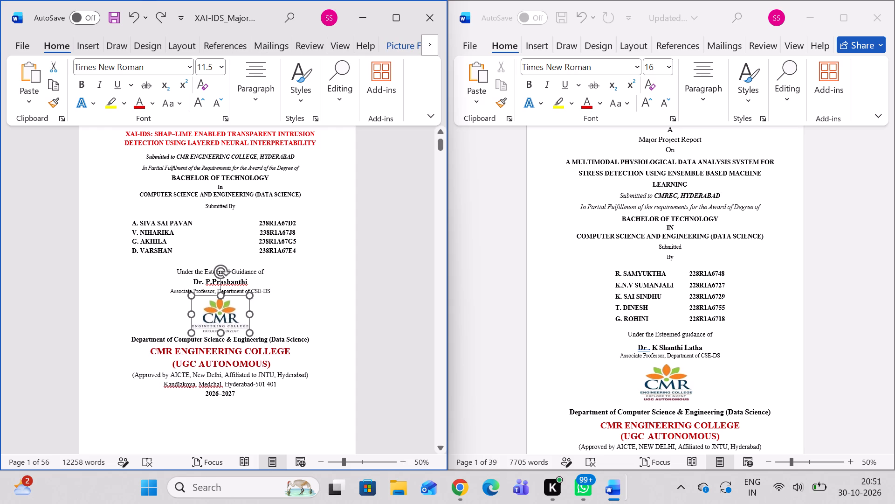
drag(246, 333, 244, 334)
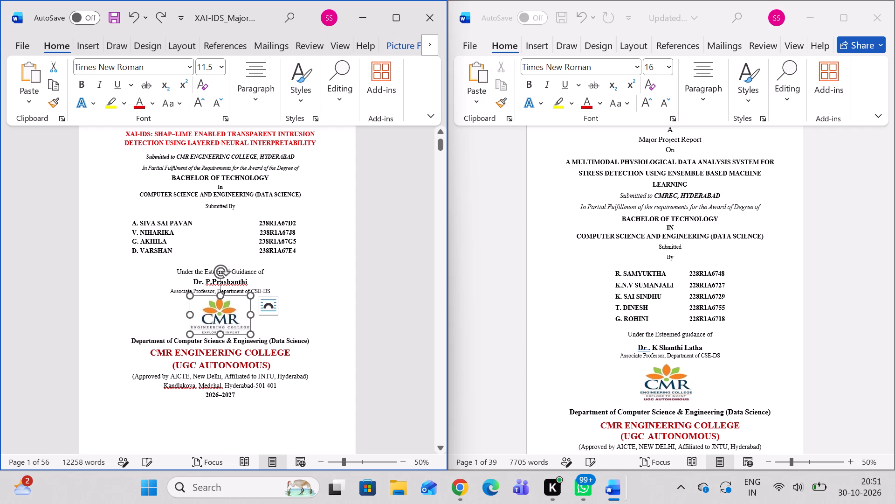
Insert a line break after the enlarged CMR logo to separate it from the department line.
click(397, 333)
key(shift+Return)
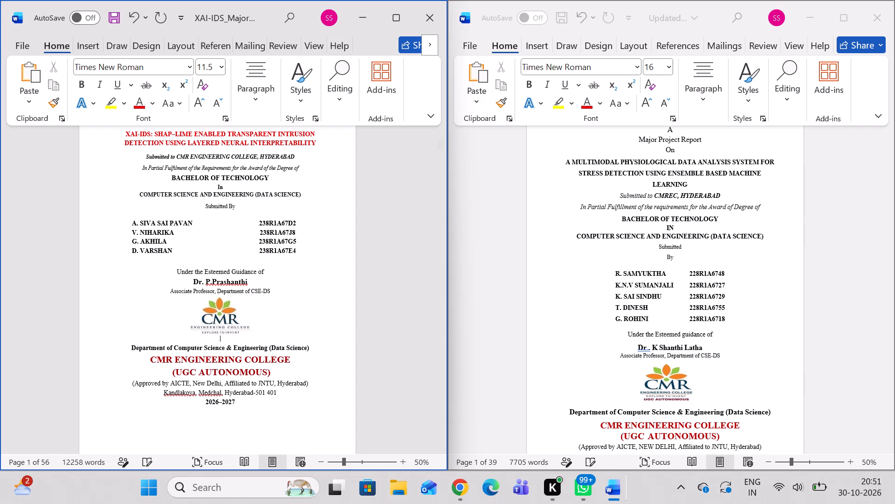
click(388, 337)
Set the "In Partial Fulfilment of the Requirements for the Award of the Degree of" line to font size 14, as in the sample.
scroll(281, 301, up, 1)
scroll(281, 301, down, 1)
scroll(281, 301, up, 1)
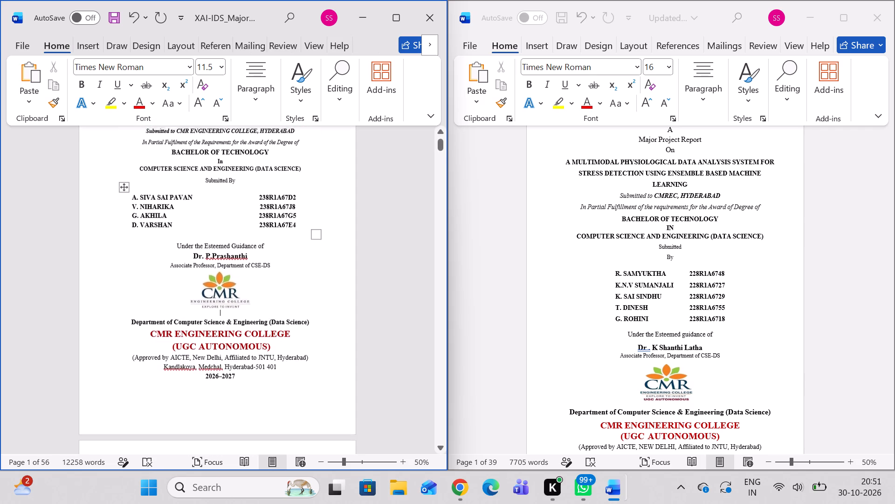
scroll(281, 301, up, 1)
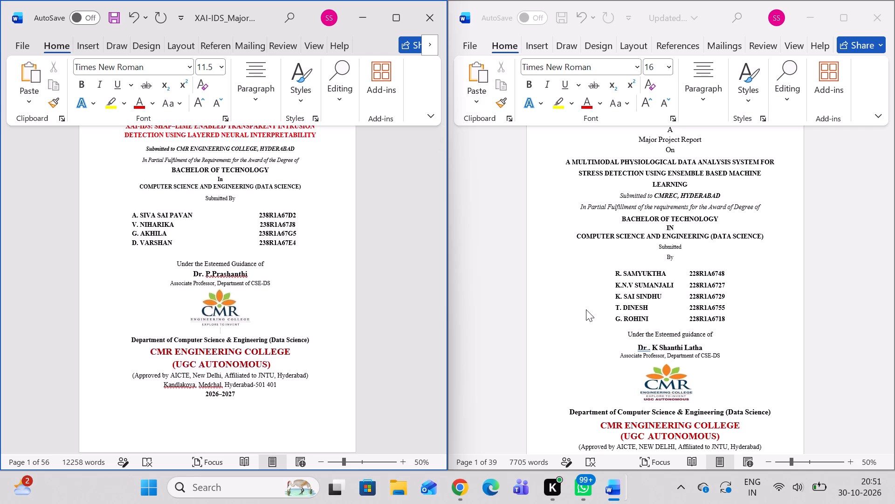
scroll(586, 309, down, 1)
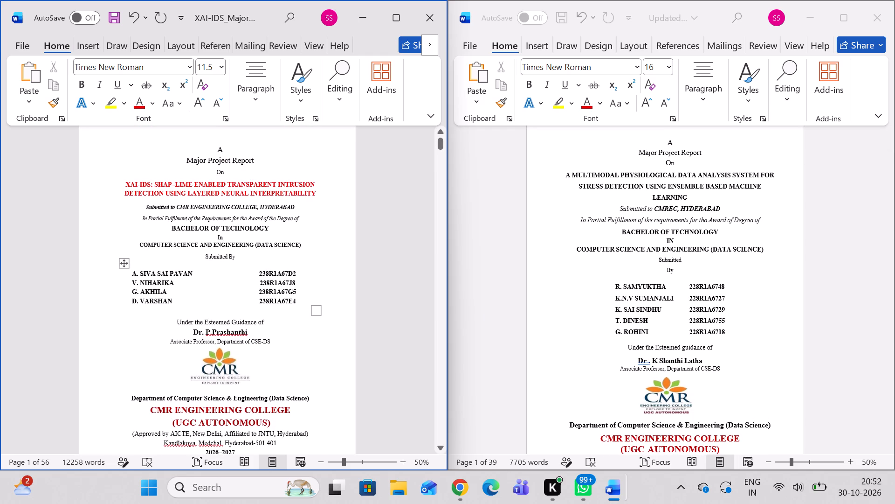
click(612, 219)
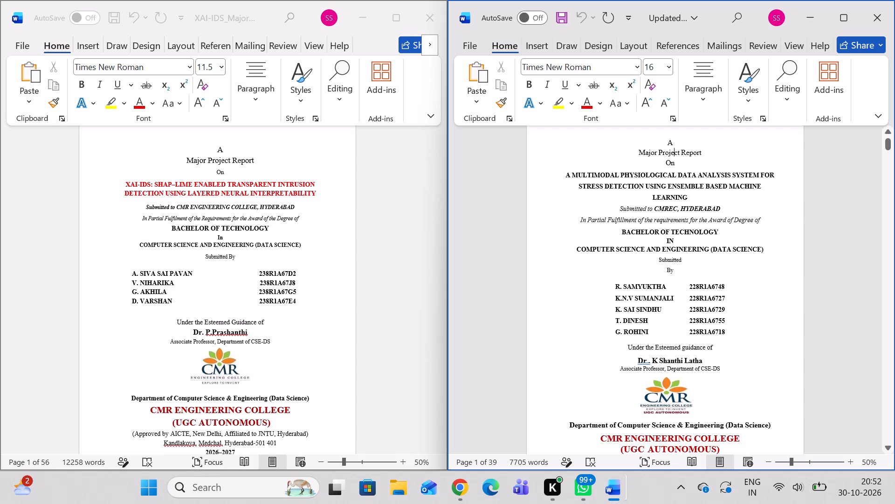
click(606, 221)
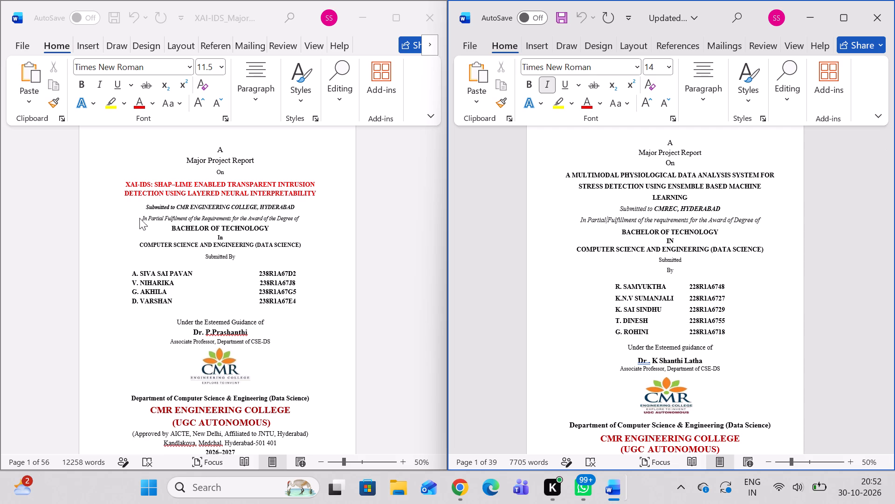
click(153, 215)
click(158, 218)
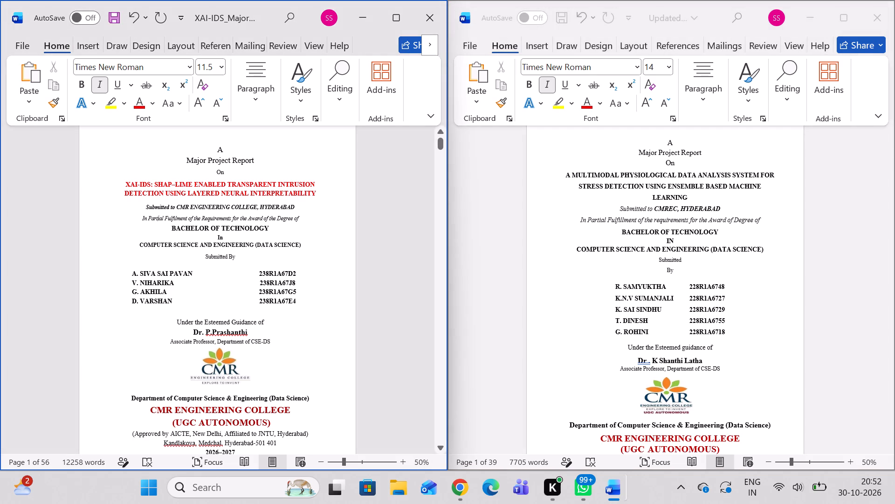
drag(143, 217, 173, 218)
drag(173, 218, 307, 221)
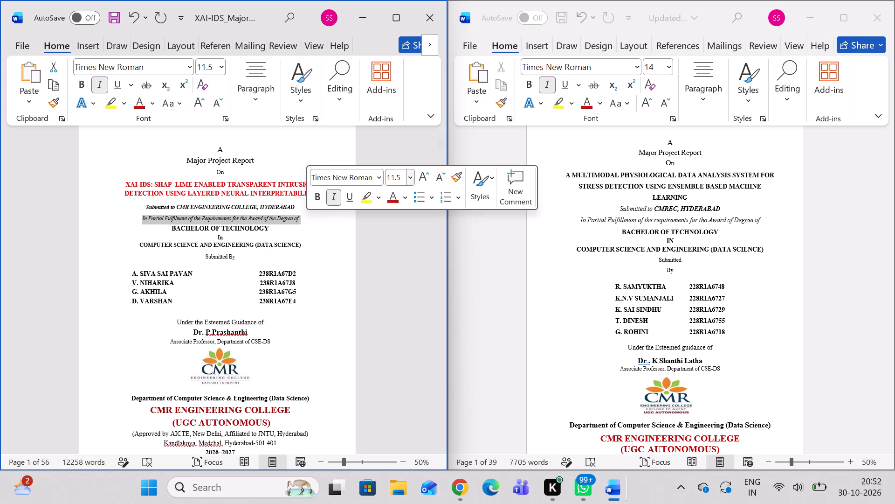
click(402, 176)
text(14)
key(Return)
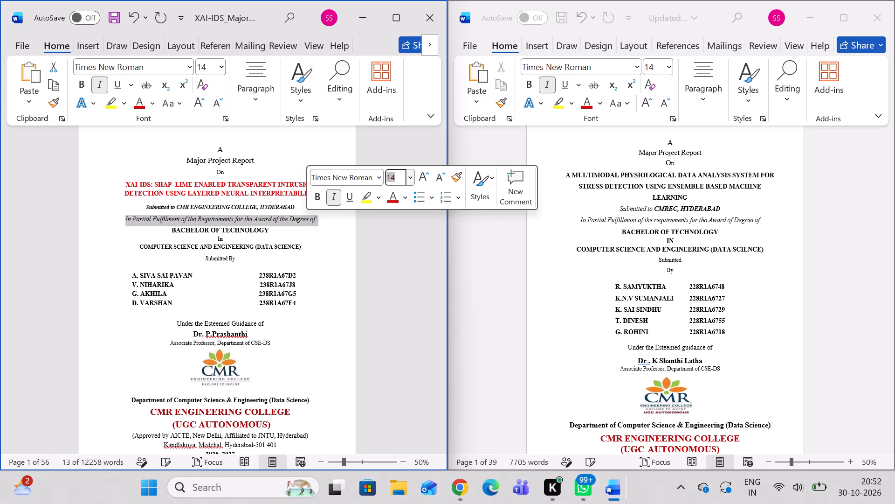
click(416, 243)
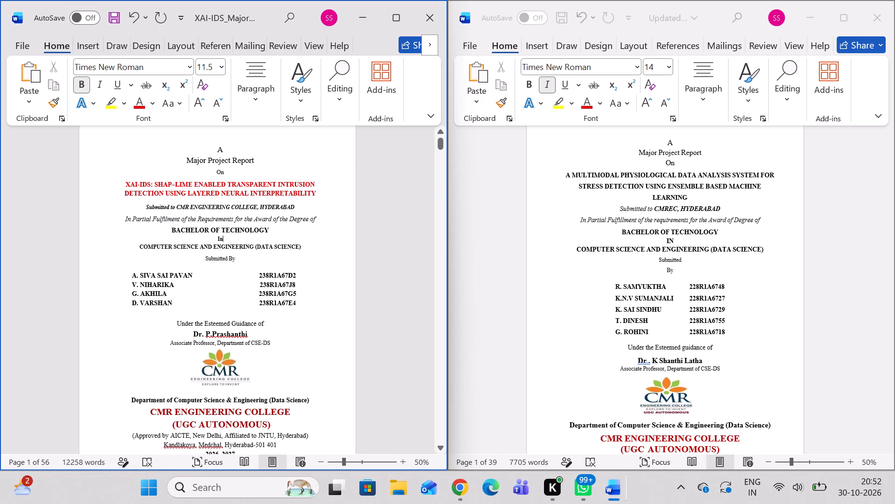
Set the "Submitted to CMR ENGINEERING COLLEGE, HYDERABAD" line on the XAI-IDS cover page to font size 14, as in the sample.
click(672, 205)
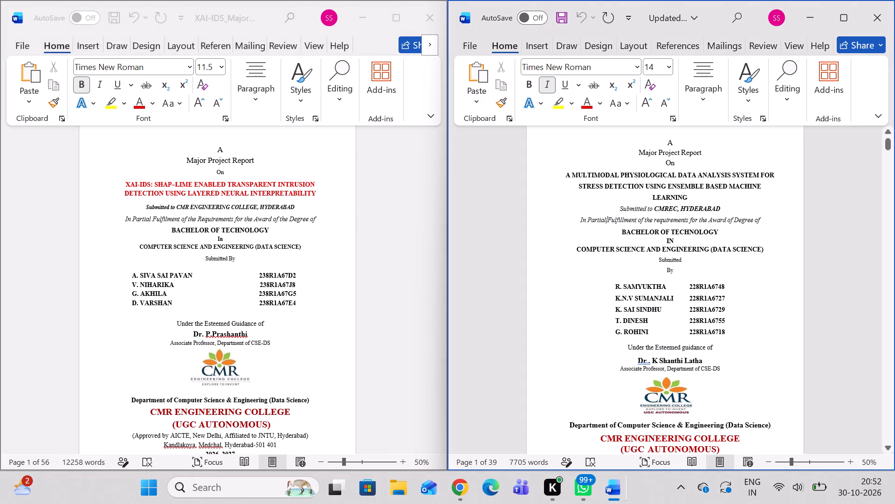
click(672, 205)
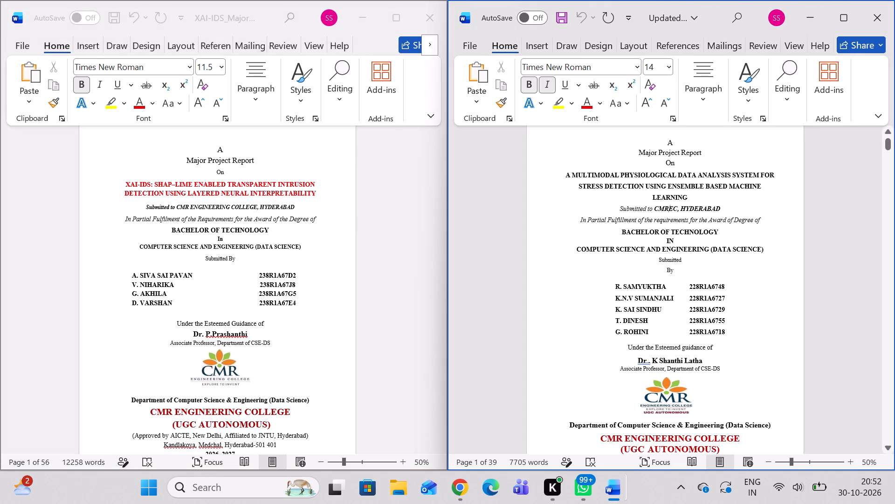
click(636, 209)
click(161, 206)
click(161, 206)
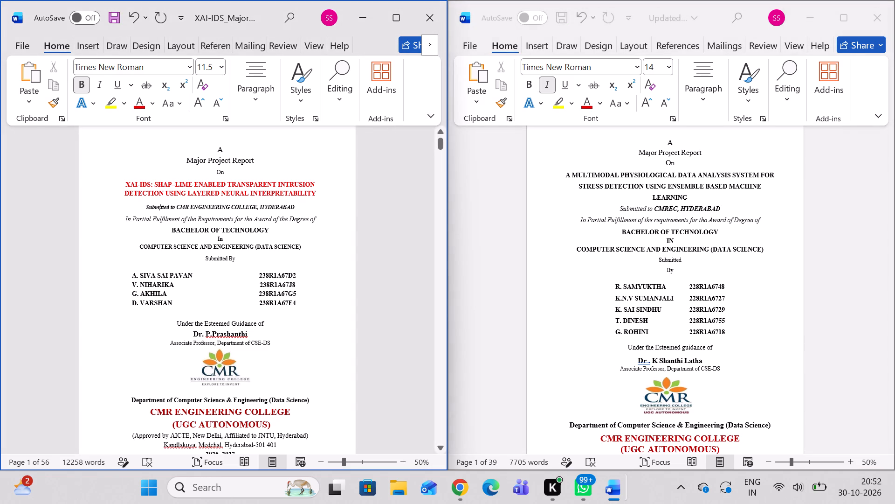
drag(147, 206, 265, 201)
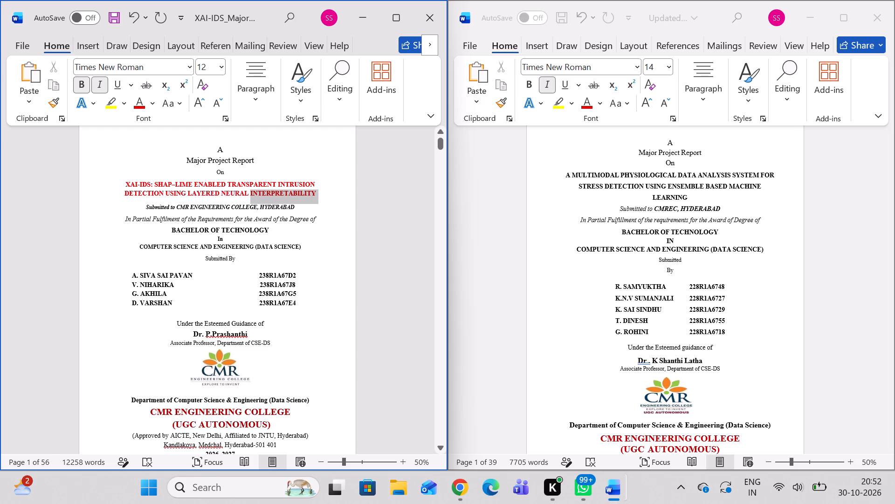
drag(265, 201, 265, 201)
drag(147, 207, 150, 207)
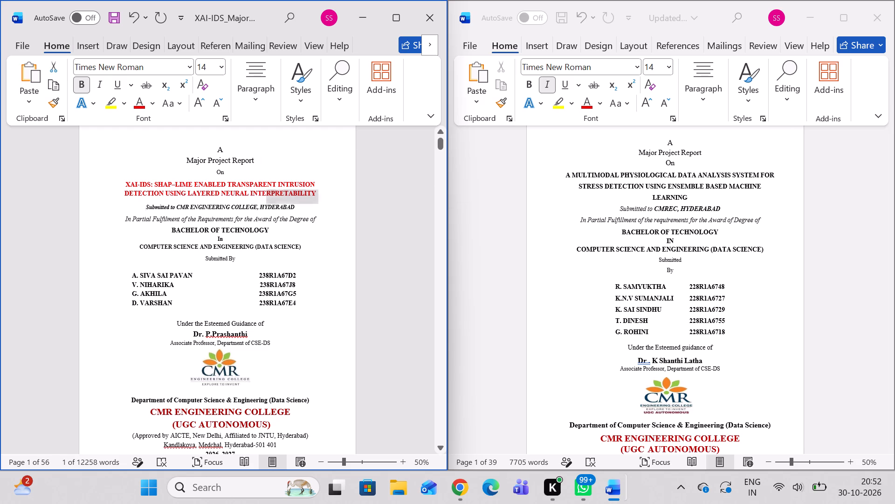
drag(150, 207, 298, 206)
click(386, 164)
key(1)
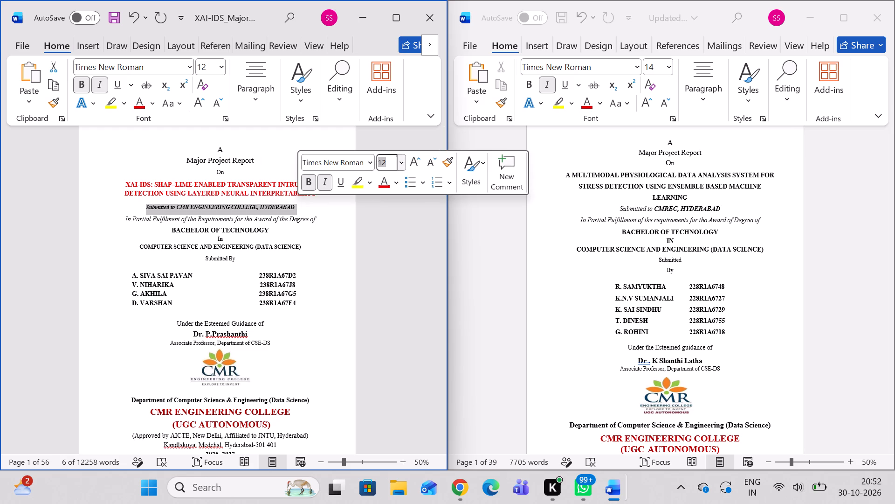
key(4)
key(Return)
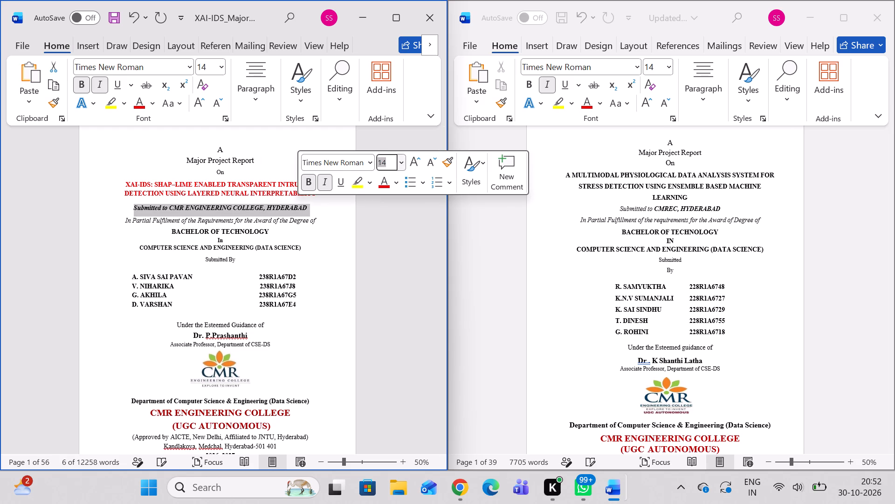
click(383, 243)
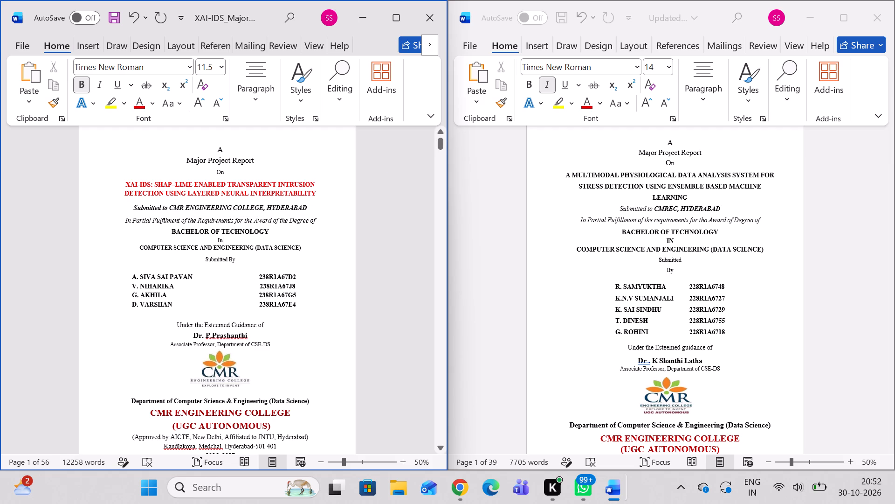
Remove the bold formatting from the words "Submitted to" on the XAI-IDS cover page, keeping them italic.
drag(171, 209, 151, 209)
drag(151, 209, 142, 208)
click(153, 184)
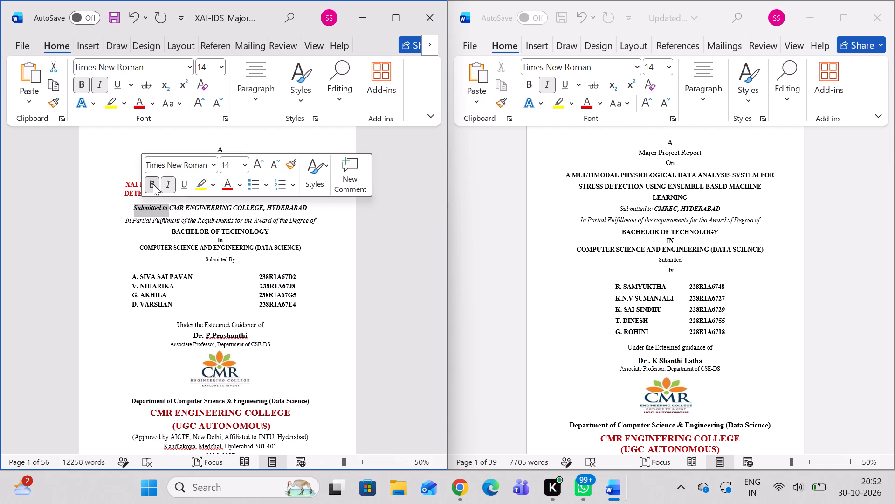
Compare both cover pages and check the font sizes of the heading lines on the sample's certificate page.
click(362, 262)
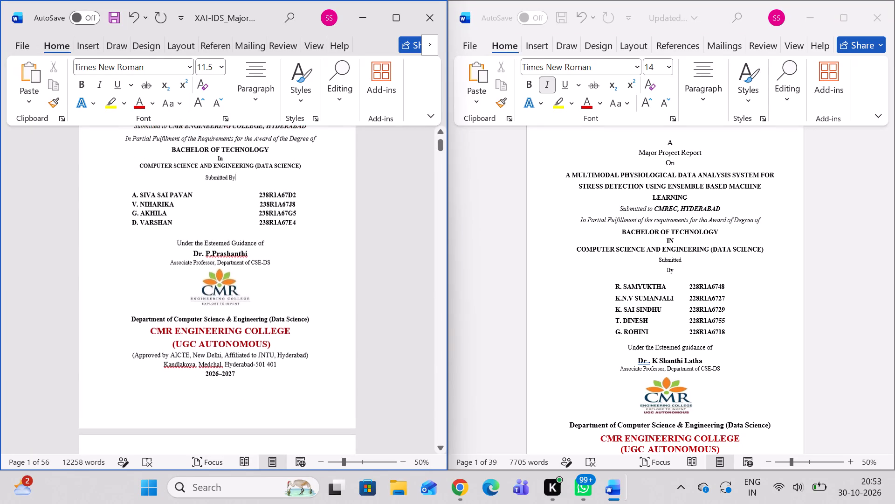
scroll(638, 344, down, 1)
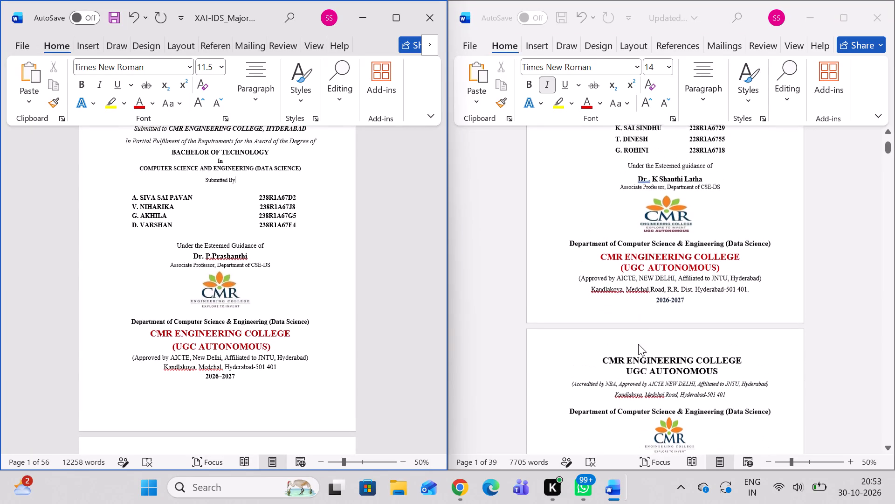
scroll(304, 331, up, 1)
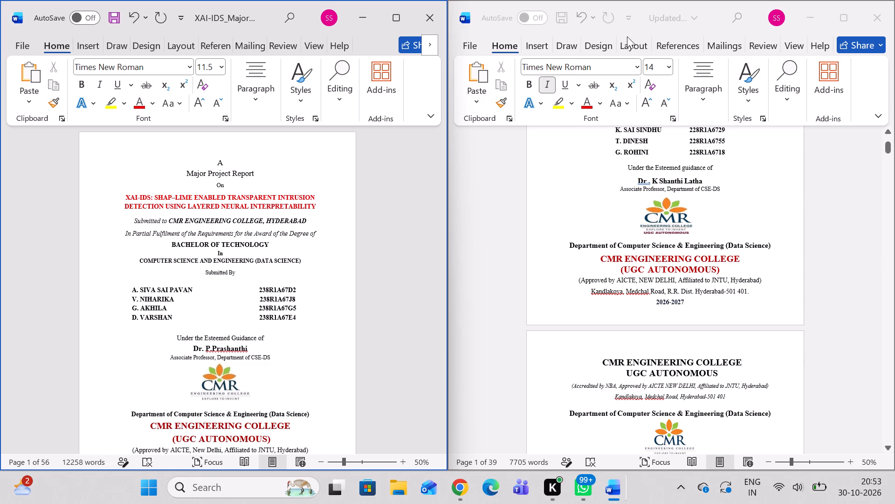
click(603, 42)
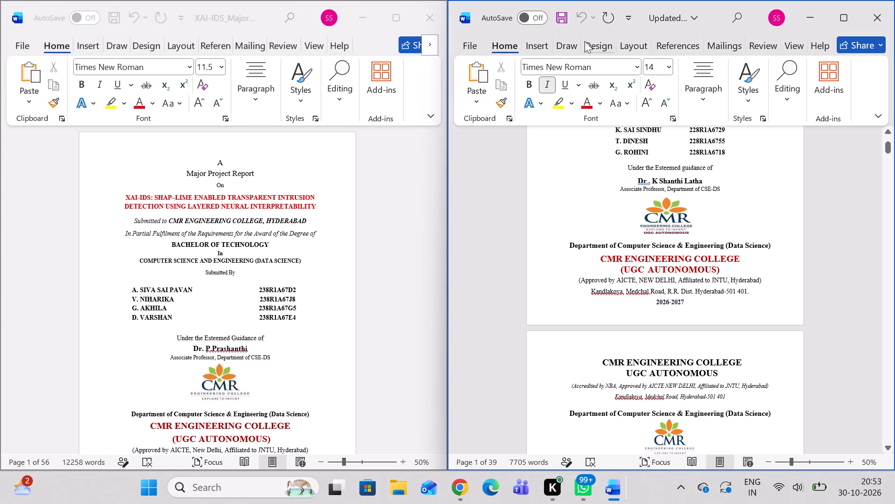
scroll(229, 291, down, 1)
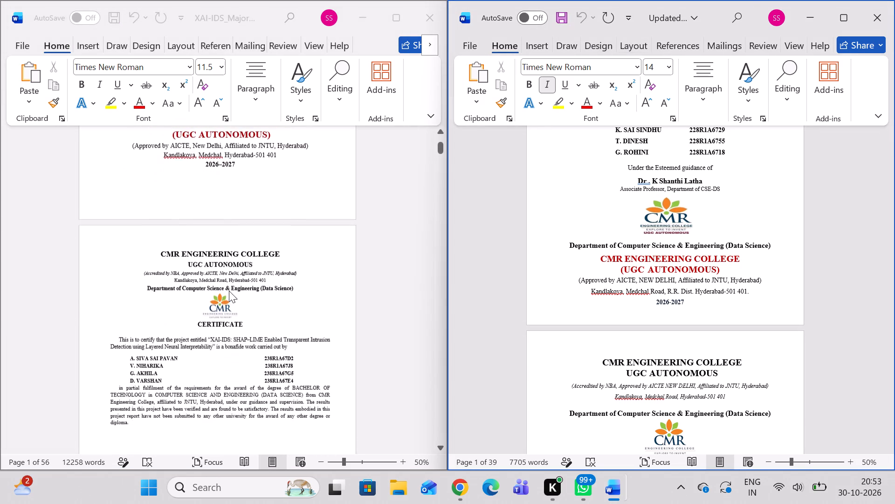
scroll(229, 291, down, 1)
scroll(517, 296, down, 1)
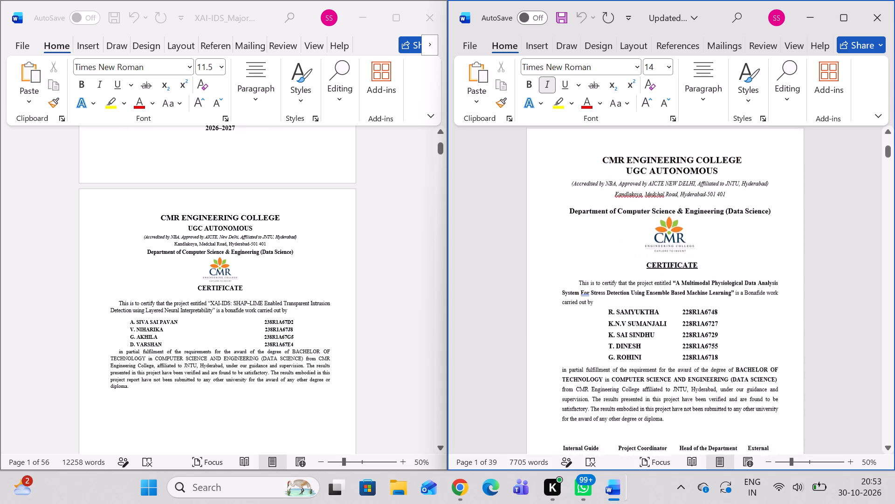
scroll(517, 296, down, 1)
click(665, 168)
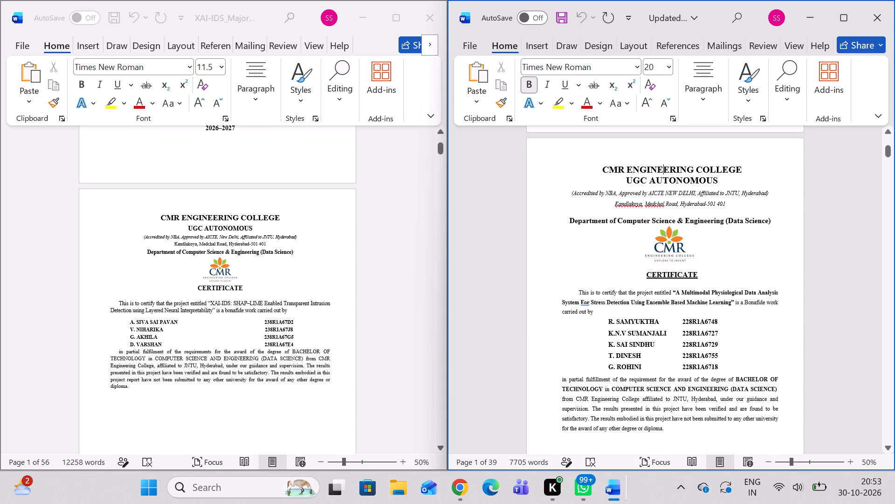
click(692, 179)
key(Up)
key(Down)
key(Down)
key(Down)
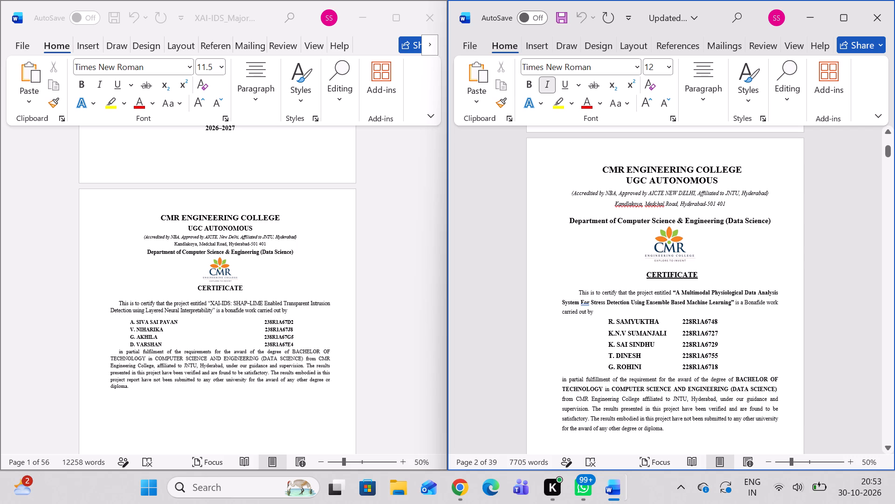
key(Down)
Set the "CMR ENGINEERING COLLEGE" and "UGC AUTONOMOUS" heading lines on the XAI-IDS certificate page to font size 20.
click(159, 215)
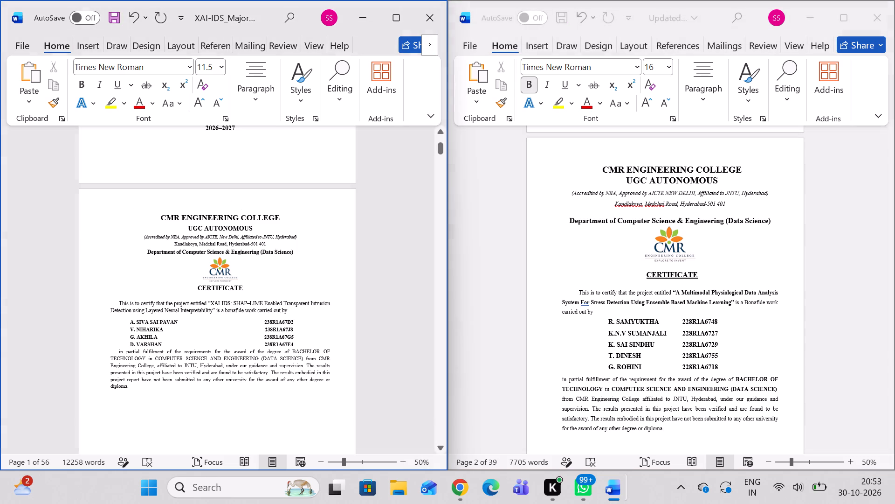
double_click(159, 215)
click(159, 215)
drag(159, 215, 262, 227)
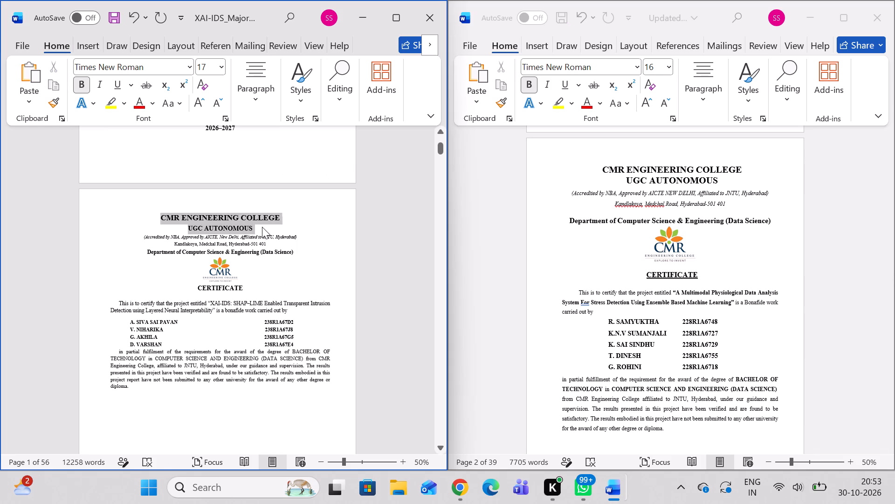
drag(262, 227, 262, 228)
click(352, 186)
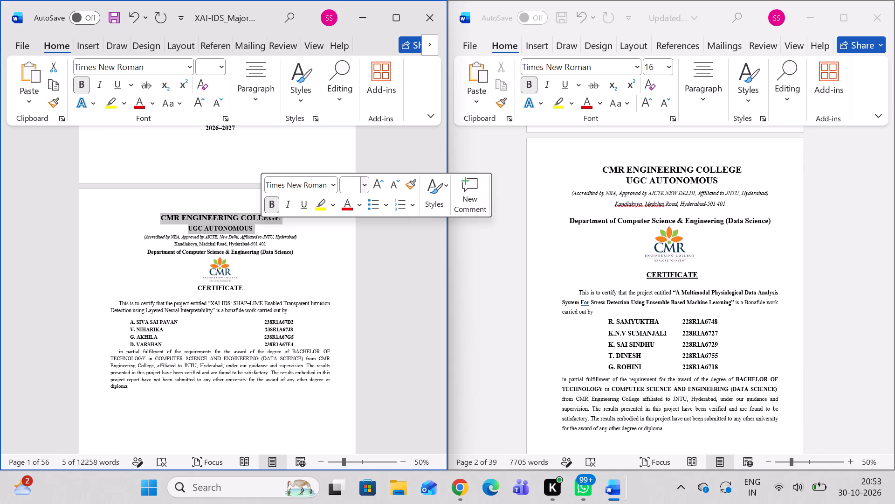
text(20)
key(Return)
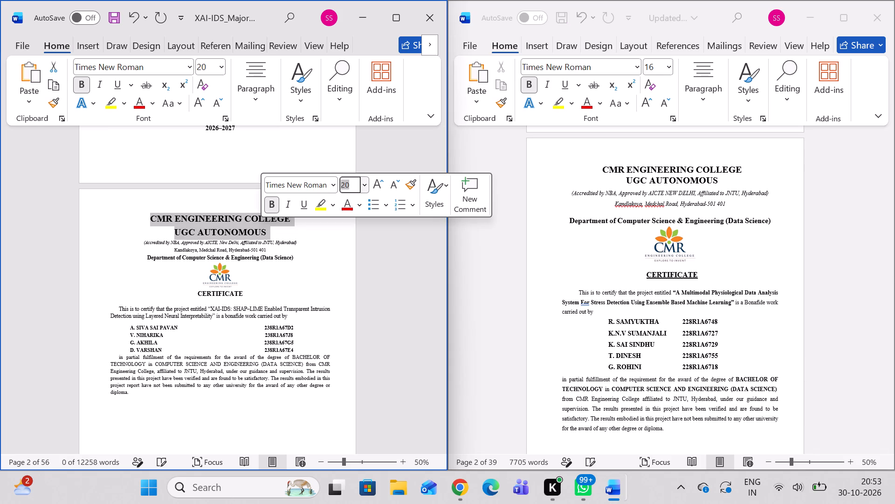
key(Return)
click(354, 182)
key(Return)
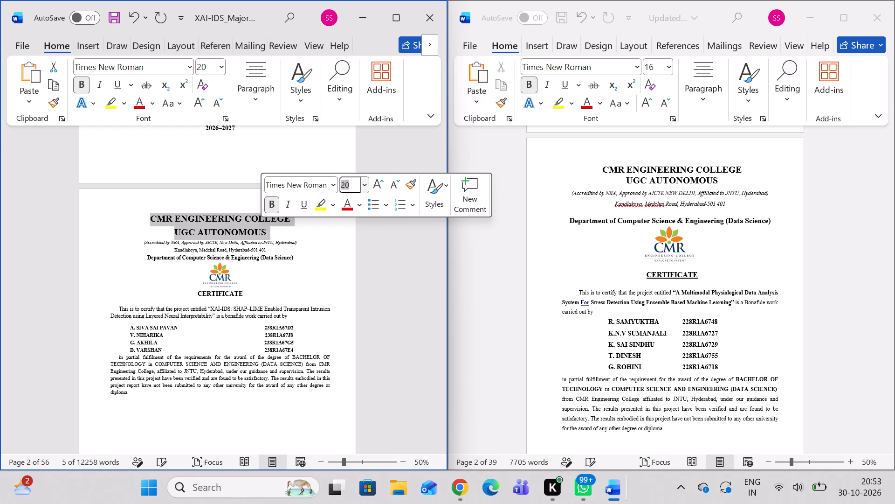
click(377, 256)
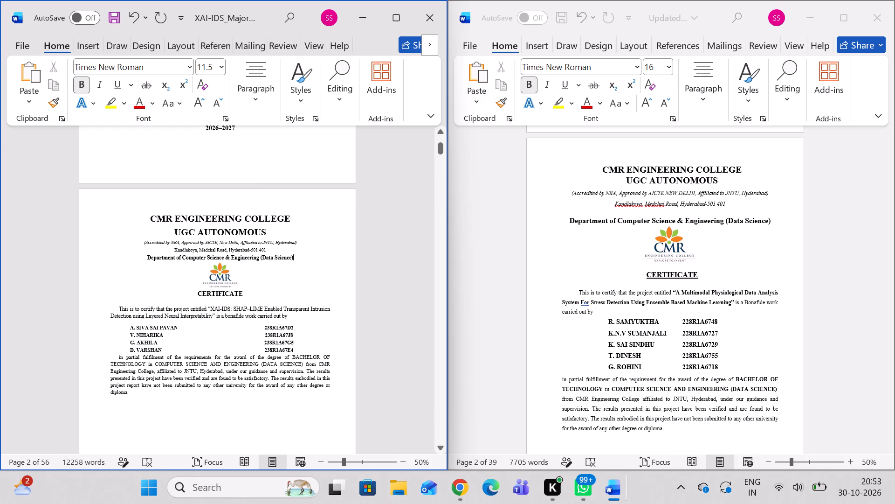
Set the accreditation line and the Kandlakoya address line on the XAI-IDS certificate page to font size 12.
drag(142, 244, 268, 250)
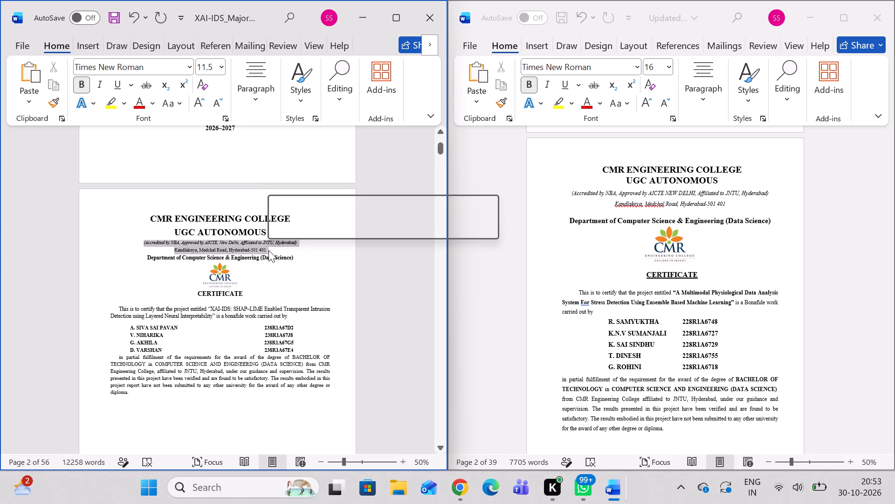
click(352, 211)
text(12)
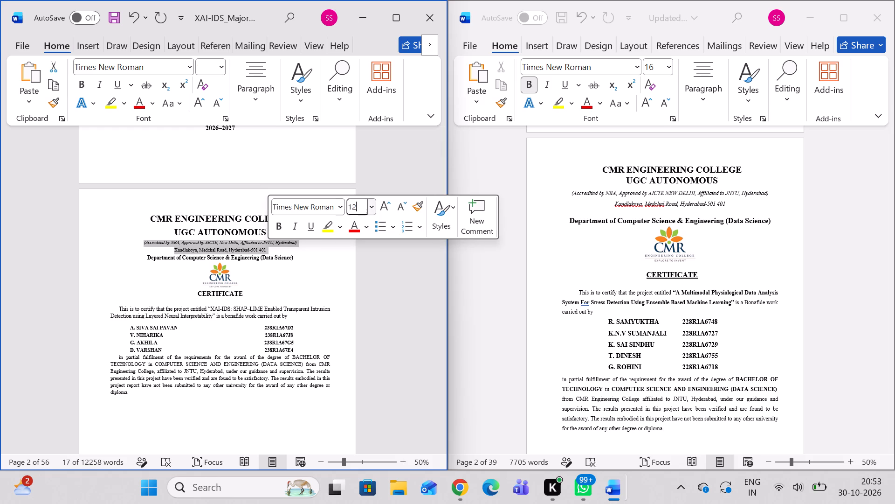
key(Return)
click(376, 294)
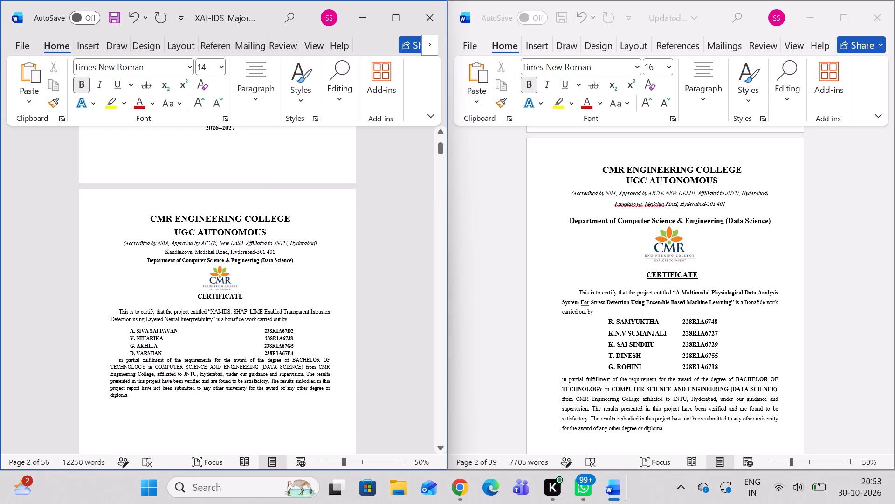
Set the "Department of Computer Science & Engineering (Data Science)" line on the XAI-IDS certificate page to font size 16.
drag(146, 261, 306, 263)
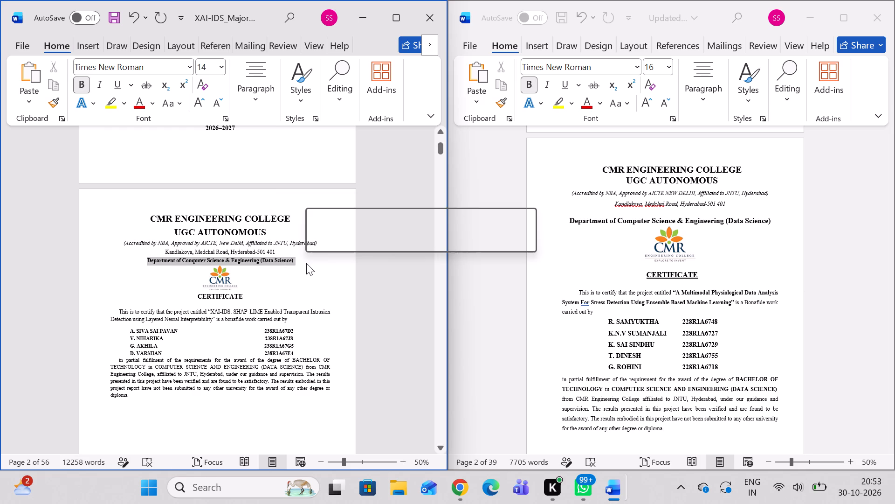
click(401, 219)
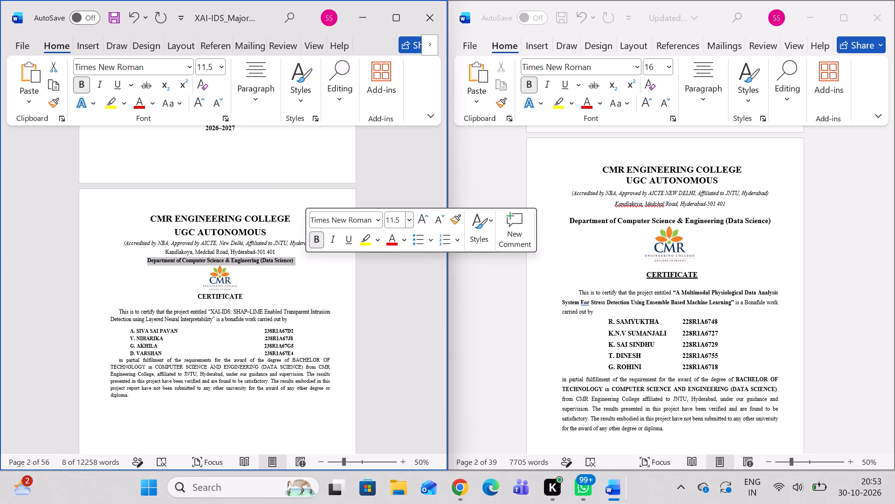
key(1)
key(6)
key(Return)
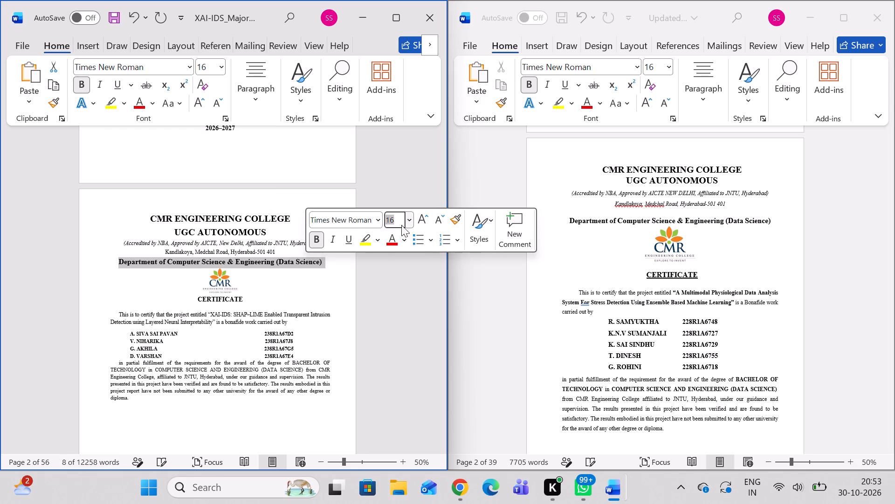
click(372, 306)
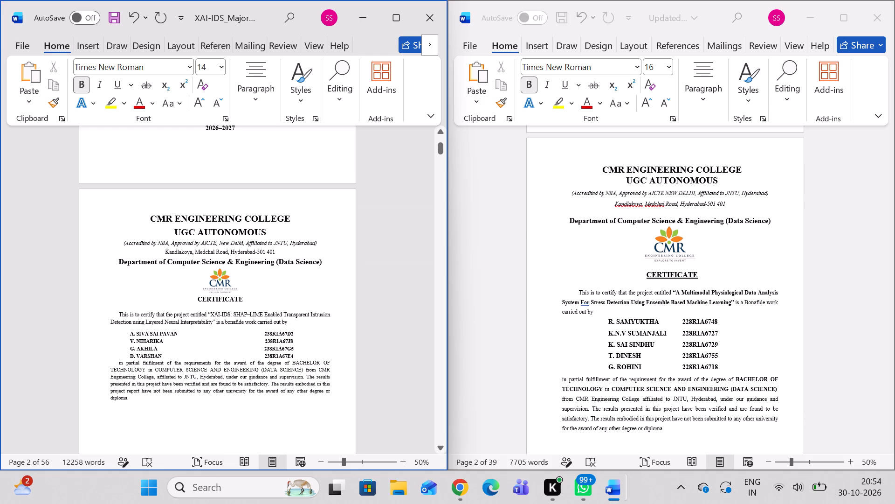
Enlarge the CMR logo on the XAI-IDS certificate page to about the size of the sample's logo.
click(219, 282)
drag(240, 293, 240, 302)
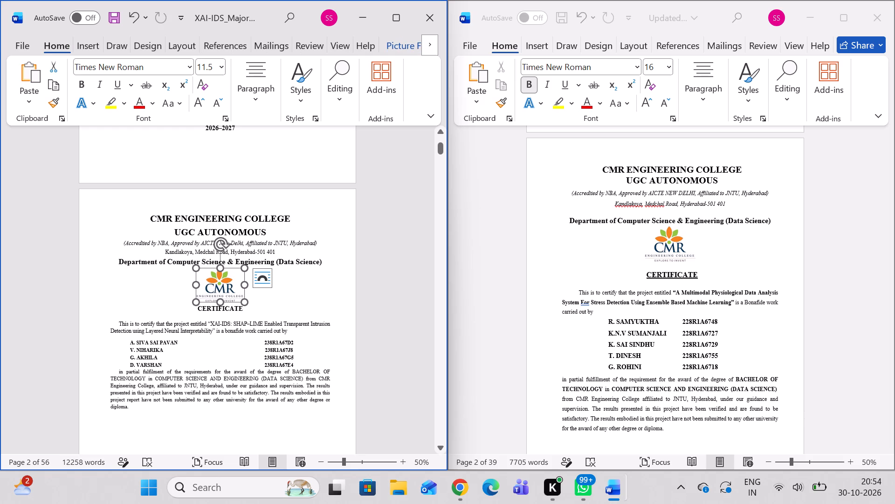
click(259, 308)
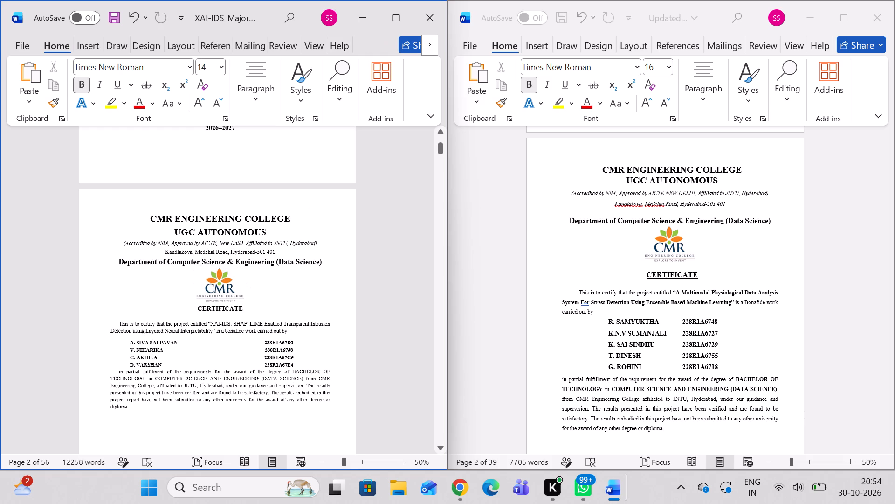
Insert a line break after the certificate page's CMR logo to separate it from the "CERTIFICATE" heading.
click(248, 298)
key(shift+Return)
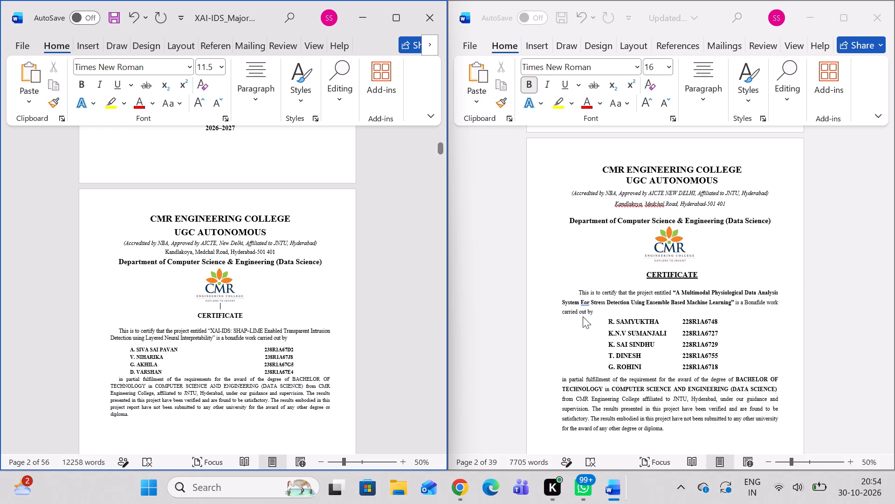
Check the font sizes of the sample certificate's body paragraphs and student table, comparing the opening paragraph with the XAI-IDS report.
click(665, 291)
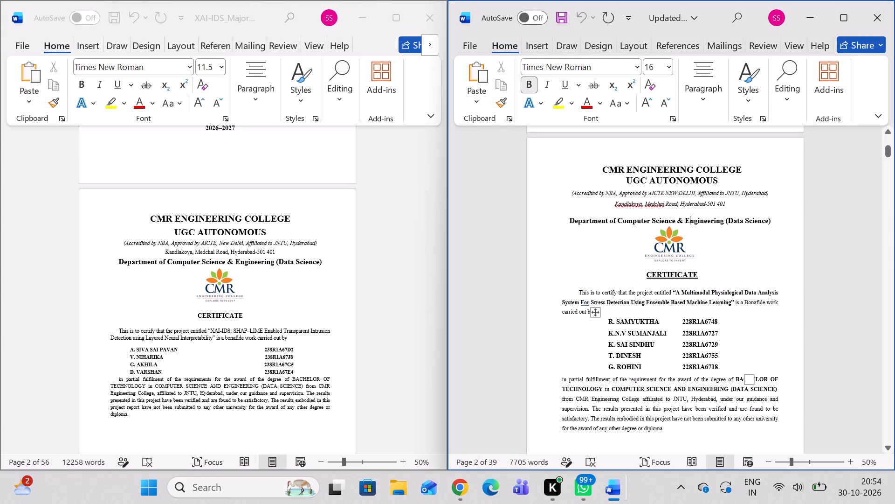
click(656, 292)
click(244, 329)
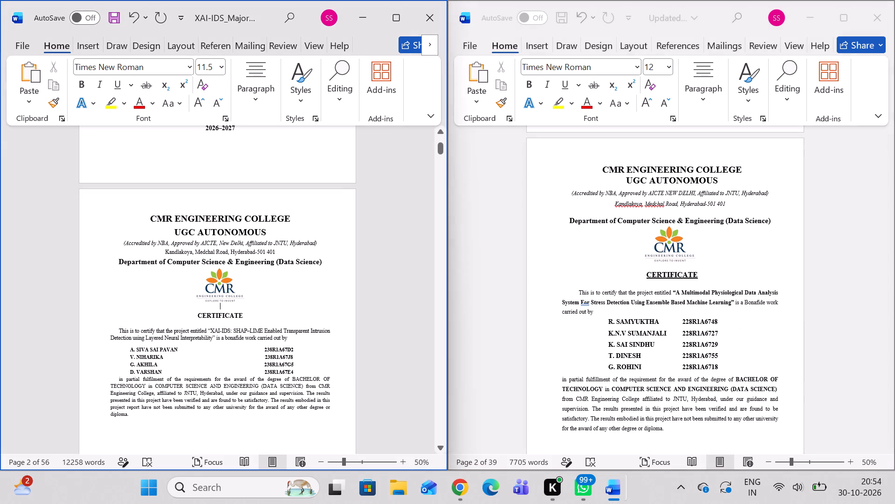
click(244, 329)
click(625, 322)
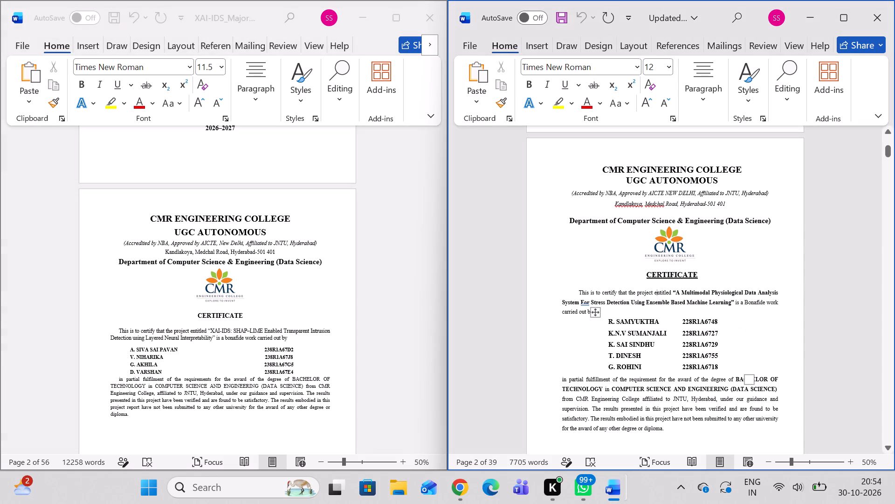
click(625, 322)
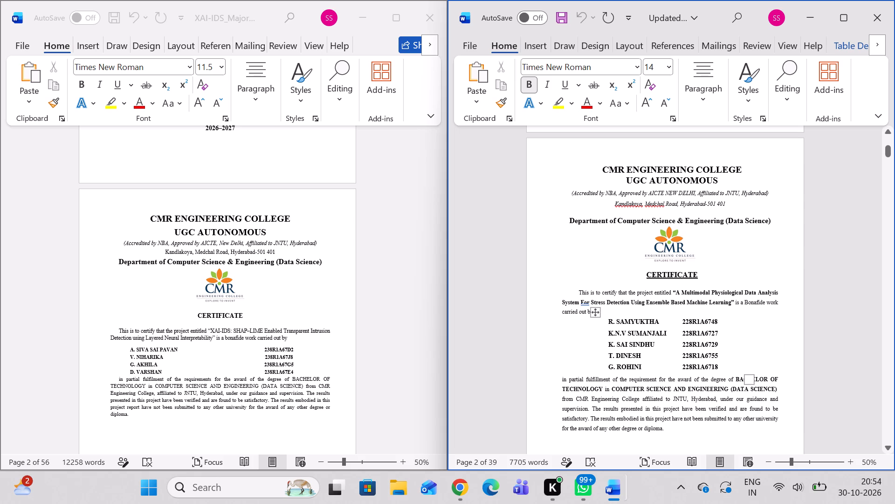
click(646, 401)
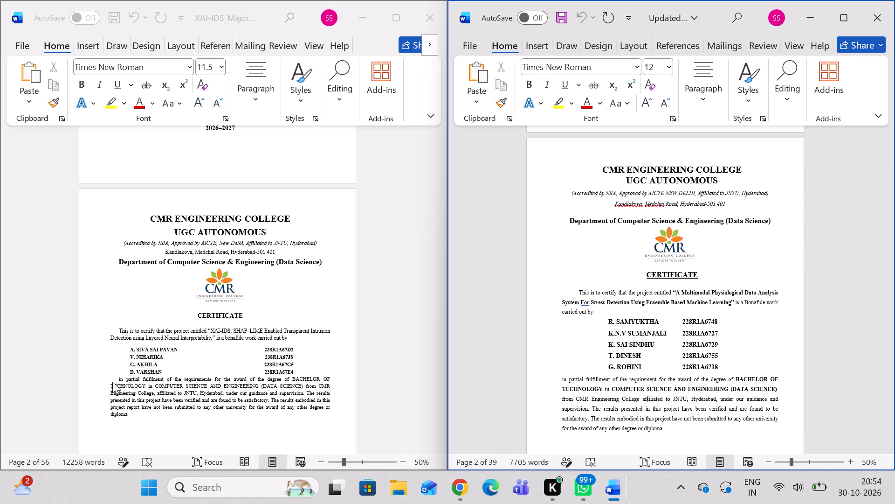
Set the "in partial fulfilment" paragraph on the XAI-IDS certificate page to font size 12.
drag(118, 378, 120, 383)
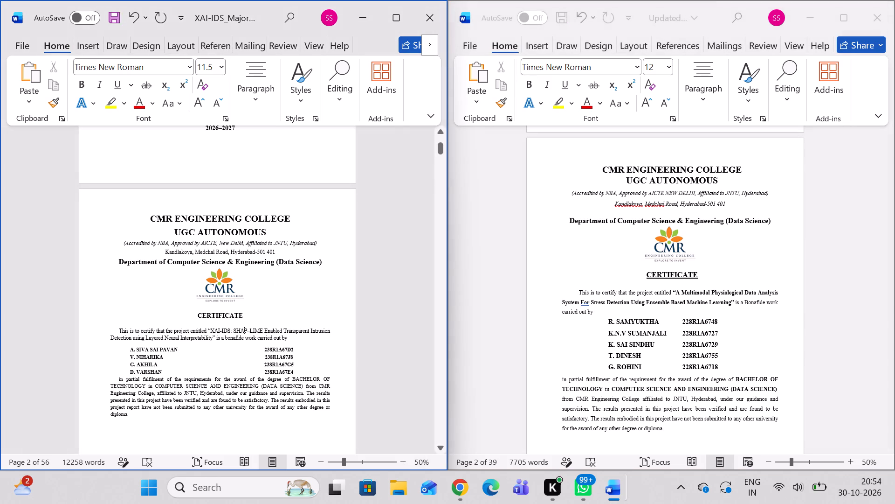
drag(120, 383, 134, 413)
drag(134, 413, 114, 378)
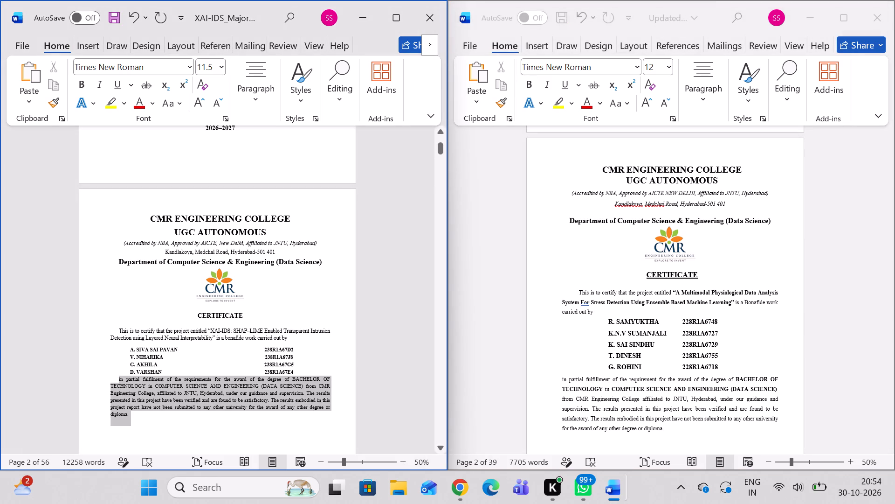
drag(114, 378, 115, 380)
click(206, 334)
text(12)
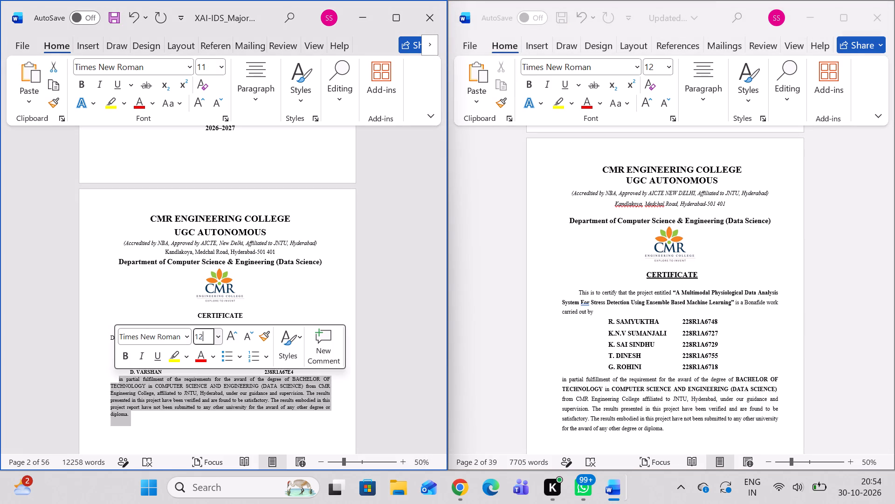
key(Return)
click(223, 438)
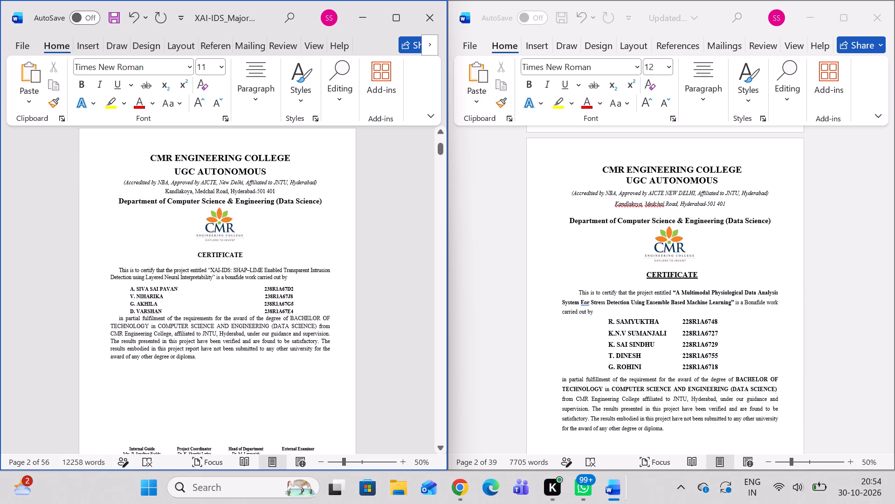
Insert a line break after the last roll number in the XAI-IDS certificate's student table to space it from the closing paragraph.
ctrl+scroll(268, 414, up, 2)
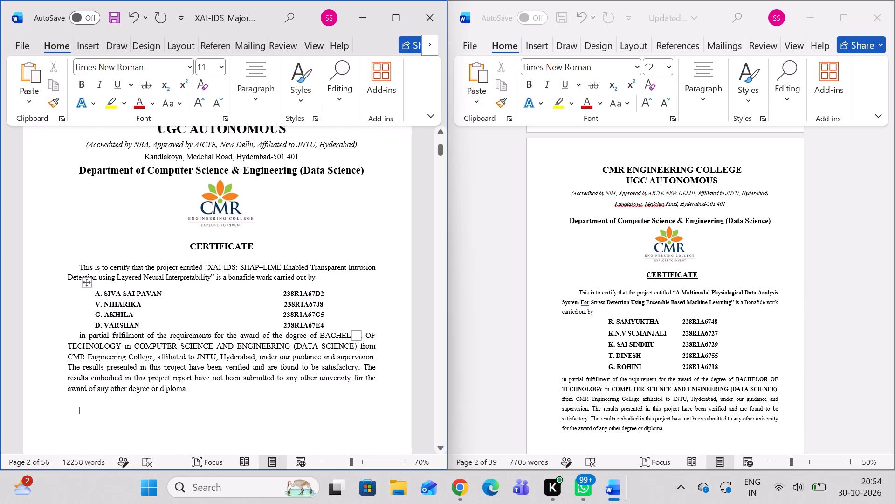
click(331, 326)
key(shift+Return)
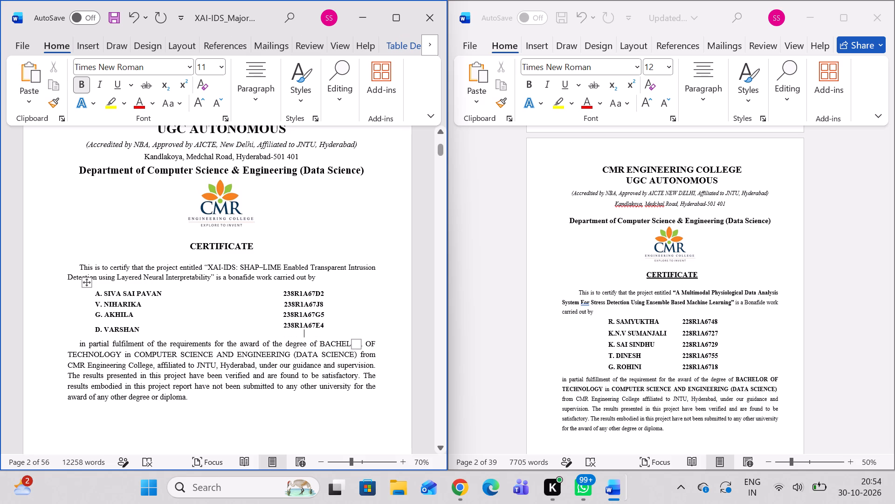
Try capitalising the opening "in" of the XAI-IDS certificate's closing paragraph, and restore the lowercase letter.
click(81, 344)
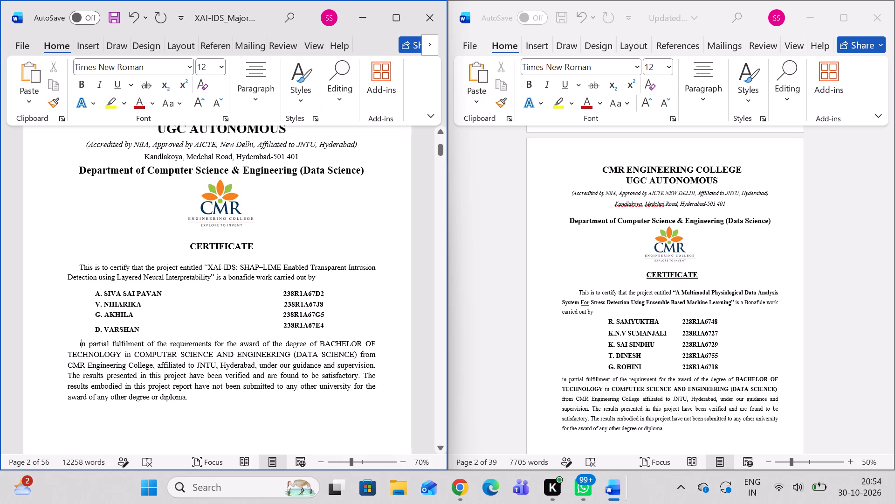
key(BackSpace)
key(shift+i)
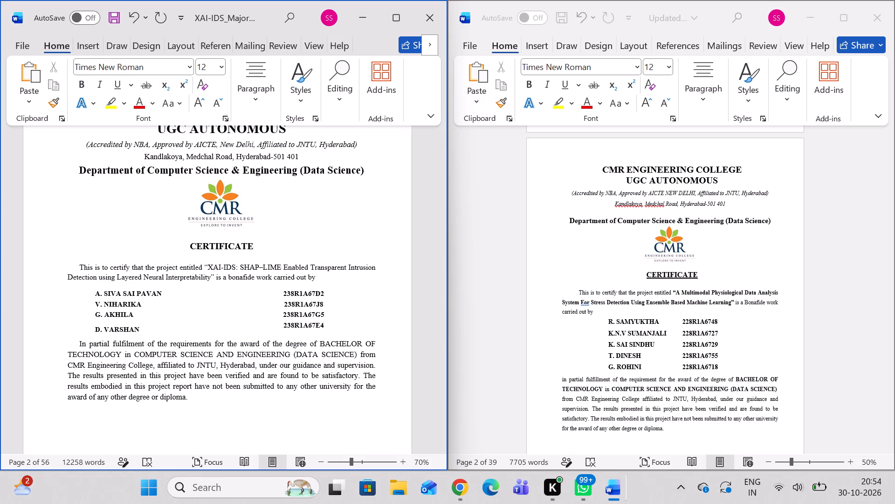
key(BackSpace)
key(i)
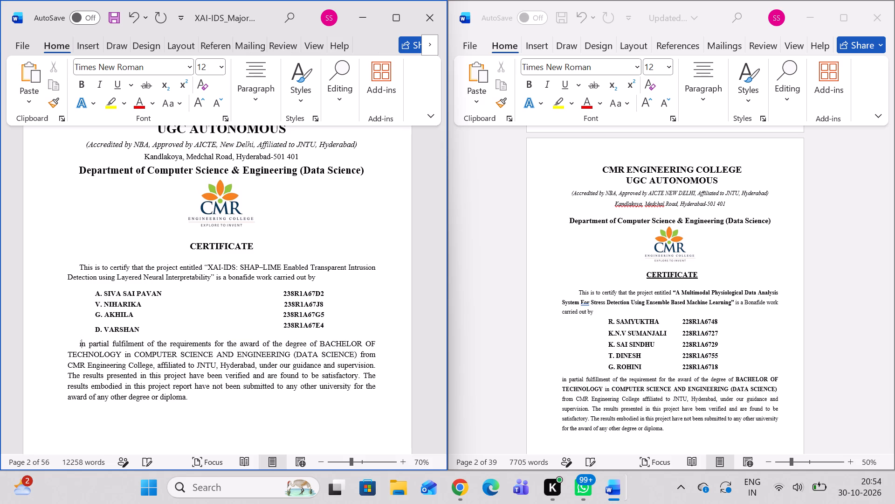
Remove the first-line indent from the "in partial fulfilment" paragraph on the XAI-IDS certificate page.
key(Left)
key(BackSpace)
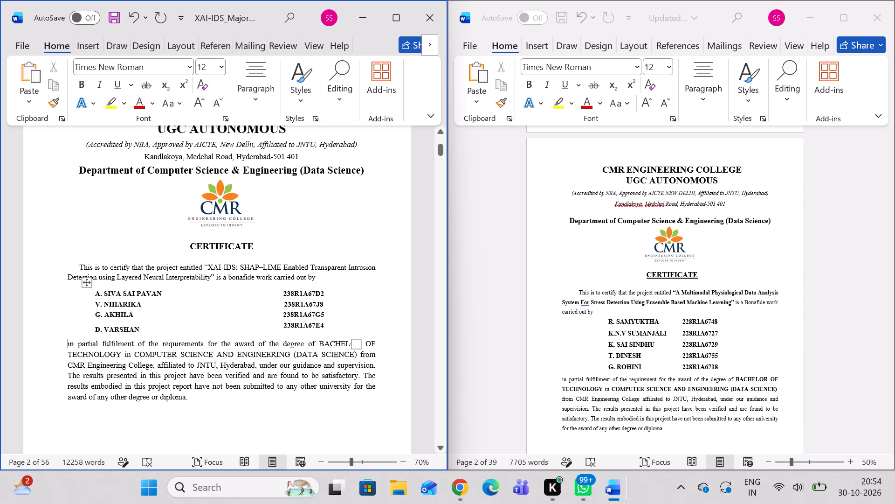
Make the project title "XAI-IDS: SHAP–LIME Enabled Transparent Intrusion Detection using Layered Neural Interpretability" bold in the certificate's opening paragraph.
drag(212, 280, 209, 267)
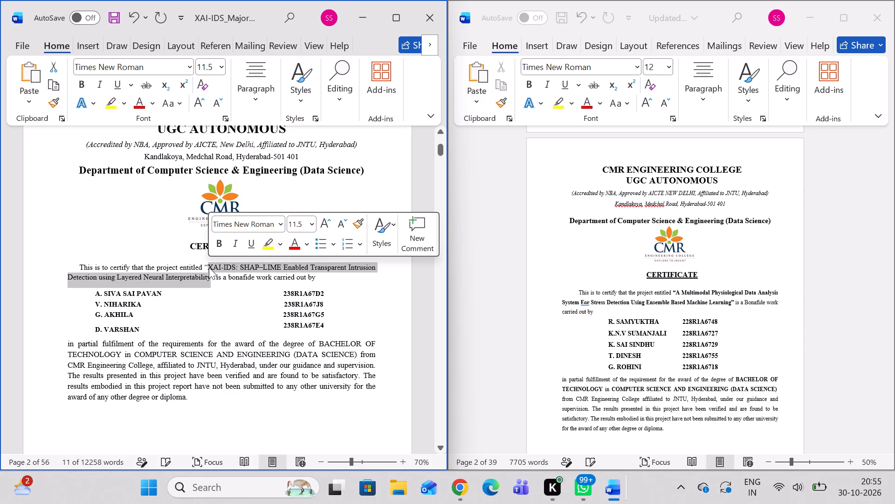
key(ctrl+b)
click(252, 307)
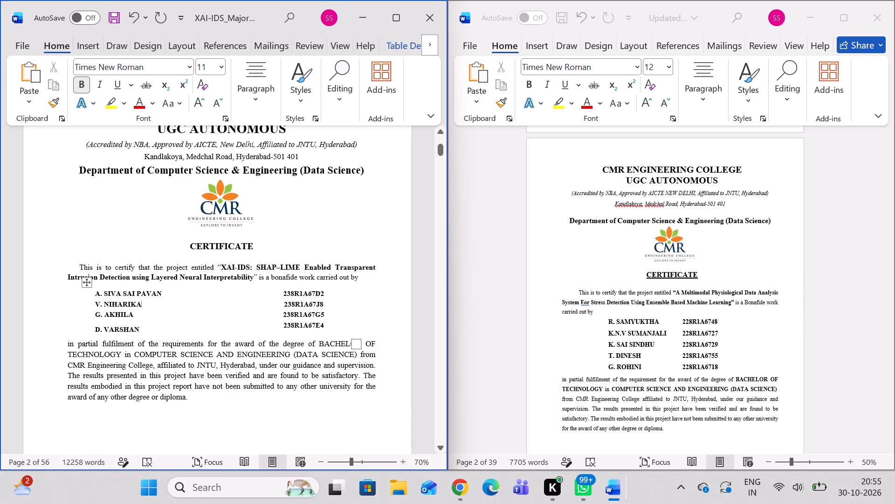
Make "BACHELOR OF TECHNOLOGY" and "COMPUTER SCIENCE AND ENGINEERING (DATA SCIENCE)" bold in the XAI-IDS certificate's closing paragraph.
click(376, 343)
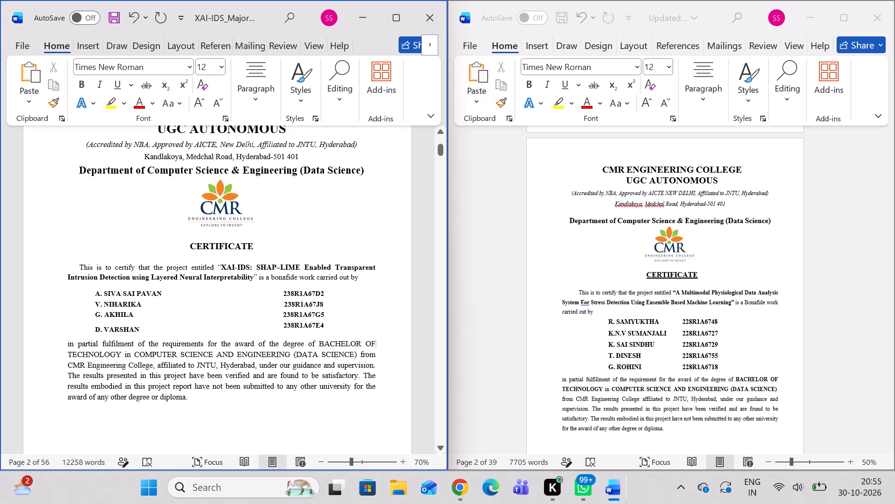
drag(122, 353, 290, 340)
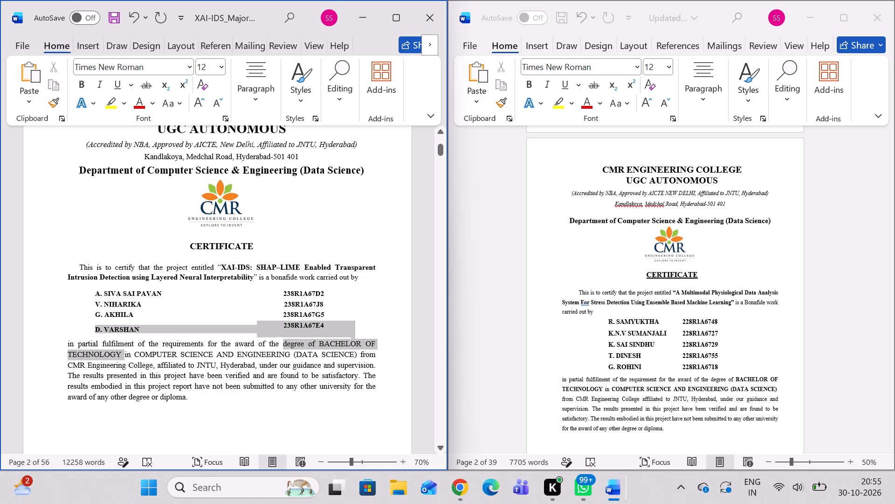
drag(290, 340, 318, 345)
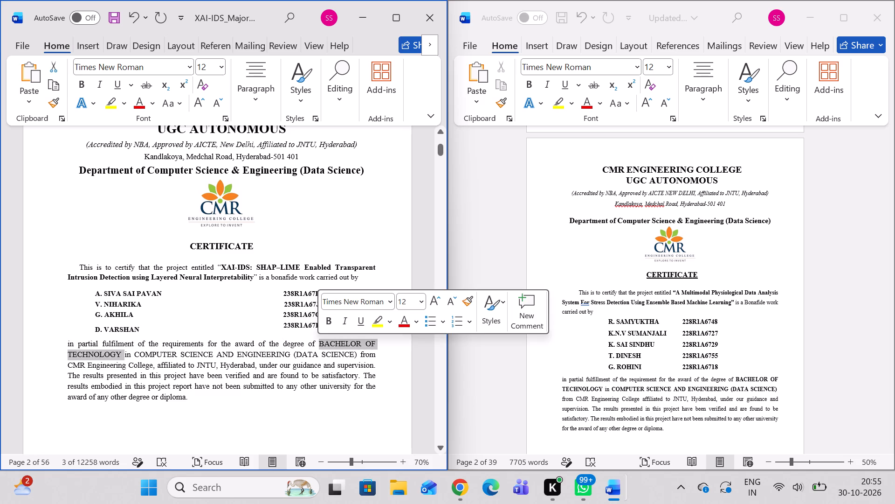
key(ctrl+b)
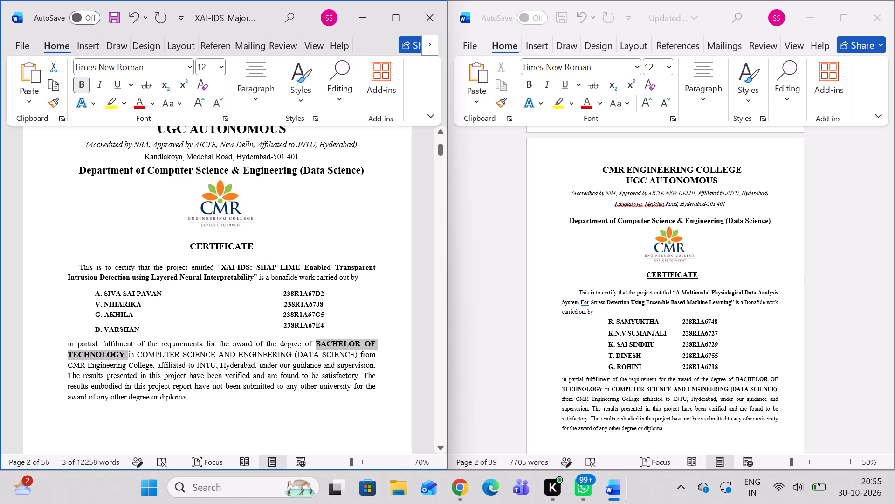
drag(138, 354, 309, 352)
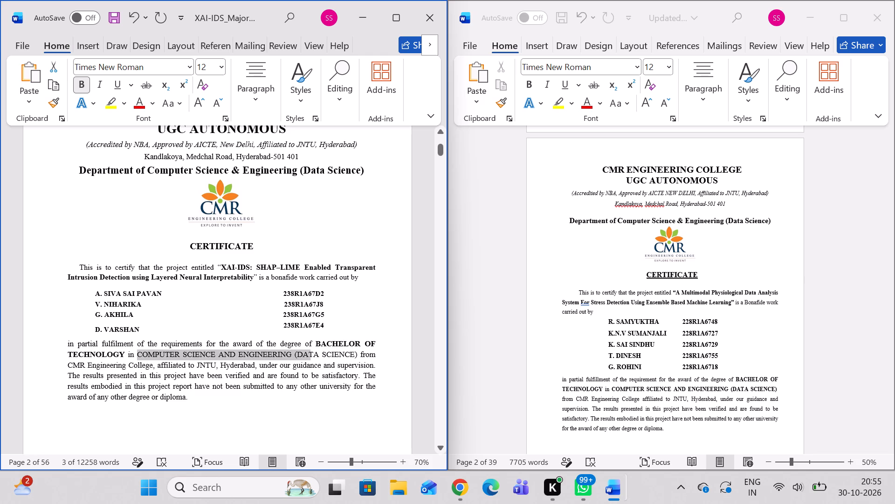
drag(309, 352, 358, 351)
key(ctrl+b)
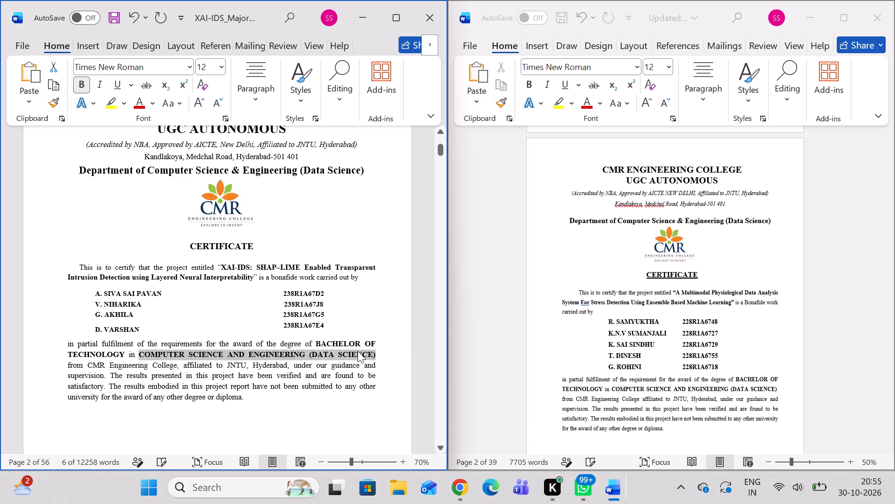
click(379, 395)
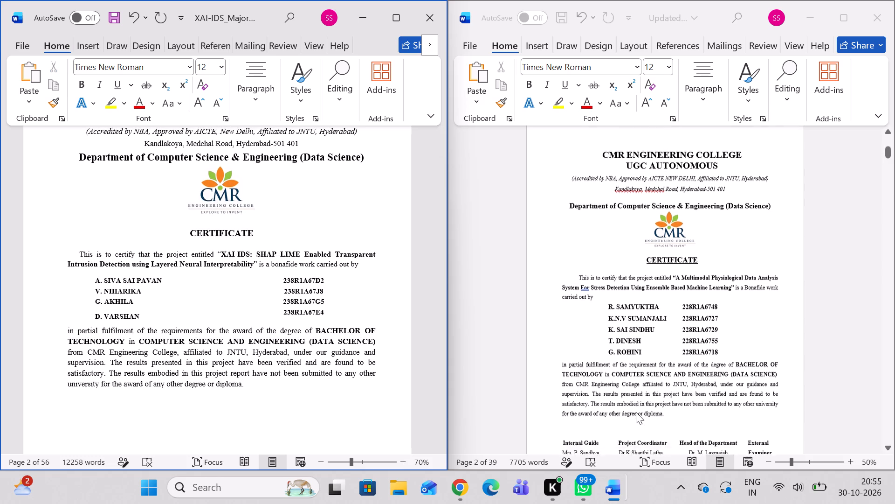
Examine the end of the sample certificate's closing paragraph, just above its signature block.
click(663, 332)
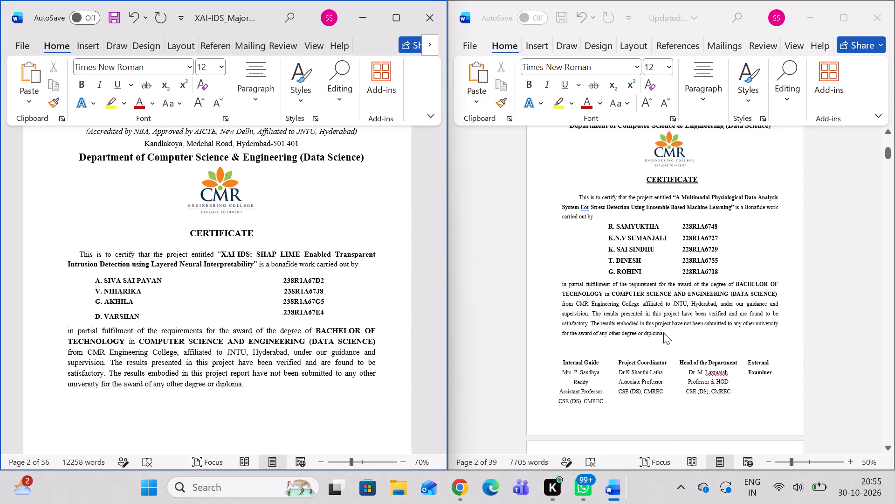
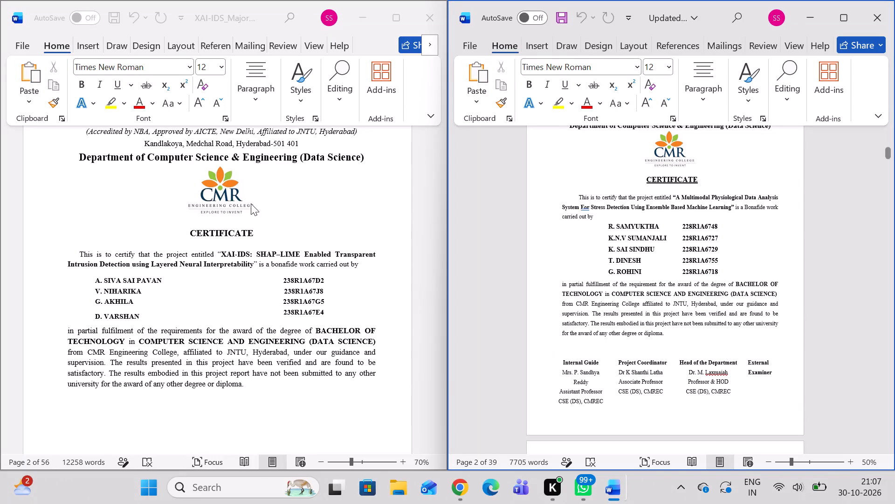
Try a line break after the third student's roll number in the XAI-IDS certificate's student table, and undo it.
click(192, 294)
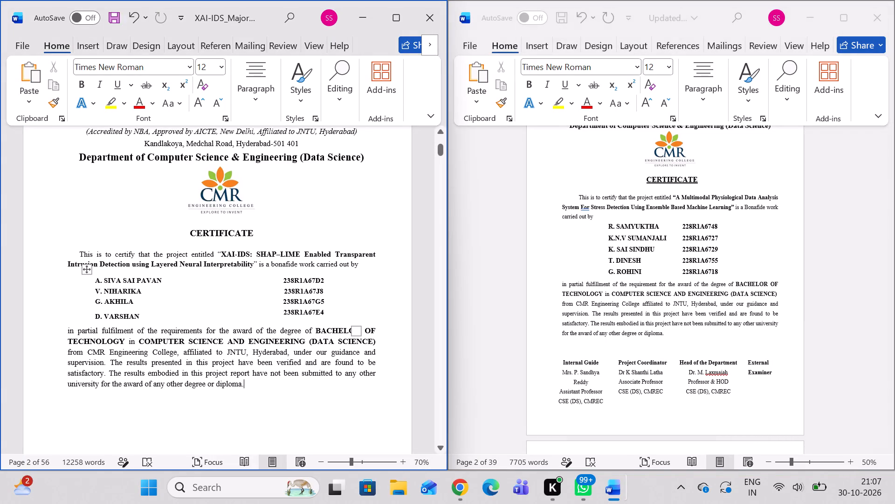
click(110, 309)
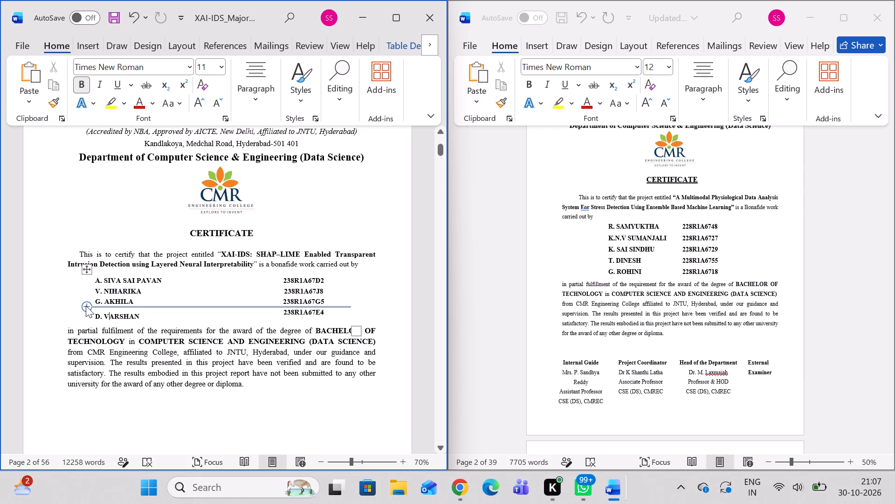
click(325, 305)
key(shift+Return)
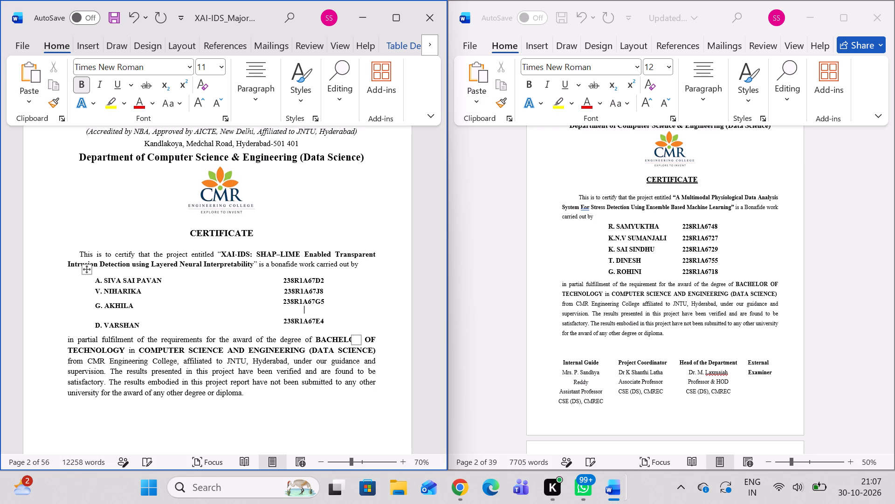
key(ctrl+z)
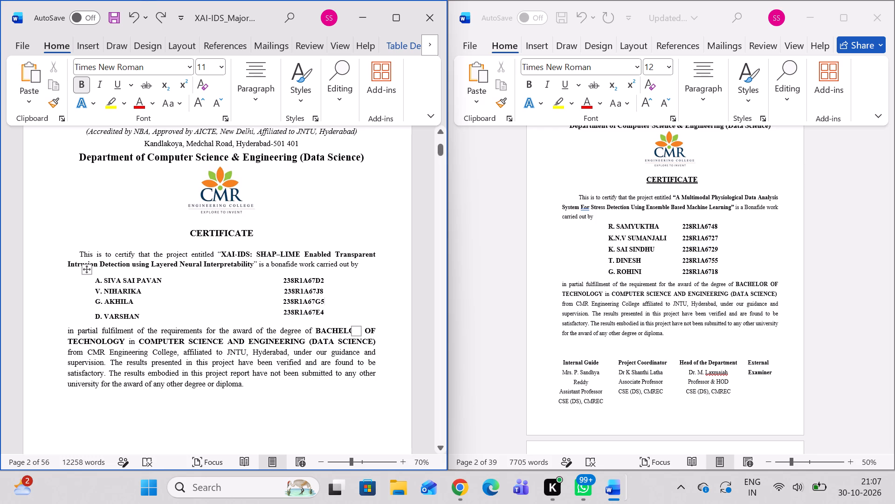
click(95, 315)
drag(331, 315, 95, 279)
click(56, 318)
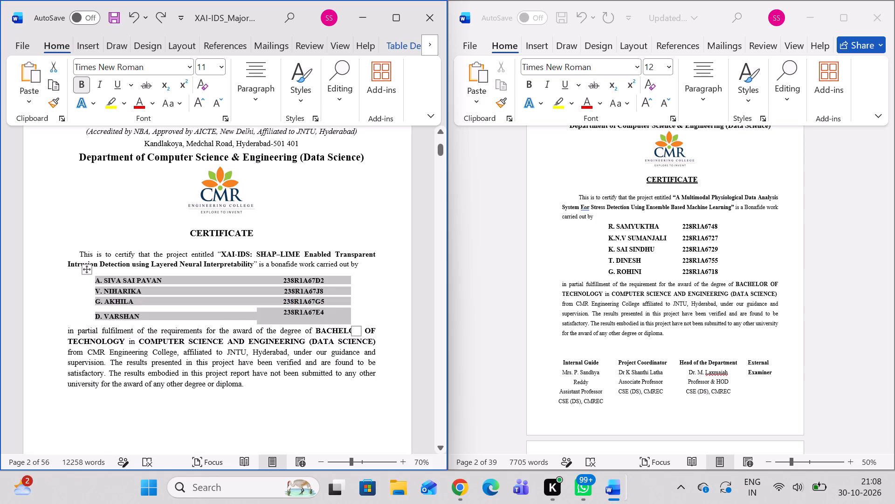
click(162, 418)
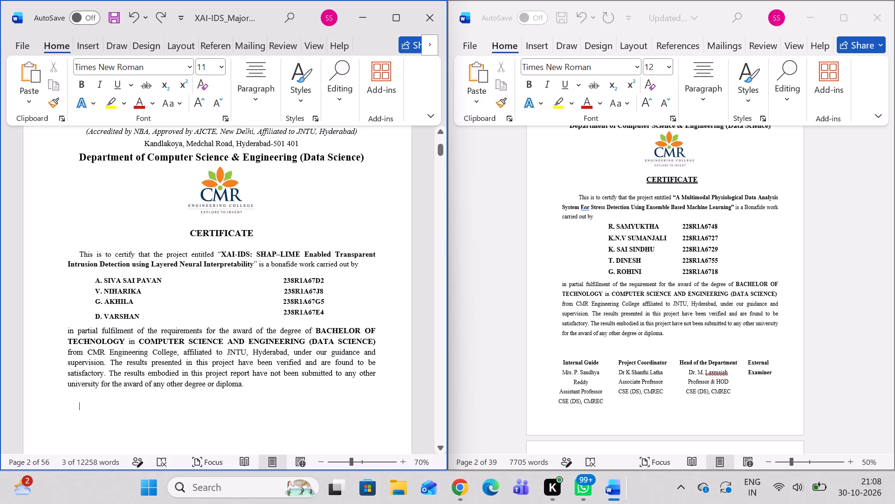
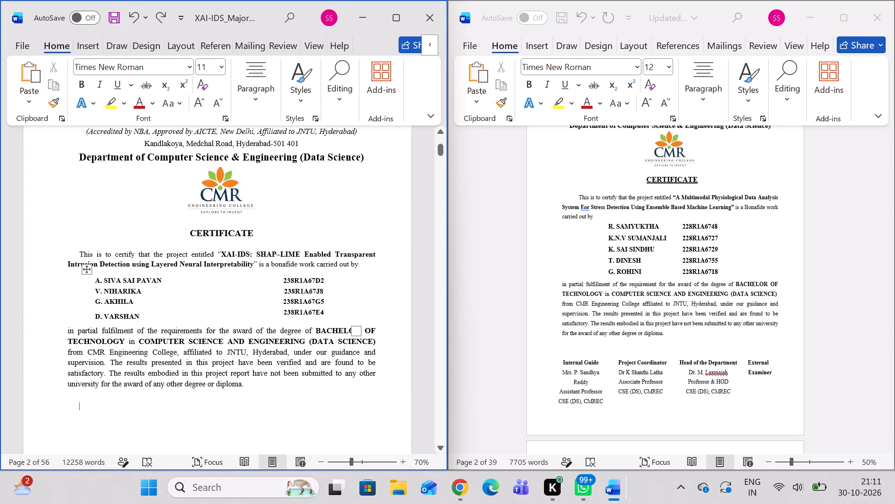
Compare the certificate page's student table, body text and signature block with the sample report's certificate.
click(87, 270)
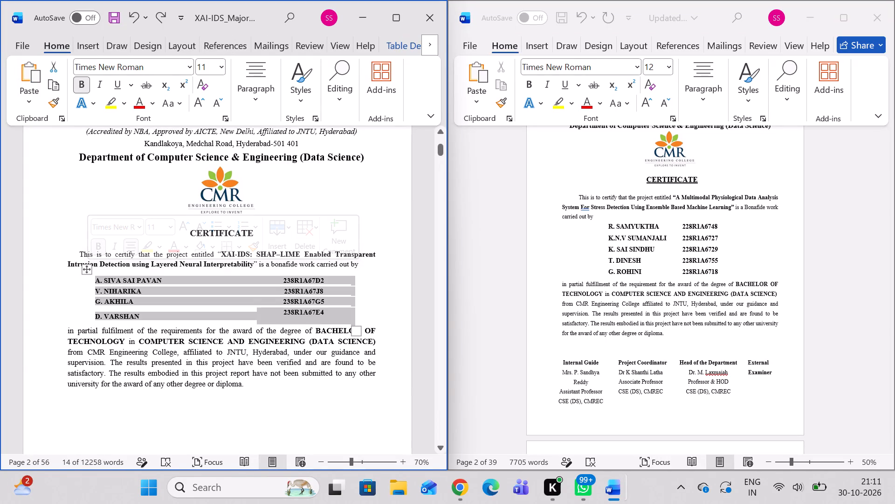
click(88, 308)
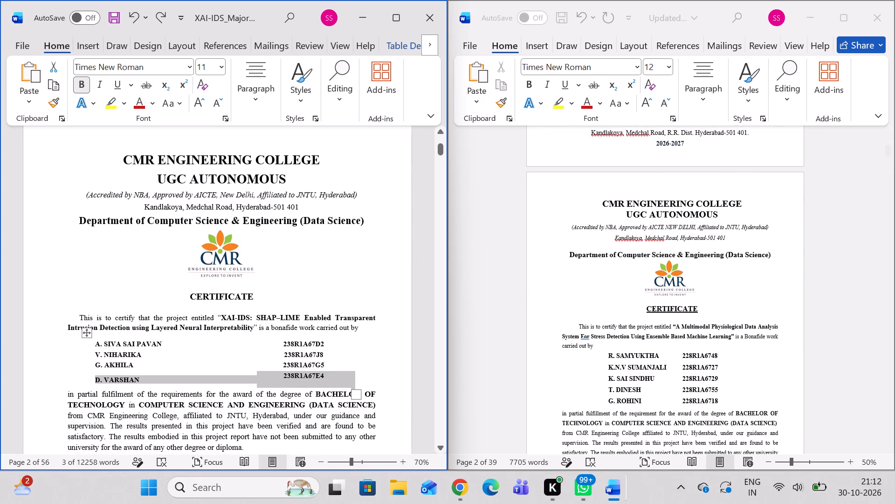
ctrl+scroll(271, 278, down, 1)
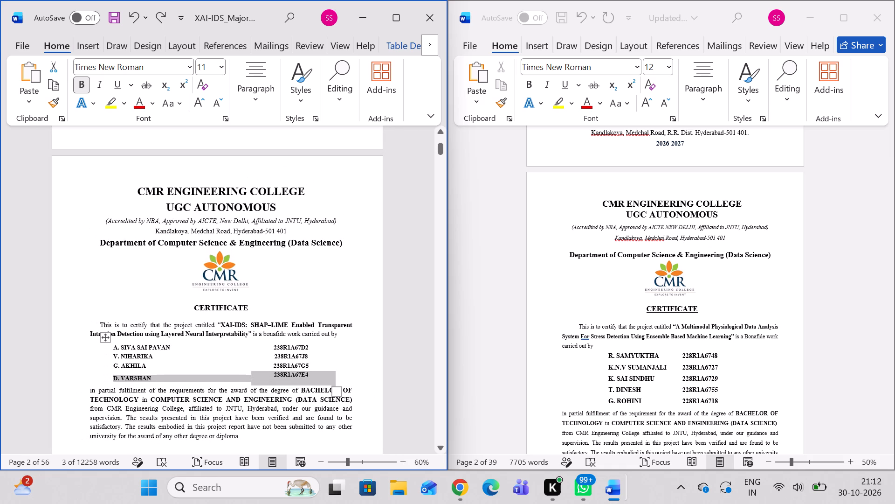
scroll(271, 278, down, 2)
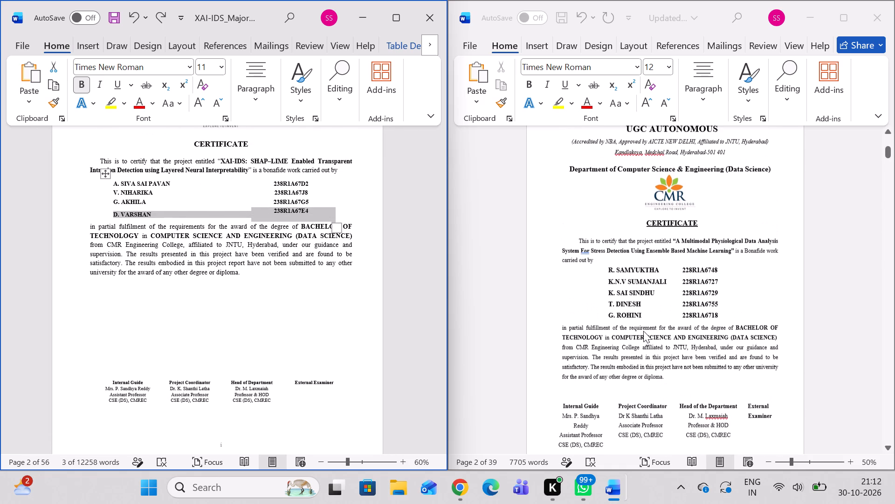
click(654, 355)
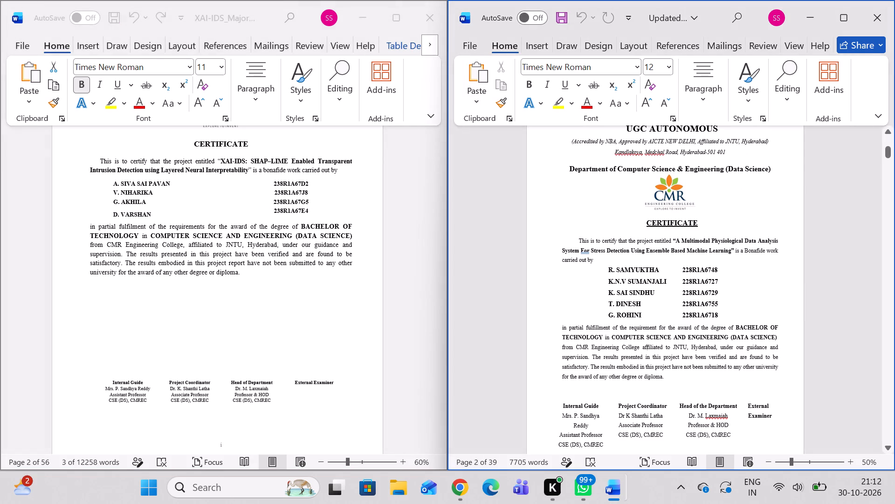
click(288, 238)
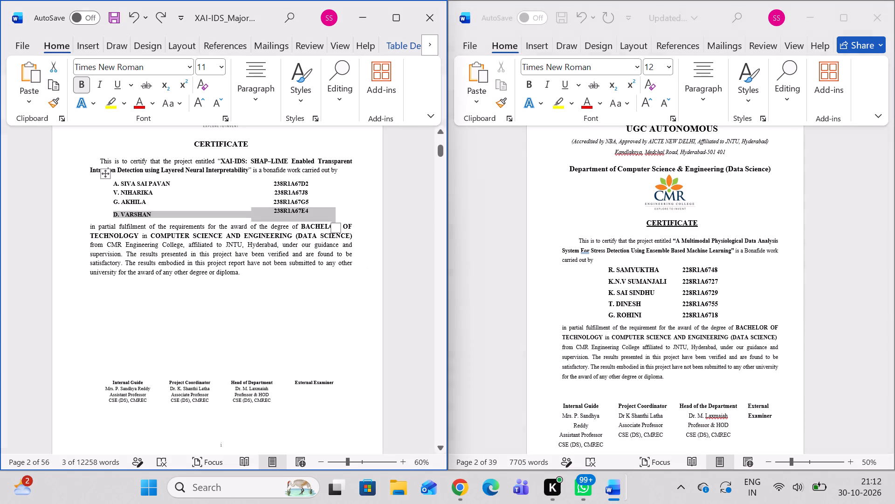
click(288, 238)
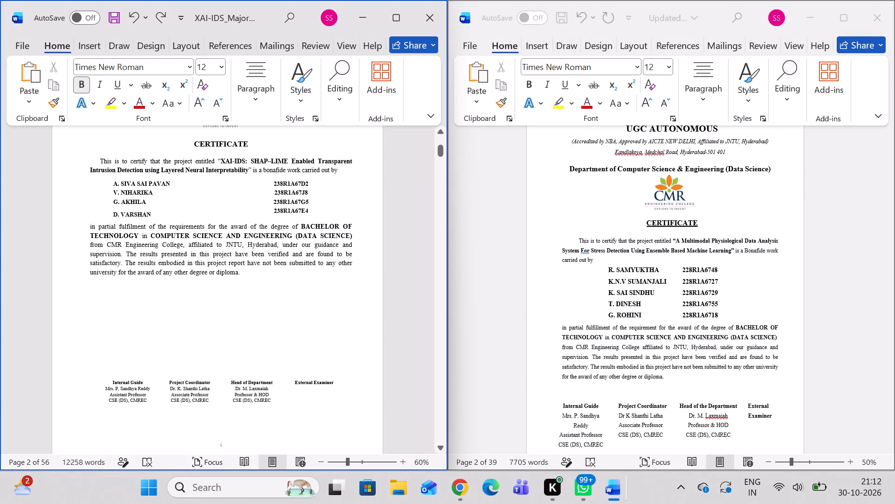
Add a line break after the certificate's "Kandlakoya, Medchal Road, Hyderabad-501 401" address line, above the department name.
scroll(241, 239, up, 1)
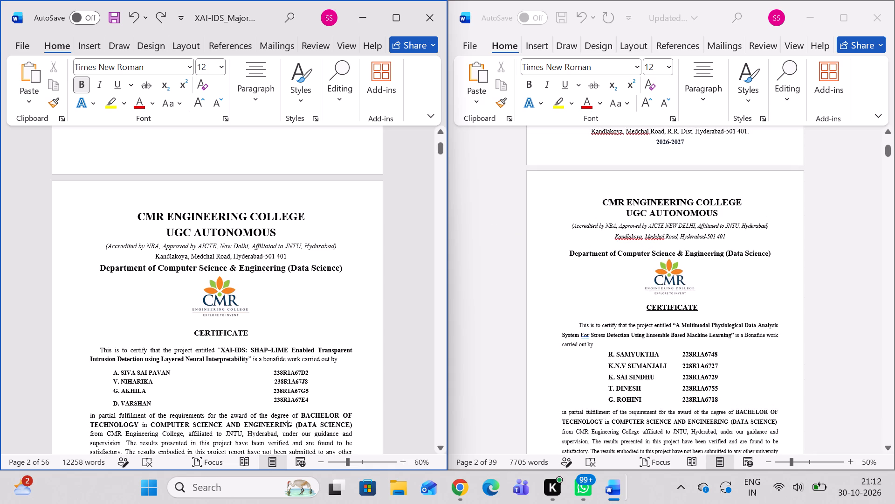
click(301, 255)
key(shift+Return)
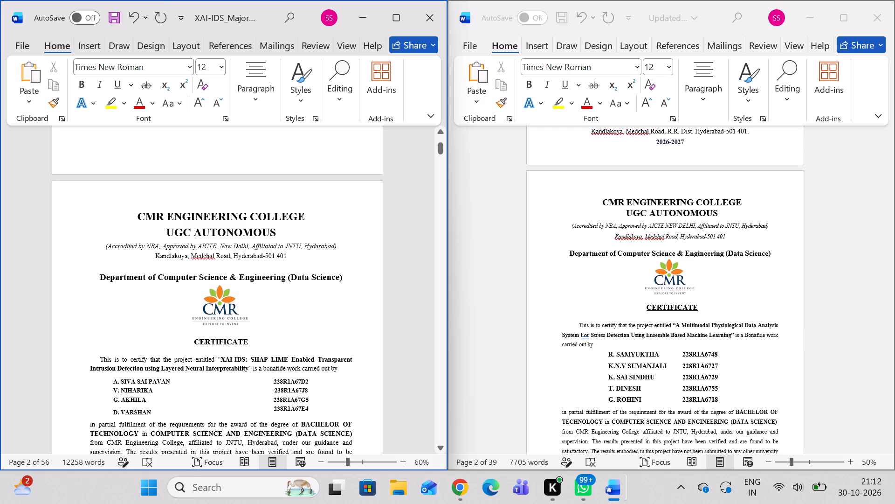
Underline the "CERTIFICATE" heading on the certificate page.
drag(248, 341, 196, 342)
click(196, 342)
drag(251, 343, 194, 343)
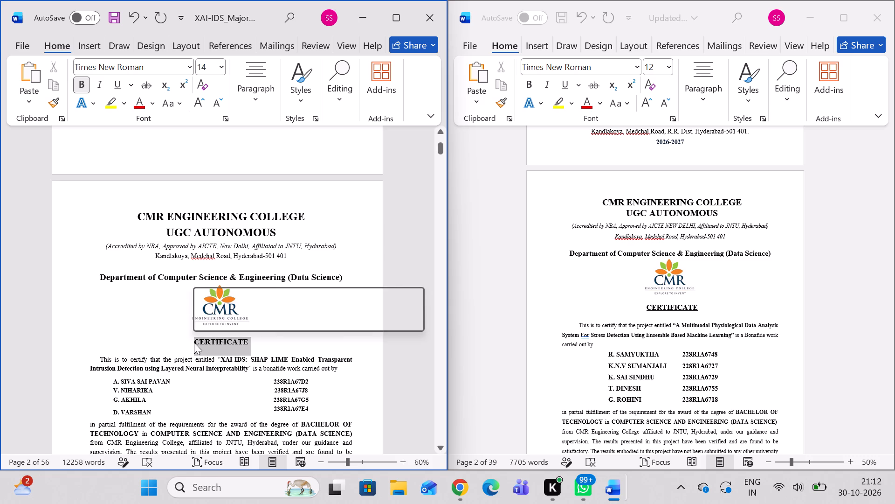
click(235, 319)
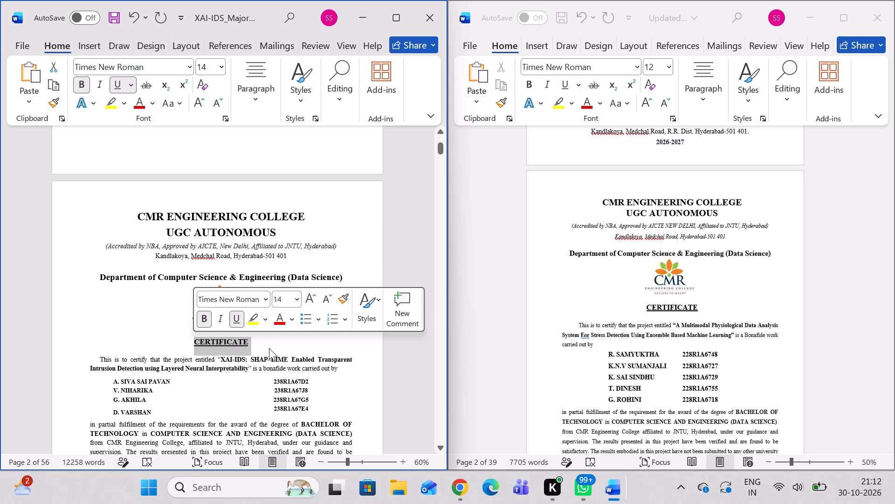
click(269, 348)
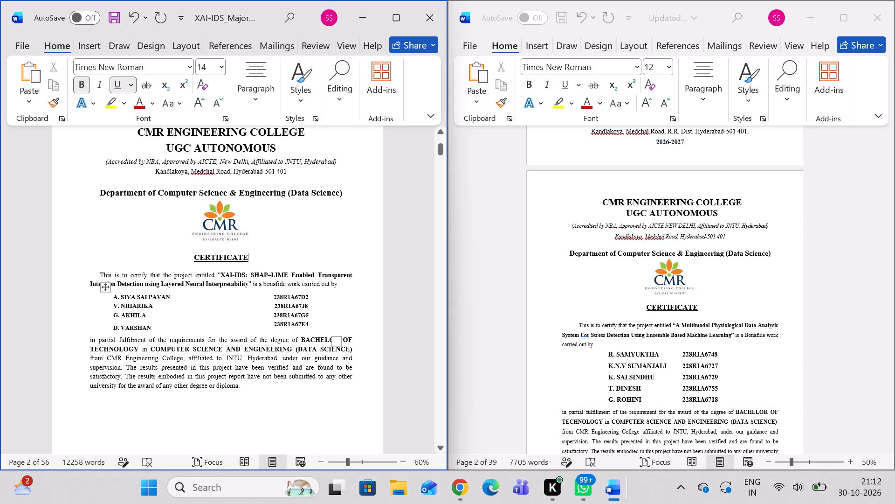
Insert a line break after "is a bonafide work carried out by", above the certificate's student table.
click(339, 283)
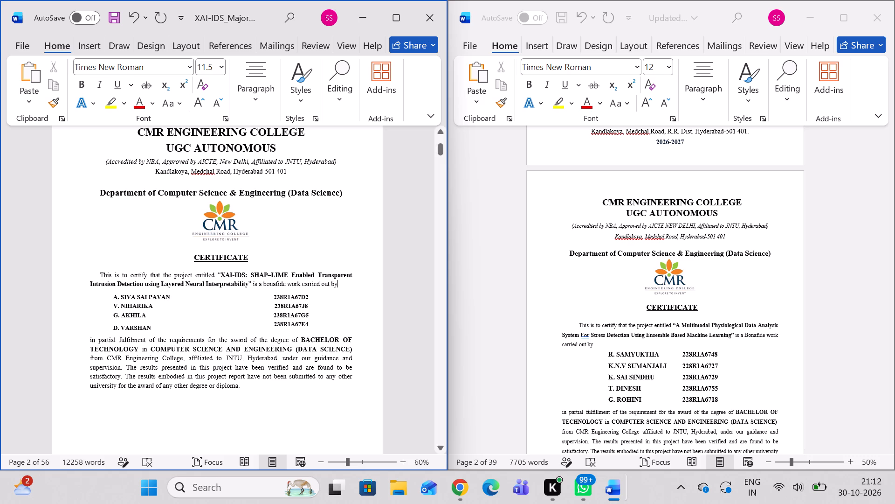
key(shift+Return)
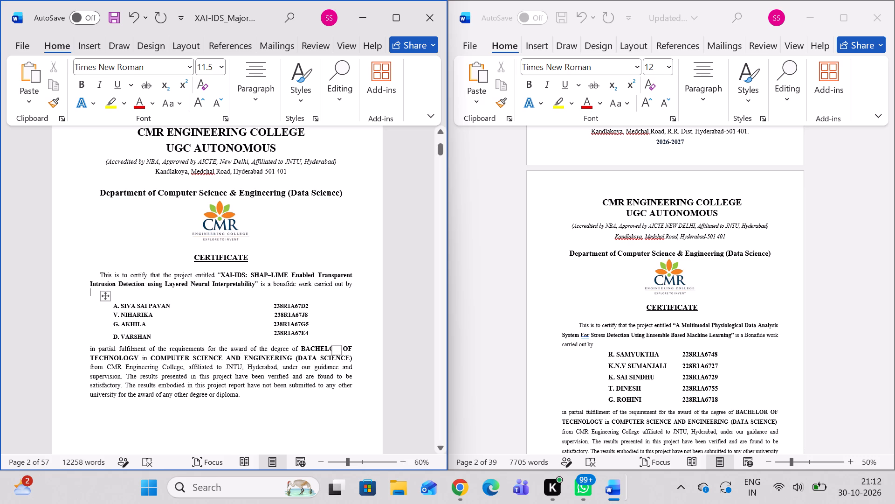
Insert a line break after the fourth student's roll number in the certificate's student table.
click(328, 332)
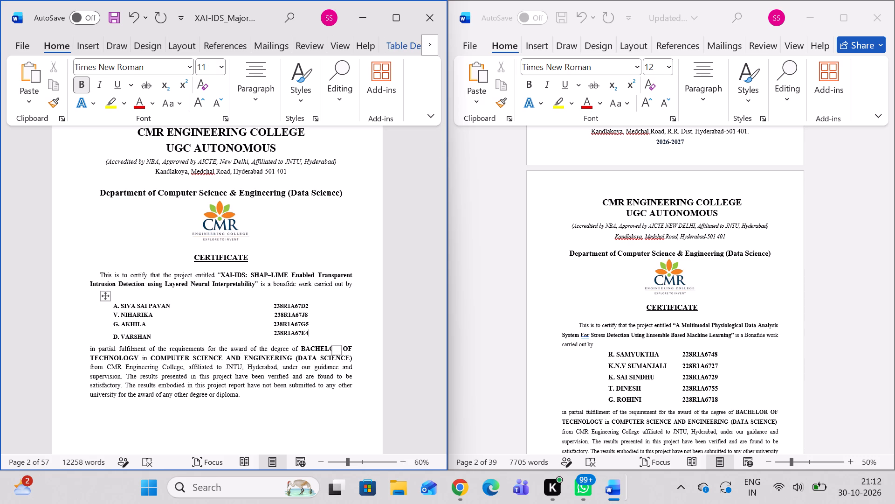
key(shift+Return)
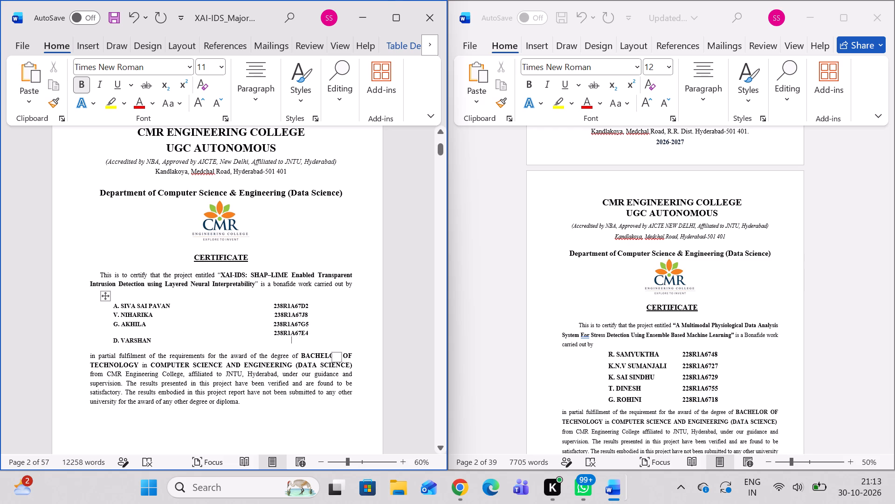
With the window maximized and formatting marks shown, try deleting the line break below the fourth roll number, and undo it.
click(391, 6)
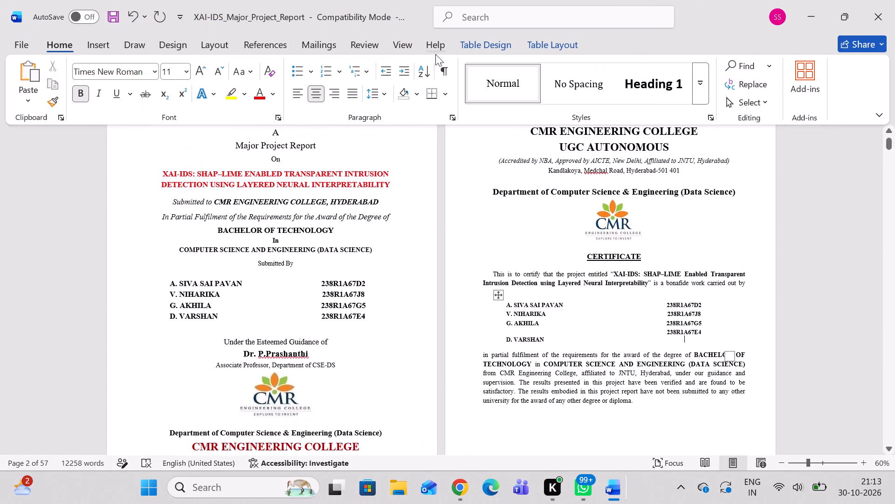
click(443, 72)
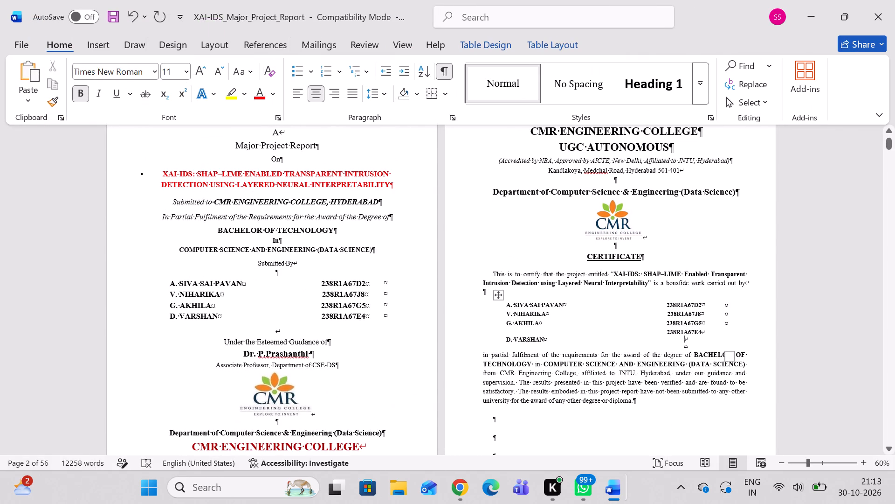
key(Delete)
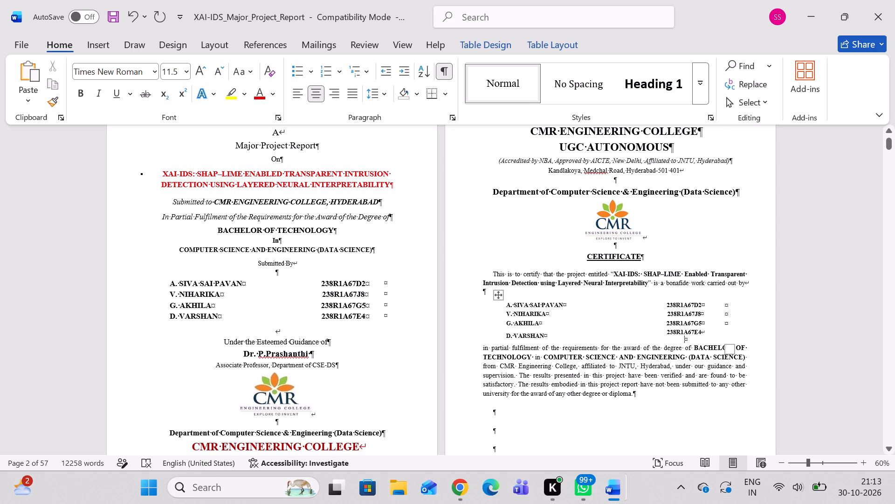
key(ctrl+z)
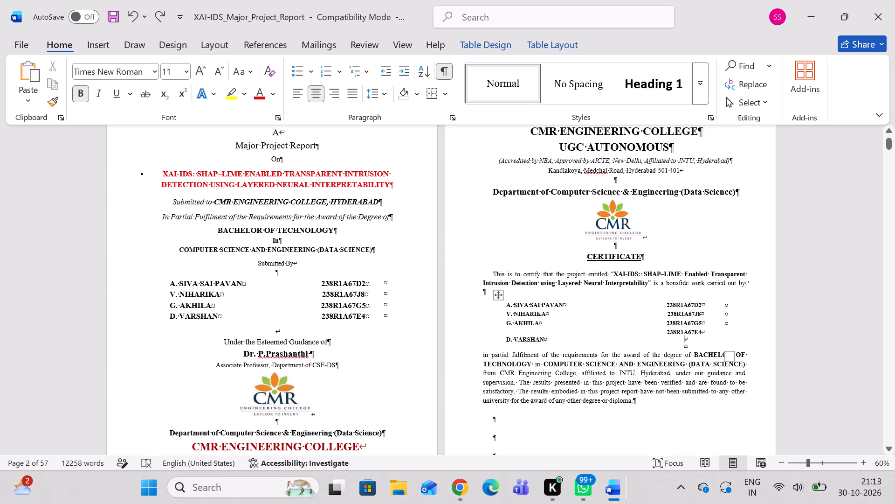
Hide the formatting marks and cut the fourth student's name from the certificate's student table.
click(530, 331)
click(506, 339)
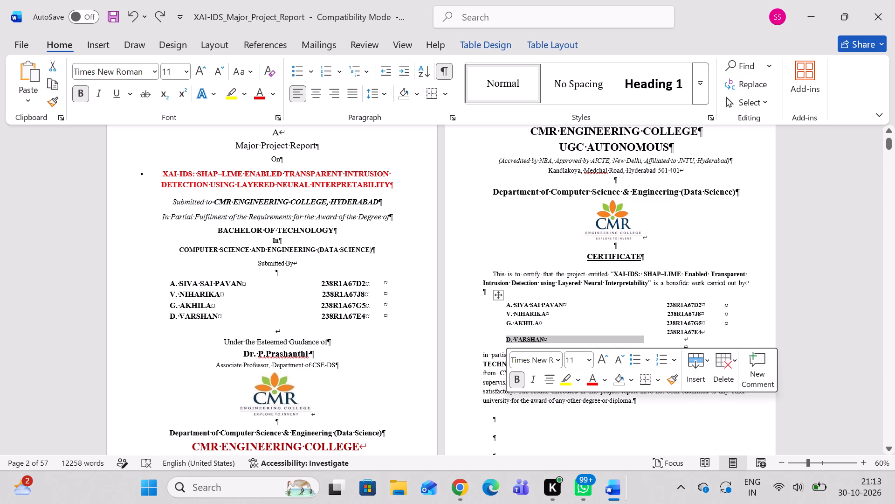
drag(506, 339, 506, 332)
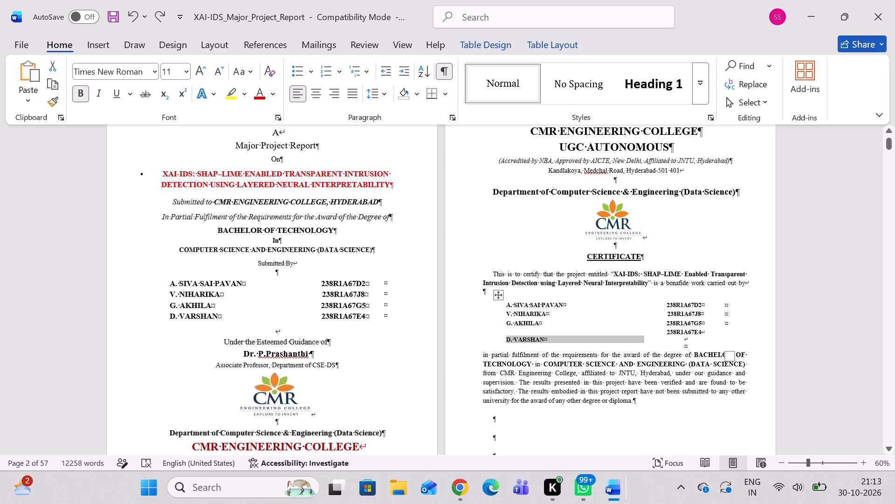
click(550, 337)
click(550, 337)
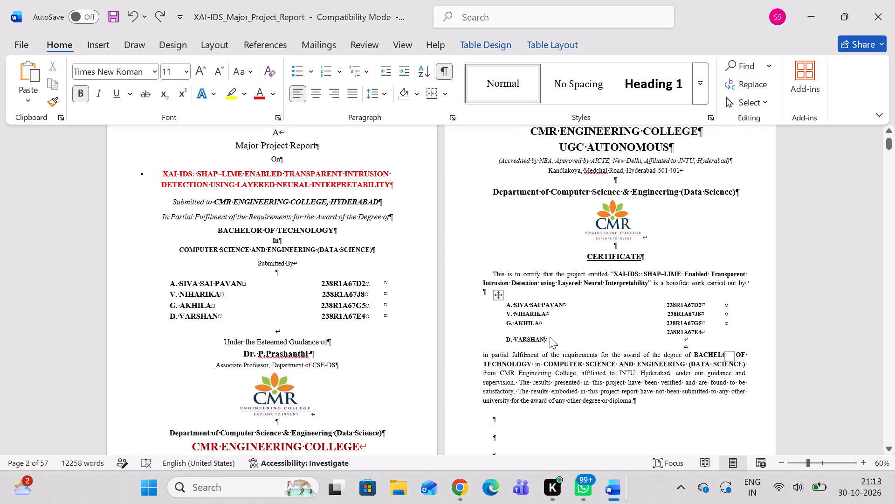
double_click(550, 337)
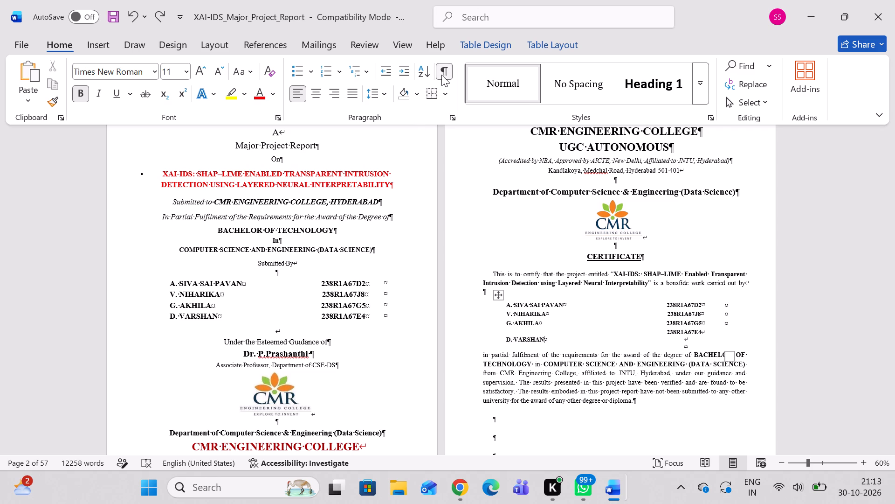
click(442, 75)
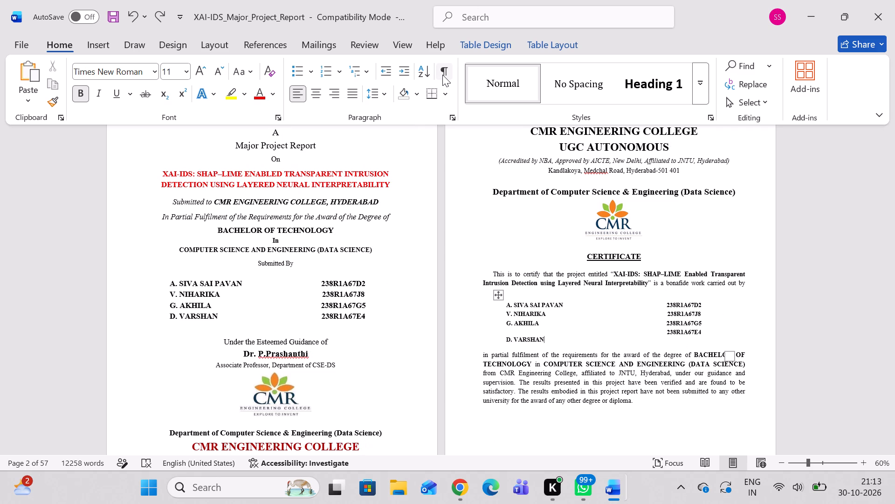
drag(548, 340, 509, 337)
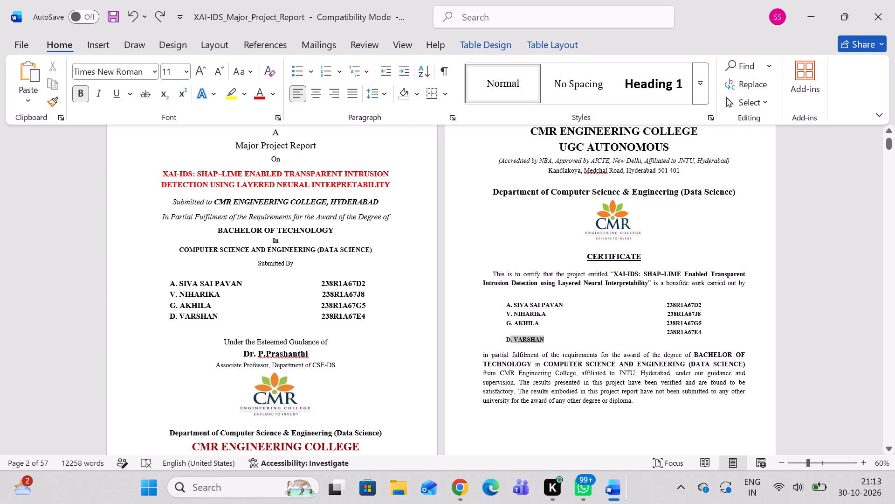
drag(509, 337, 506, 339)
key(ctrl+x)
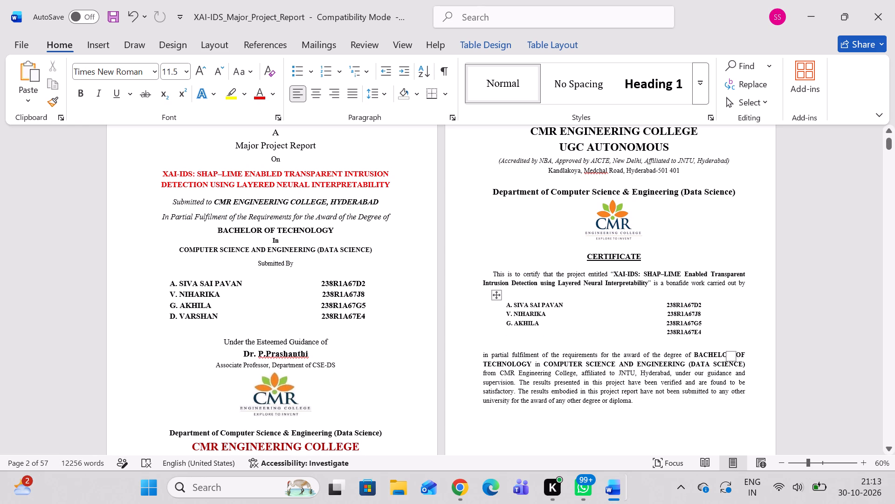
key(Up)
key(Down)
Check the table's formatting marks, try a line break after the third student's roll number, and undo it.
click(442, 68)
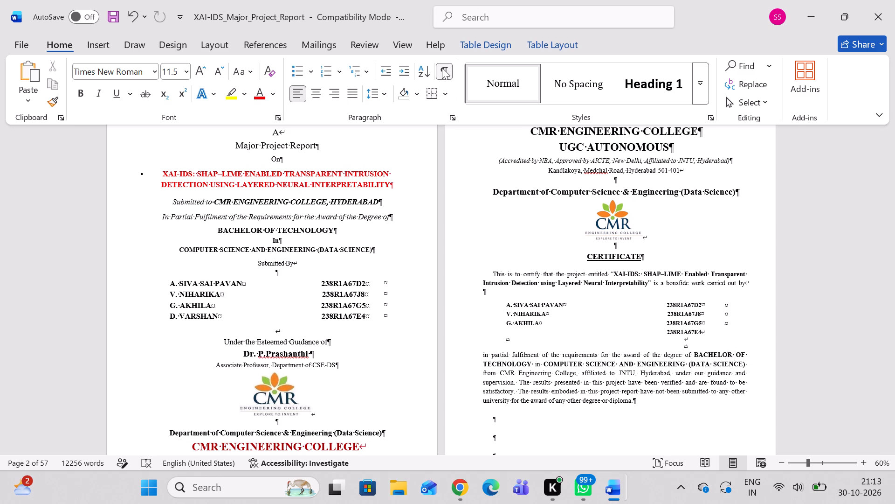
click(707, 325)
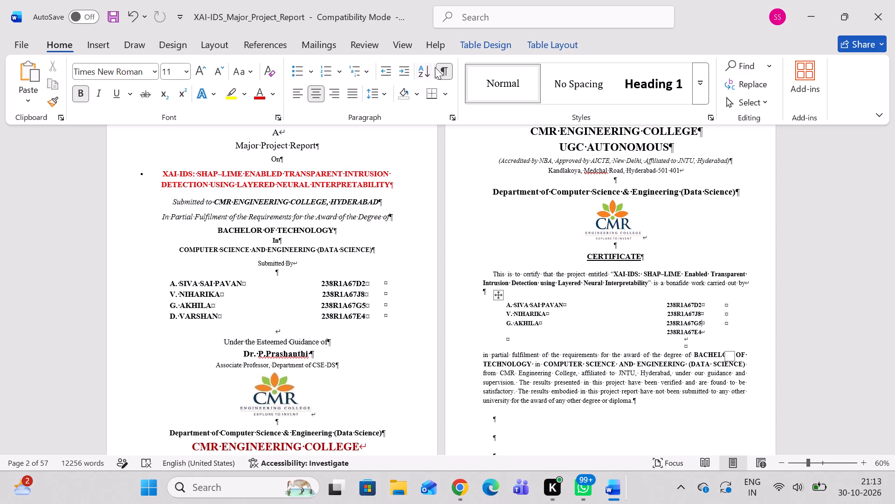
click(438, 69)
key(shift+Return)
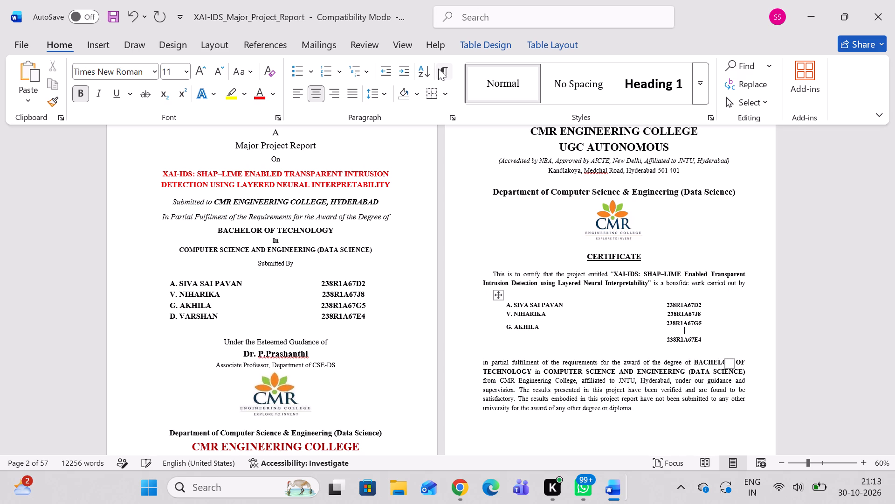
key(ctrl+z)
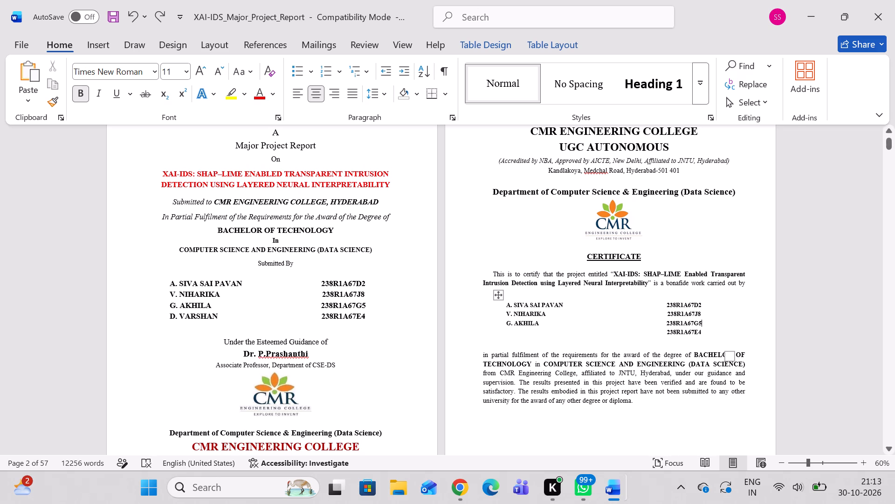
Replace the certificate's student table with a copy of the cover page's table of four student names and roll numbers.
drag(369, 314, 220, 289)
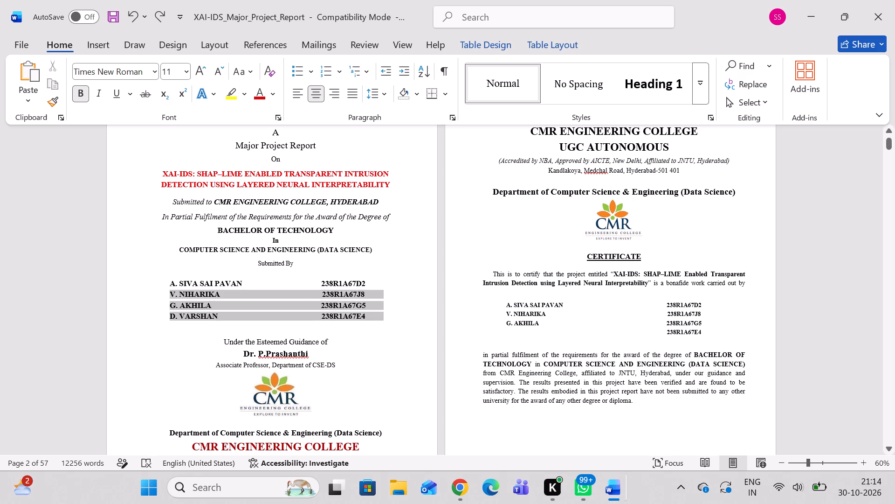
drag(220, 289, 178, 282)
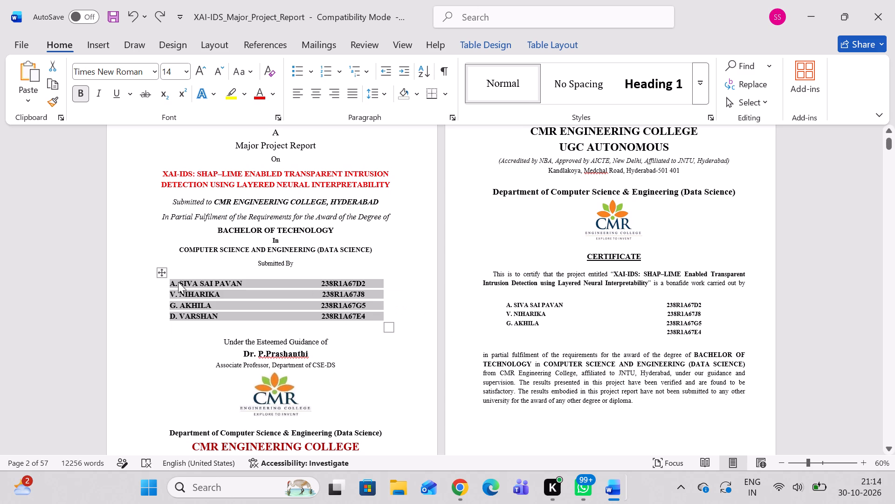
key(ctrl+c)
drag(705, 336, 509, 307)
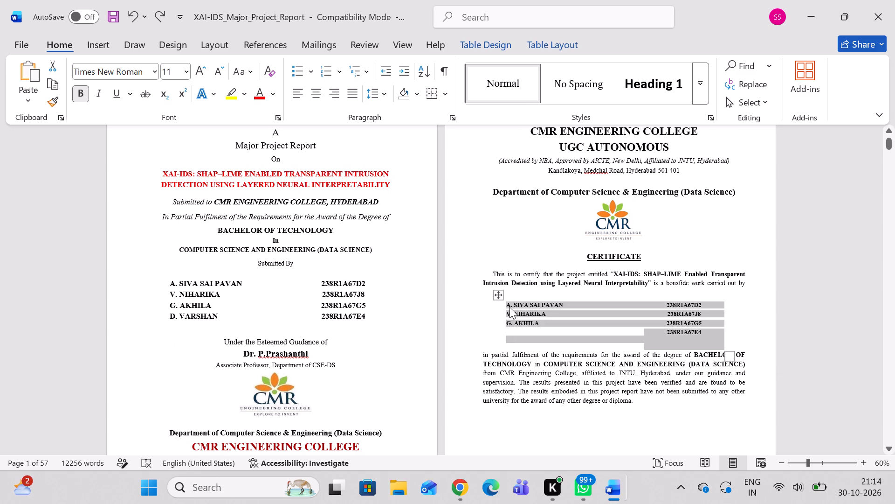
key(ctrl+v)
click(739, 331)
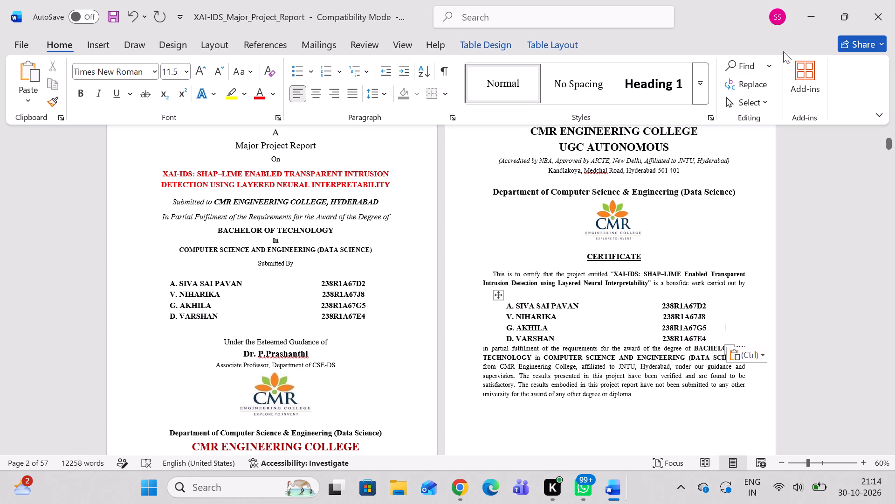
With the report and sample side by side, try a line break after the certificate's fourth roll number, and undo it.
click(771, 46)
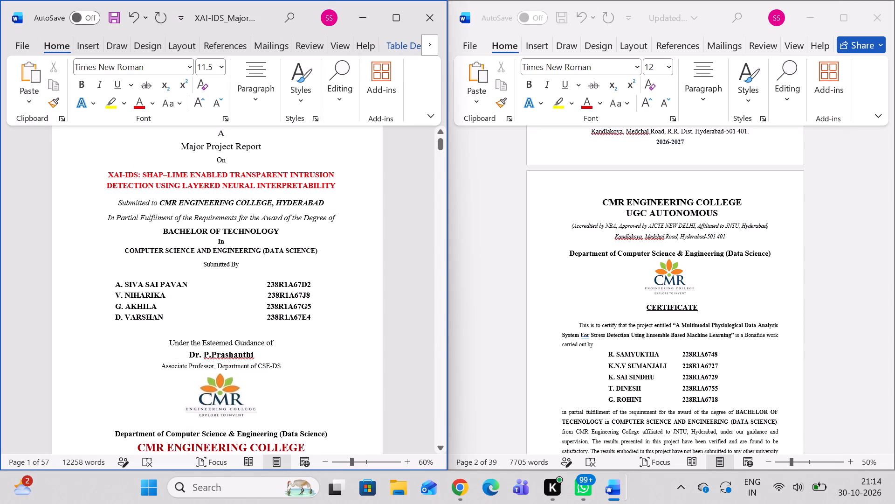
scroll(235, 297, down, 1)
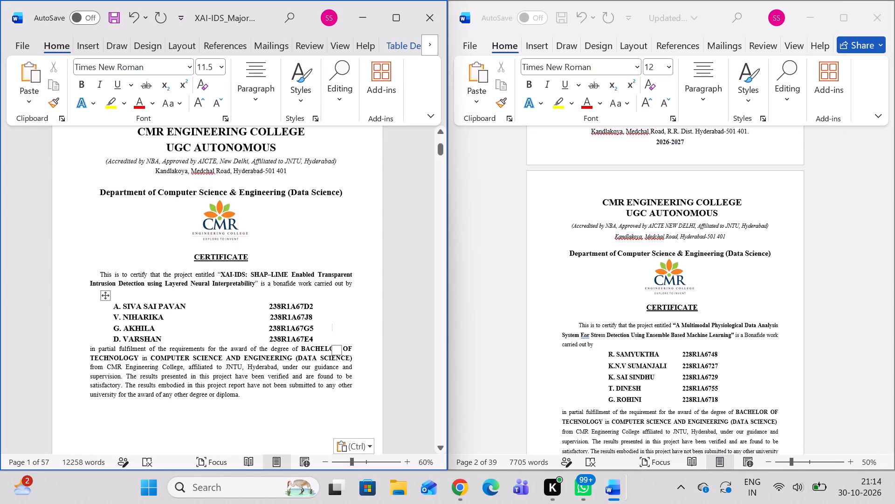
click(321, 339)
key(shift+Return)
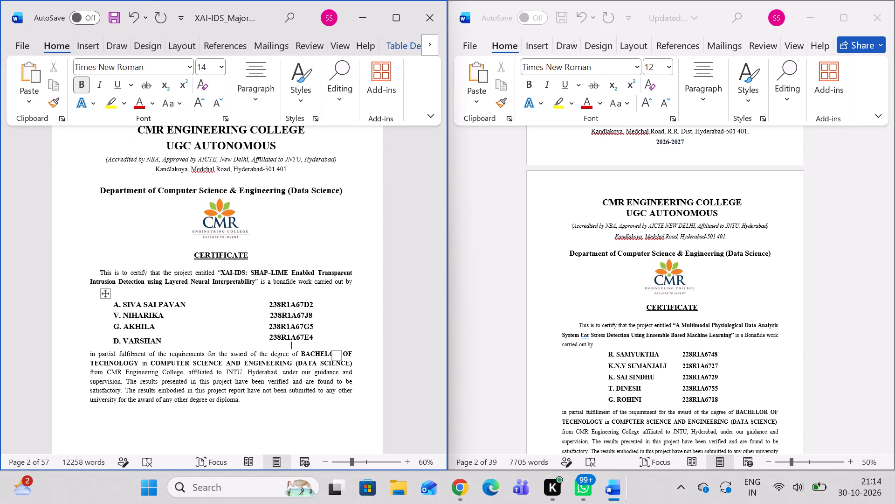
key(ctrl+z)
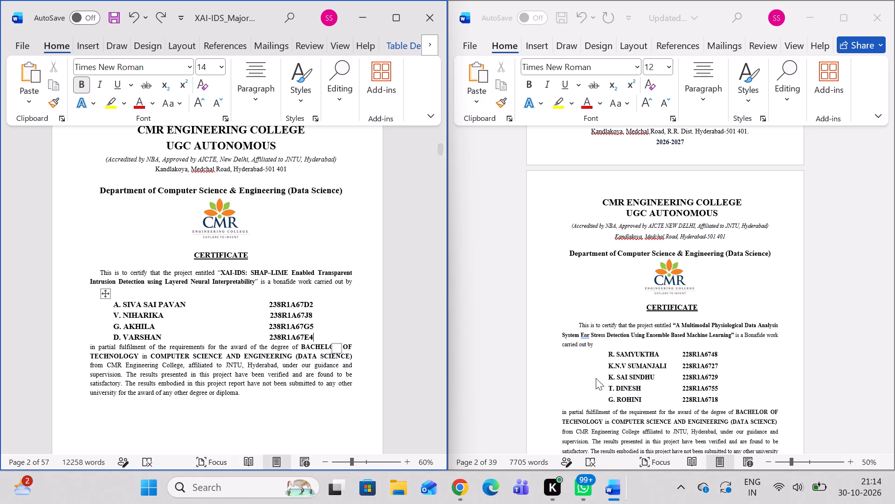
Compare the font size and styling of the sample certificate's student table with those of the report's certificate.
click(628, 377)
scroll(628, 377, down, 1)
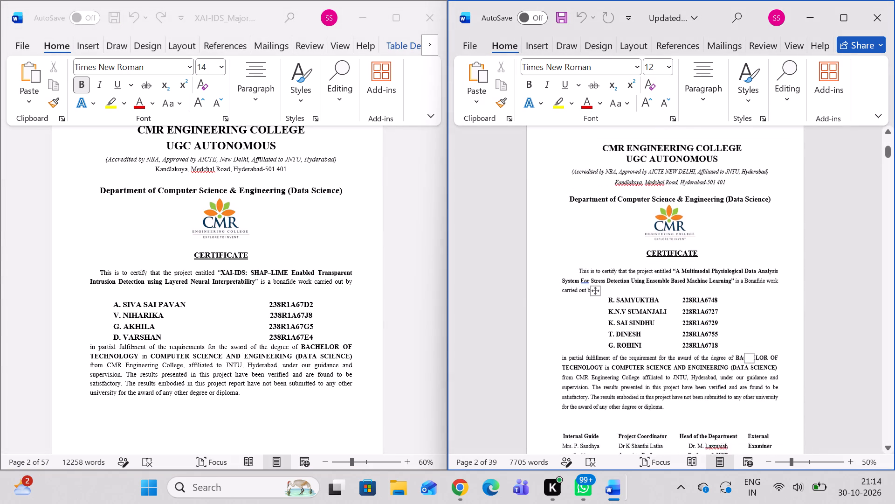
click(637, 300)
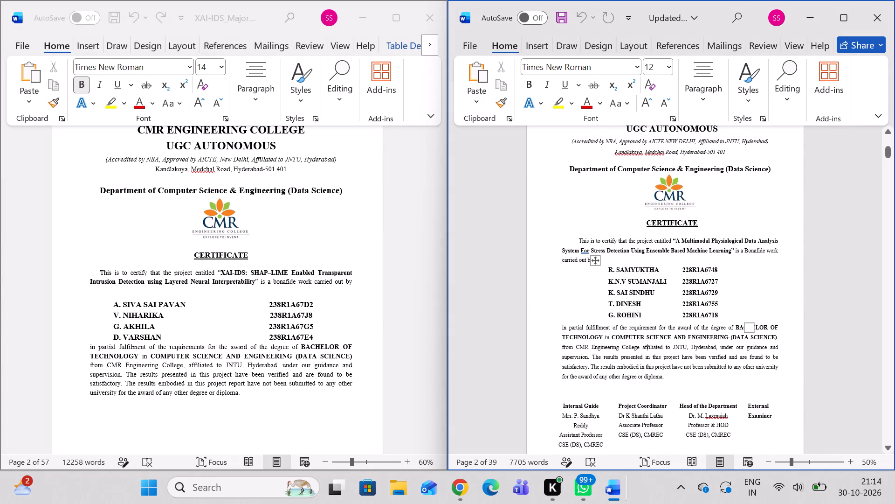
click(644, 290)
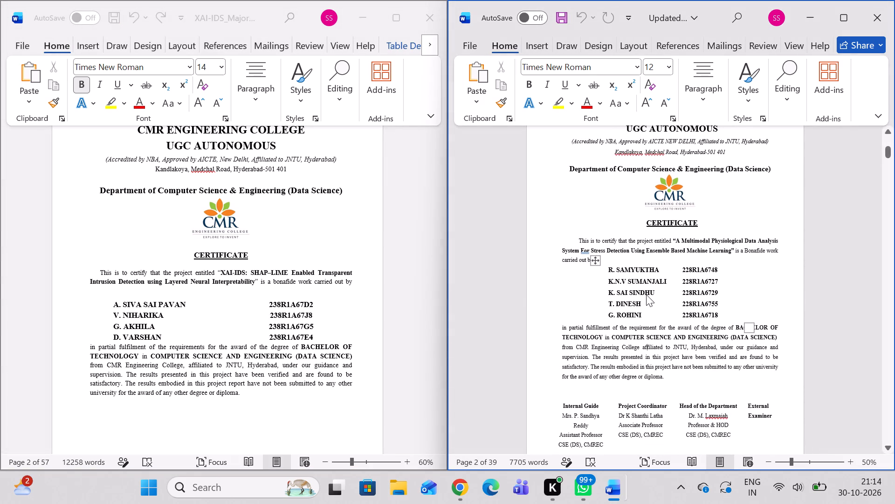
click(648, 292)
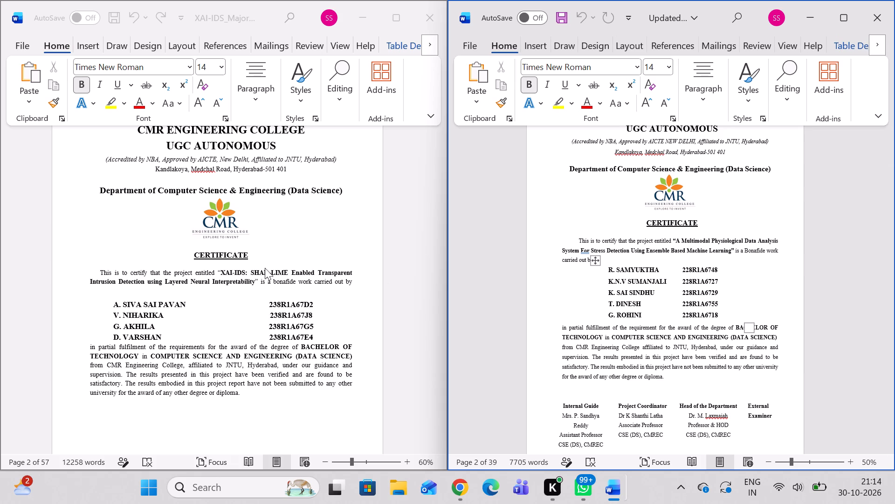
click(289, 303)
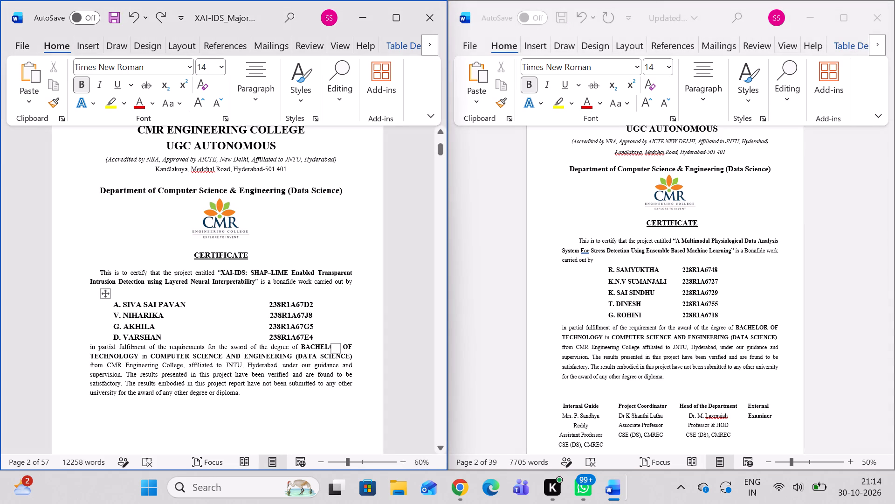
click(296, 305)
Replace the Internal Guide's name in the certificate's signature table with the guide named on the cover page.
scroll(587, 332, down, 1)
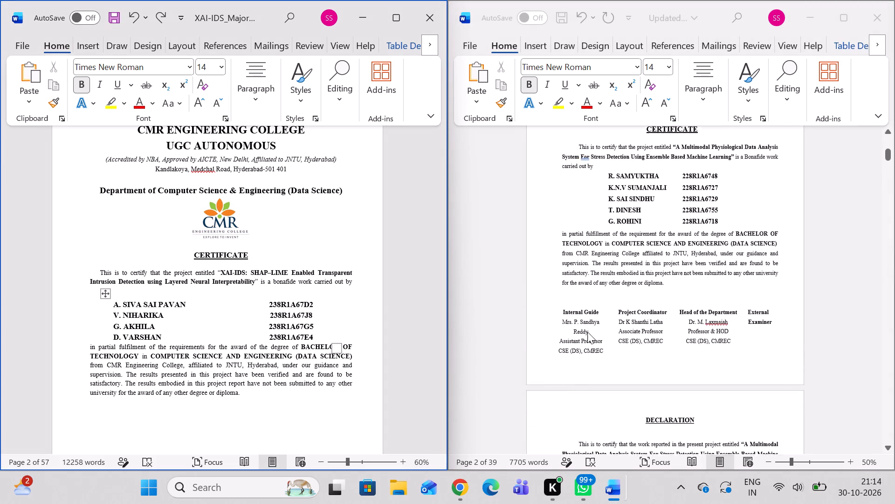
scroll(349, 351, down, 1)
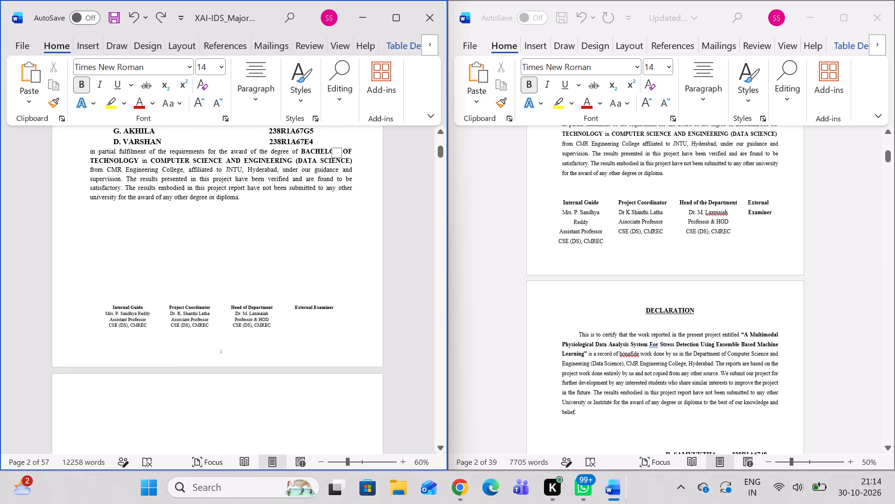
drag(148, 314, 129, 313)
drag(129, 313, 122, 313)
key(BackSpace)
key(BackSpace)
key(BackSpace)
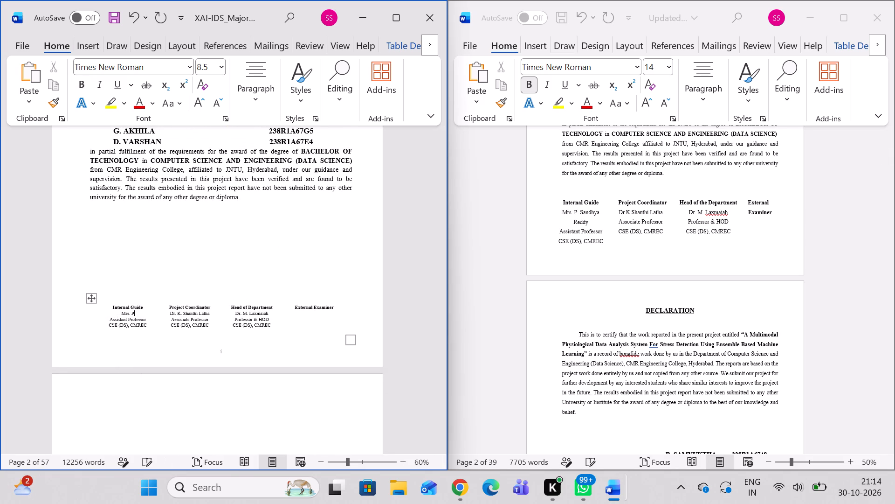
key(BackSpace)
key(BackSpace)
key(BackSpace)
key(BackSpace)
key(BackSpace)
key(BackSpace)
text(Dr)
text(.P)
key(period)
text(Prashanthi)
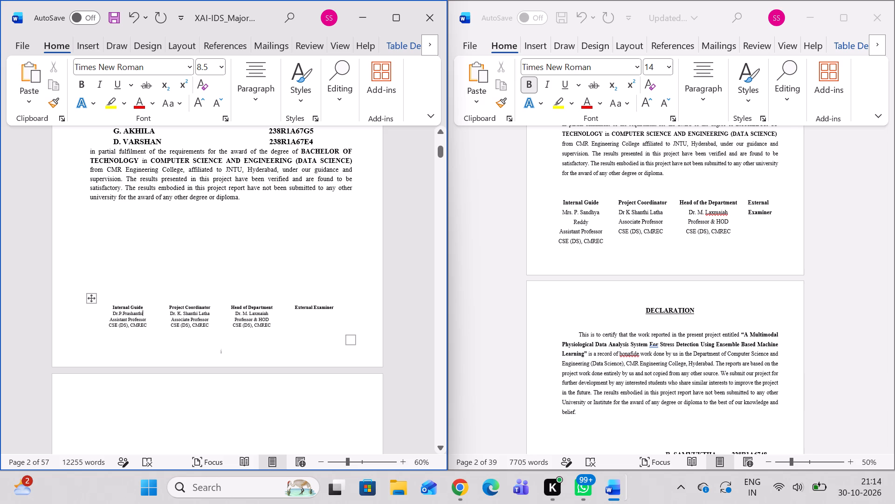
Change the Internal Guide's designation in the certificate's signature table to Associate Professor.
click(130, 319)
key(Left)
key(BackSpace)
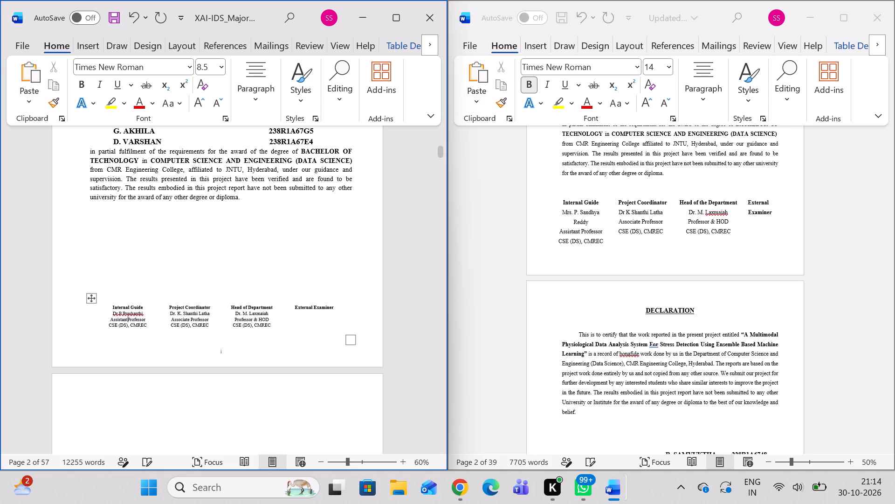
key(BackSpace)
key(BackSpace)
key(BackSpace)
key(BackSpace)
key(BackSpace)
key(BackSpace)
text(ociate)
key(space)
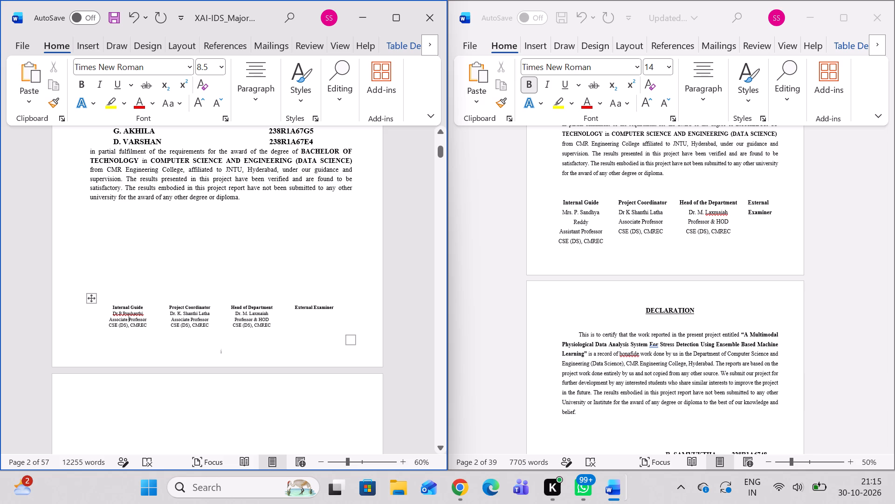
Examine the certificate's signature table and the pages after it, alongside the sample's declaration and acknowledgment pages.
ctrl+scroll(180, 305, up, 3)
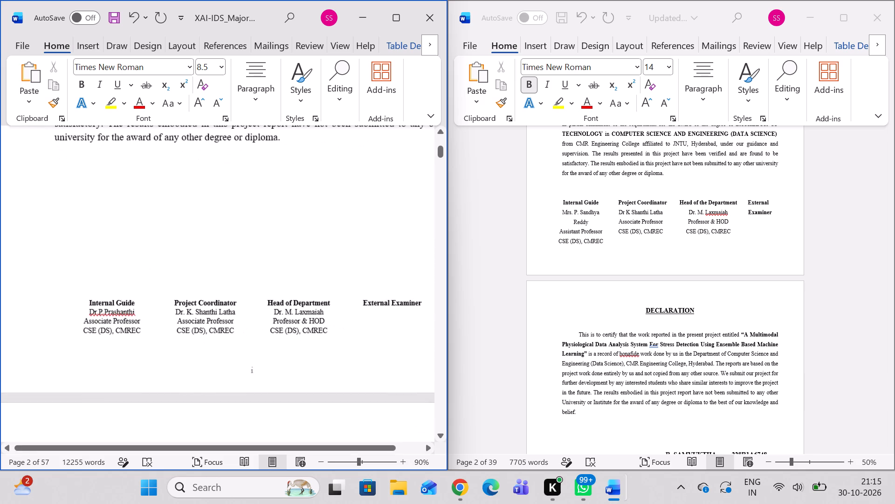
scroll(230, 321, left, 1)
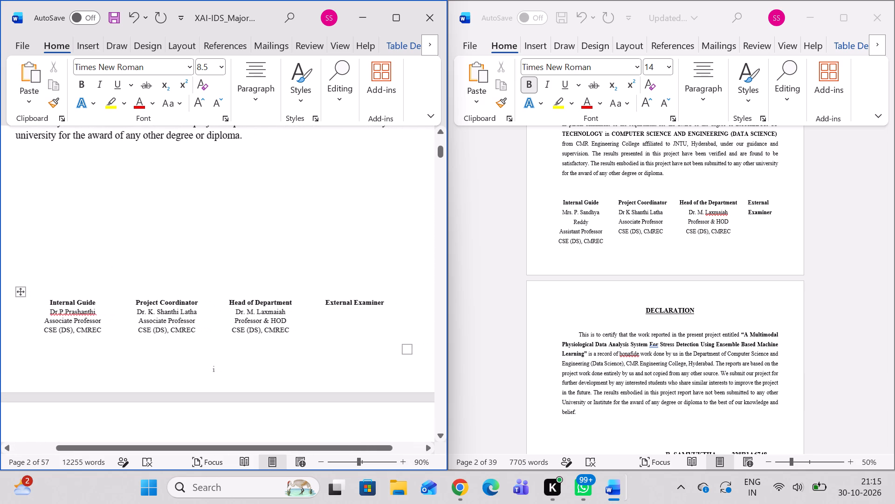
scroll(628, 329, down, 1)
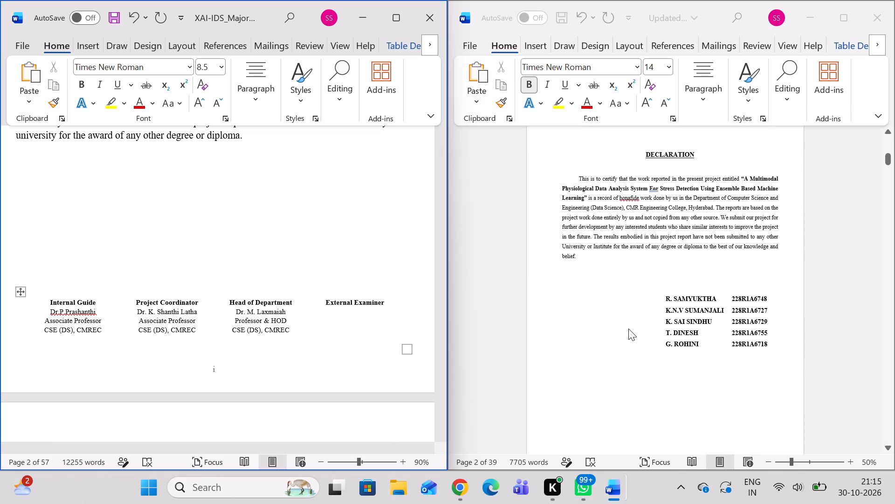
scroll(628, 329, down, 1)
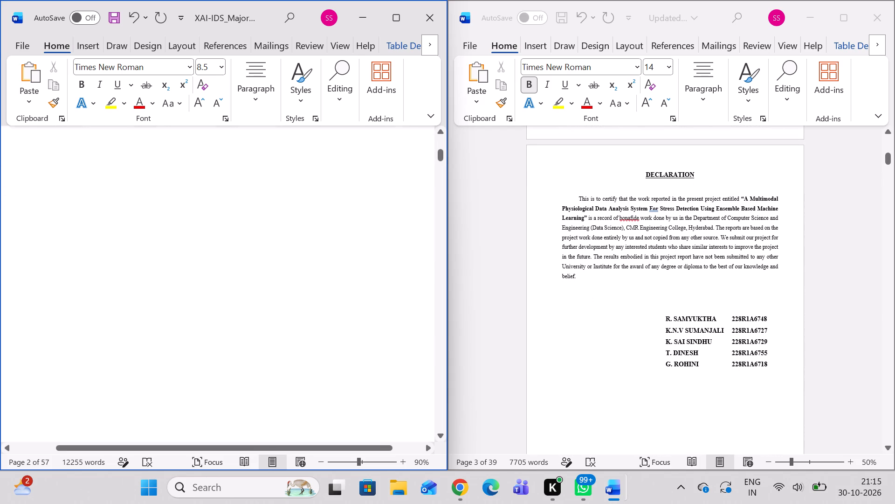
ctrl+scroll(294, 338, down, 2)
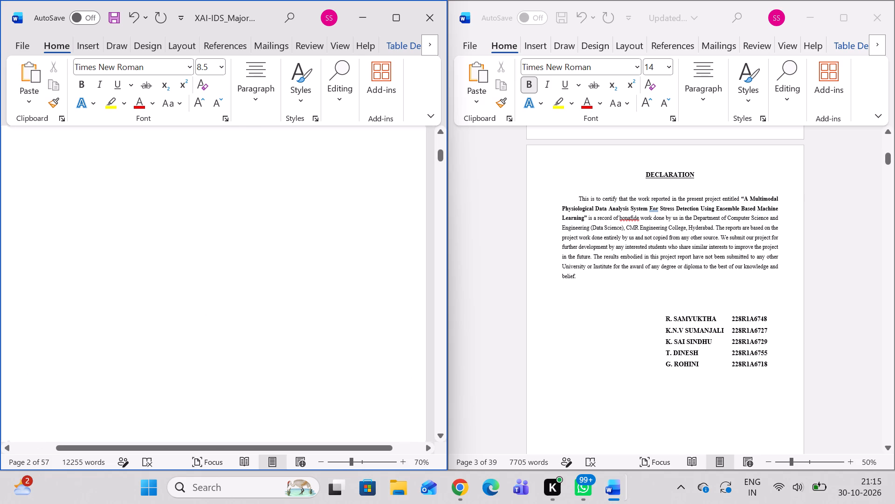
ctrl+scroll(294, 338, down, 1)
scroll(294, 338, up, 1)
ctrl+scroll(294, 338, down, 1)
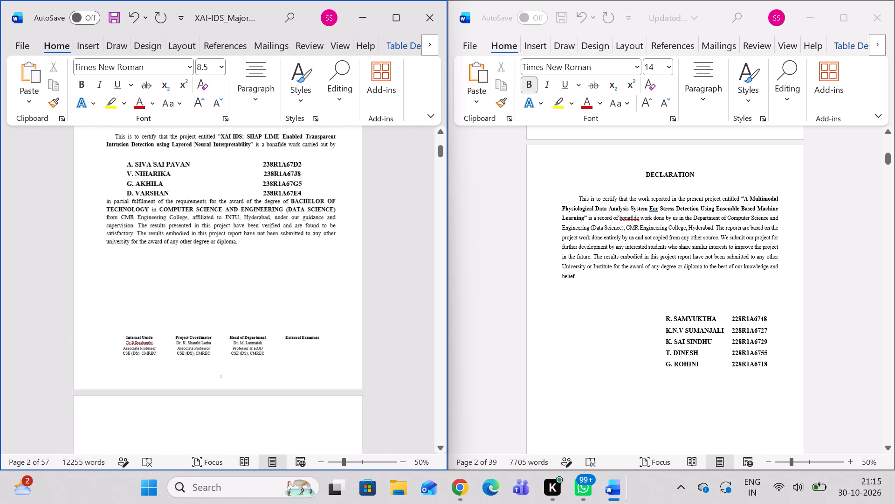
ctrl+scroll(294, 338, down, 5)
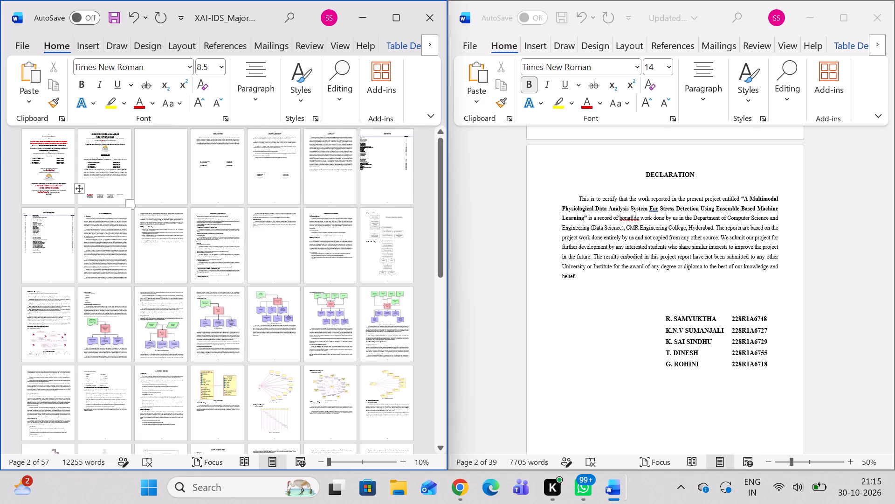
ctrl+scroll(166, 191, up, 3)
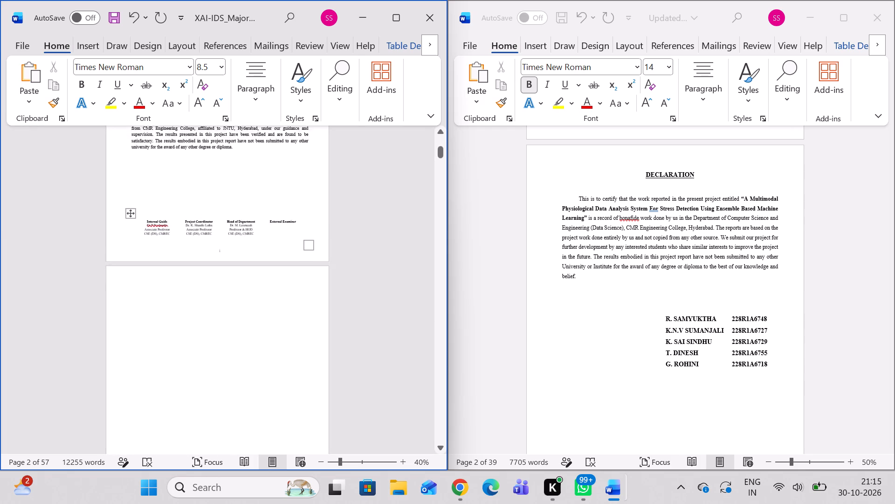
scroll(580, 291, down, 1)
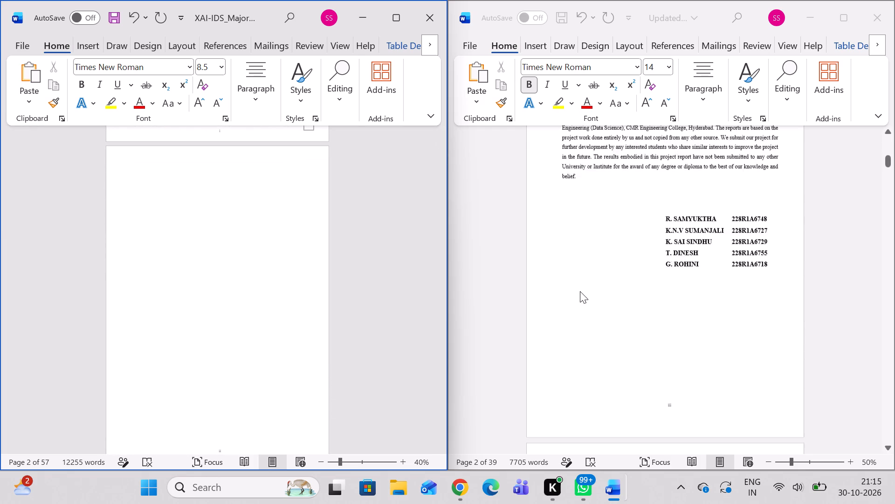
scroll(580, 291, down, 1)
scroll(307, 295, right, 1)
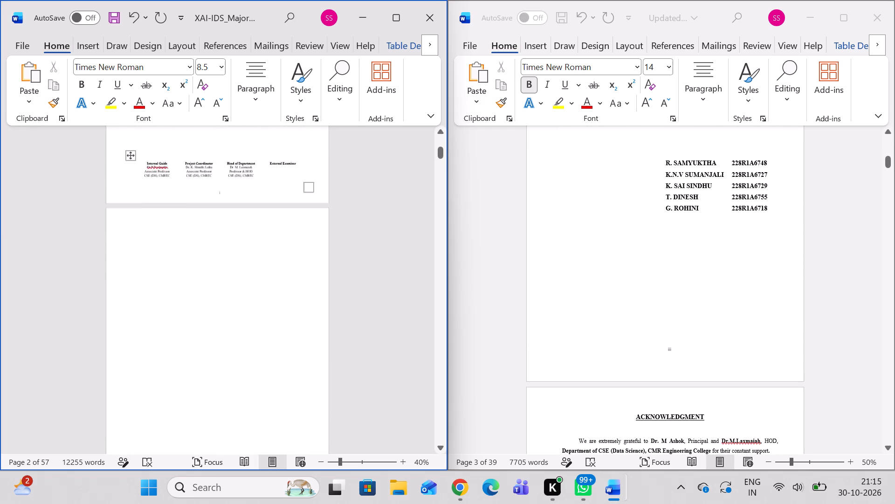
Remove the blank page between the report's certificate and its DECLARATION page.
scroll(307, 295, right, 1)
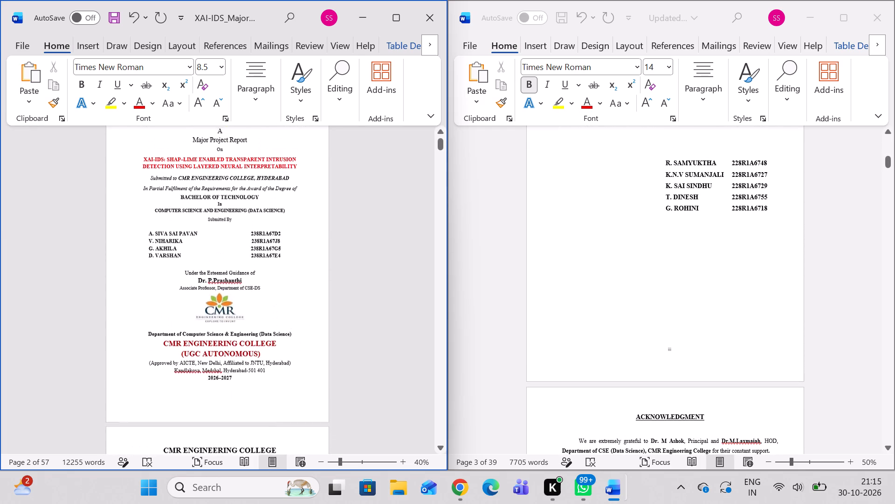
scroll(307, 295, right, 1)
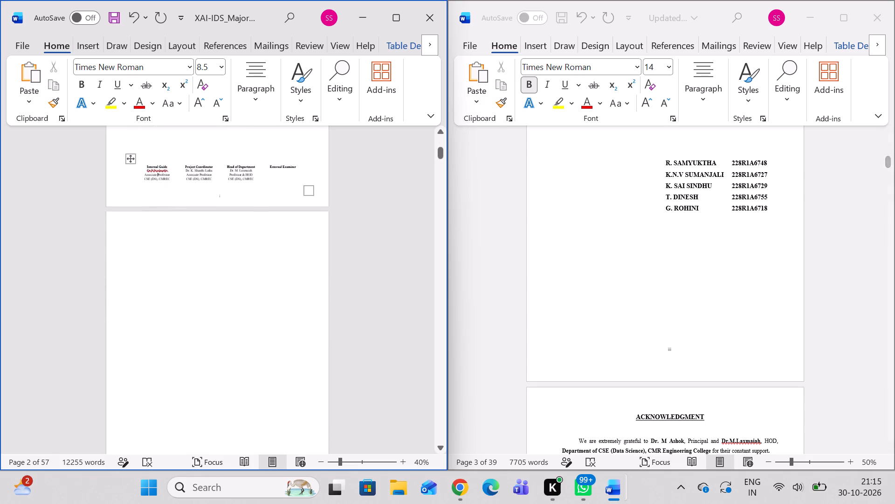
scroll(307, 295, right, 1)
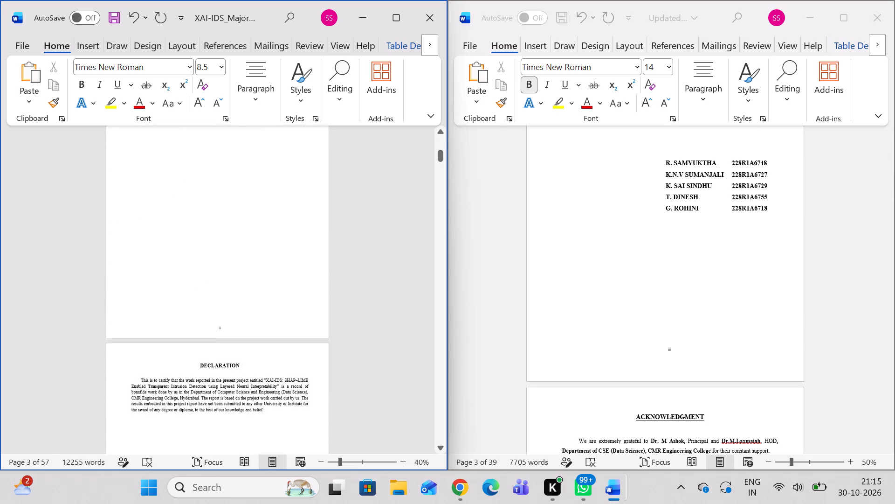
click(200, 362)
key(BackSpace)
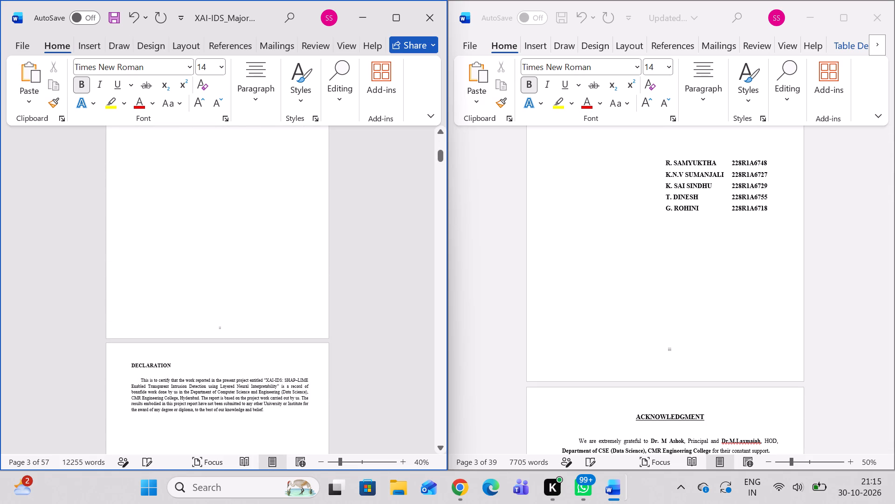
key(BackSpace)
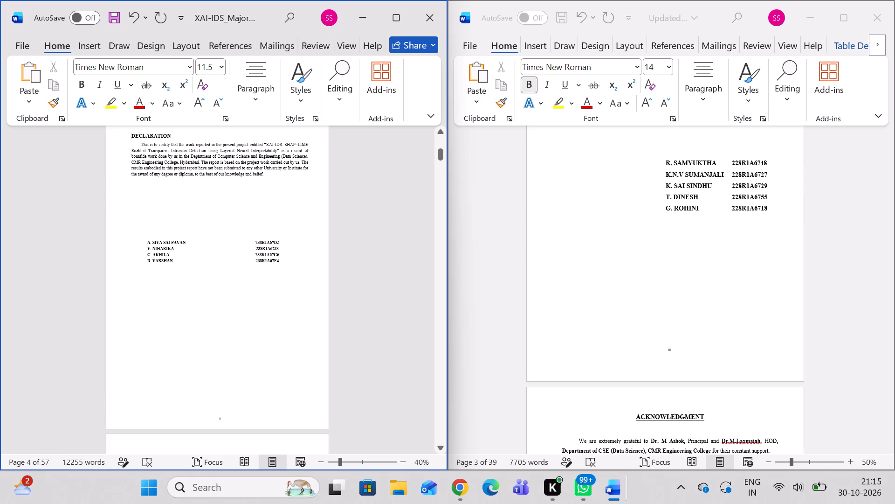
Move the report's DECLARATION heading to the middle of its line using tab spacing.
key(Tab)
key(Tab)
key(Tab)
key(Tab)
key(Tab)
key(Tab)
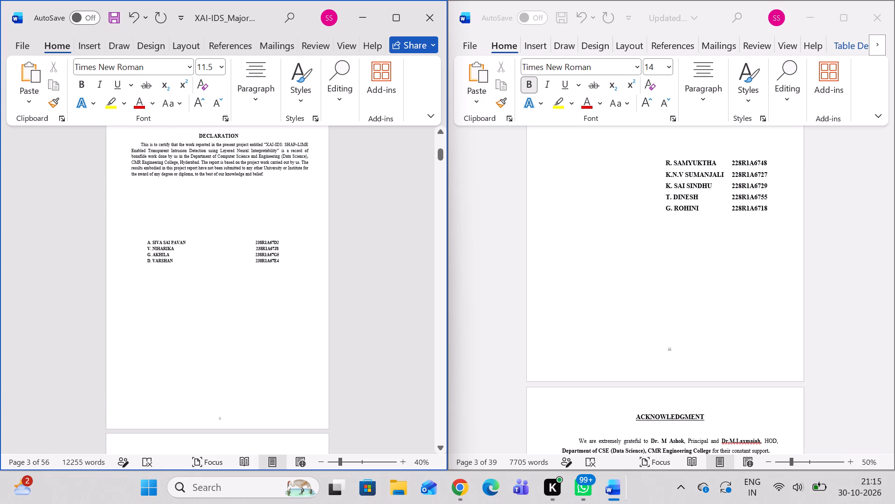
Compare the report's declaration page with the sample's declaration page, including the heading's position and styling.
scroll(250, 302, up, 1)
scroll(250, 302, down, 1)
scroll(250, 302, up, 1)
scroll(250, 302, down, 1)
scroll(250, 302, up, 1)
scroll(250, 302, down, 1)
scroll(250, 302, up, 1)
scroll(250, 302, down, 1)
scroll(250, 302, up, 1)
scroll(250, 302, down, 1)
scroll(250, 302, up, 1)
scroll(250, 302, down, 1)
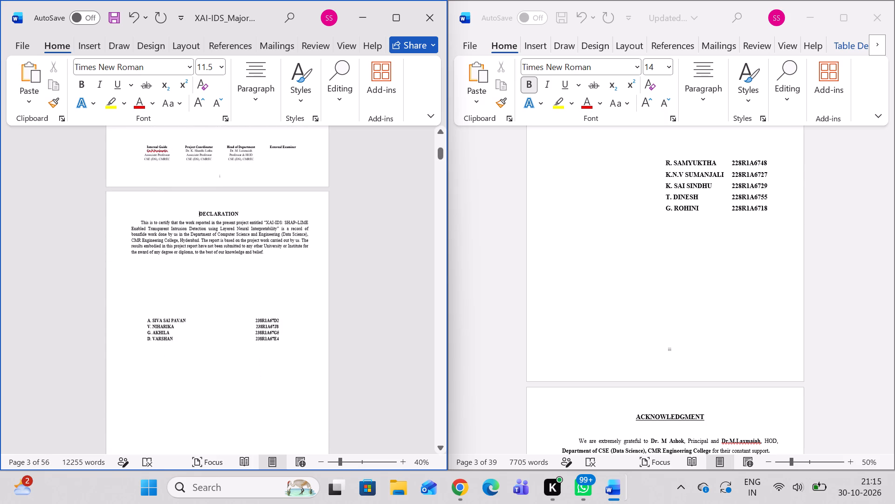
scroll(664, 270, up, 1)
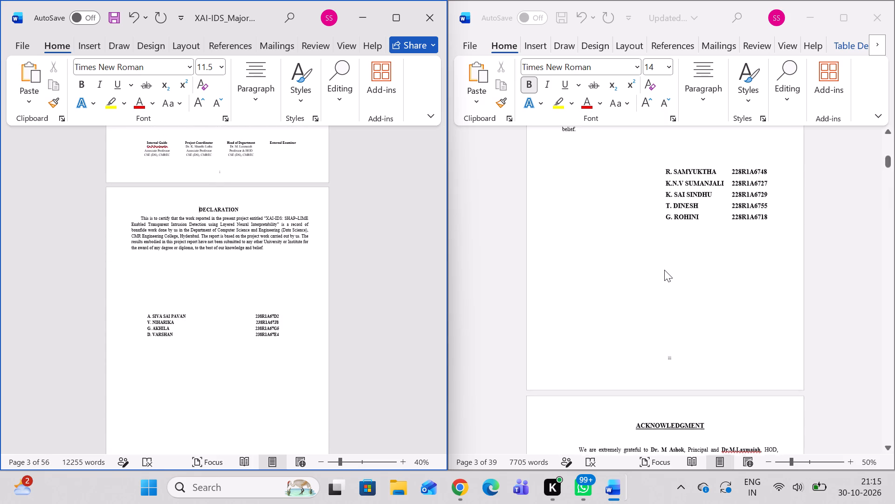
scroll(664, 270, up, 1)
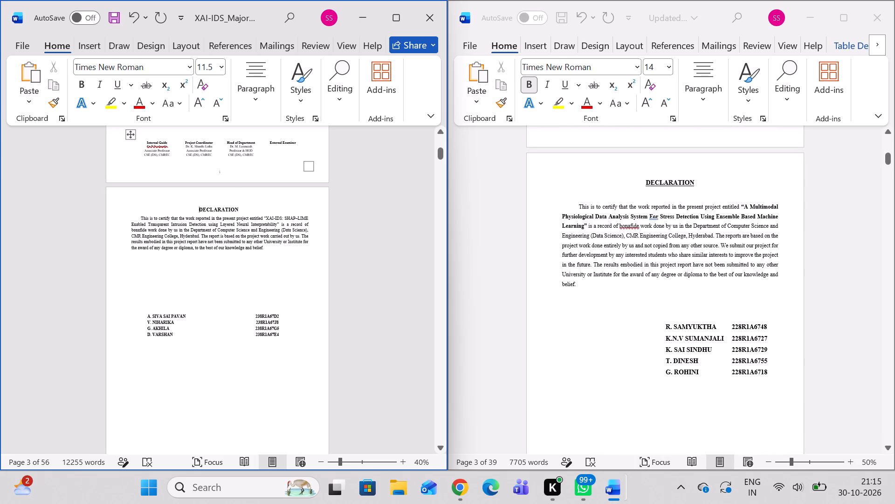
Shift the report's DECLARATION heading back by one tab and underline it like the sample's heading.
key(BackSpace)
drag(227, 209, 185, 208)
click(229, 188)
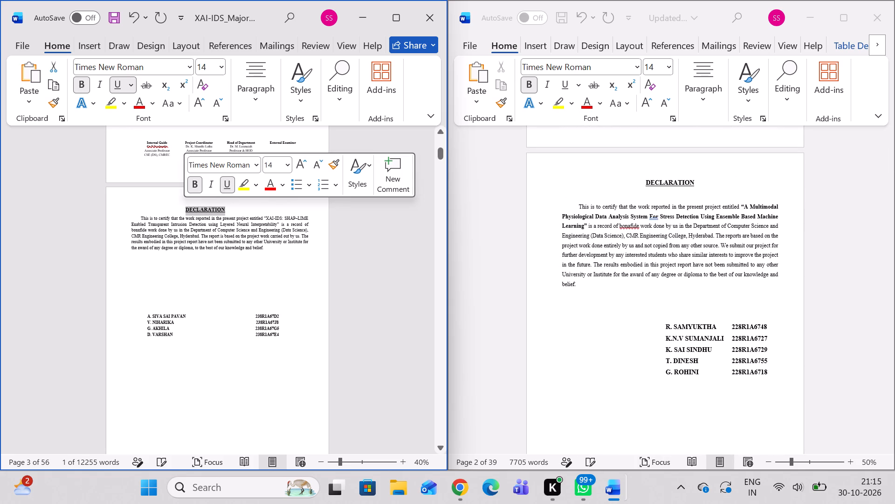
Compare the font size of the declaration paragraph in the report with that in the sample.
click(243, 261)
click(582, 241)
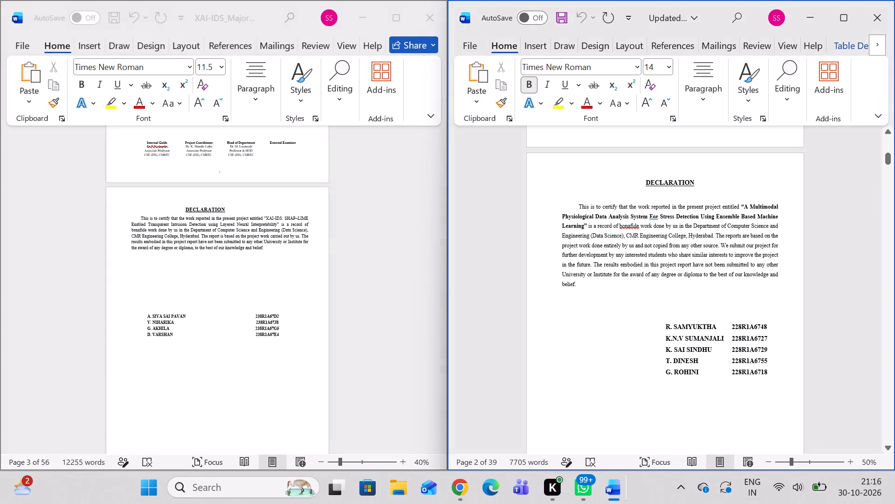
click(587, 245)
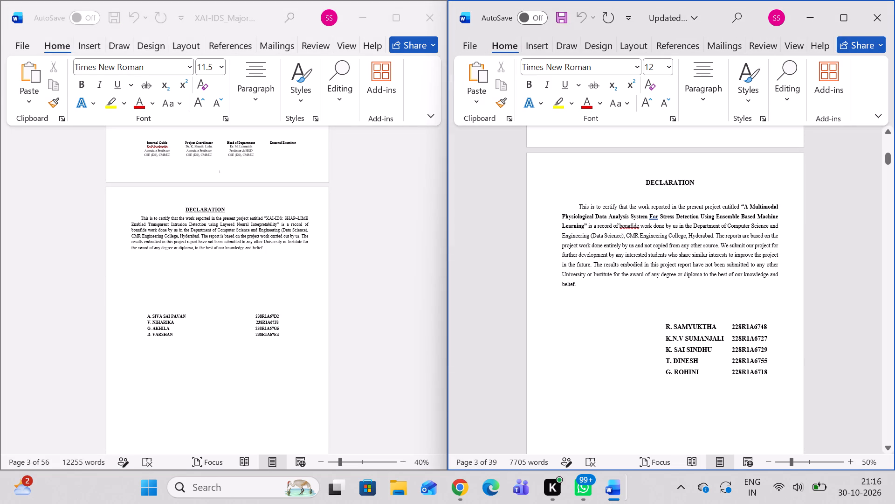
click(688, 256)
Check the indentation and line spacing settings of the sample's declaration paragraph, then return to the side-by-side view of both documents.
click(844, 14)
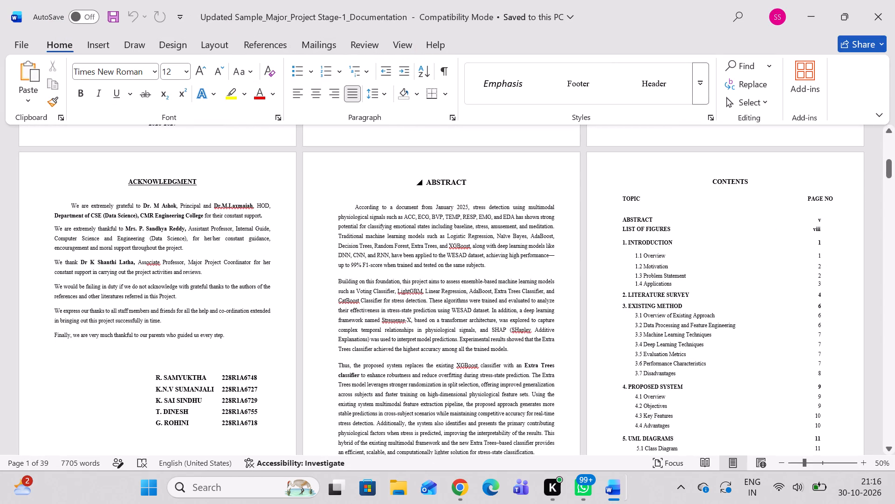
scroll(508, 177, up, 1)
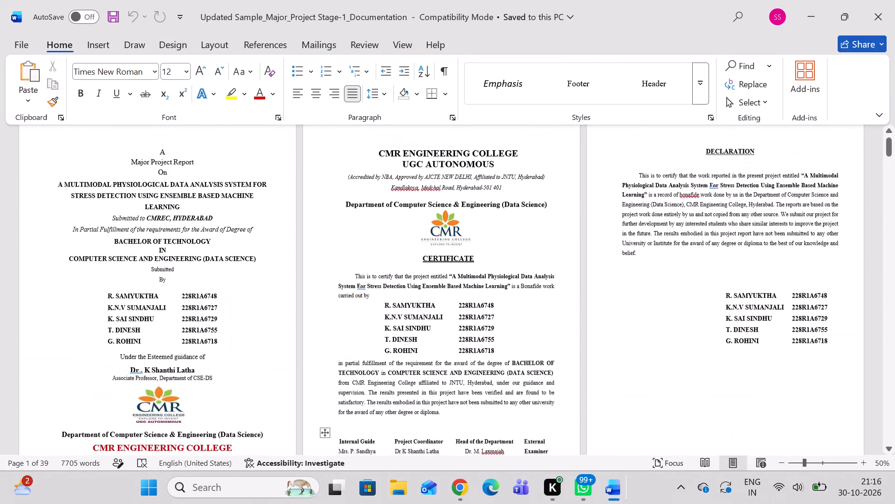
scroll(508, 177, up, 1)
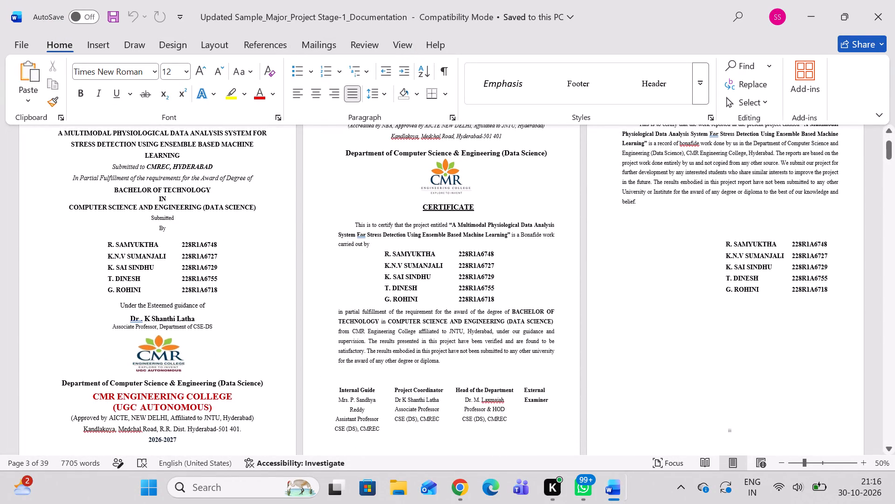
click(684, 177)
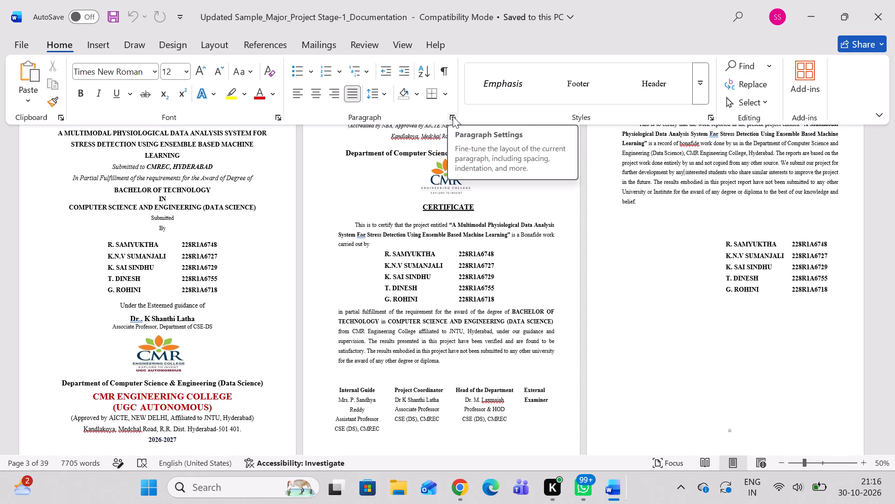
click(386, 97)
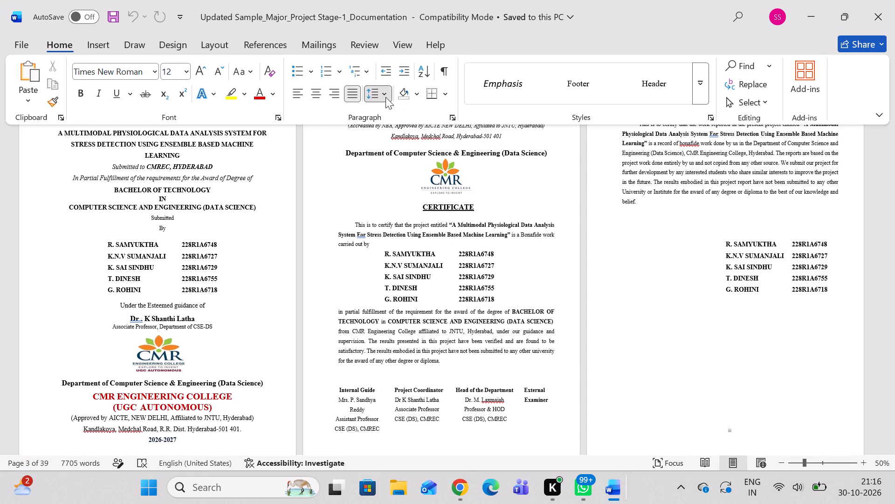
click(386, 97)
click(450, 117)
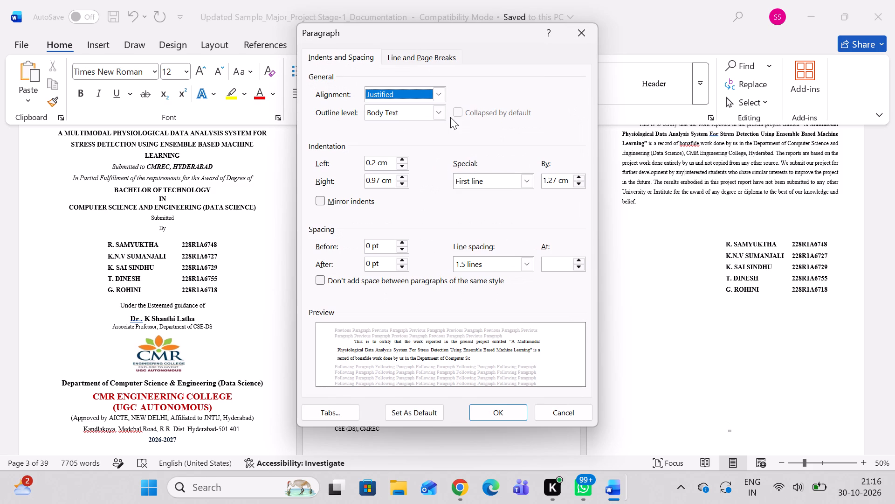
click(575, 415)
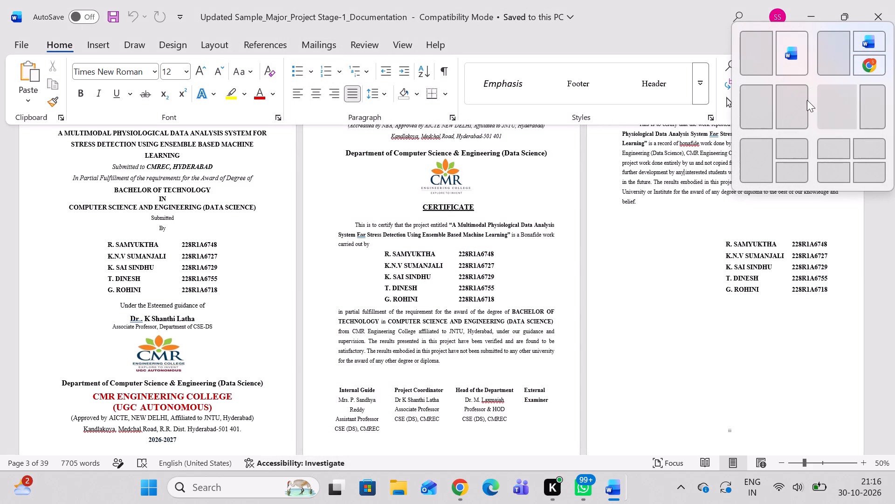
click(801, 105)
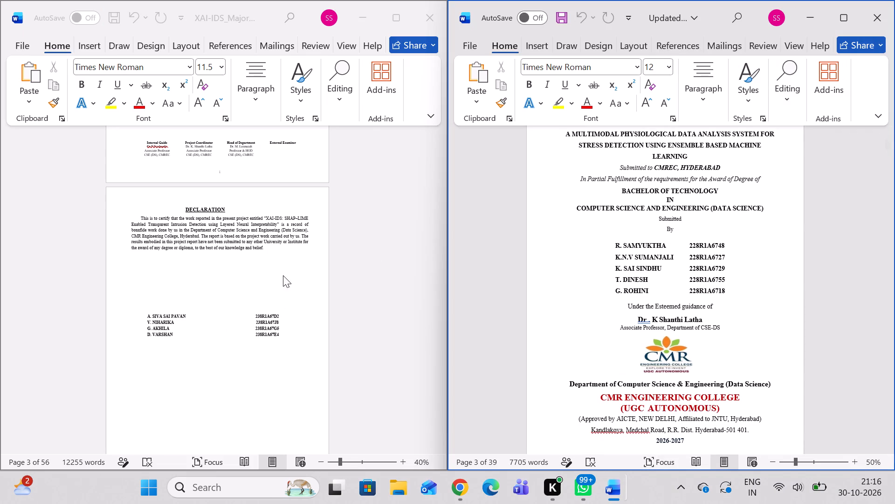
scroll(583, 273, down, 1)
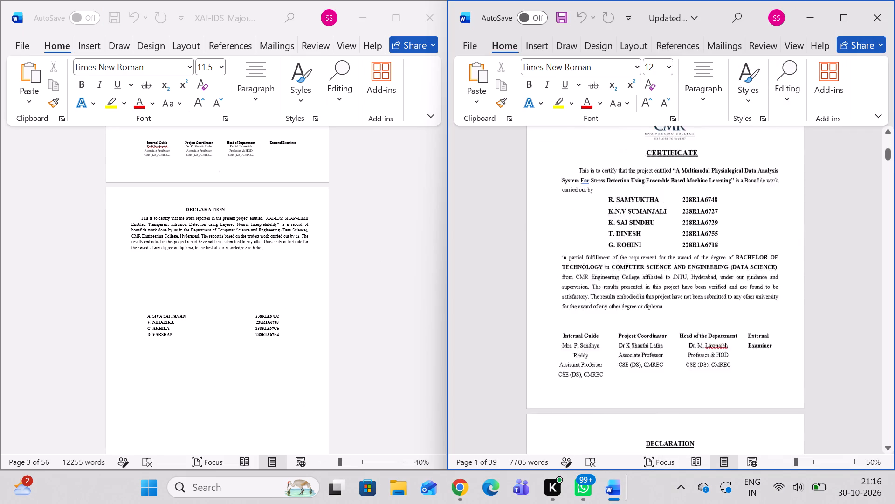
scroll(583, 273, down, 1)
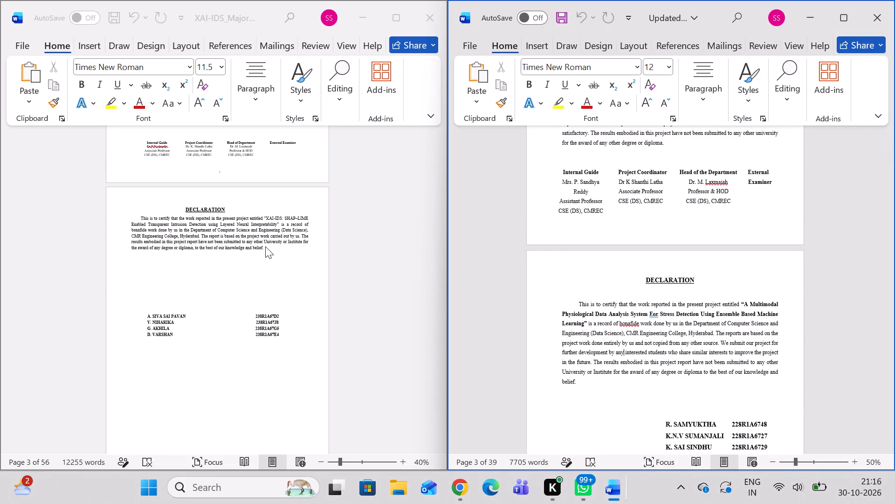
Set the font size of the report's declaration paragraph to 12.
drag(265, 246, 152, 226)
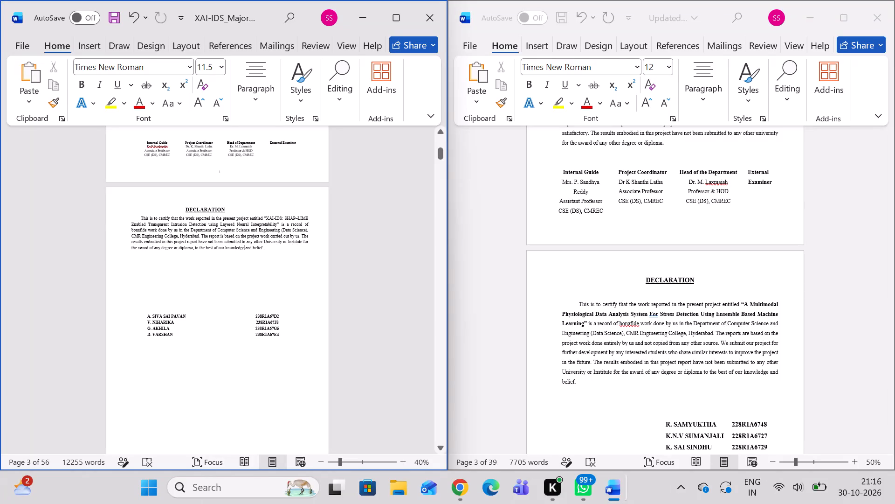
drag(266, 247, 142, 220)
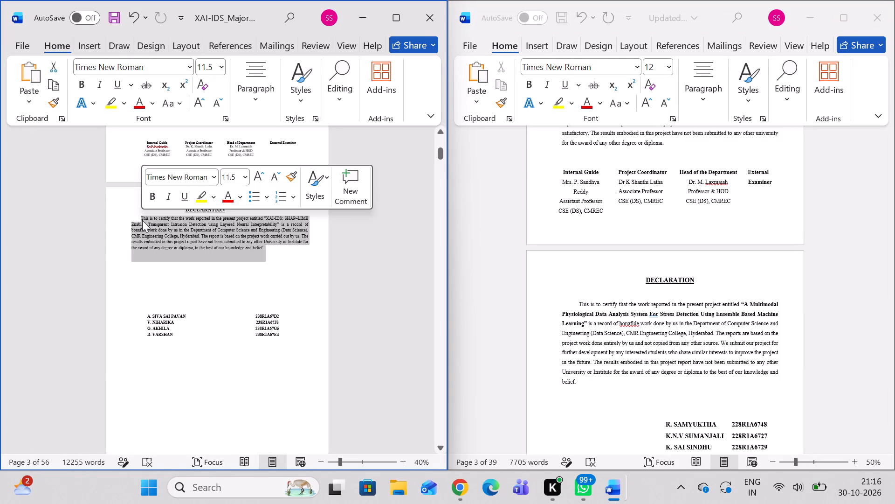
click(238, 180)
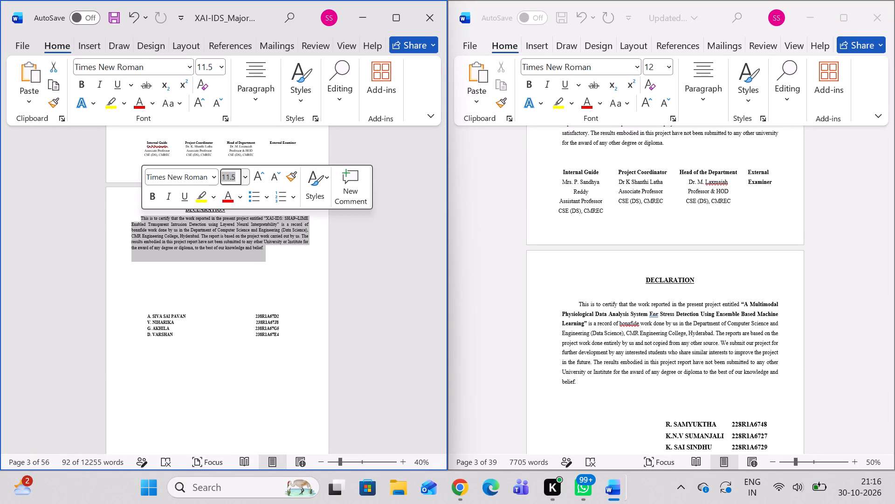
text(12)
key(Return)
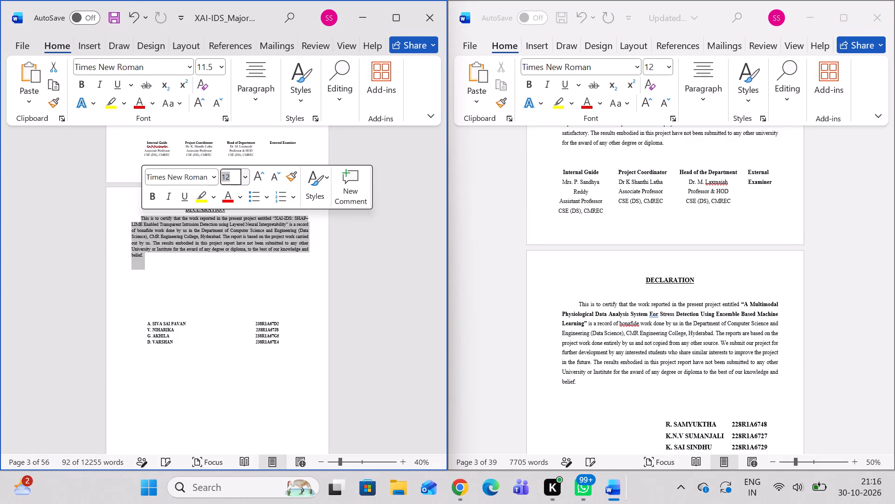
Set the line spacing of the report's declaration paragraph to 1.5.
click(316, 115)
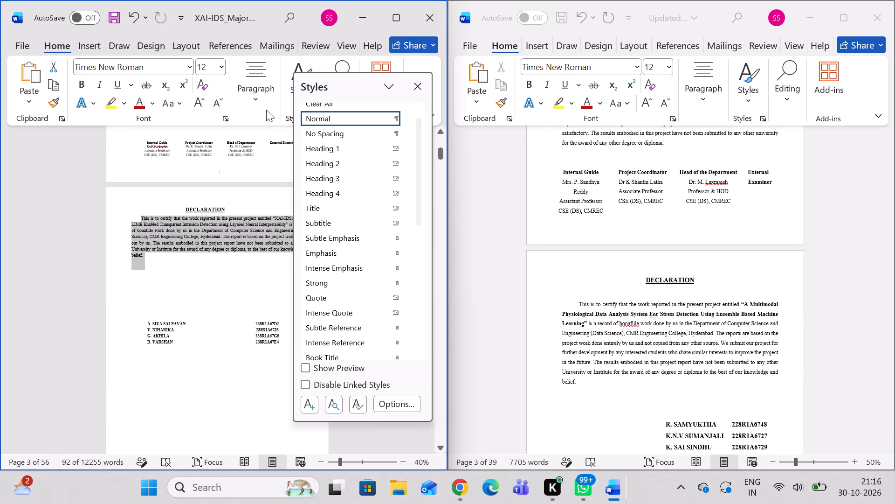
click(266, 110)
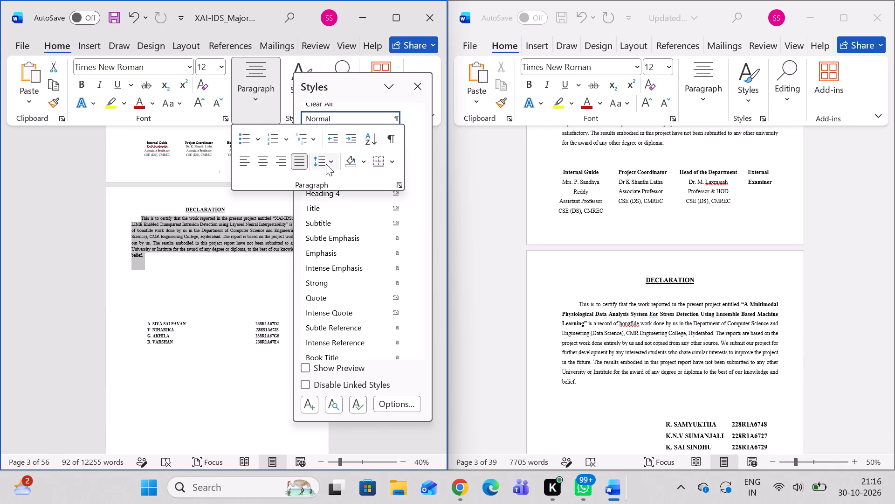
click(327, 164)
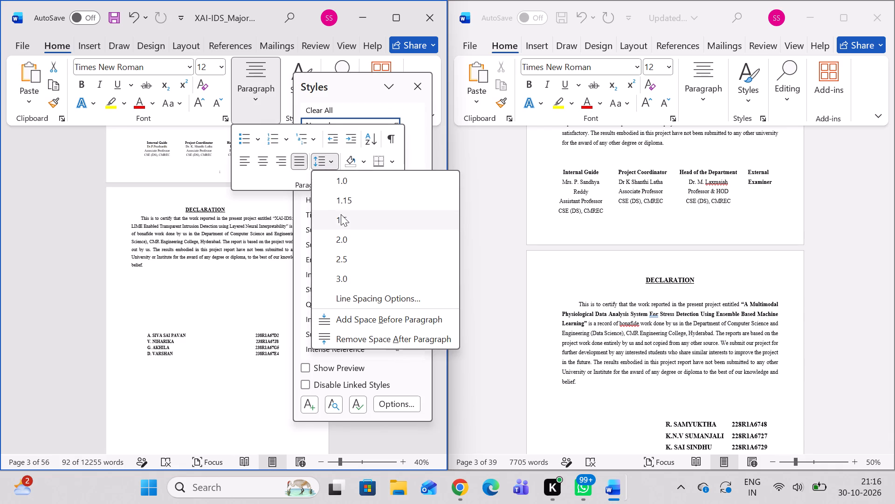
click(341, 214)
click(199, 282)
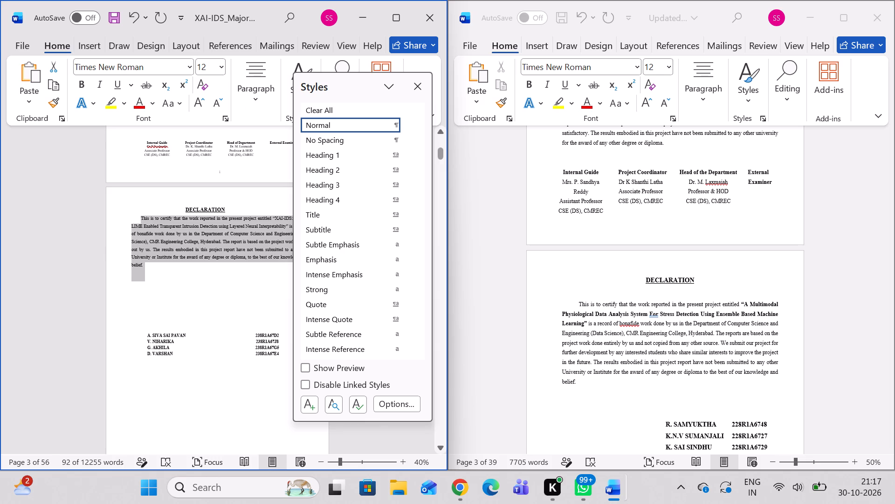
click(199, 282)
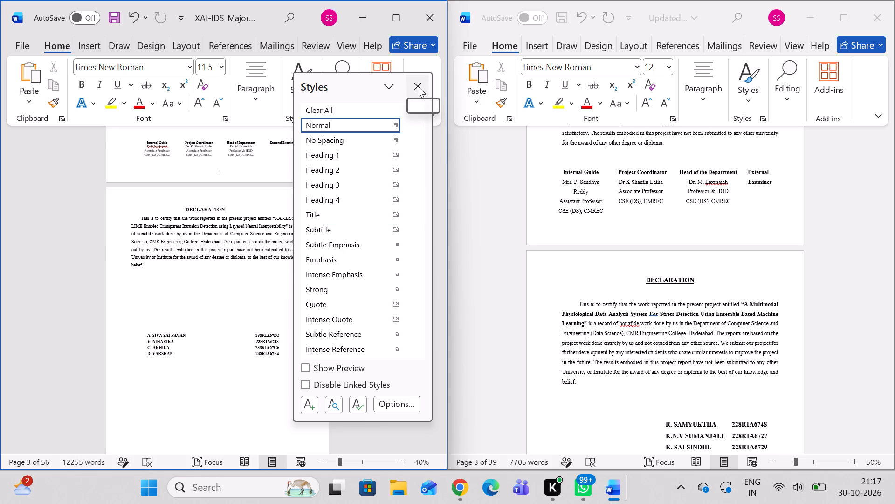
click(417, 86)
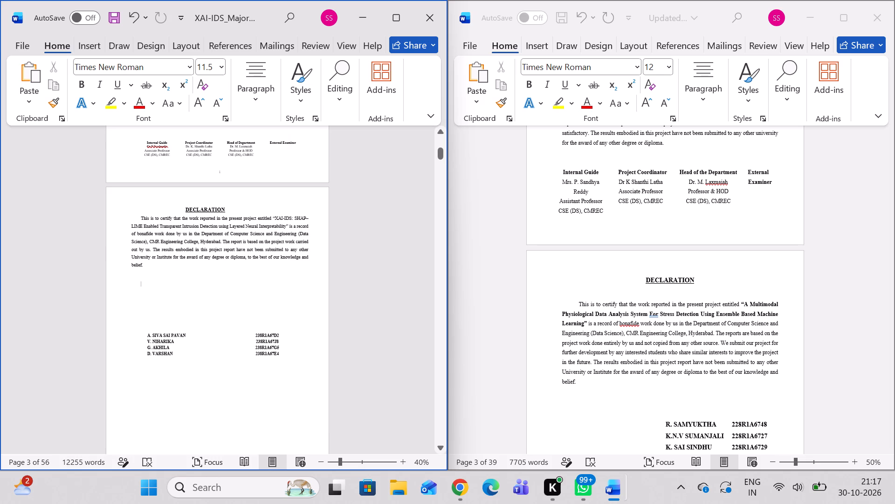
Insert two line breaks after the DECLARATION heading in the report to separate it from the paragraph below.
click(248, 208)
key(shift+Return)
key(shift+Return)
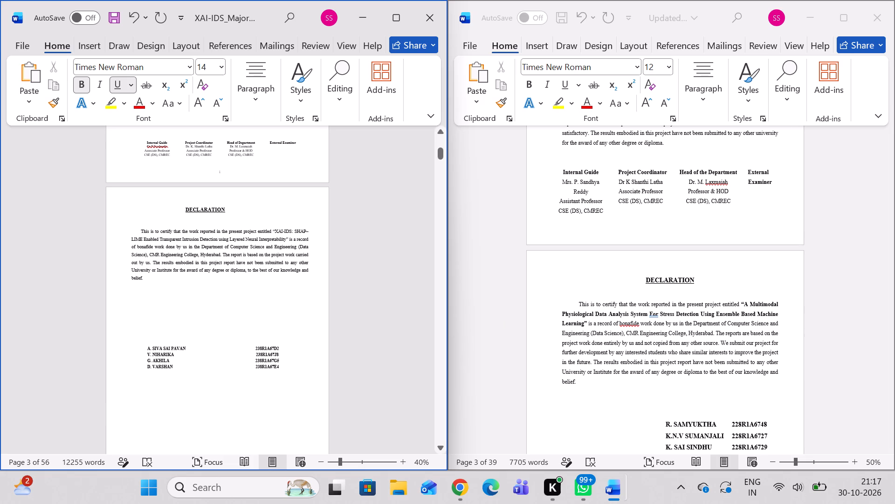
Make the project title "XAI-IDS: SHAP–LIME Enabled Transparent Intrusion Detection using Layered Neural Interpretability" bold in the report's declaration paragraph.
drag(285, 240, 275, 232)
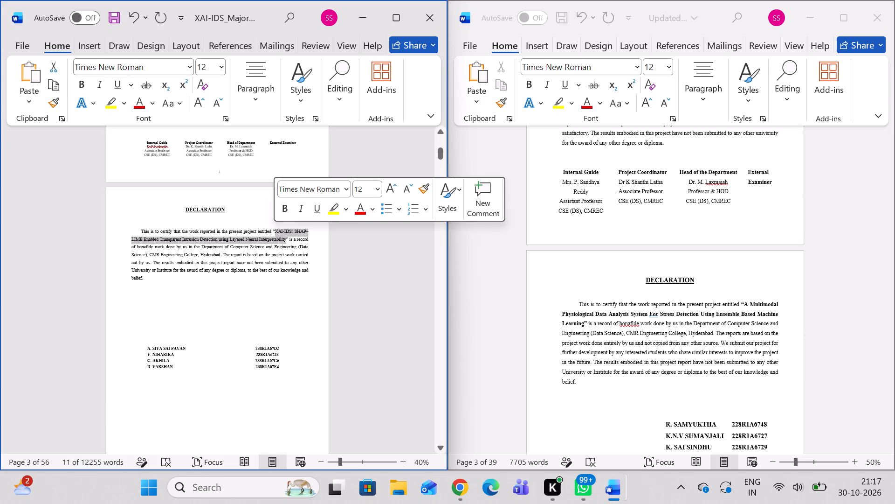
key(ctrl+b)
click(305, 303)
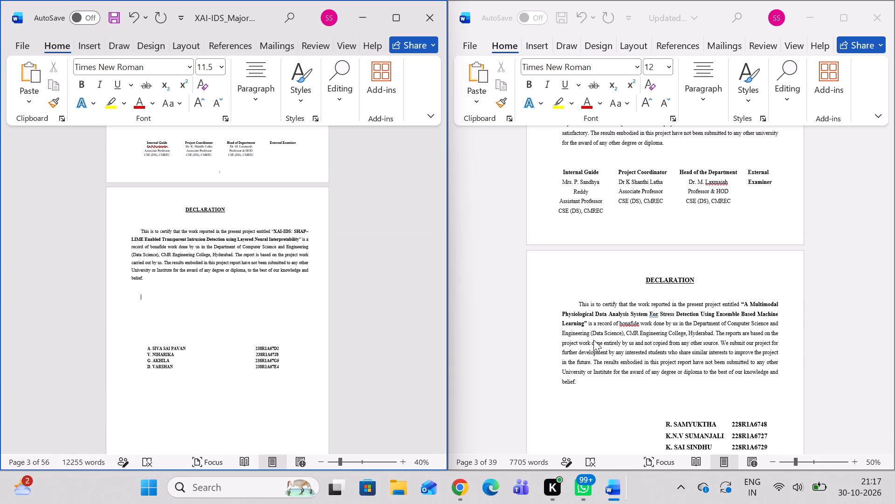
Review the rest of the declaration pages and compare the acknowledgment page of the report with that of the sample.
scroll(603, 312, down, 1)
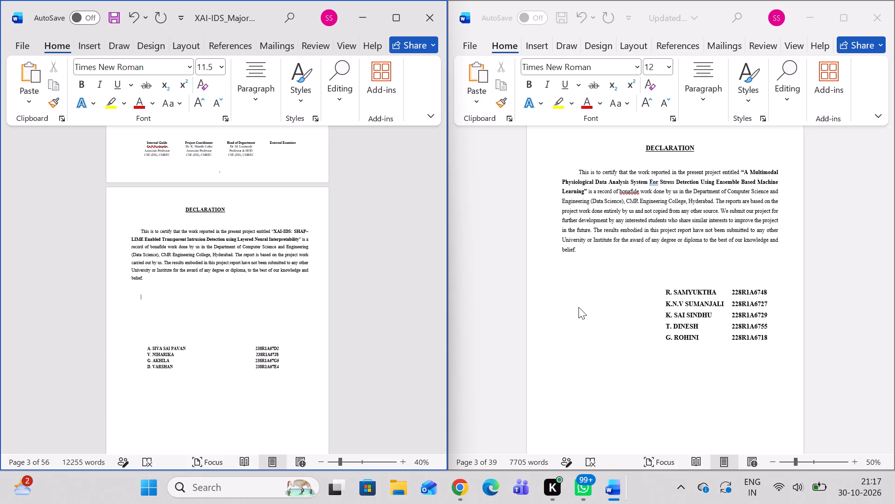
scroll(602, 291, down, 2)
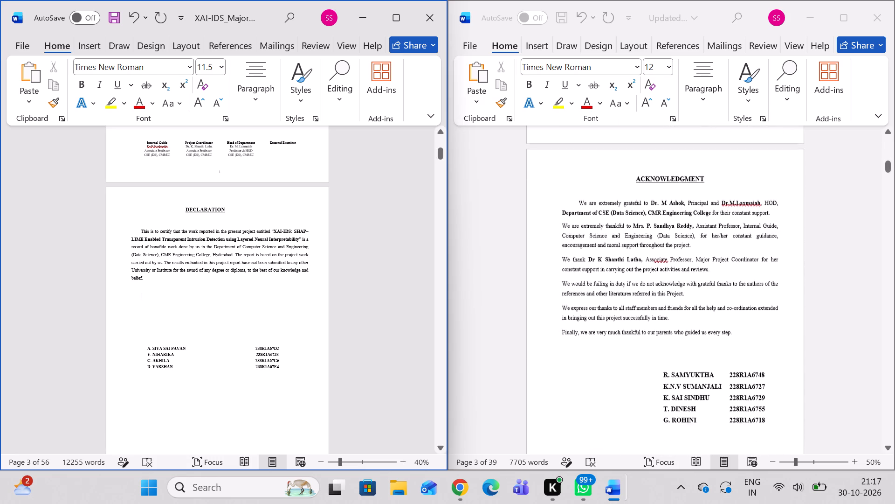
scroll(328, 313, down, 1)
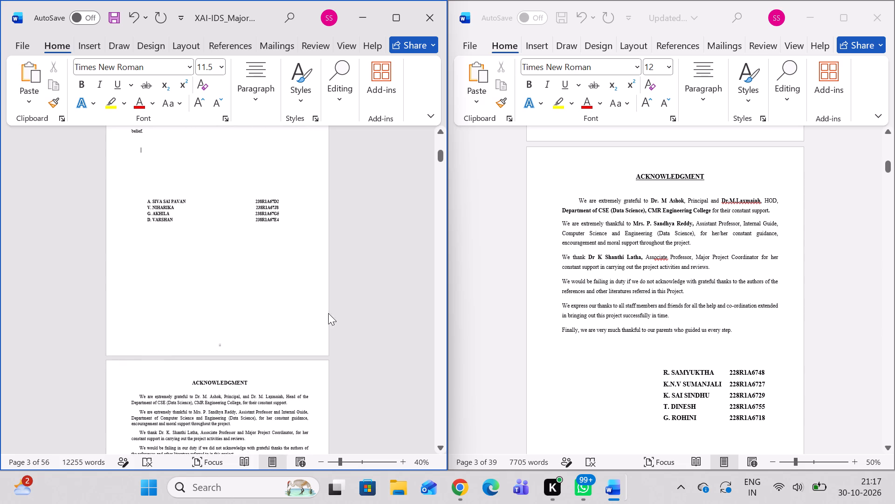
scroll(328, 313, down, 1)
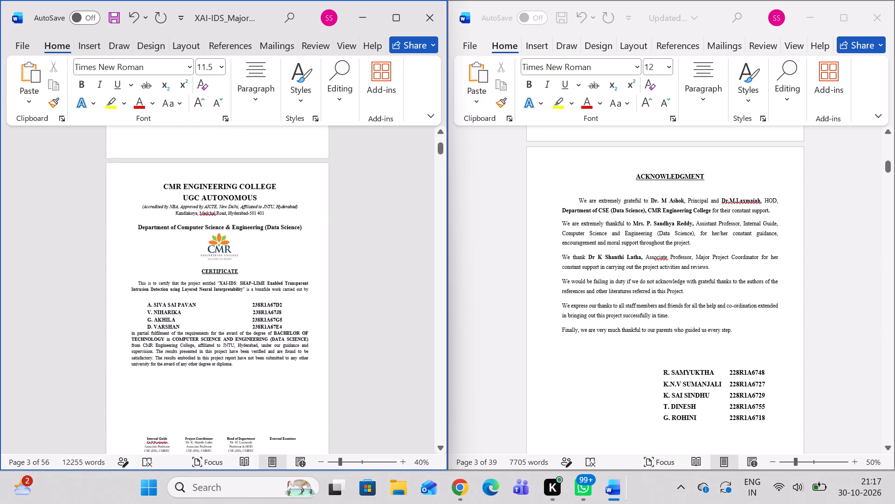
scroll(328, 313, down, 2)
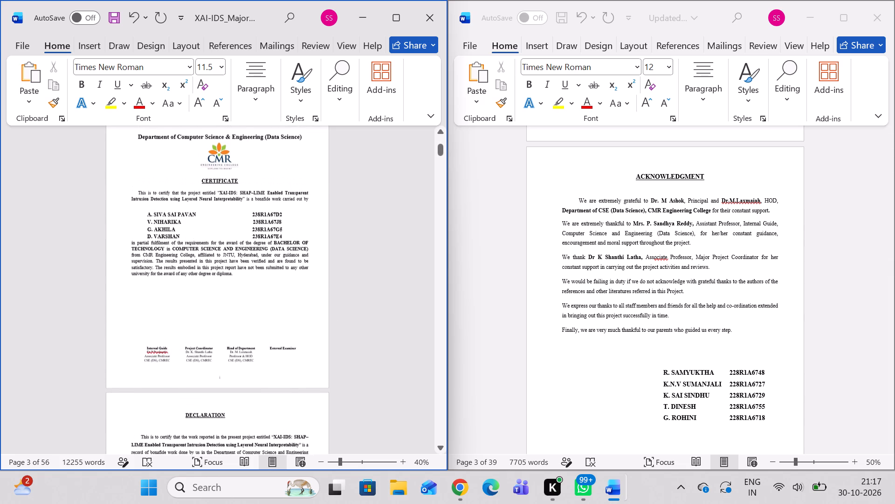
scroll(328, 313, down, 1)
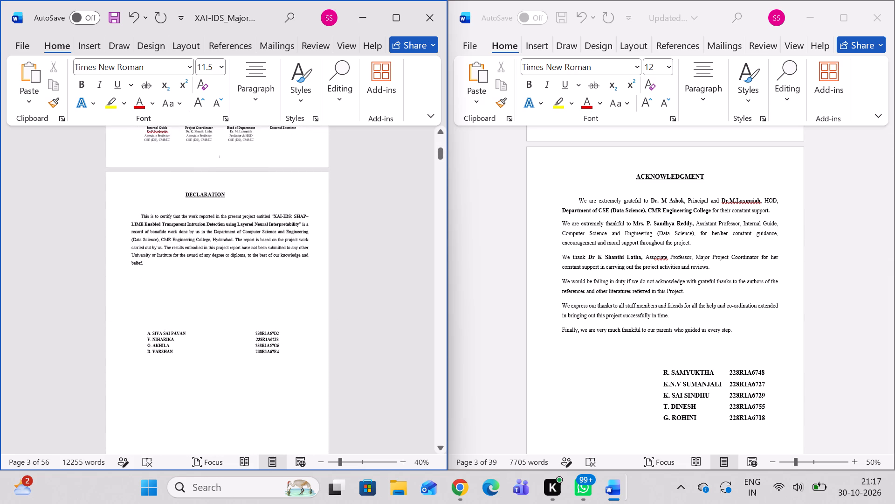
scroll(328, 313, down, 1)
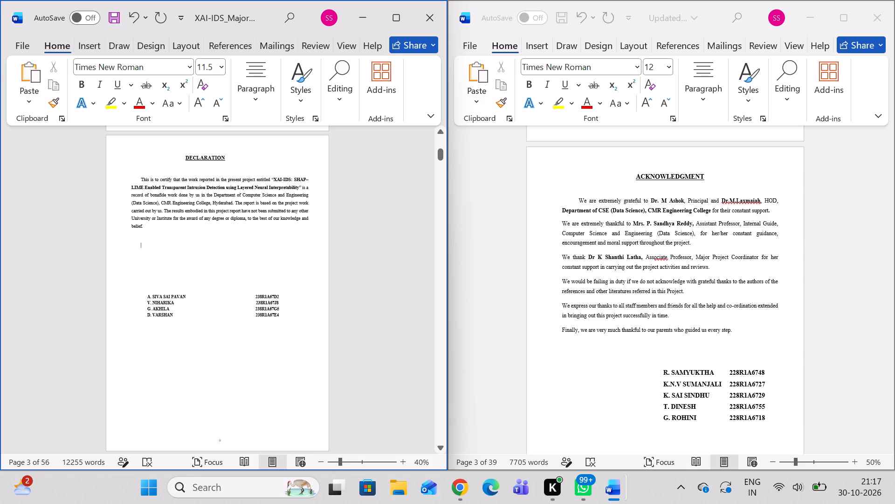
scroll(328, 313, down, 2)
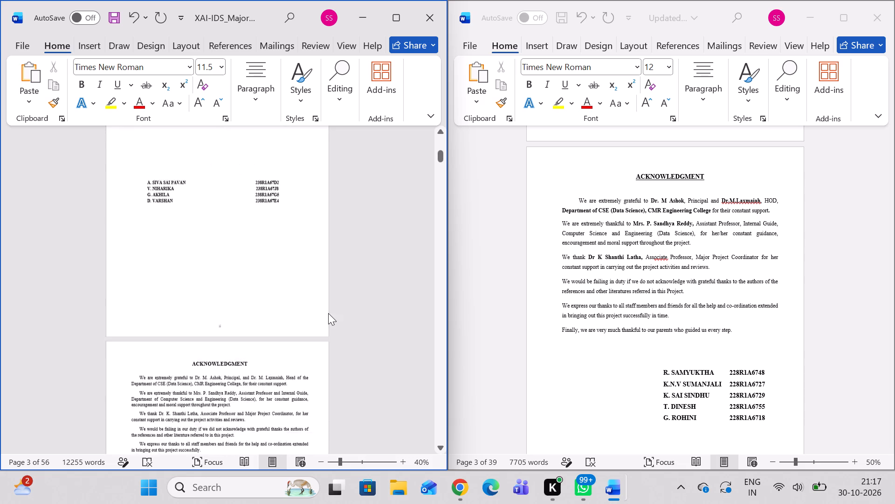
scroll(328, 313, down, 1)
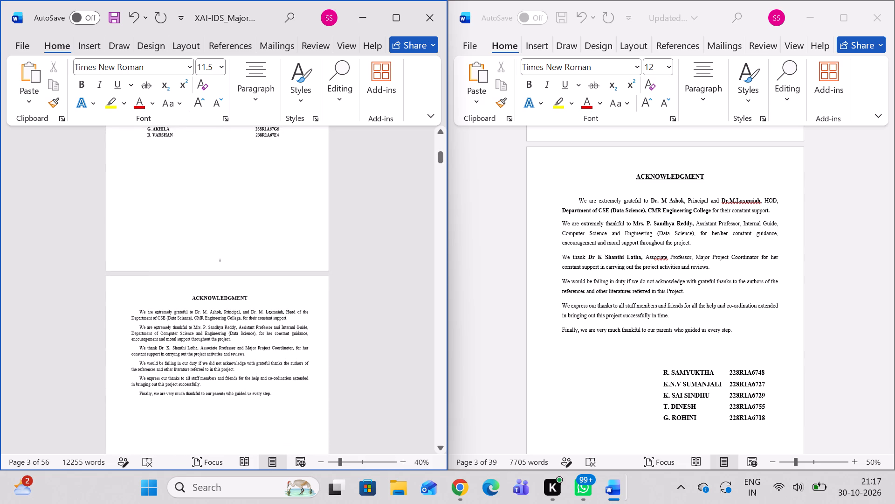
scroll(328, 313, down, 1)
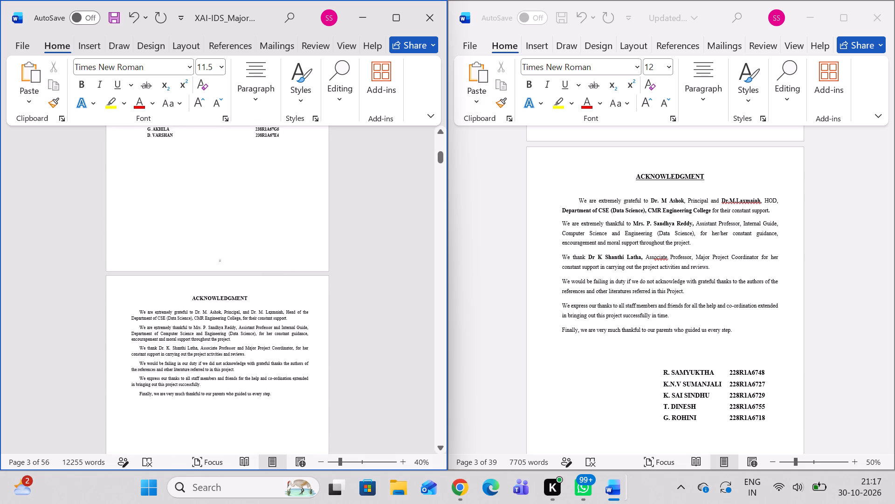
scroll(328, 313, down, 2)
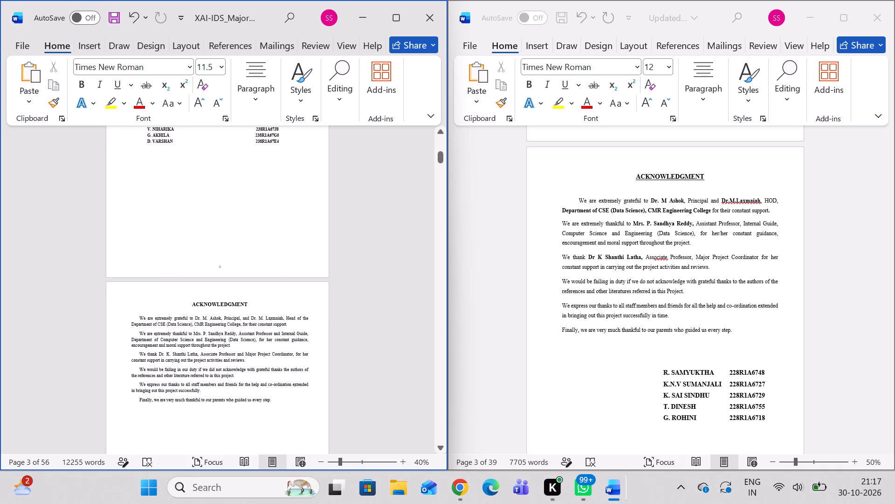
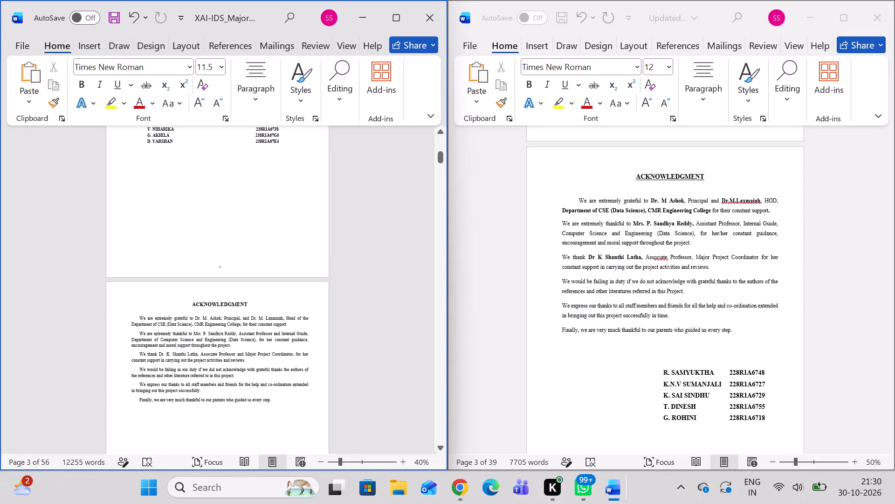
Make the principal's name, including the title Dr., bold in the first paragraph of the report's acknowledgment.
scroll(292, 315, up, 1)
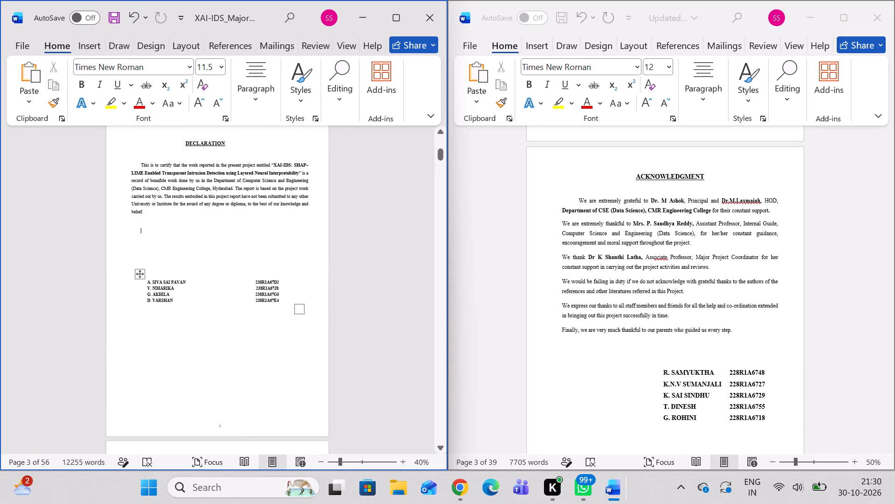
scroll(261, 296, down, 1)
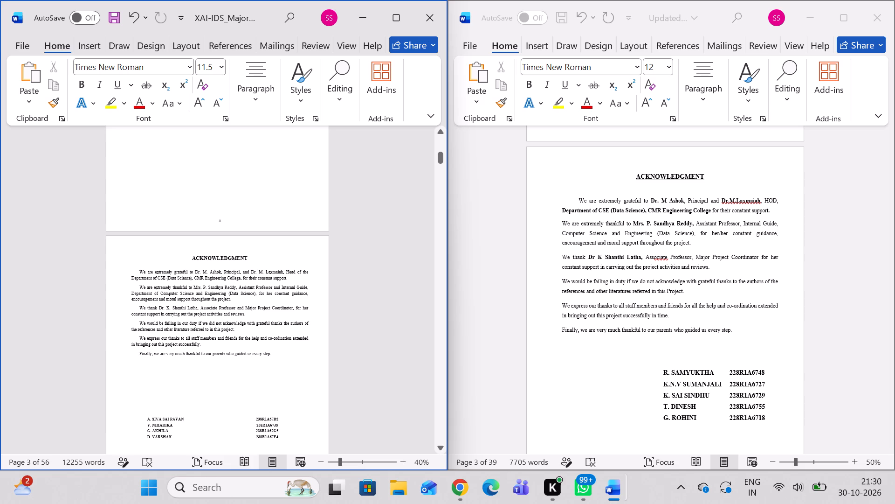
drag(193, 271, 222, 271)
click(222, 271)
ctrl+scroll(197, 268, up, 5)
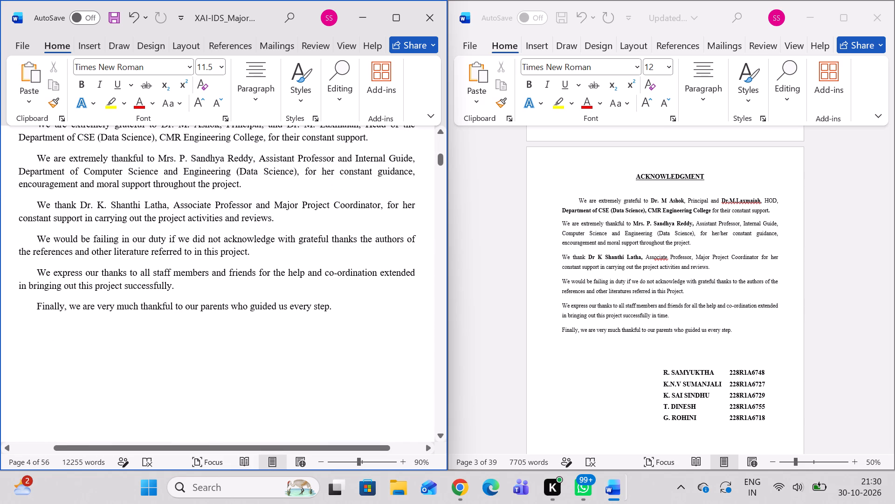
scroll(217, 311, up, 1)
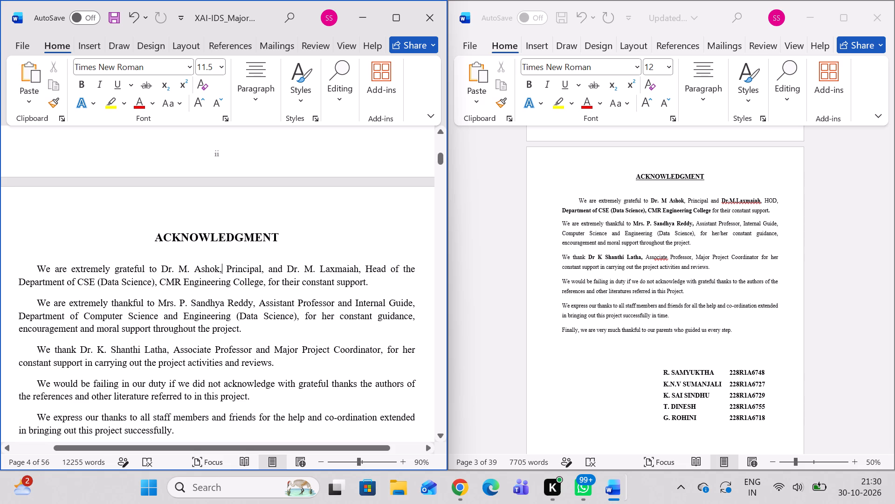
scroll(210, 319, up, 1)
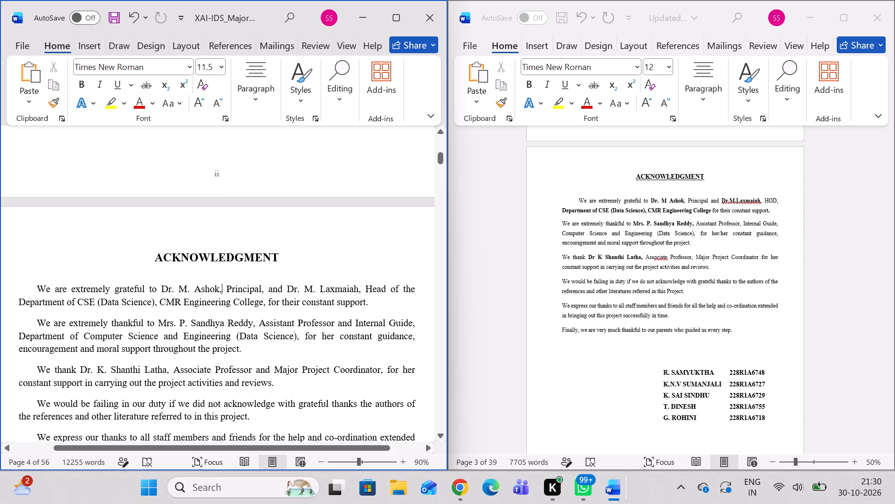
scroll(202, 330, down, 1)
ctrl+scroll(202, 330, down, 2)
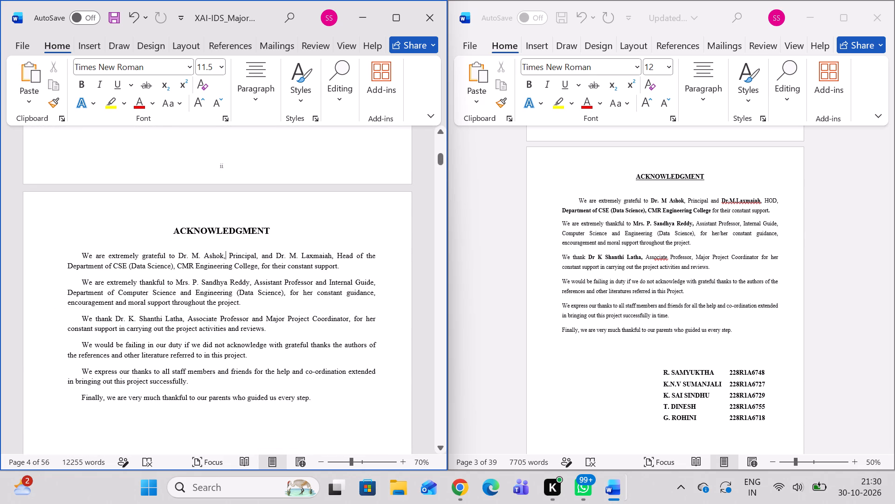
drag(223, 258, 180, 255)
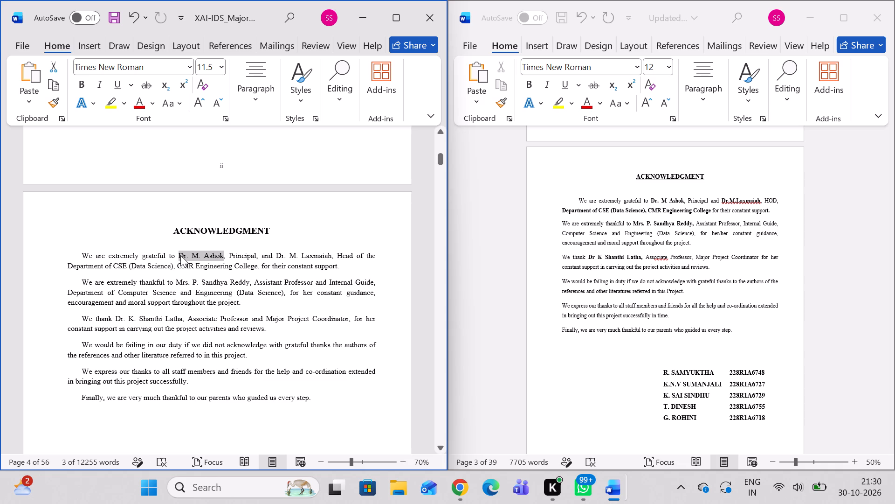
key(ctrl+b)
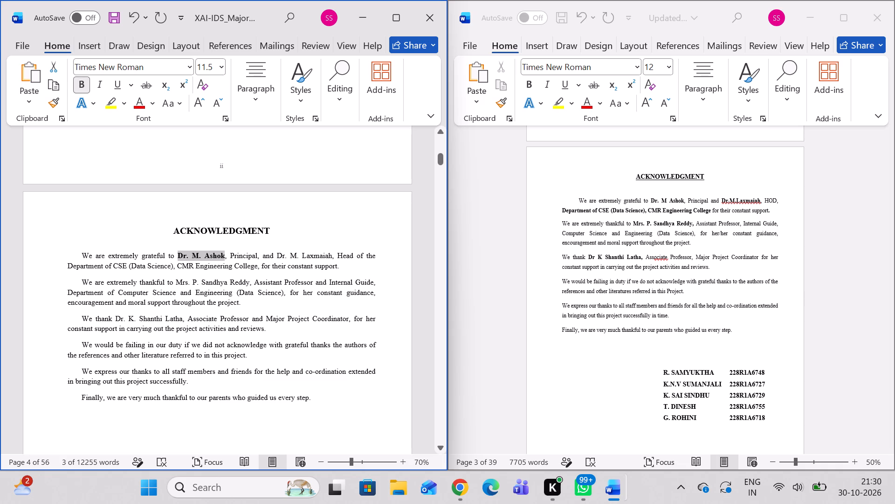
Make the department head's name, including the title Dr., bold in the first acknowledgment paragraph of the report.
drag(330, 255, 298, 252)
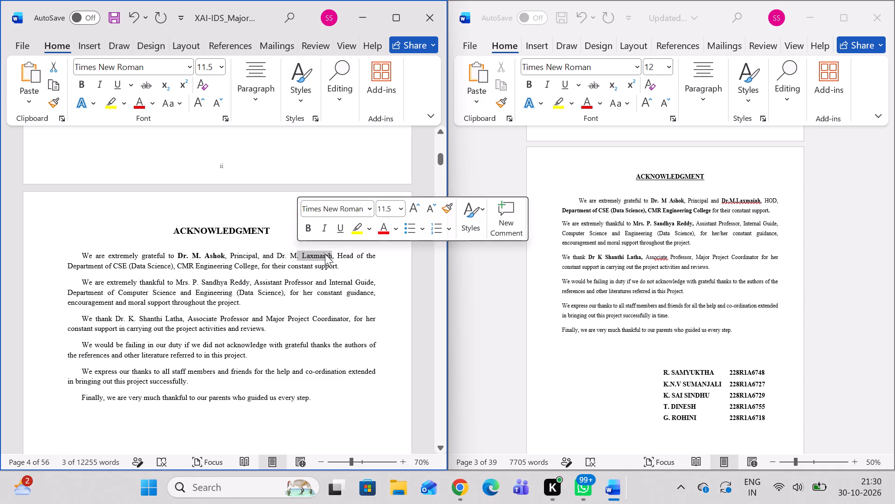
click(330, 255)
drag(331, 255, 282, 256)
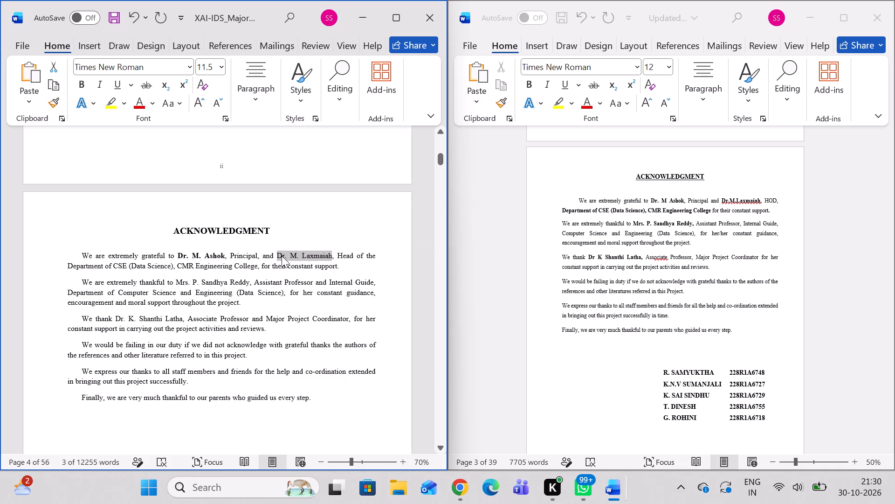
key(ctrl+b)
click(310, 272)
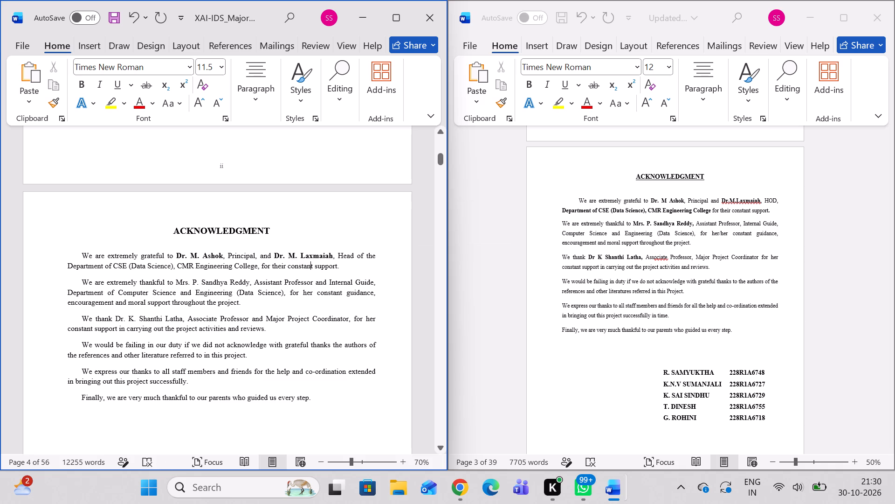
Remove the spaces between the title, initial and surname of the department head in the report's acknowledgment to match the sample.
click(287, 254)
key(BackSpace)
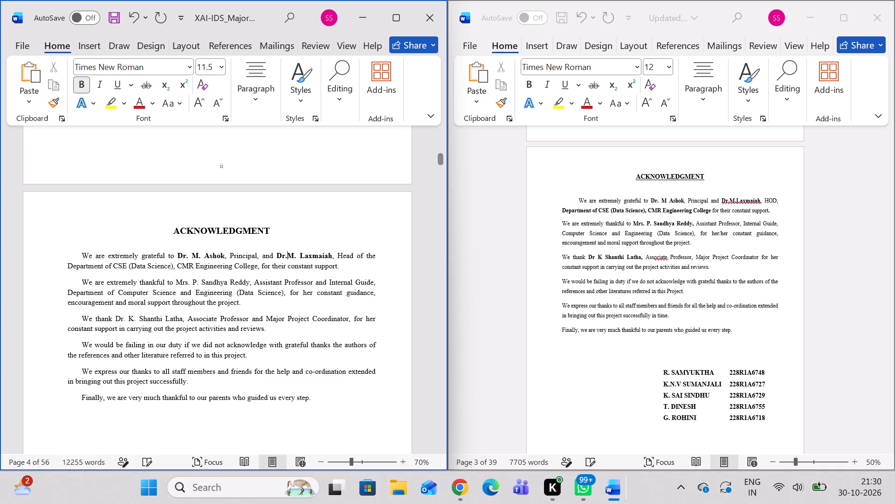
key(Right)
key(Right)
key(Right)
key(BackSpace)
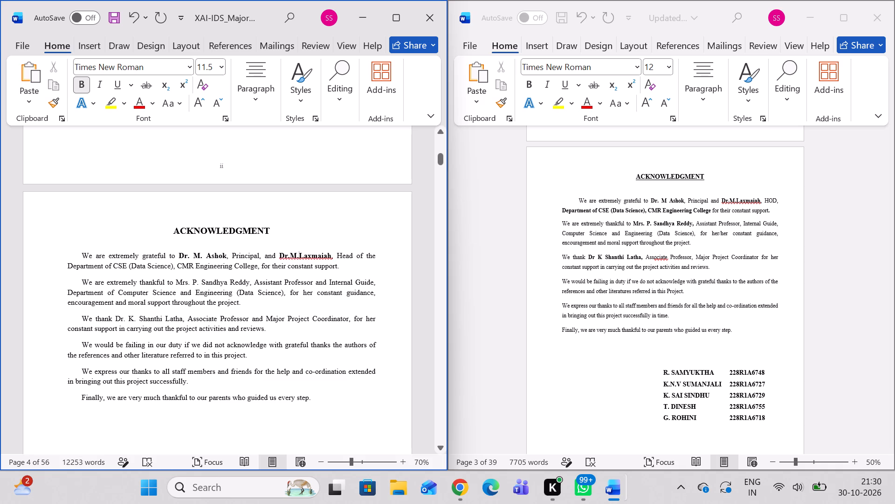
Make "Department of CSE (Data Science), CMR Engineering College" bold in the first acknowledgment paragraph of the report.
drag(172, 266, 130, 266)
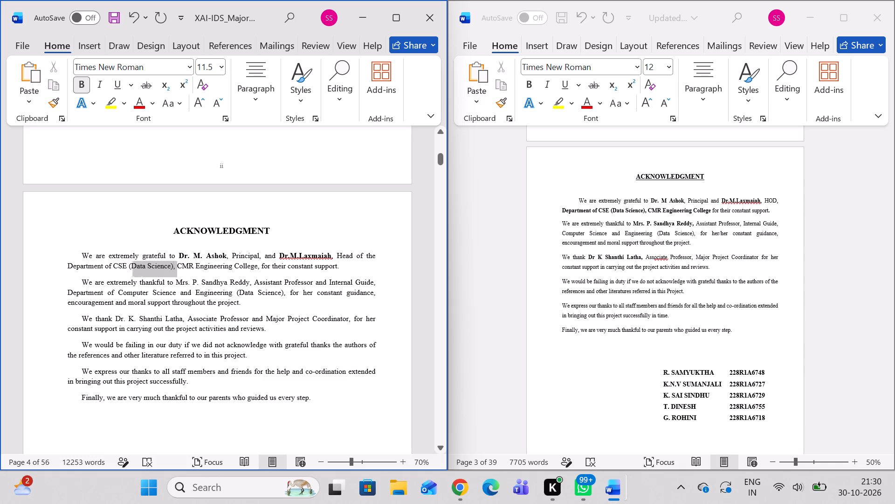
drag(130, 266, 72, 266)
key(ctrl+b)
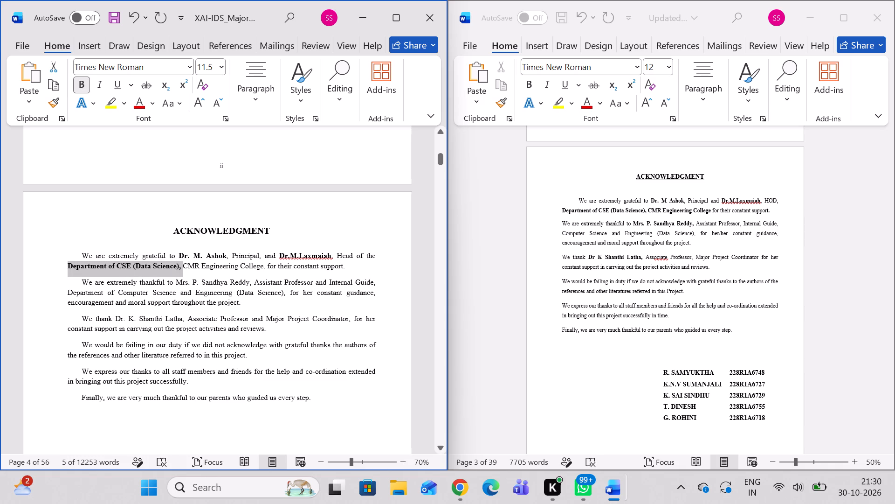
drag(262, 265, 190, 260)
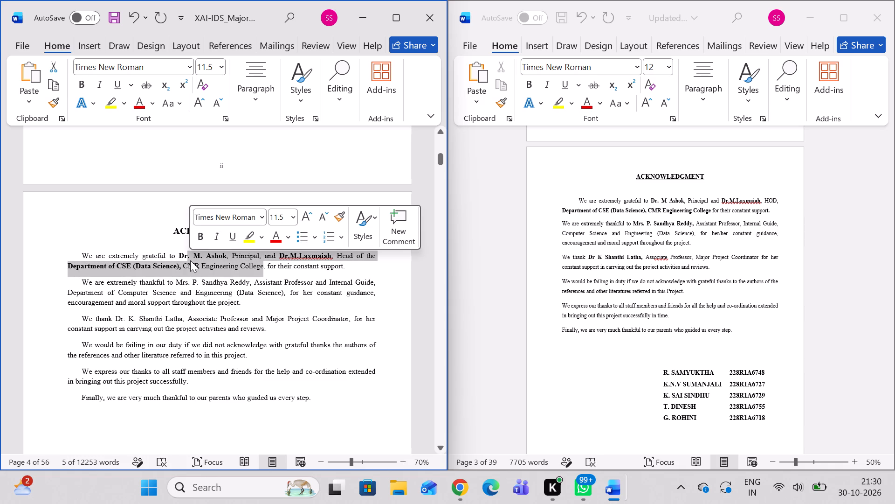
click(258, 273)
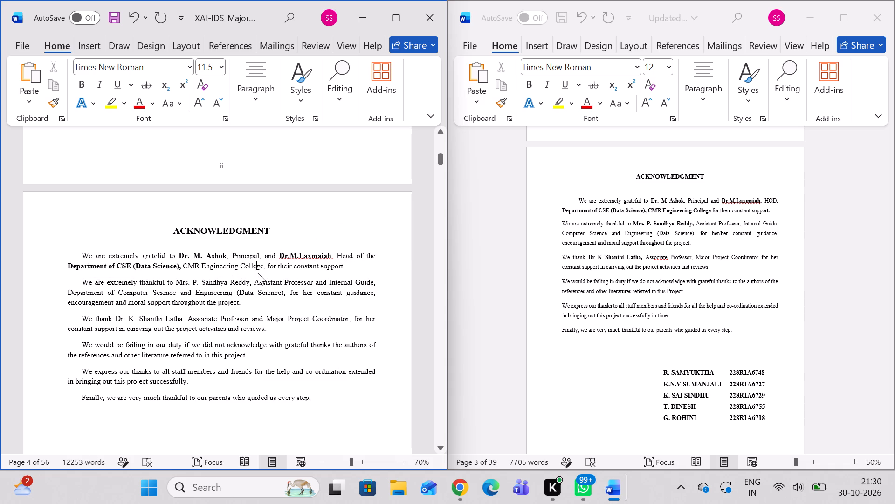
drag(264, 267, 248, 267)
drag(248, 267, 191, 266)
key(ctrl+b)
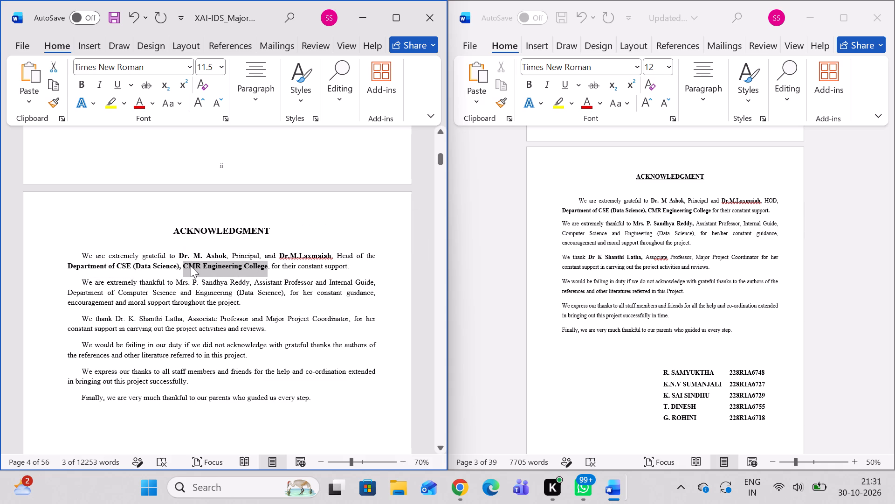
Replace the internal guide's title and name in the second acknowledgment paragraph with the project's own guide, using the title Dr.
click(244, 288)
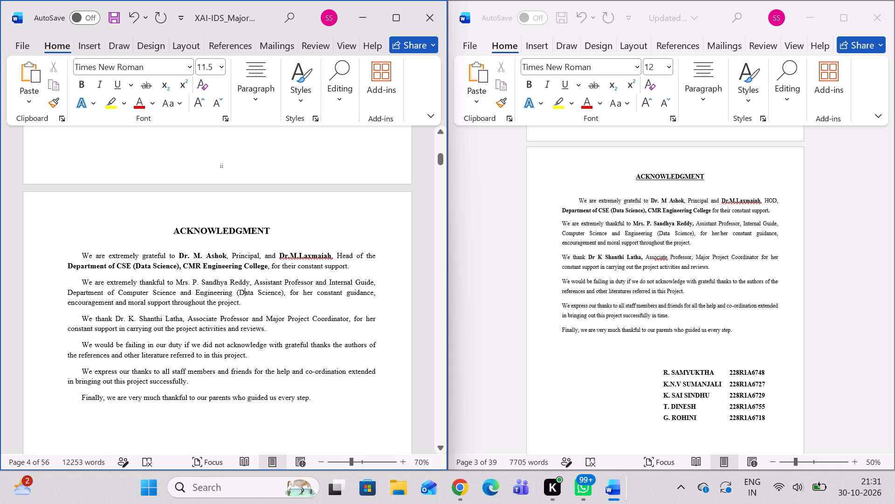
click(248, 283)
key(BackSpace)
key(BackSpace)
key(BackSpace)
key(BackSpace)
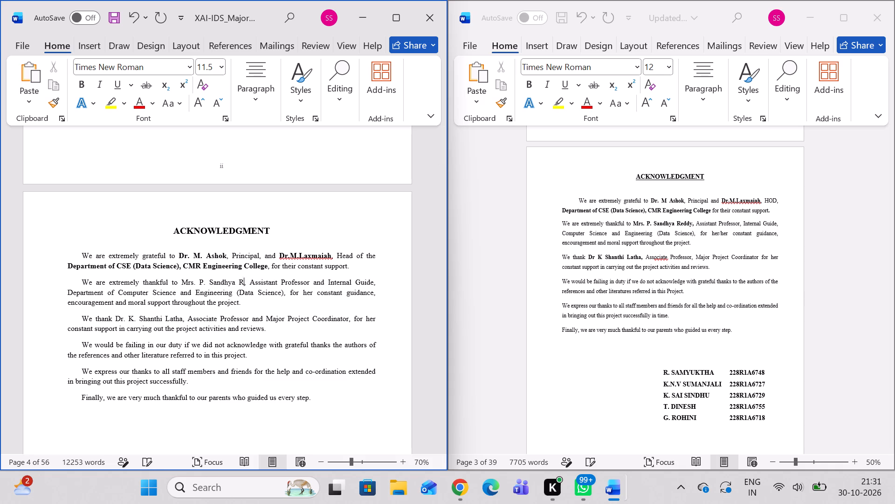
key(BackSpace)
key(BackSpace)
key(BackSpace)
key(BackSpace)
key(BackSpace)
key(BackSpace)
key(BackSpace)
key(BackSpace)
key(BackSpace)
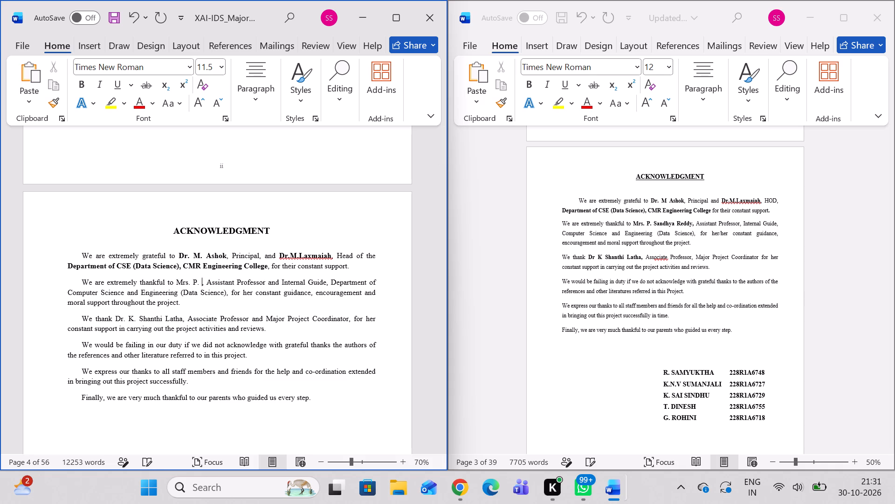
key(BackSpace)
key(BackSpace)
key(BackSpace)
key(BackSpace)
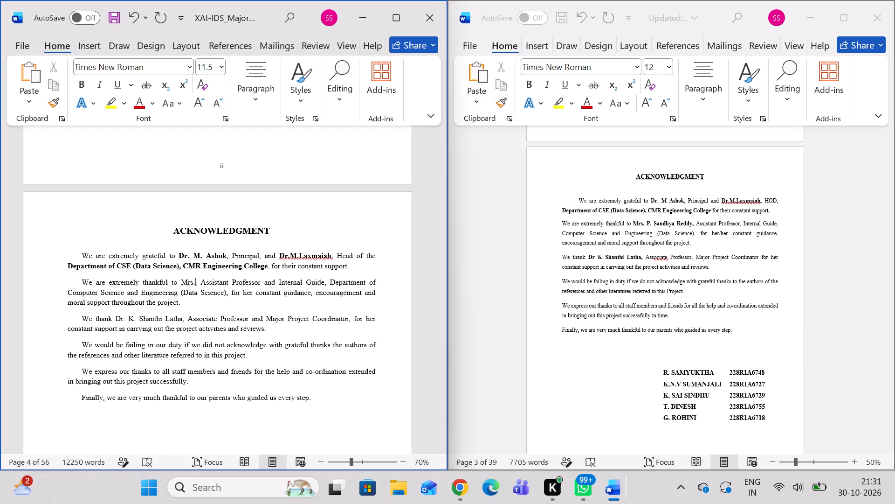
key(BackSpace)
key(BackSpace)
key(BackSpace)
key(BackSpace)
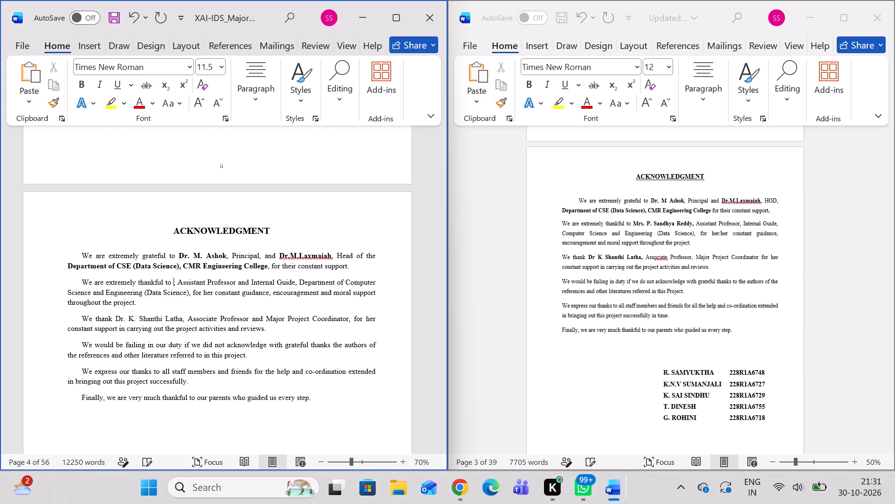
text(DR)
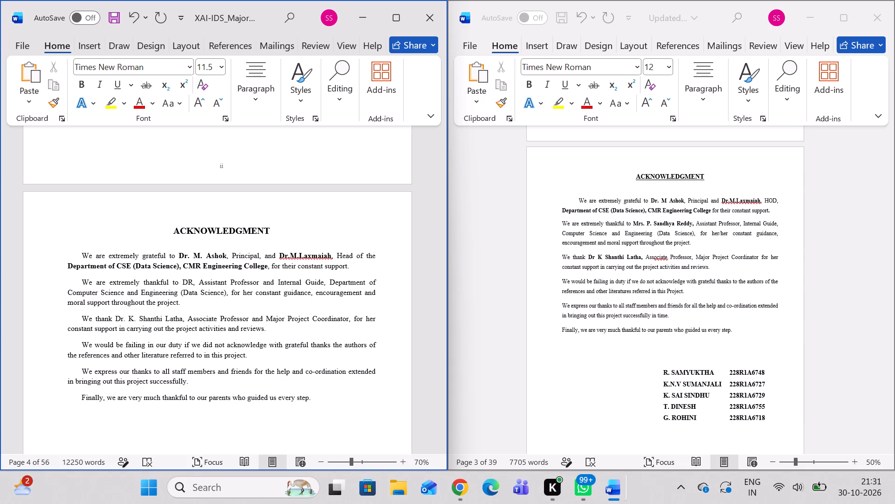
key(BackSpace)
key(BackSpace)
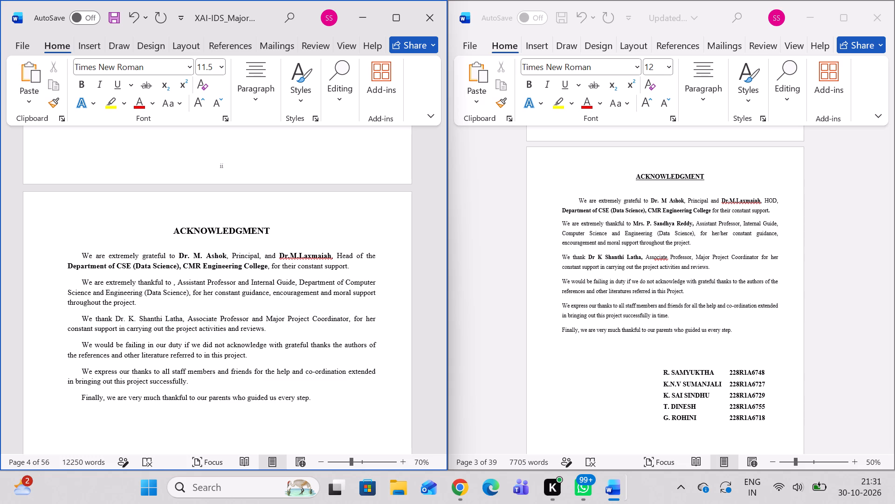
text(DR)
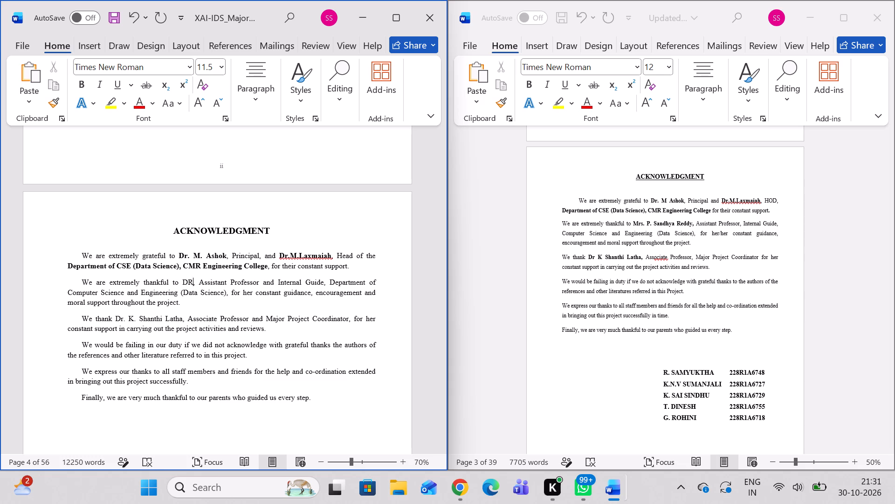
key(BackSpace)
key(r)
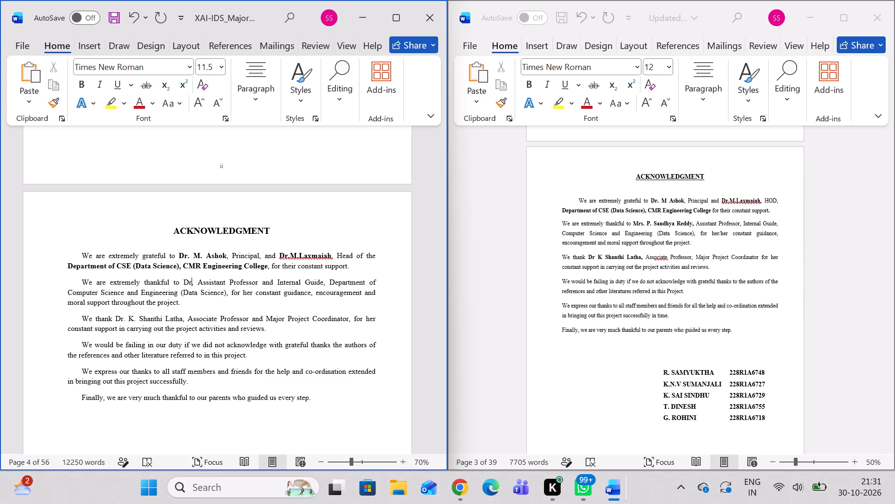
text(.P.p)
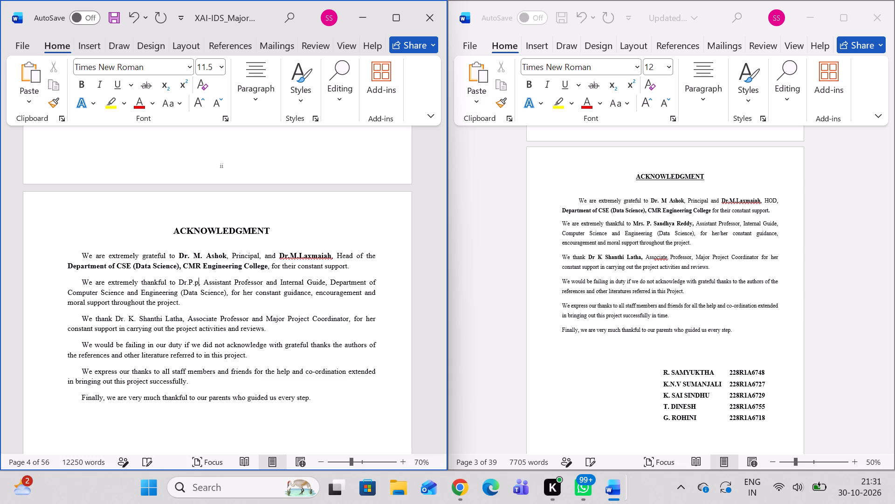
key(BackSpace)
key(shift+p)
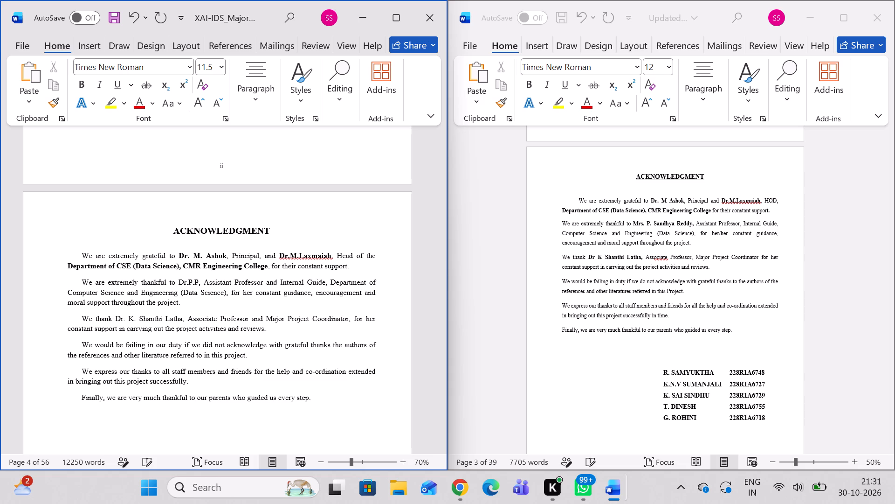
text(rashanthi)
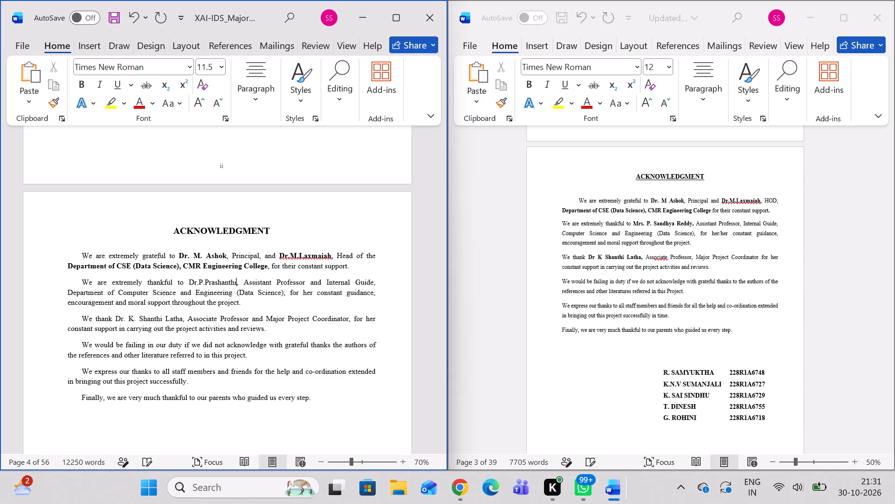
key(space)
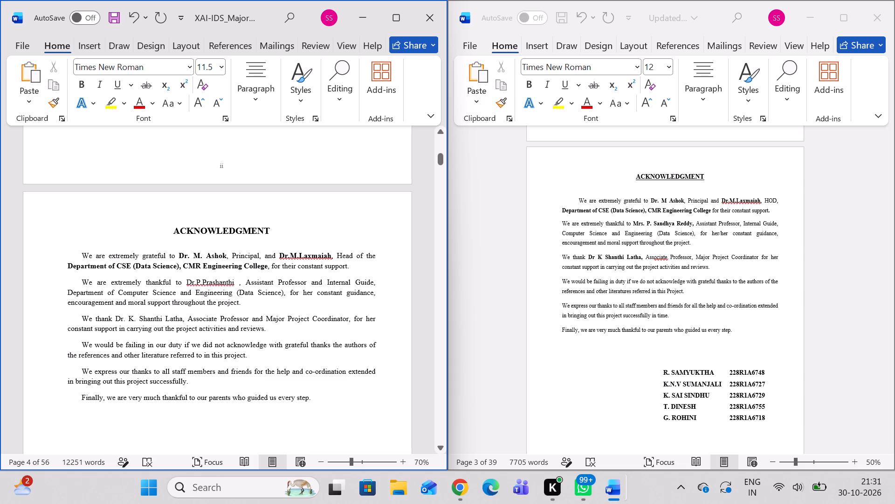
Make the new internal guide's name bold in the second acknowledgment paragraph of the report.
drag(234, 282, 188, 283)
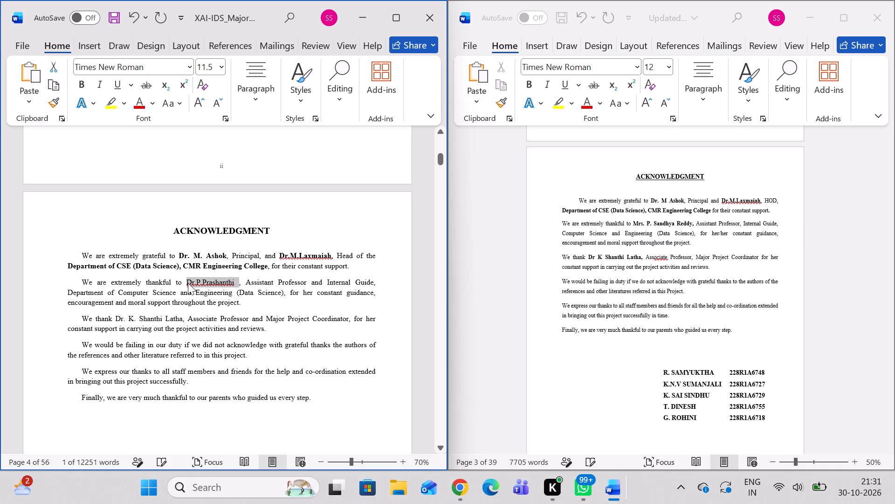
key(ctrl+b)
click(255, 293)
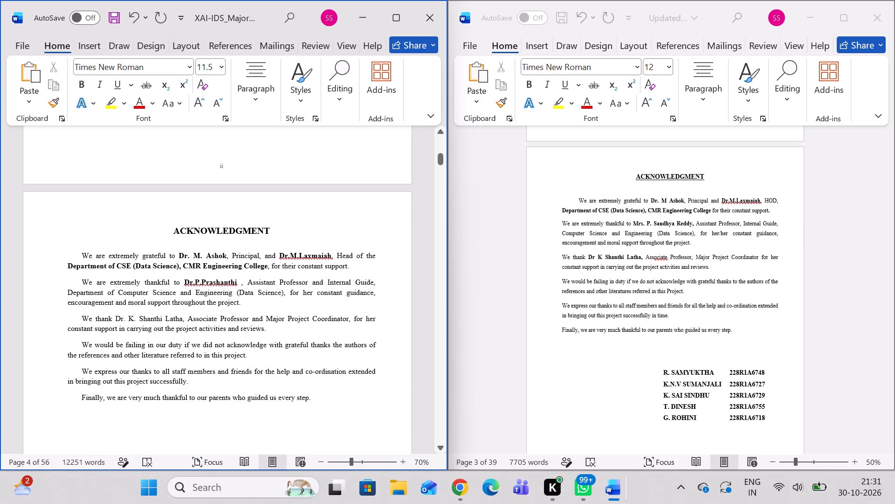
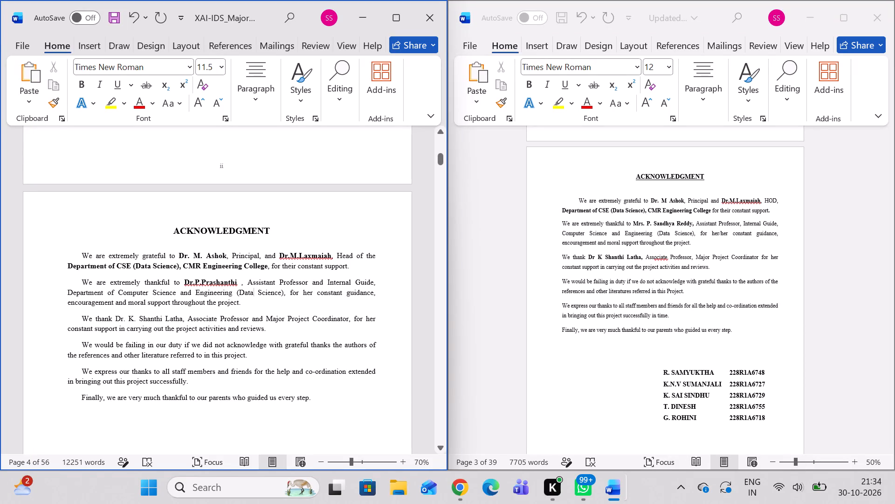
Replace "Assistant" with "Associate" in the internal guide's designation in the second acknowledgment paragraph and remove the space before it.
drag(217, 317, 210, 317)
drag(210, 317, 190, 318)
key(ctrl+c)
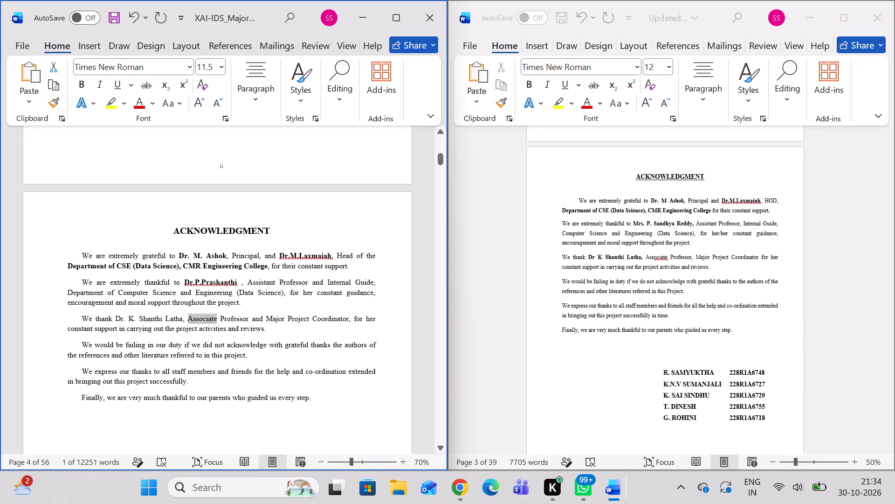
drag(275, 282, 247, 282)
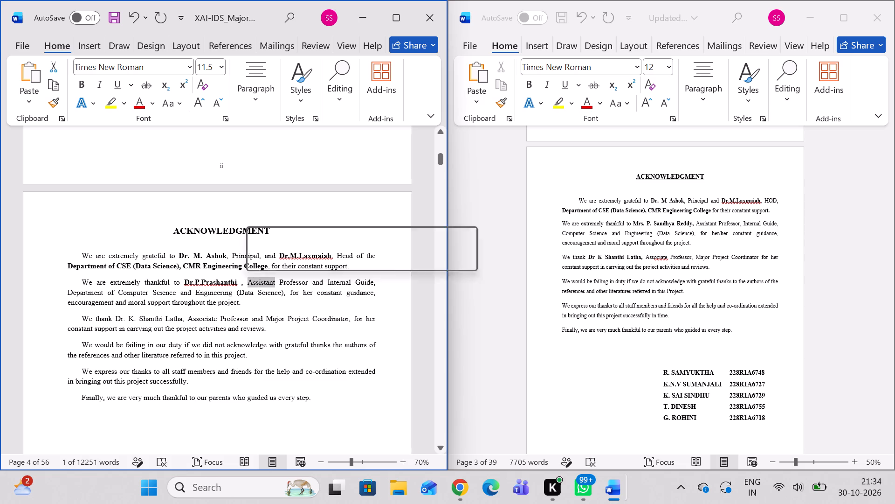
key(ctrl+v)
click(245, 281)
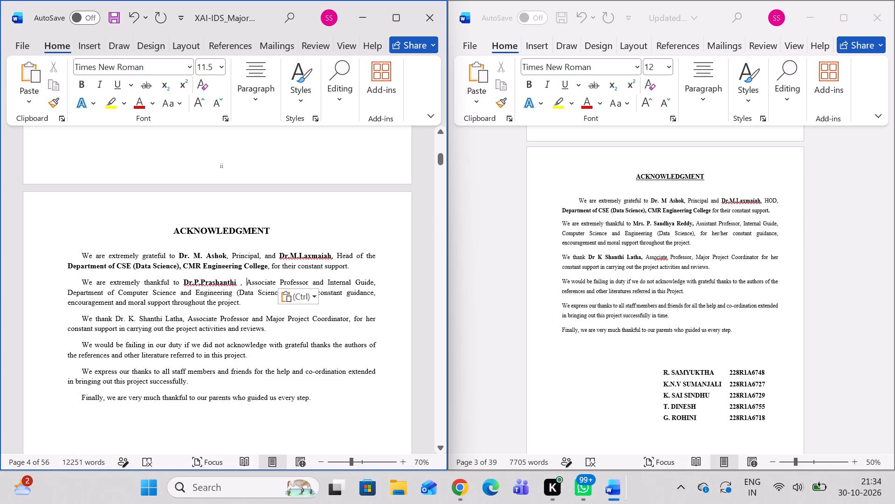
key(BackSpace)
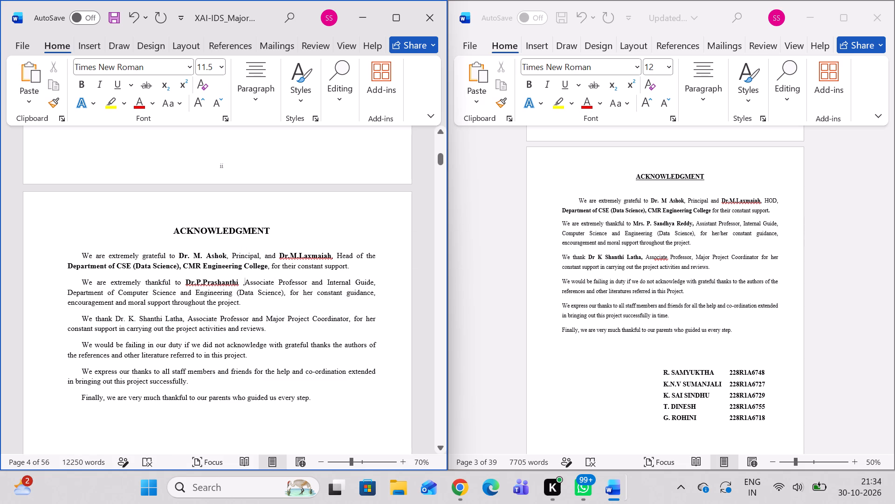
Make the project coordinator's title and name bold in the third acknowledgment paragraph and remove the space after the initial "K.".
drag(181, 318, 130, 315)
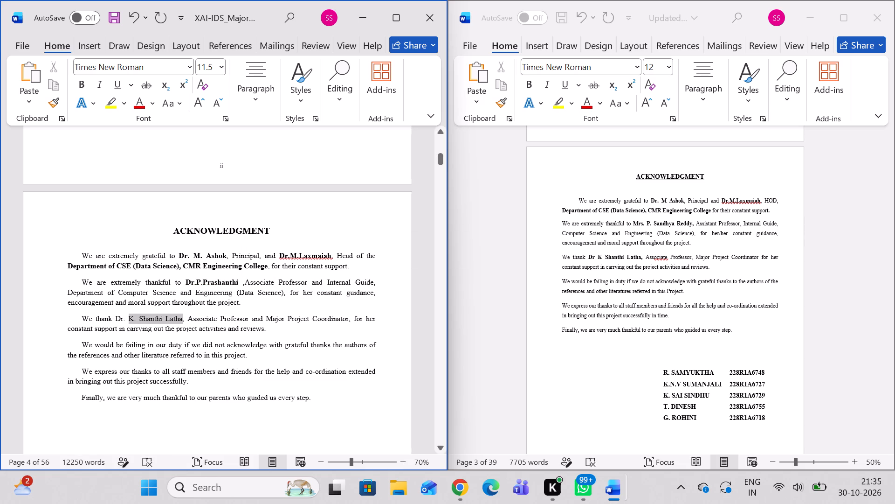
drag(130, 315, 118, 315)
key(ctrl+b)
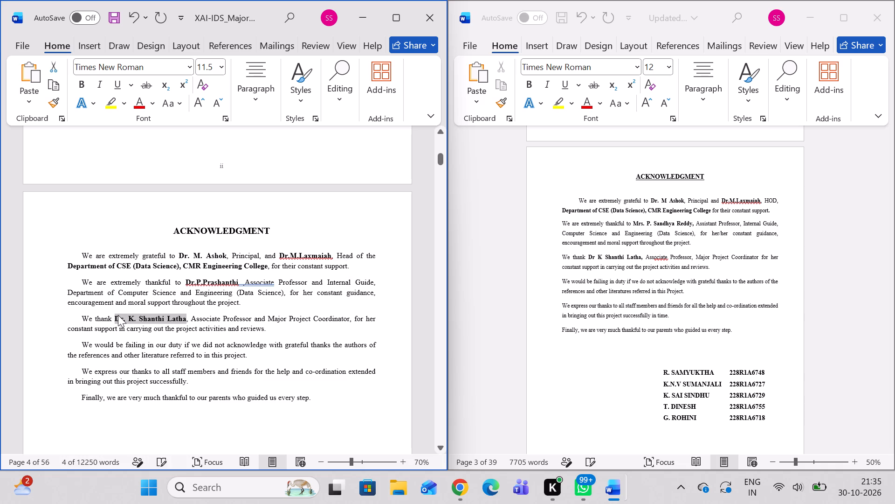
click(200, 326)
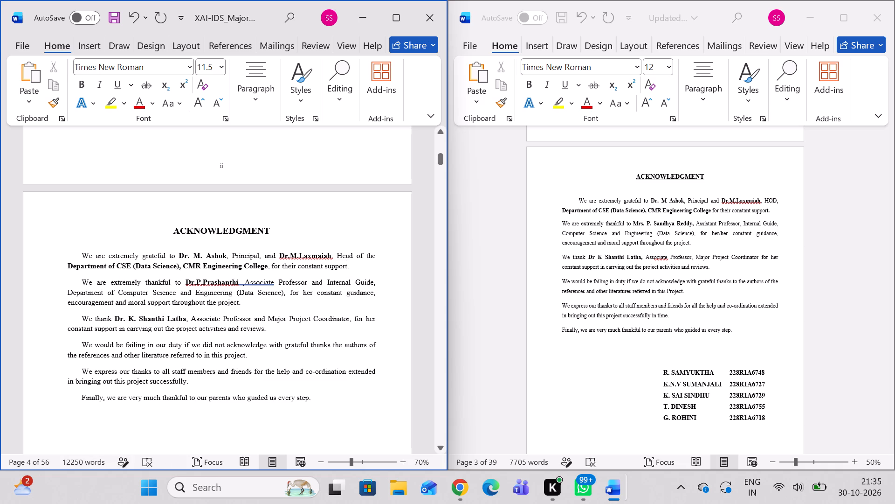
click(139, 318)
key(BackSpace)
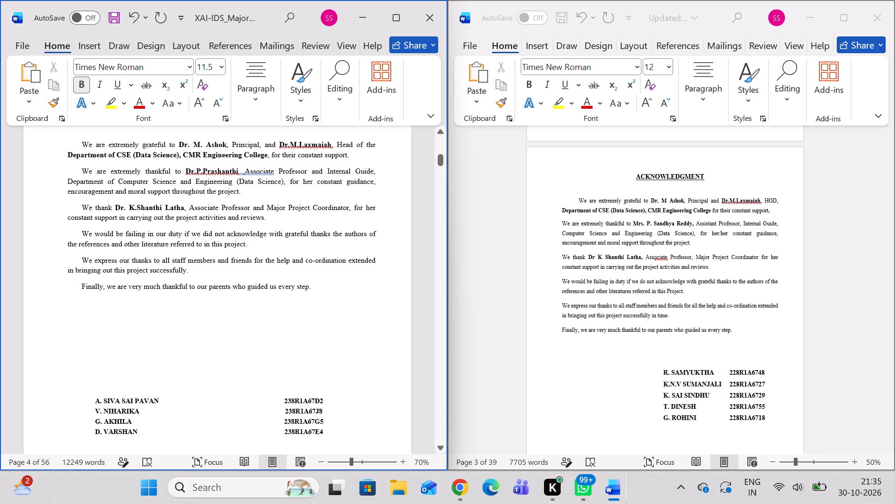
Set the line spacing of all the acknowledgment body paragraphs in the report to 1.5.
drag(310, 284, 85, 148)
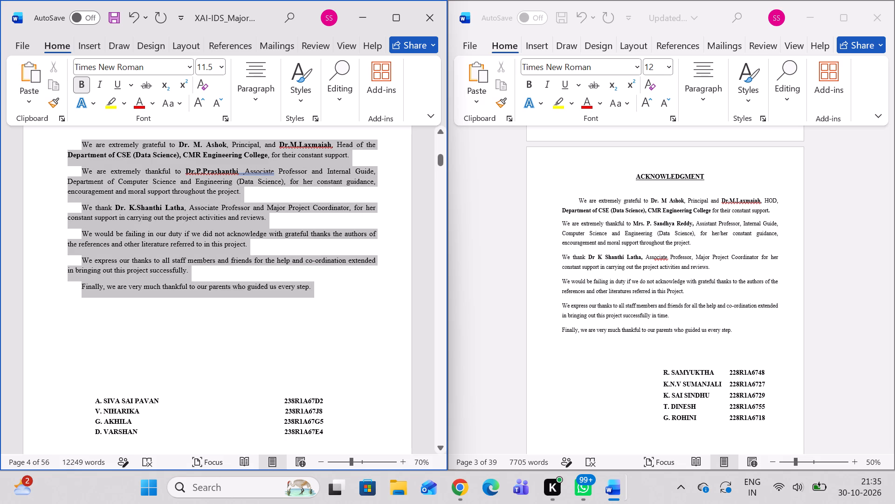
drag(85, 148, 85, 150)
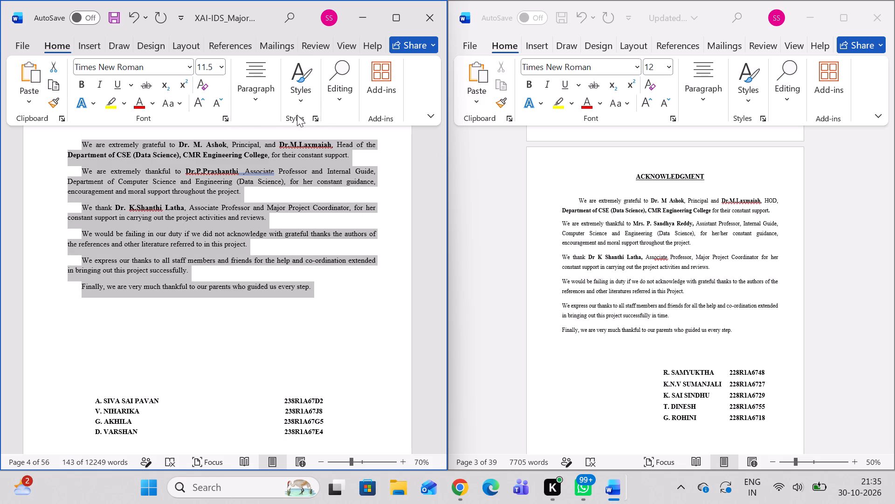
click(315, 119)
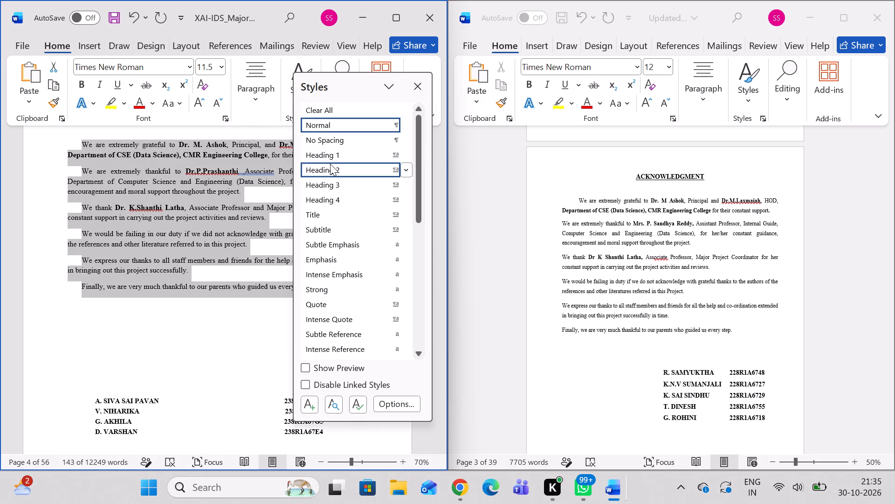
click(256, 105)
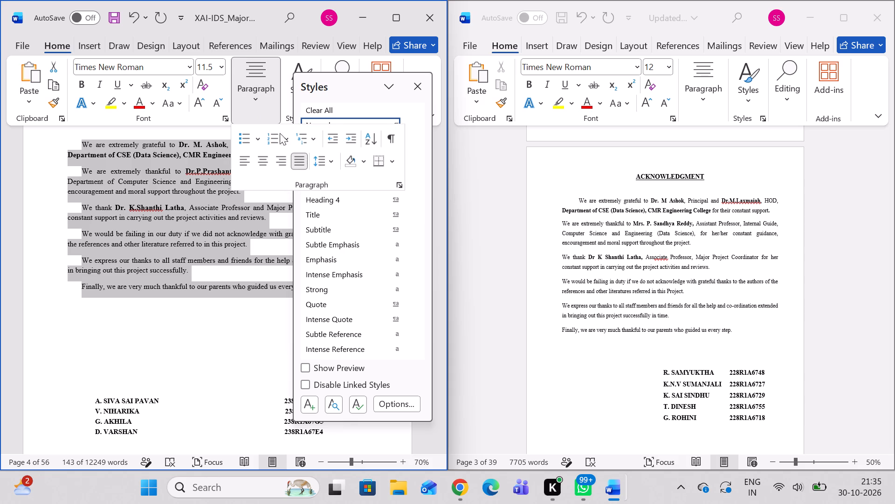
click(319, 157)
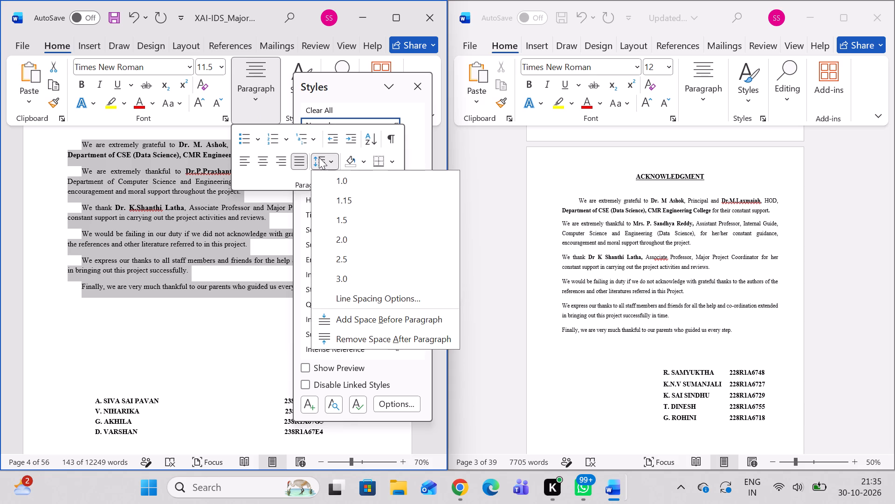
click(349, 217)
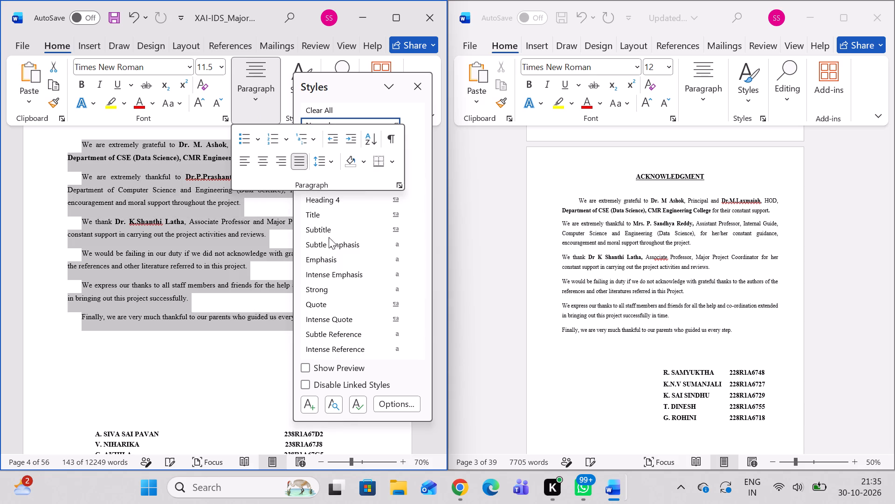
click(247, 312)
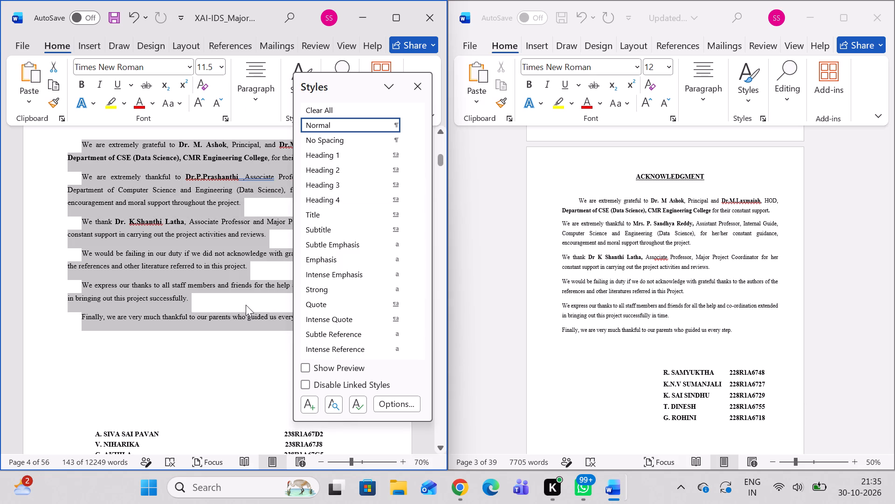
click(246, 305)
click(422, 86)
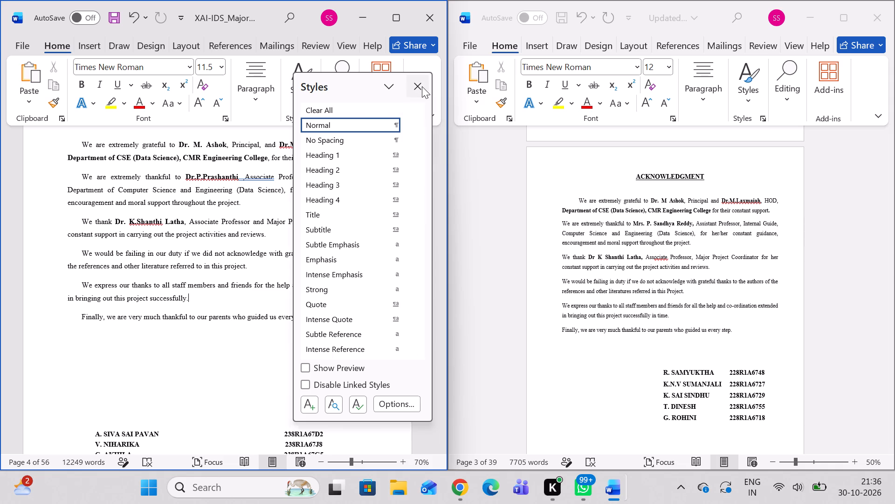
Compare the report's abstract with the sample's abstract and review the report's certificate, declaration and acknowledgment pages.
scroll(330, 223, down, 1)
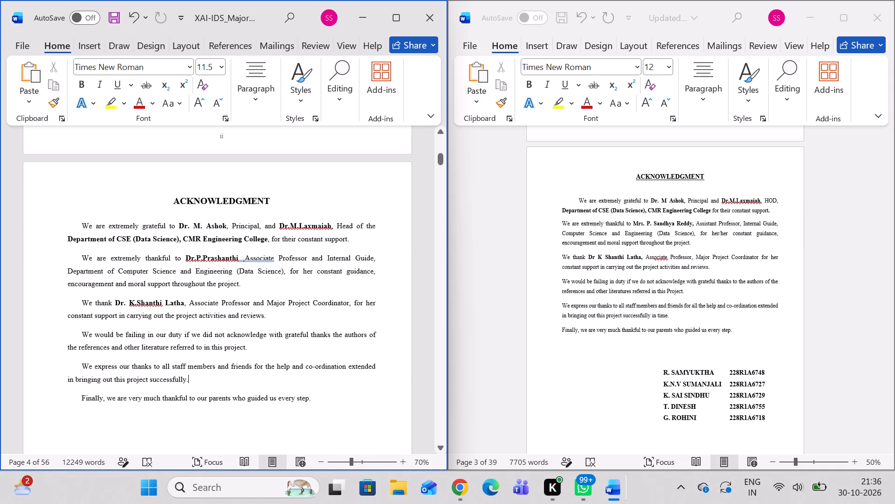
scroll(330, 223, down, 1)
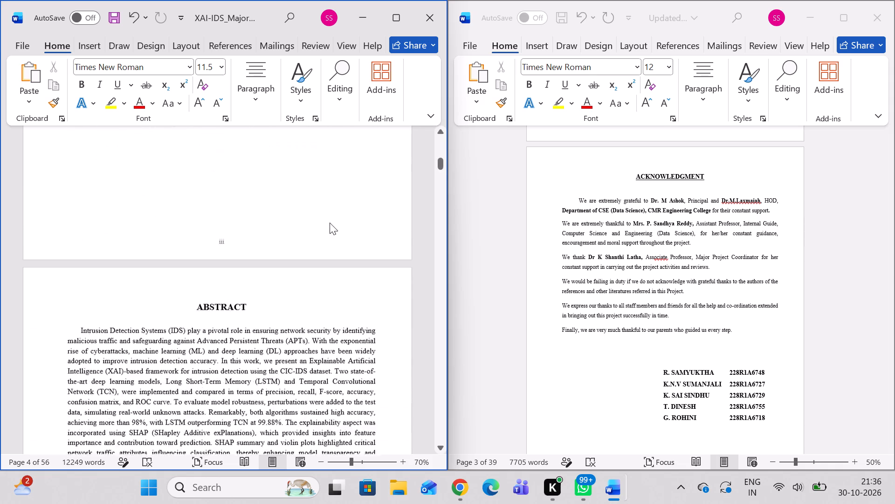
scroll(330, 223, down, 1)
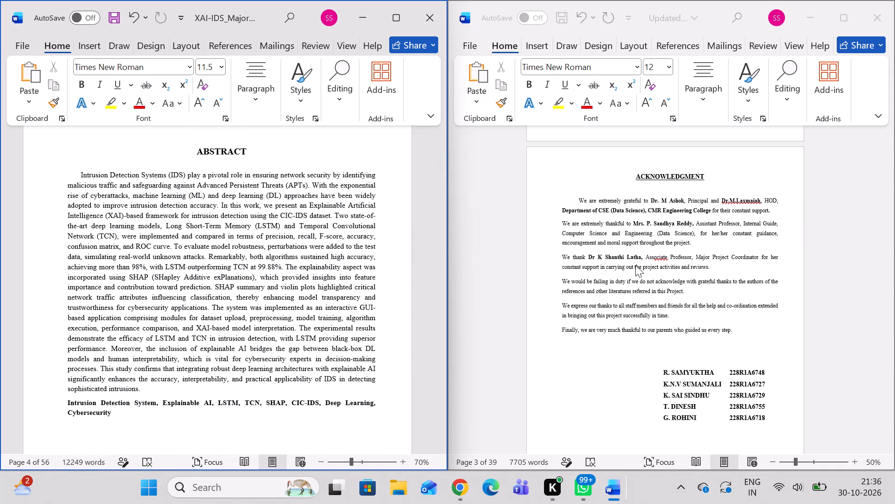
scroll(635, 265, down, 1)
scroll(635, 265, up, 1)
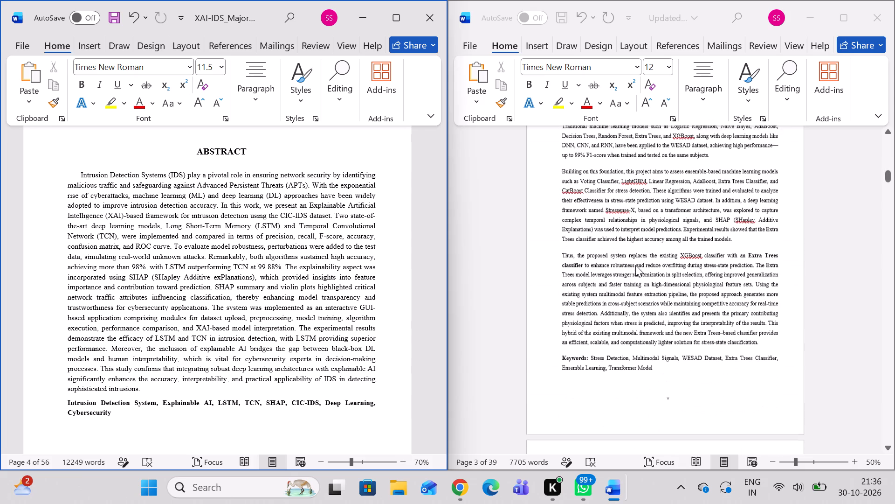
scroll(635, 265, up, 1)
scroll(284, 336, down, 1)
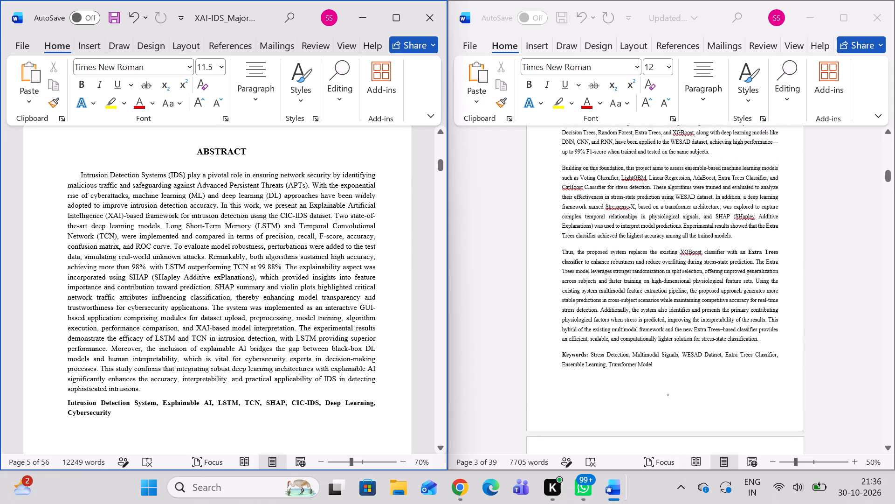
scroll(284, 336, down, 1)
scroll(284, 336, right, 1)
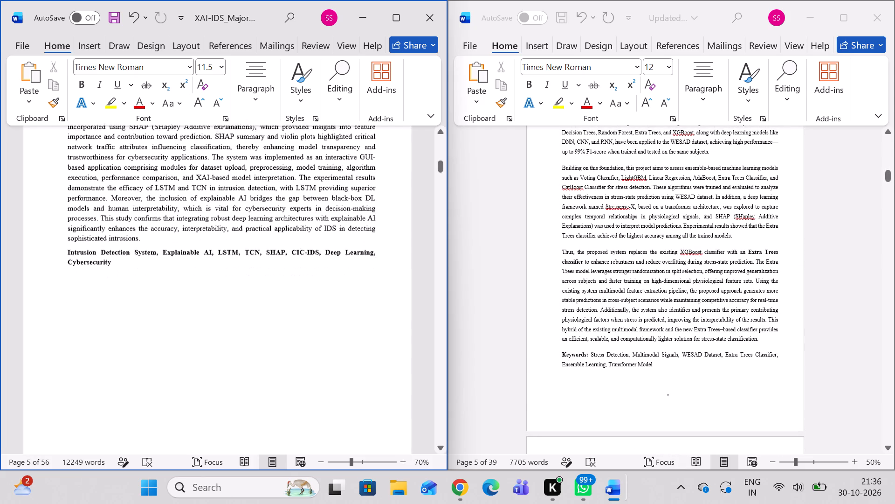
scroll(284, 336, right, 1)
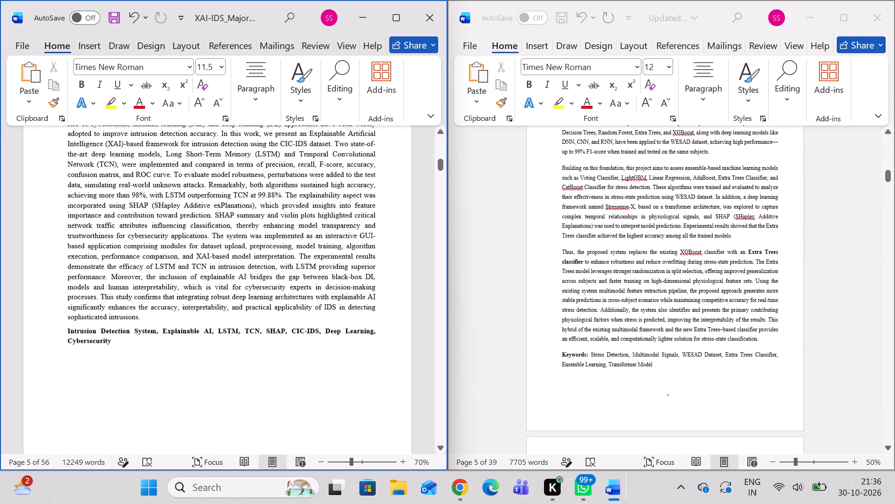
scroll(284, 336, right, 1)
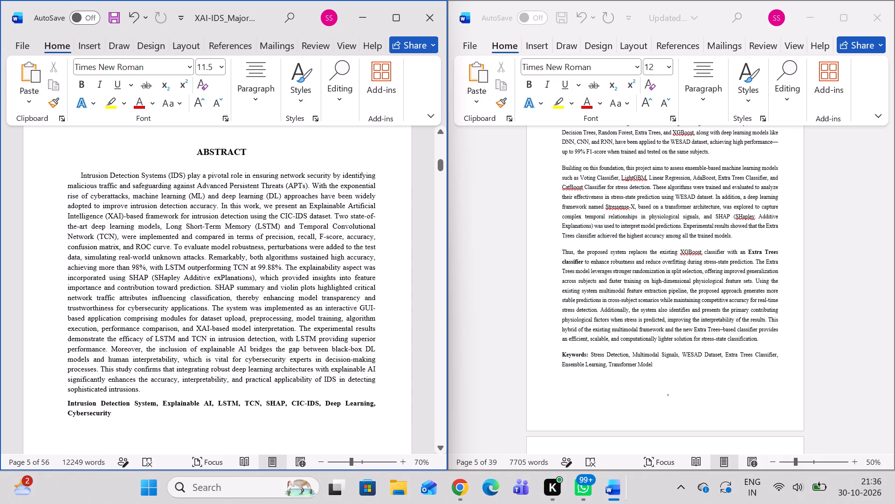
scroll(284, 336, right, 1)
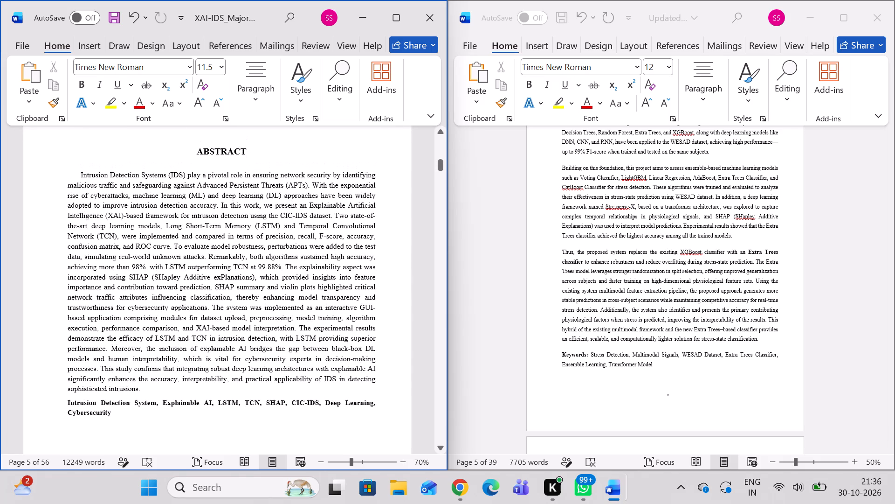
scroll(284, 336, right, 1)
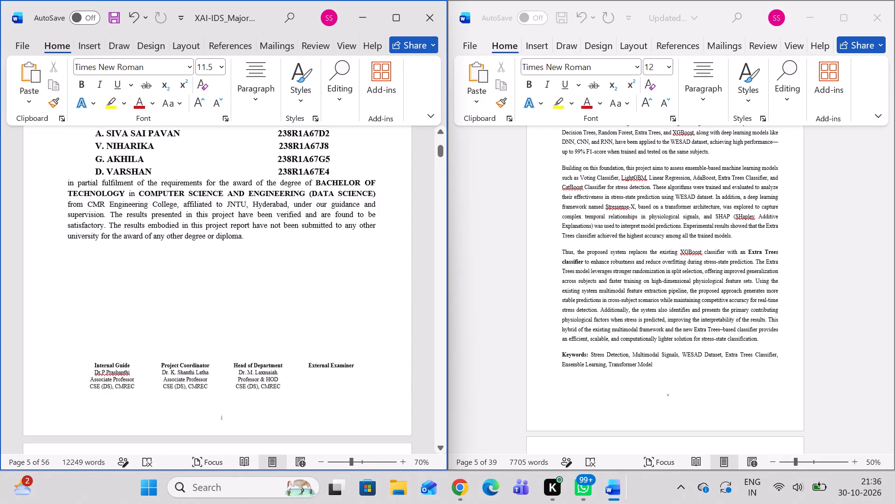
scroll(284, 336, right, 1)
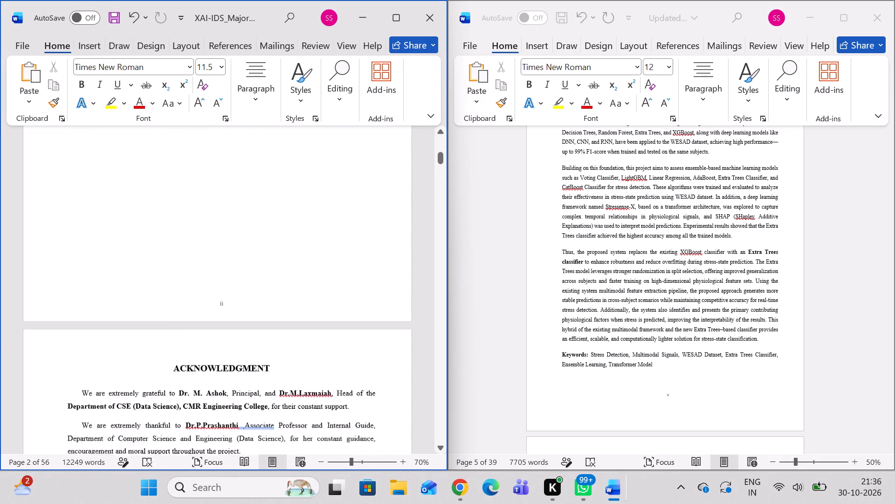
scroll(284, 336, right, 1)
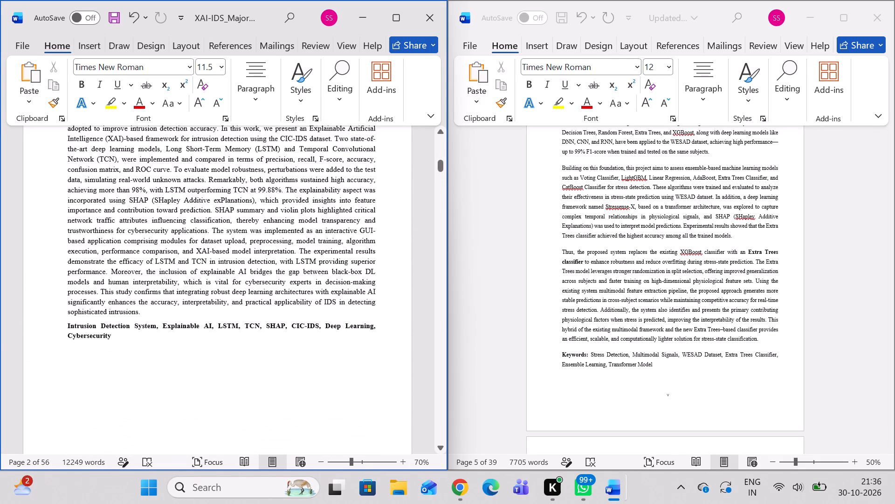
scroll(284, 336, right, 1)
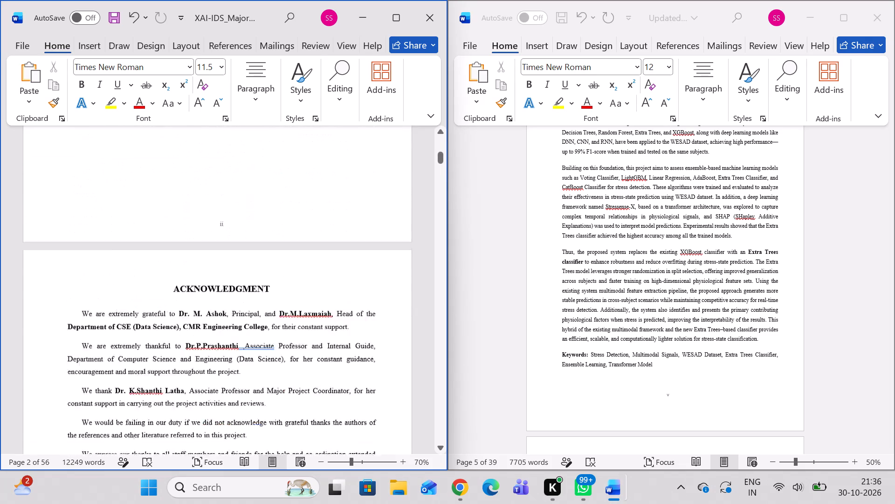
scroll(284, 336, right, 1)
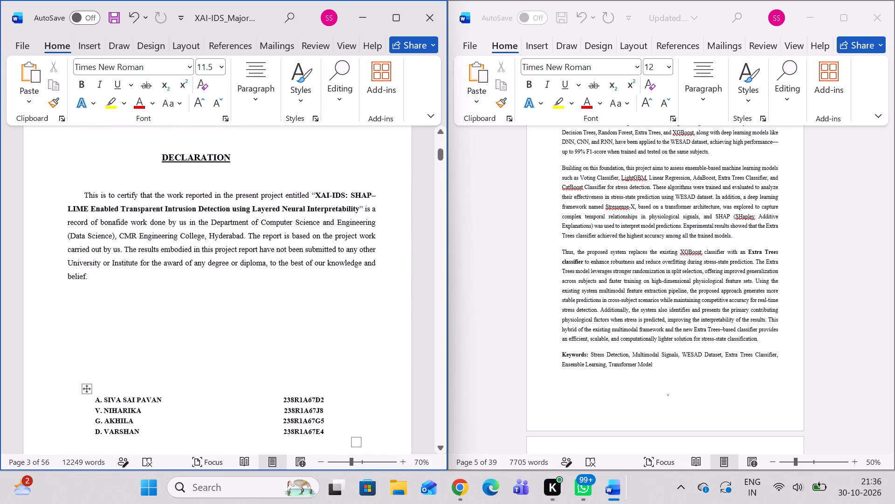
scroll(284, 336, right, 1)
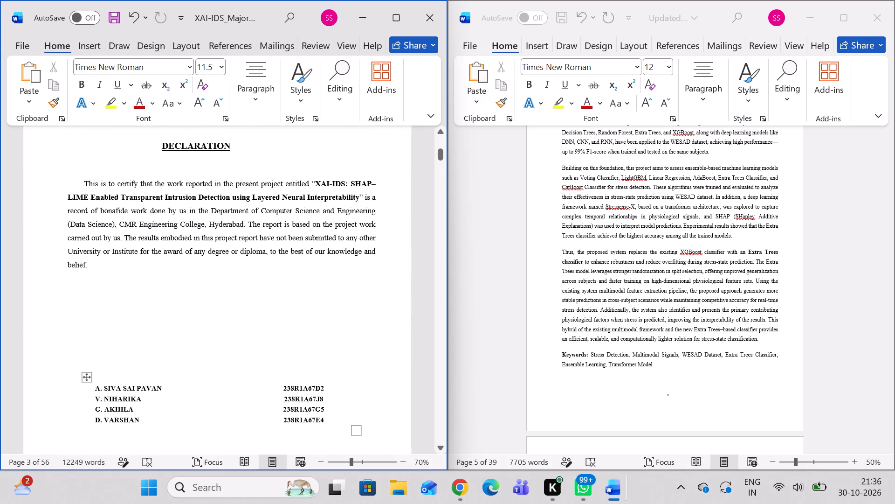
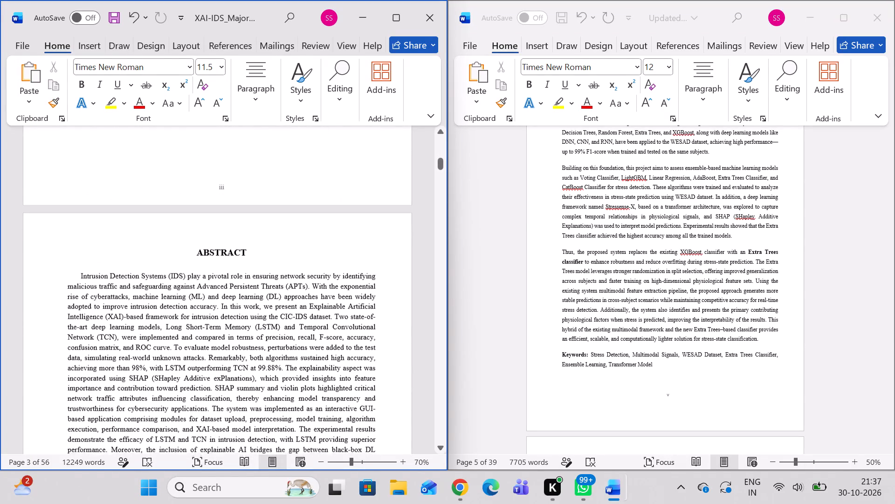
Insert an empty paragraph between the report's abstract body and its keyword list.
scroll(292, 320, down, 1)
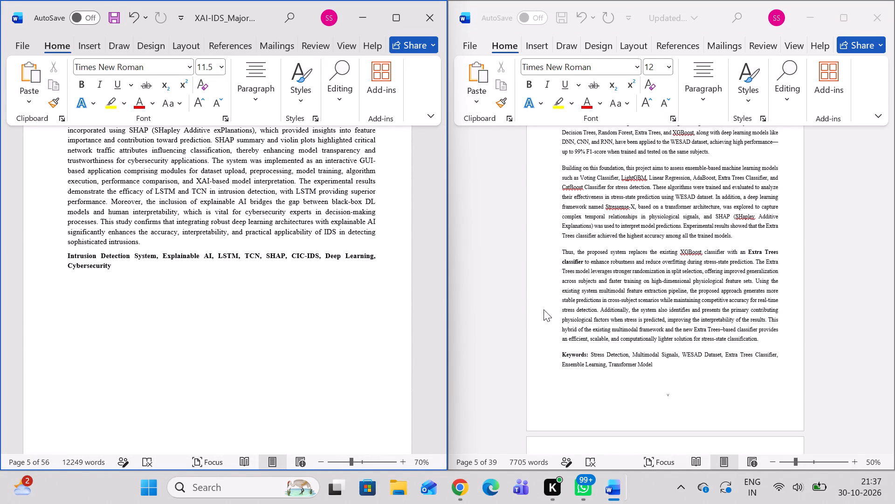
click(151, 241)
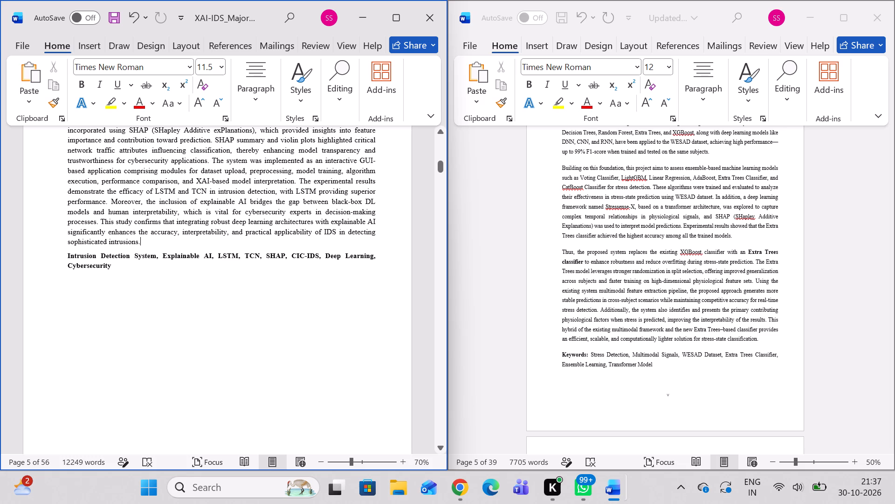
key(shift+Return)
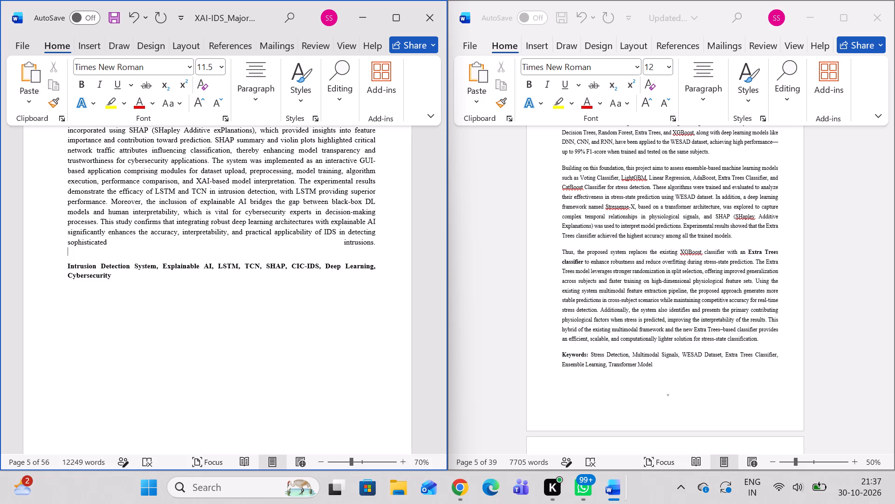
key(ctrl+z)
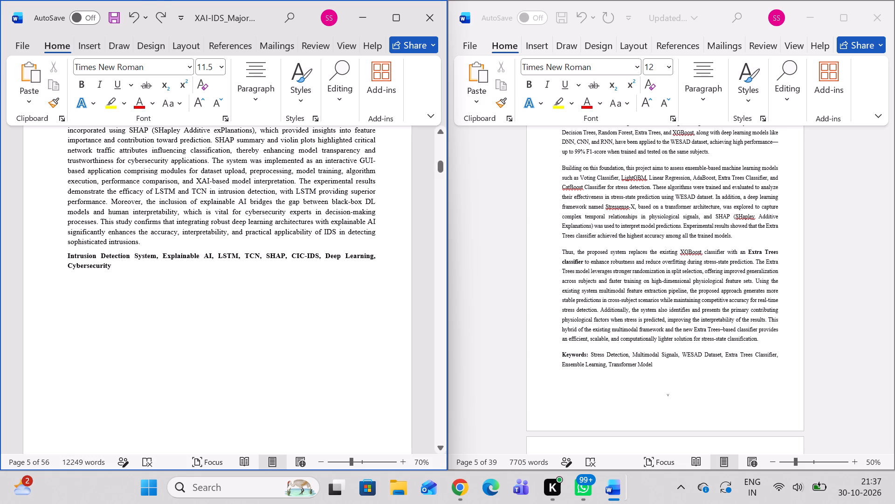
key(Return)
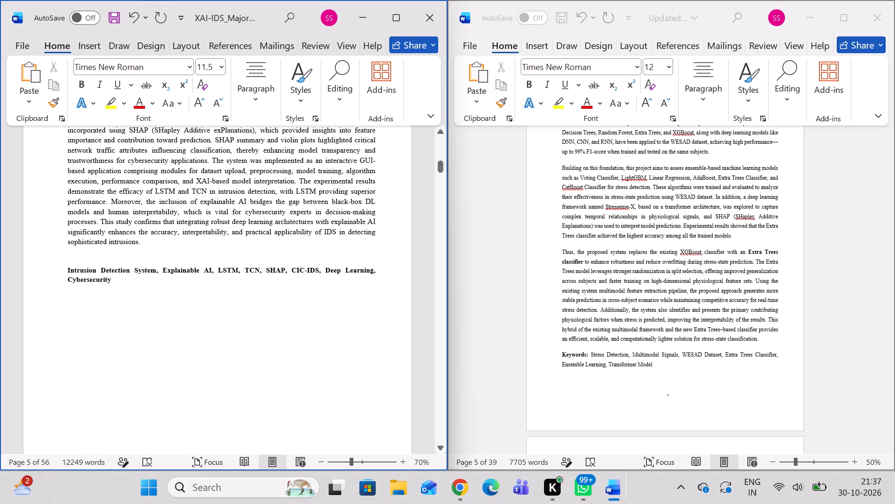
Remove the bold formatting from the whole keyword list under the report's abstract.
drag(115, 281, 69, 273)
drag(69, 273, 66, 270)
key(ctrl+b)
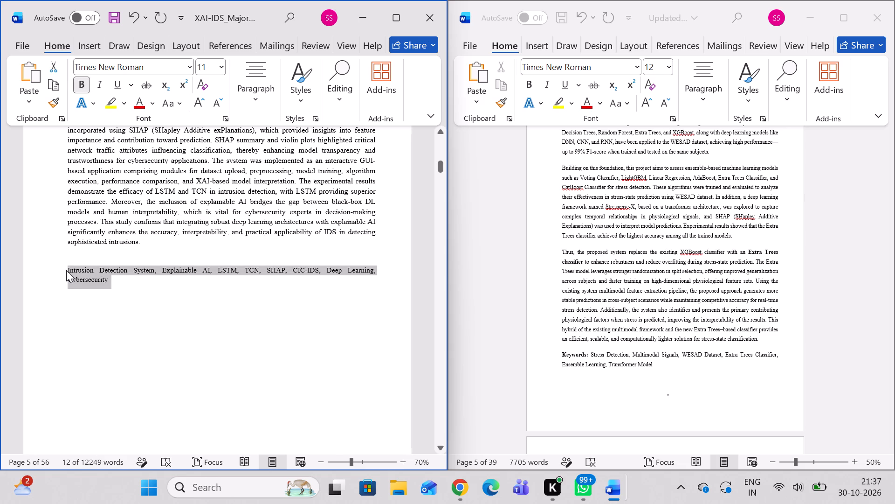
click(81, 272)
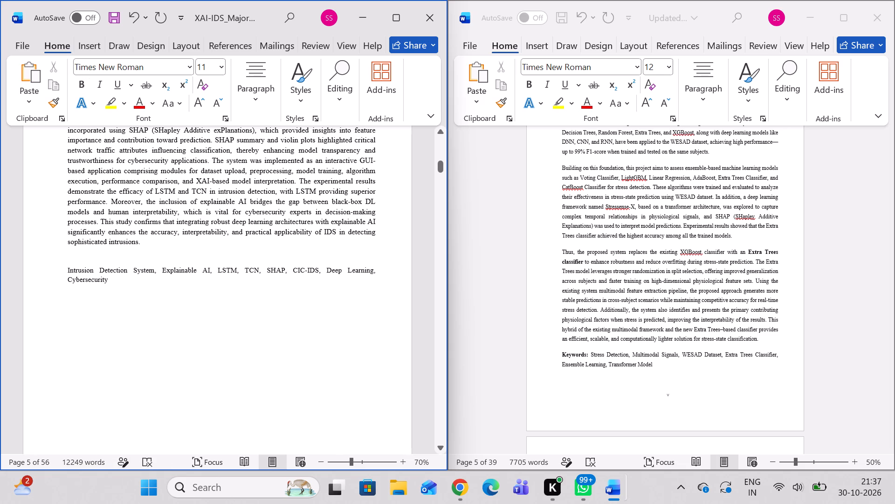
Add the label "Keywords: " in bold at the start of the keyword list, before "Intrusion Detection System".
click(68, 269)
key(ctrl+k)
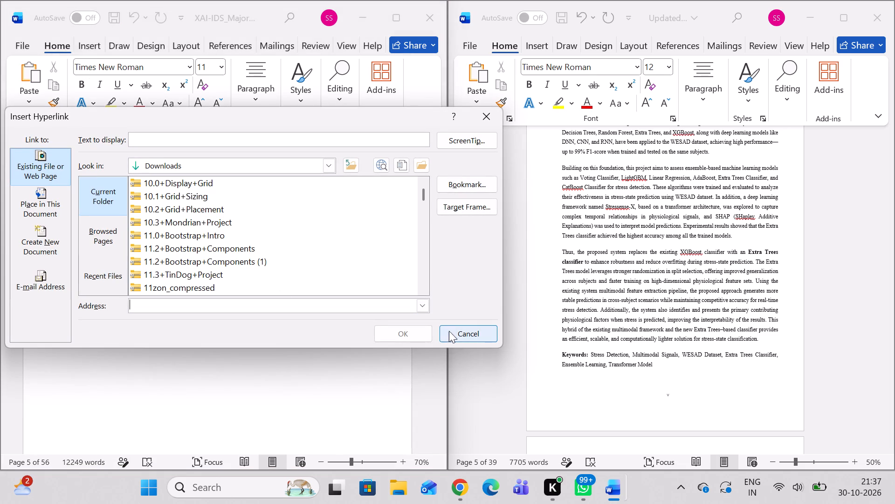
click(459, 334)
text(Keywords:)
key(space)
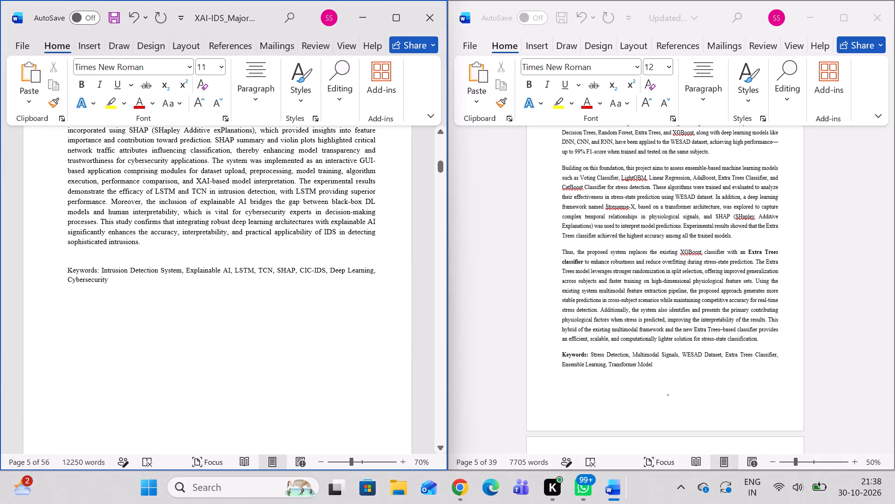
drag(99, 272, 57, 268)
key(ctrl+b)
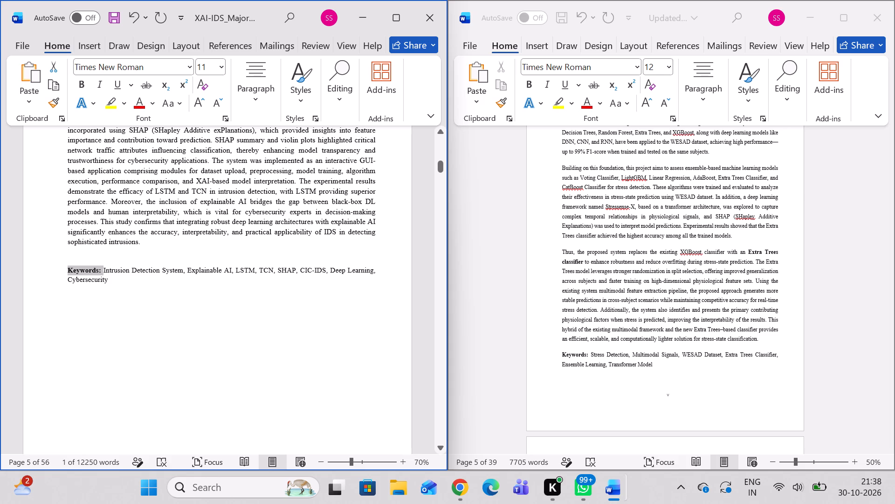
click(198, 306)
Set the line spacing of the abstract body and the keyword list to 1.5.
scroll(198, 306, up, 1)
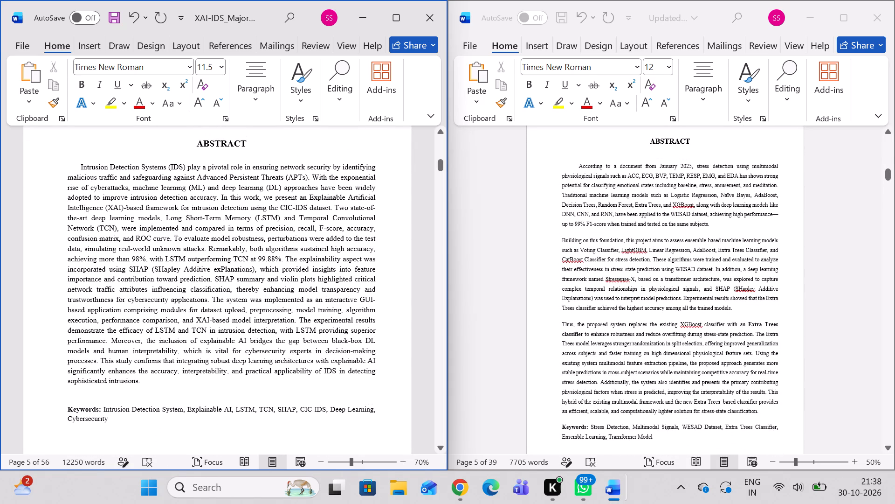
drag(110, 418, 81, 172)
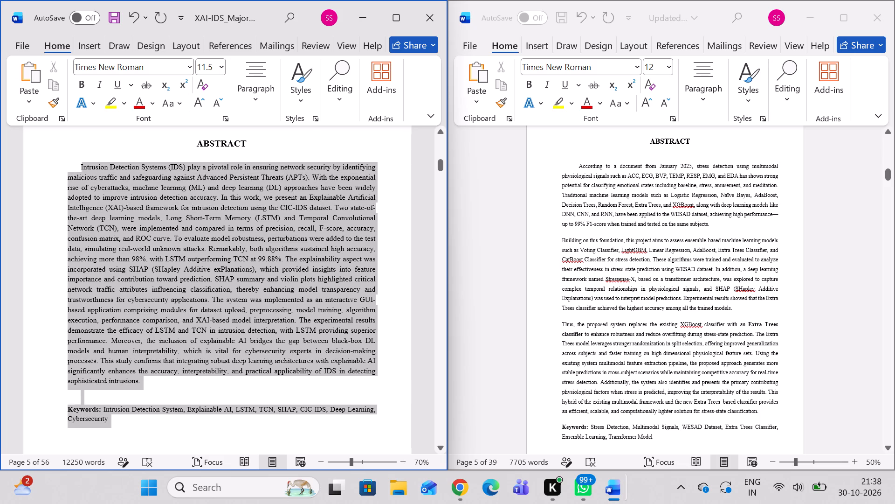
drag(81, 172, 79, 171)
click(252, 102)
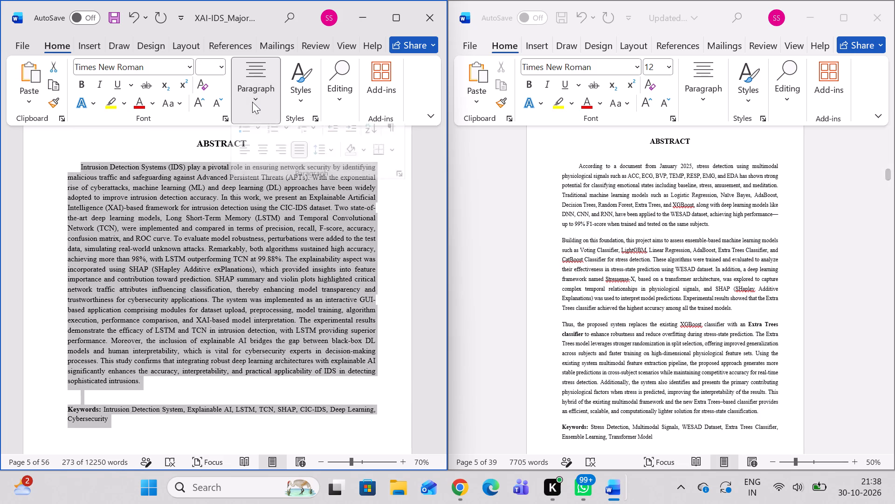
click(331, 161)
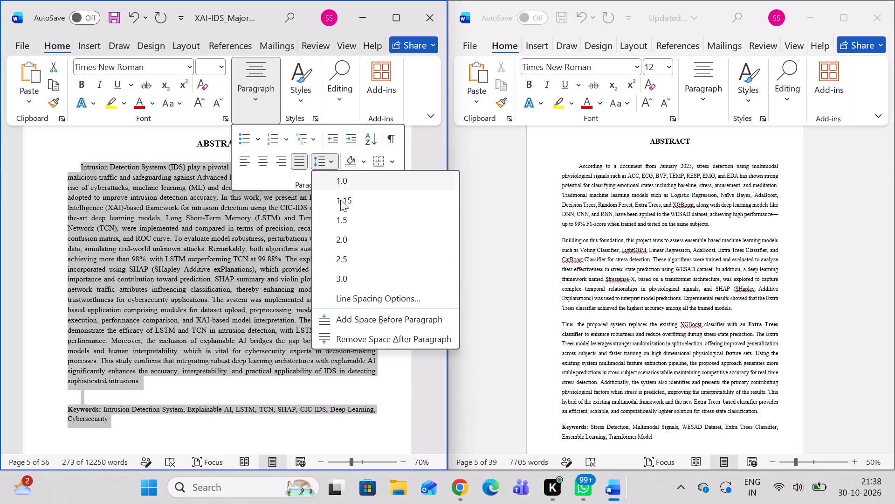
click(345, 215)
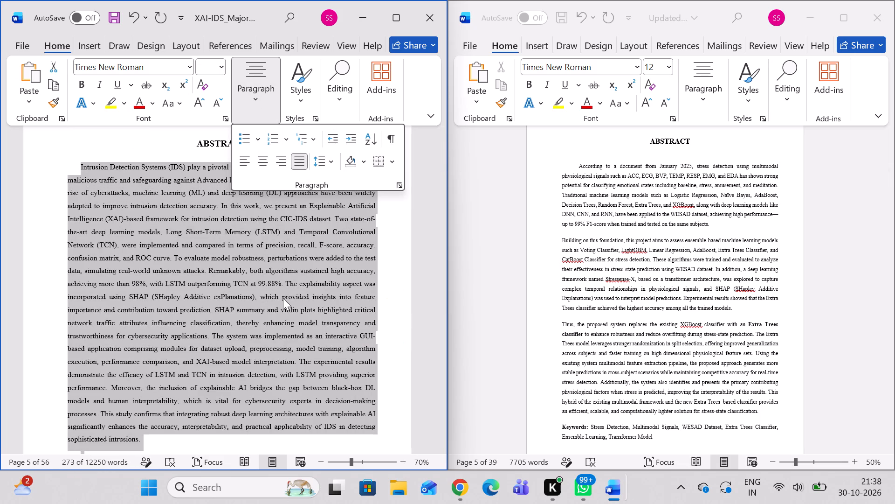
click(283, 298)
click(283, 298)
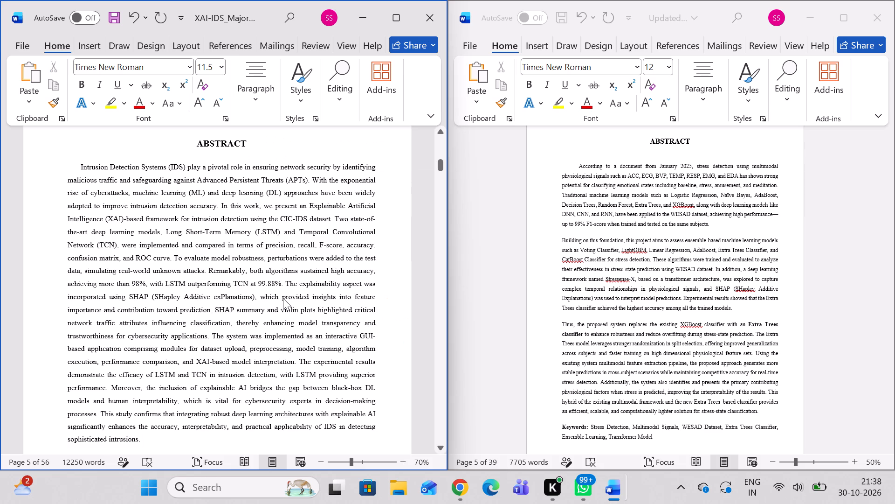
Move the contents table in the report rightward so its cut-off topic column sits on the page.
scroll(283, 298, down, 1)
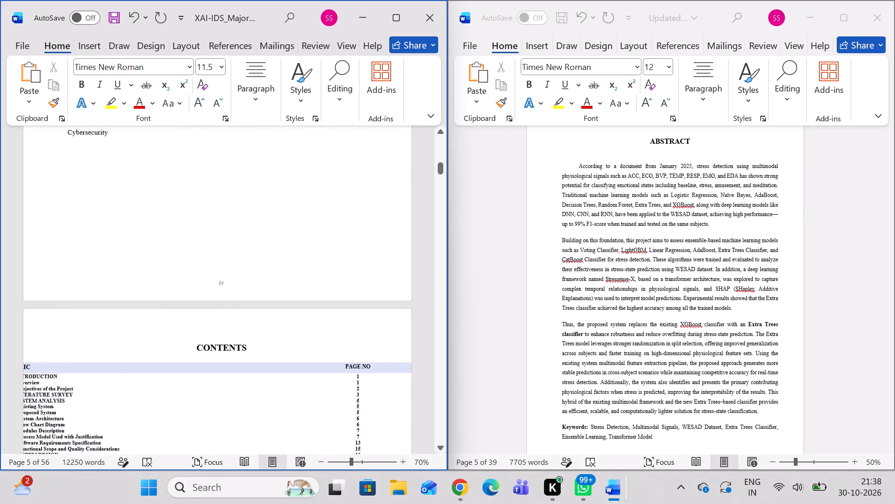
scroll(283, 298, down, 1)
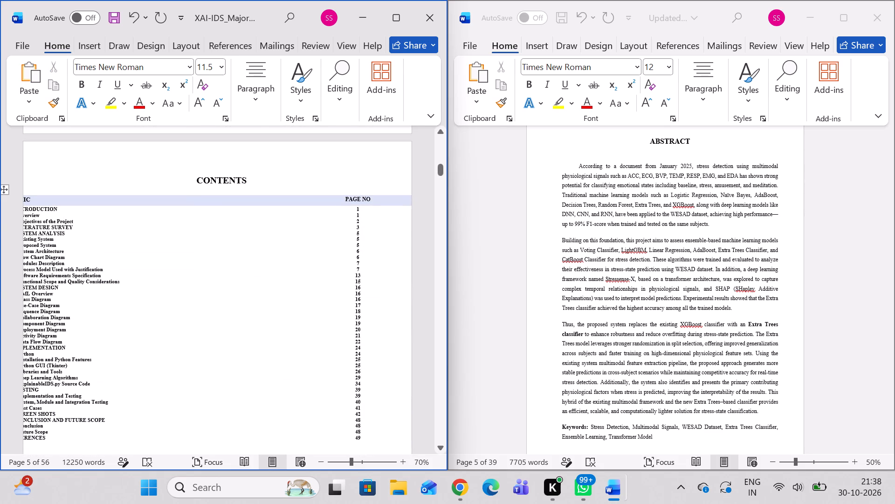
drag(5, 188, 20, 190)
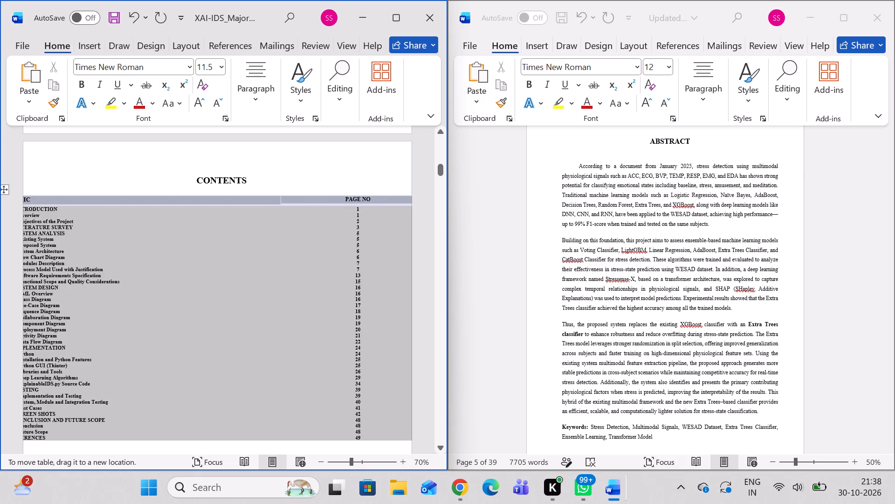
drag(20, 190, 62, 201)
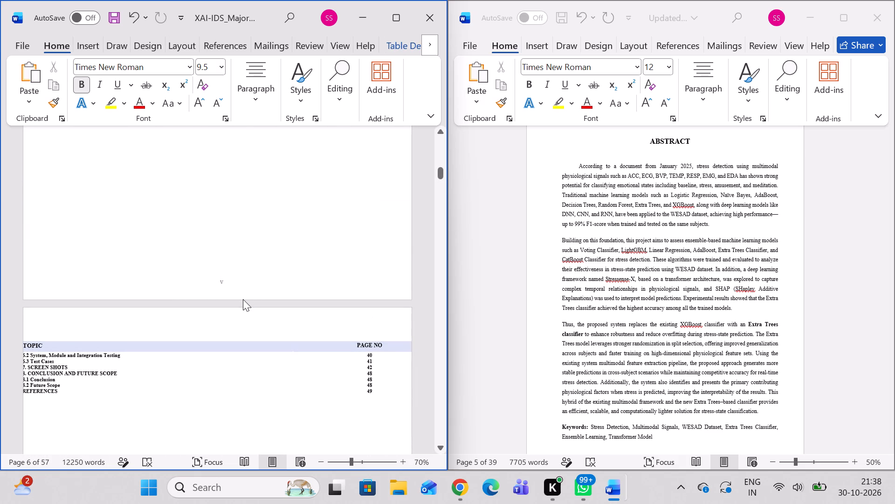
Look over the sample's contents page and move the report's contents table back below the CONTENTS heading.
scroll(575, 277, down, 1)
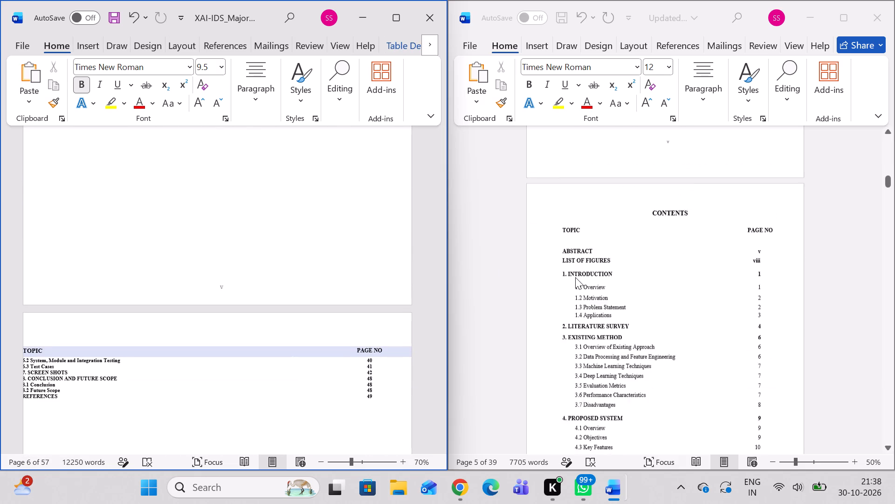
scroll(575, 277, down, 1)
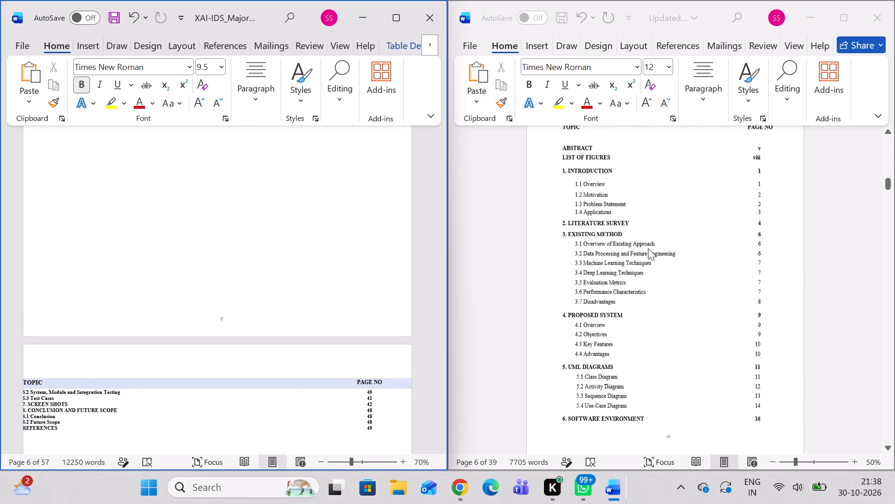
scroll(365, 293, up, 1)
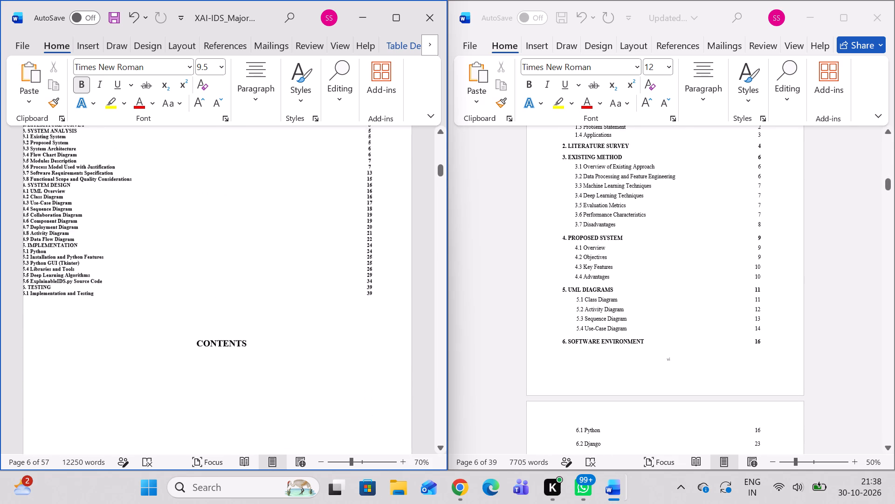
scroll(365, 293, up, 1)
click(317, 257)
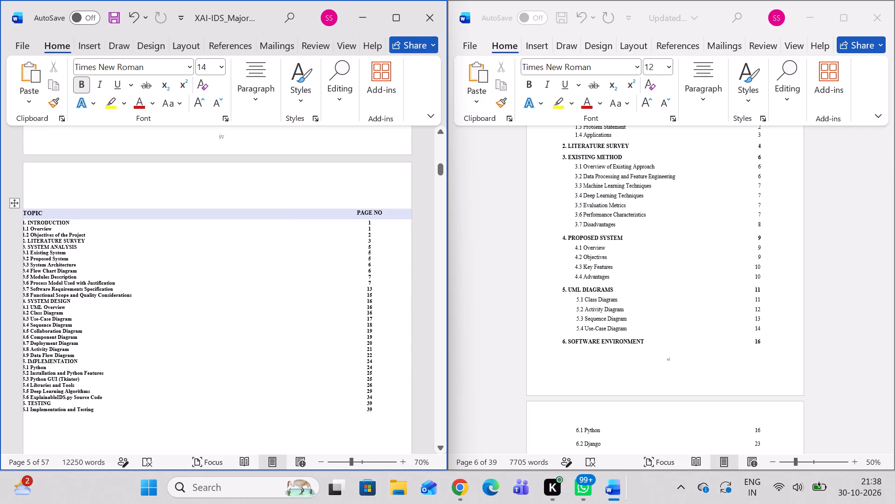
drag(18, 202, 42, 245)
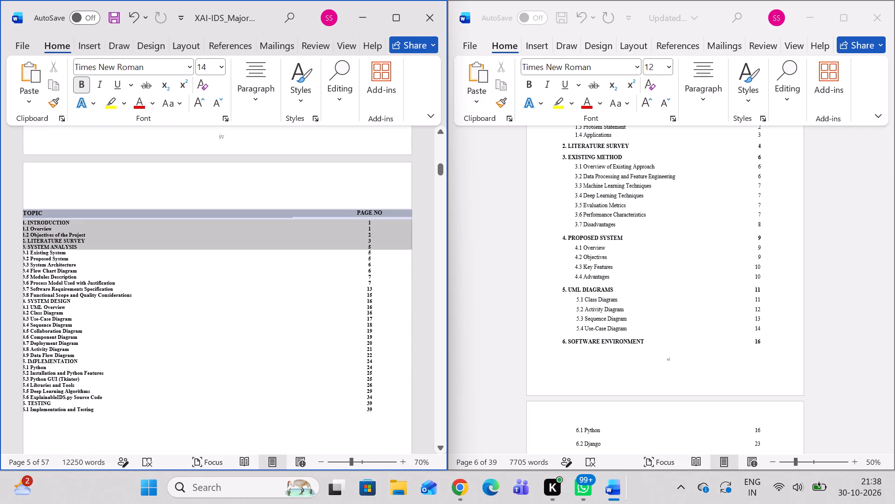
drag(42, 245, 48, 223)
drag(14, 201, 165, 263)
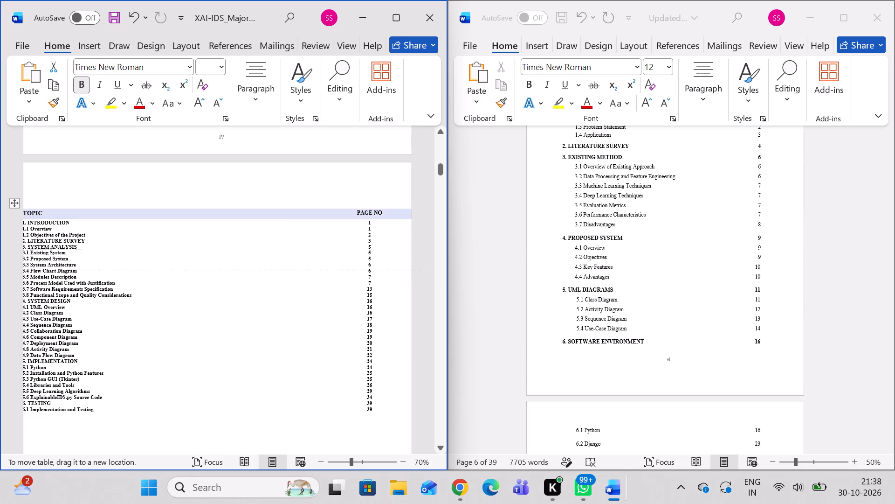
drag(165, 263, 6, 226)
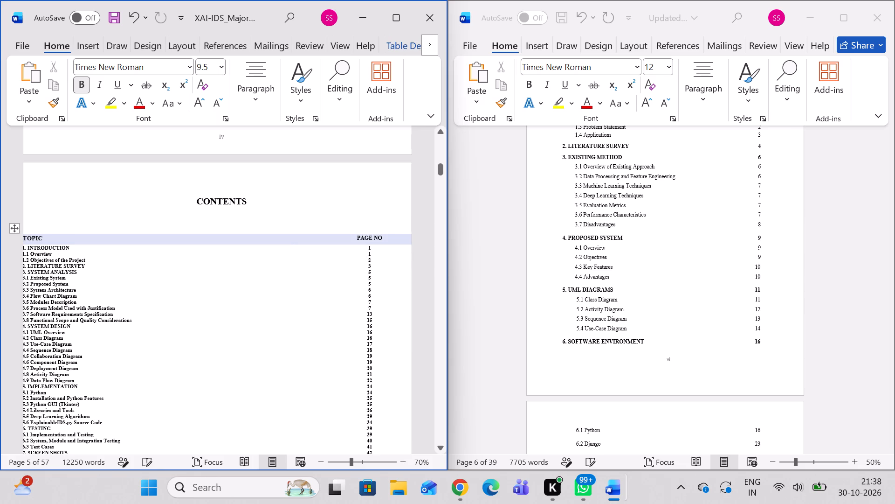
Resize the report's contents table so it is narrower than the page and its rows are taller, filling more of the page height.
drag(234, 235, 234, 239)
drag(234, 239, 235, 250)
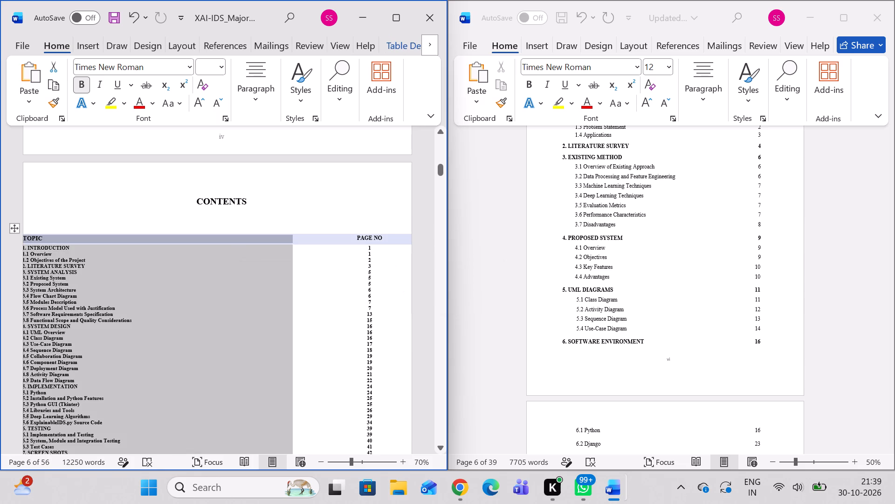
ctrl+scroll(190, 221, down, 2)
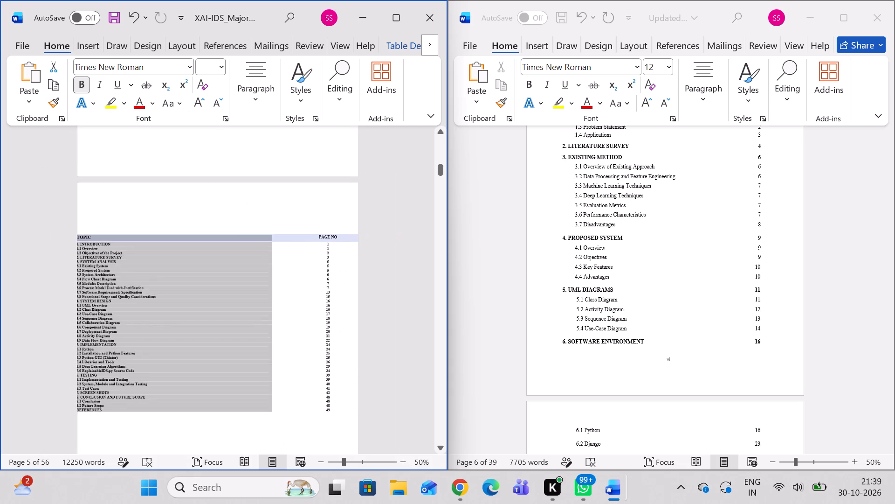
click(338, 407)
click(282, 441)
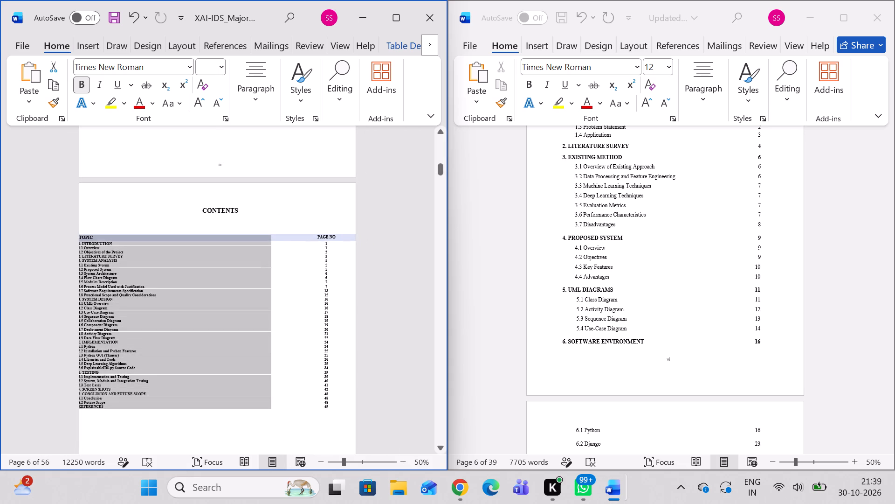
drag(389, 416, 330, 389)
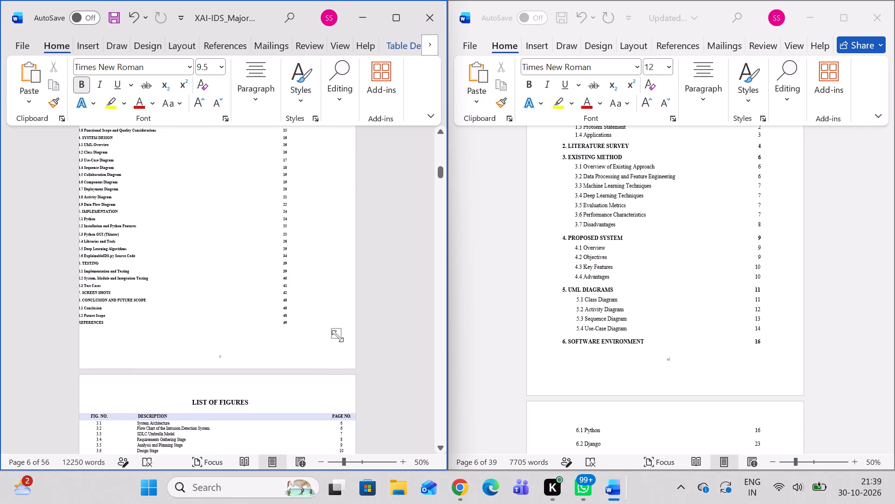
drag(338, 336, 304, 269)
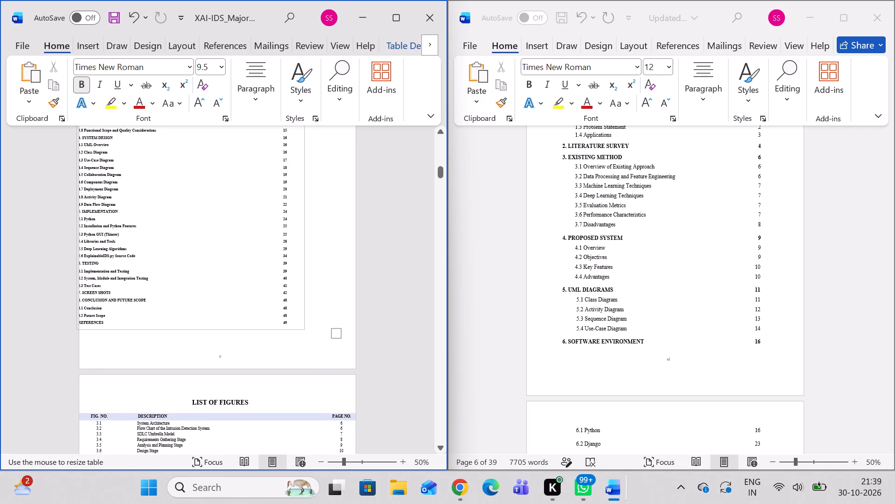
drag(304, 269, 306, 278)
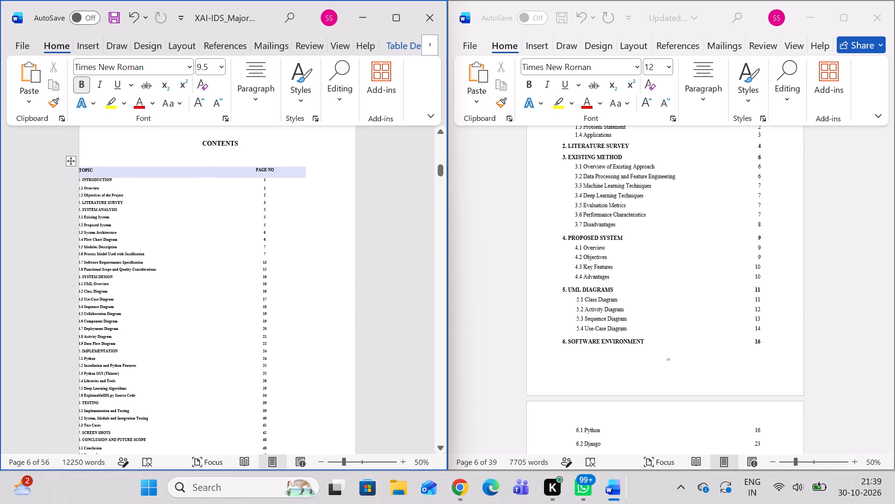
Move the contents table rightward so its topic and page number columns sit within the page margins below the CONTENTS heading.
drag(70, 160, 110, 166)
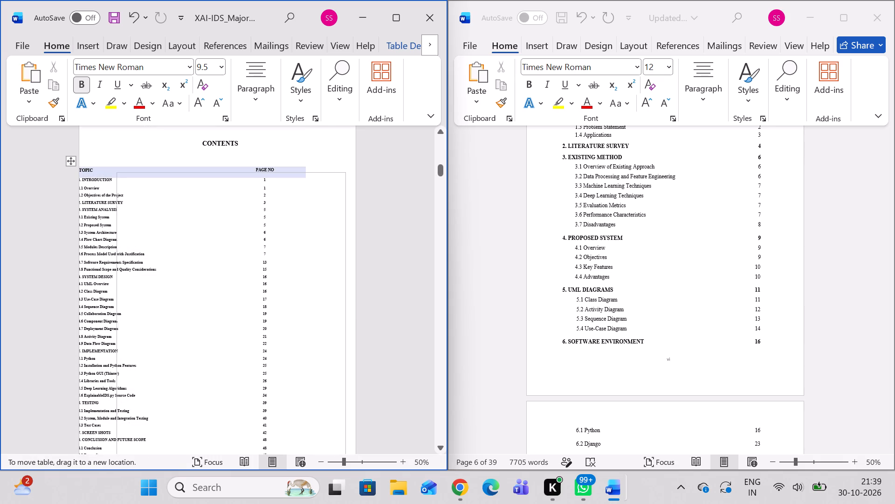
drag(110, 166, 102, 164)
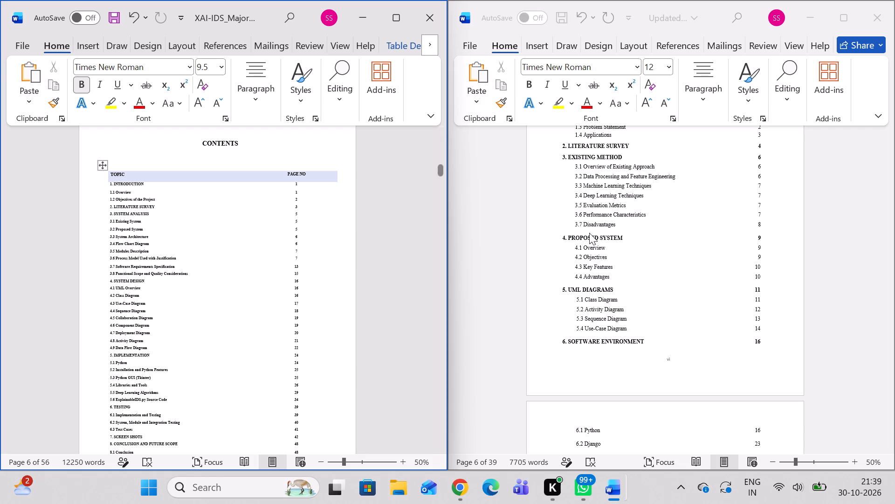
Compare the sample's contents, list of figures and introduction pages with the matching pages in the report.
click(620, 205)
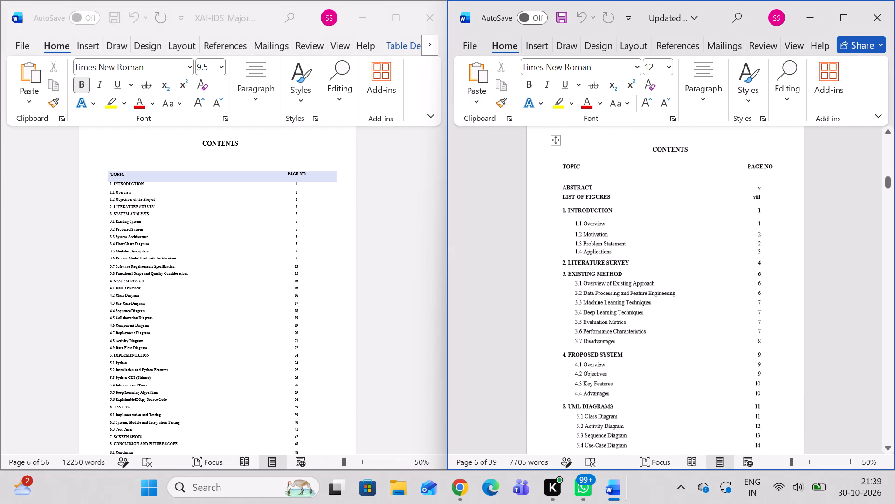
click(619, 231)
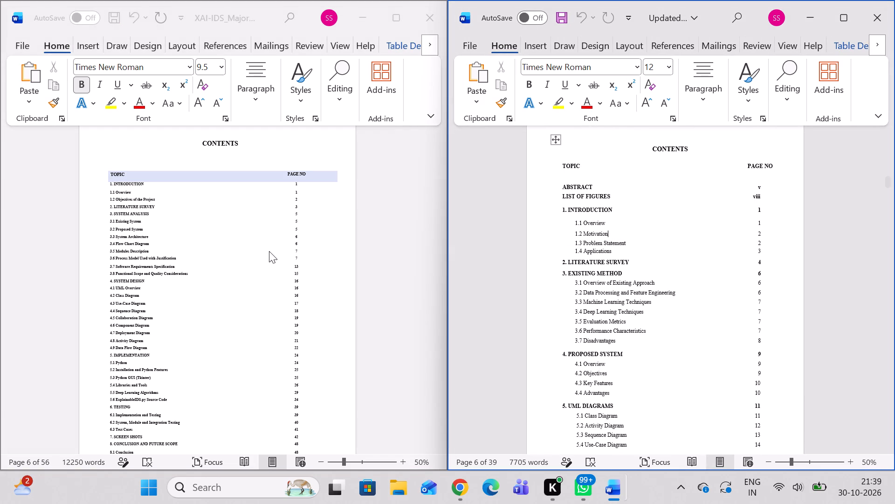
scroll(269, 251, down, 1)
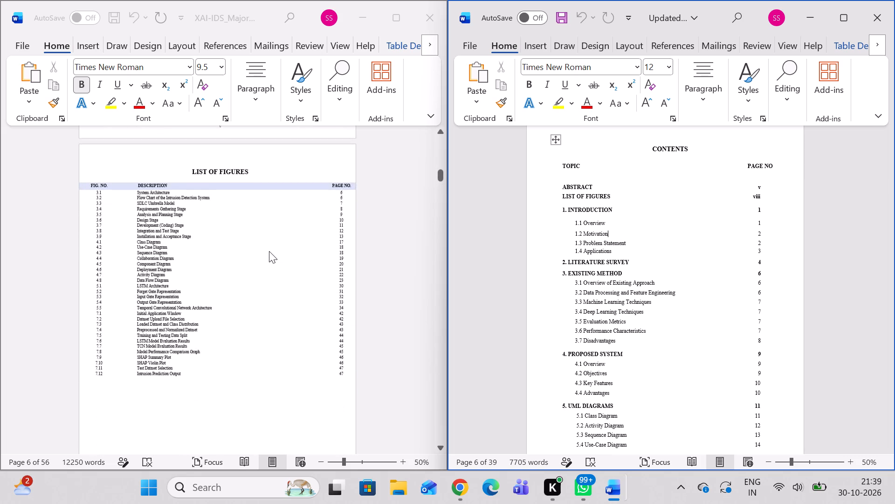
scroll(269, 251, down, 1)
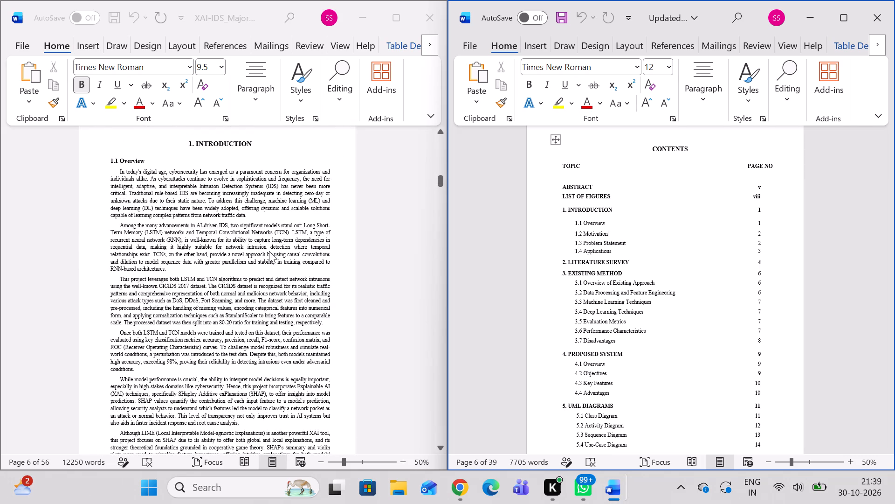
scroll(269, 251, down, 1)
scroll(565, 265, down, 1)
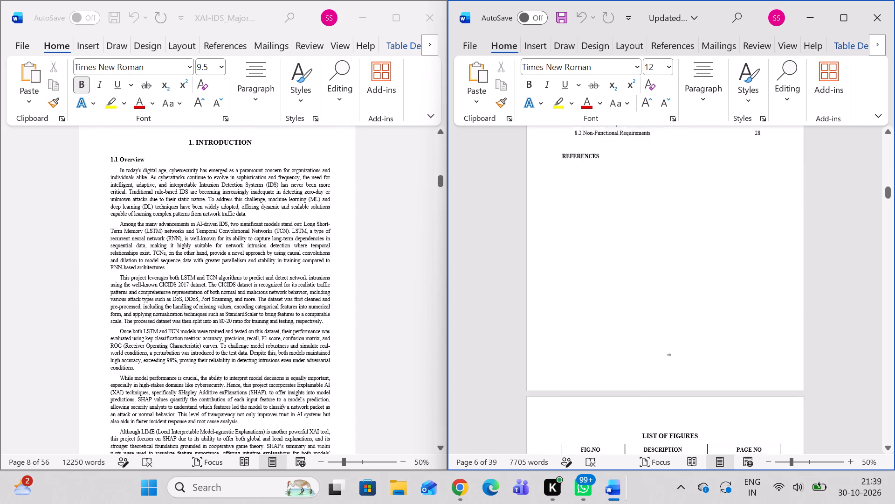
scroll(565, 265, down, 2)
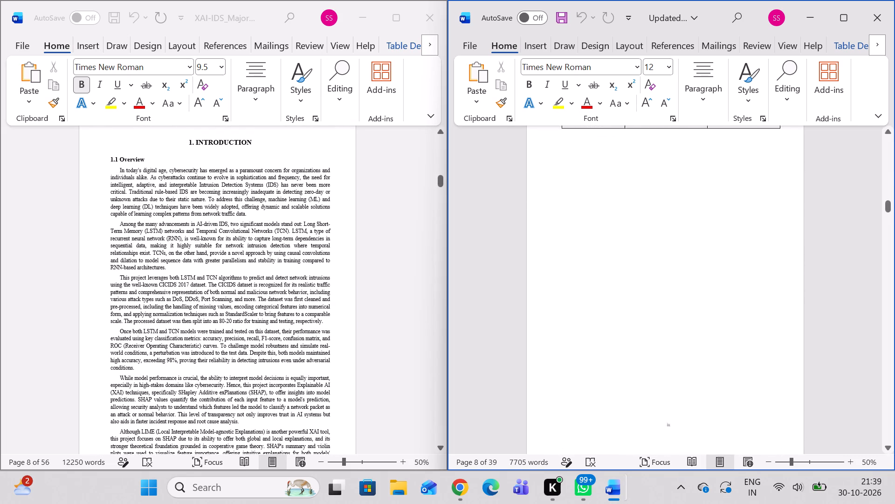
scroll(565, 265, down, 1)
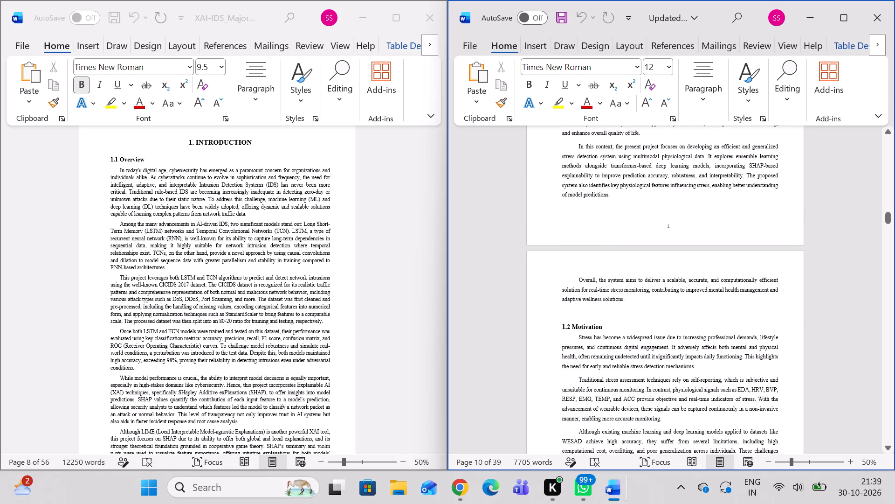
scroll(263, 323, right, 1)
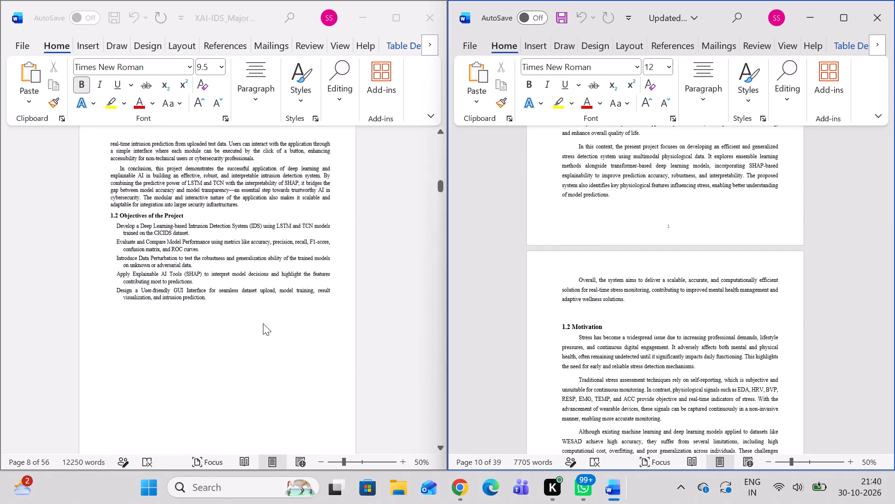
scroll(263, 323, right, 2)
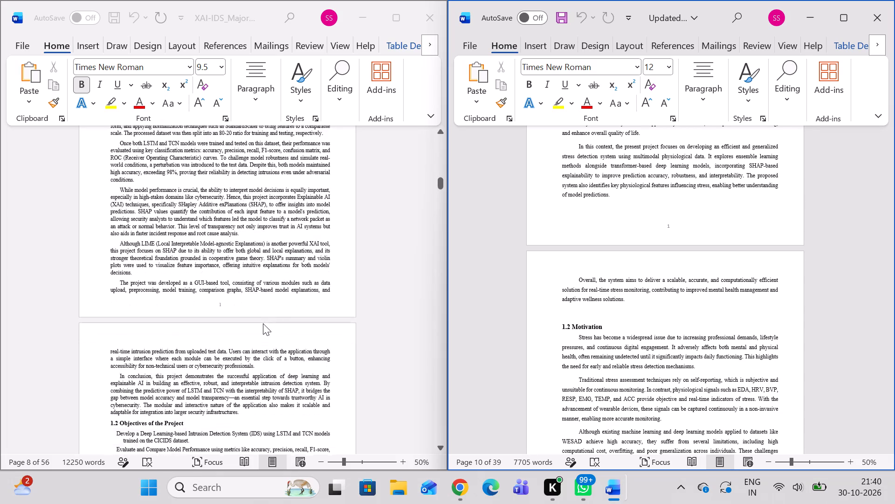
scroll(263, 323, right, 1)
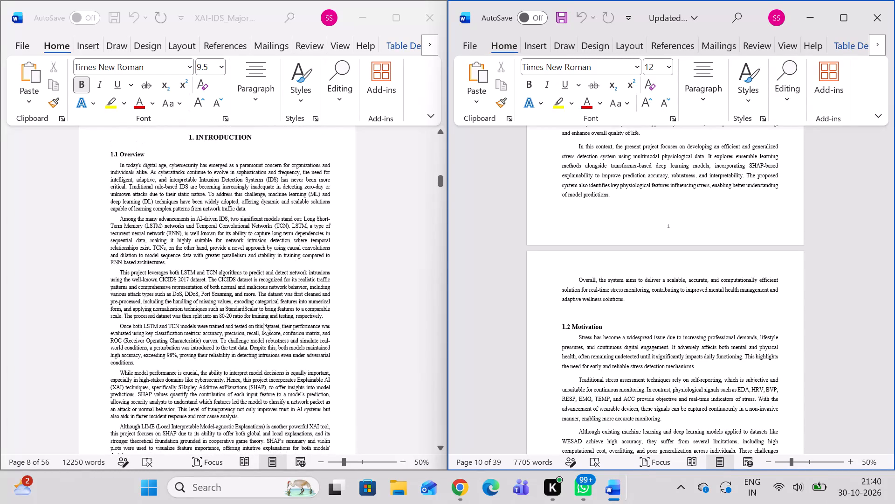
scroll(263, 323, right, 1)
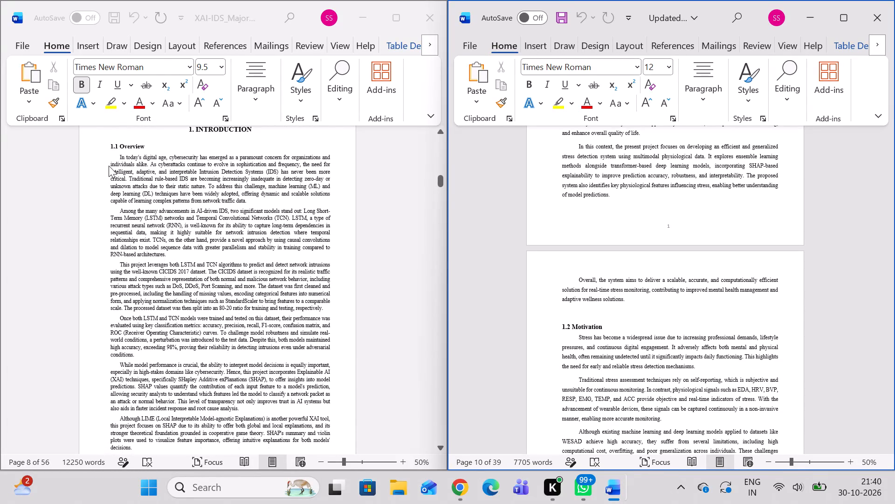
click(660, 198)
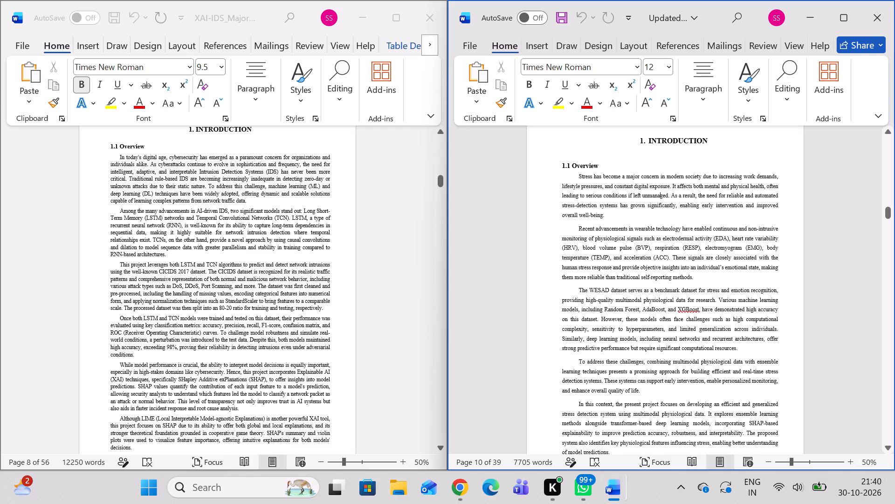
Set the font size of the introduction text, from the 1.1 Overview body through the 1.2 Objectives of the Project list, to 12.
click(120, 154)
click(120, 156)
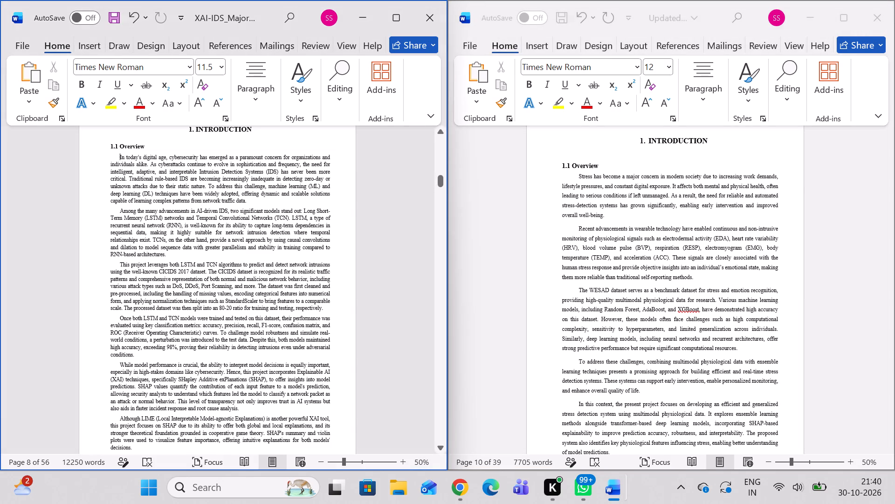
drag(119, 156, 140, 186)
drag(140, 186, 234, 460)
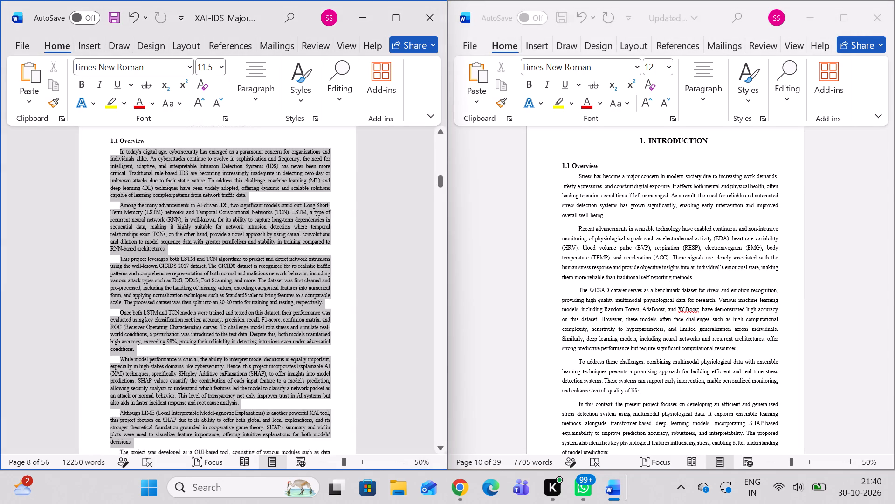
drag(234, 460, 212, 142)
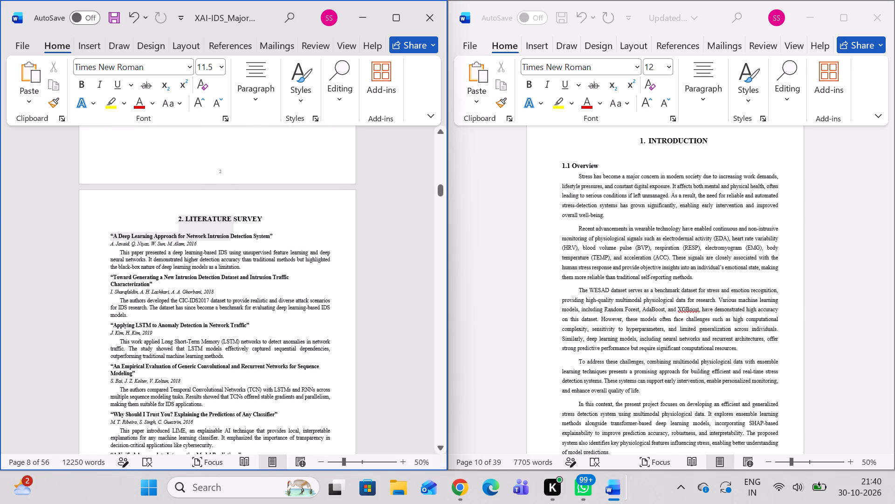
drag(212, 142, 213, 144)
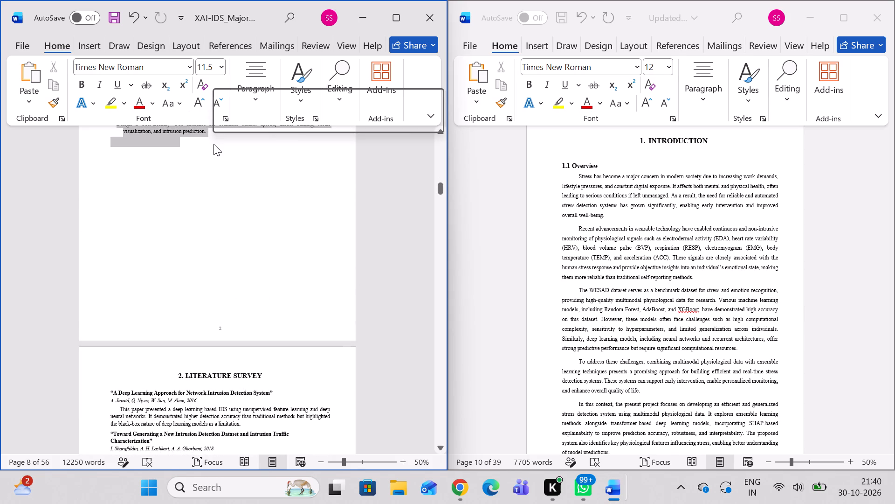
click(299, 102)
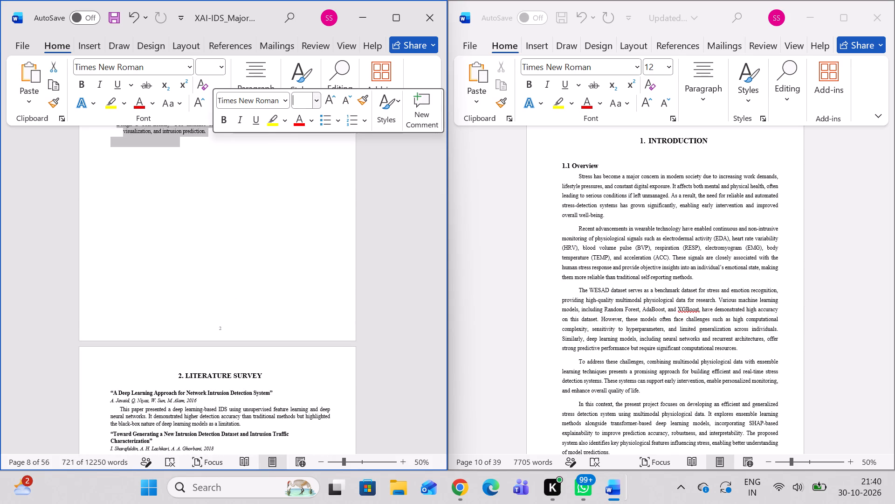
text(12)
key(Return)
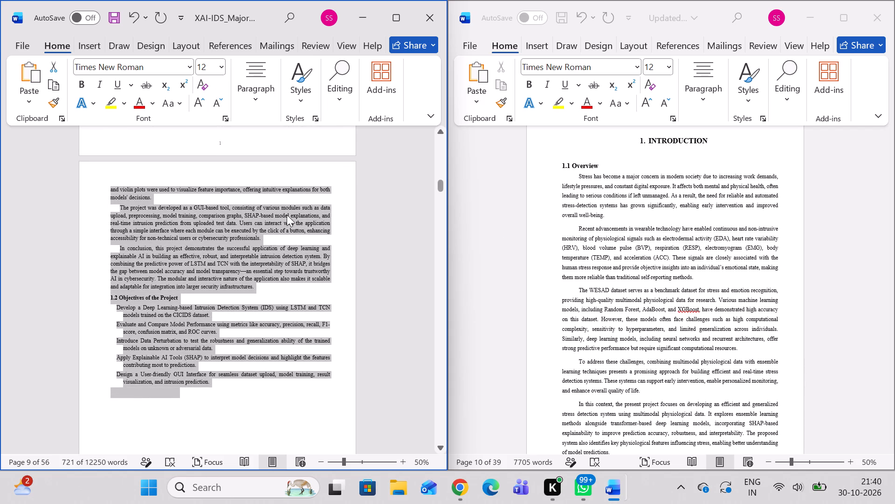
Set the line spacing of the introduction text, from the 1.1 Overview body through the 1.2 Objectives list, to 1.5.
scroll(280, 214, up, 1)
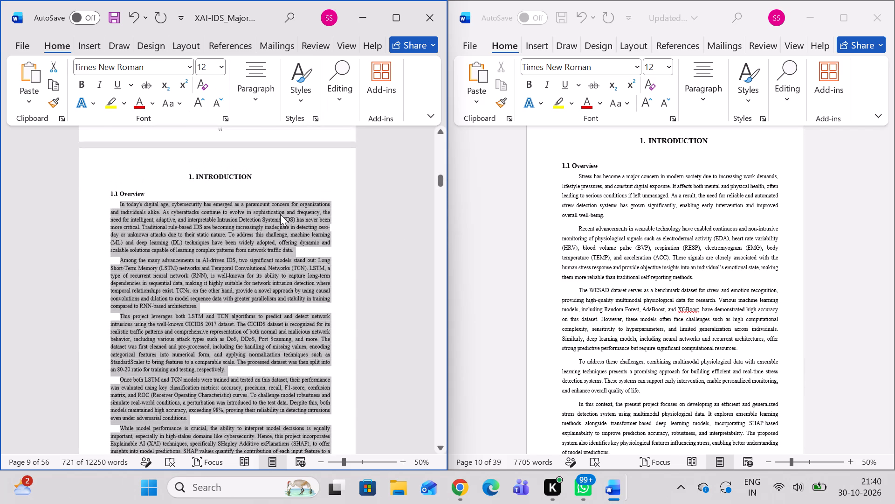
scroll(280, 214, up, 1)
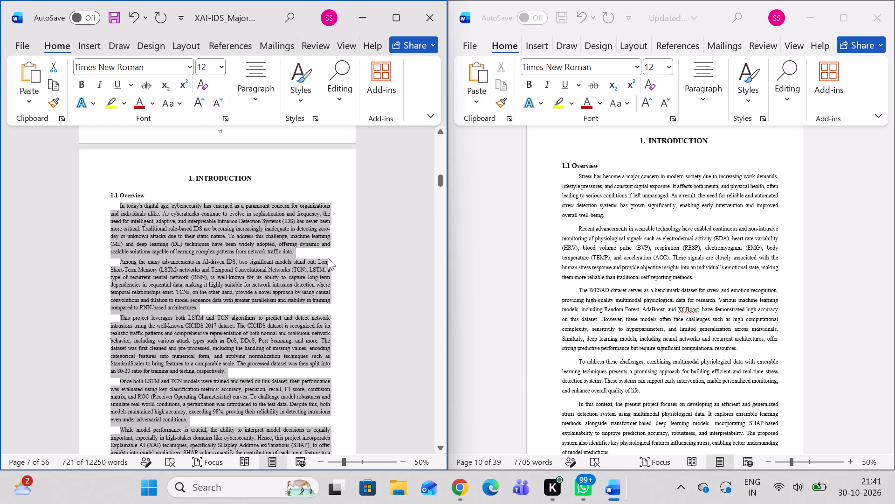
click(645, 188)
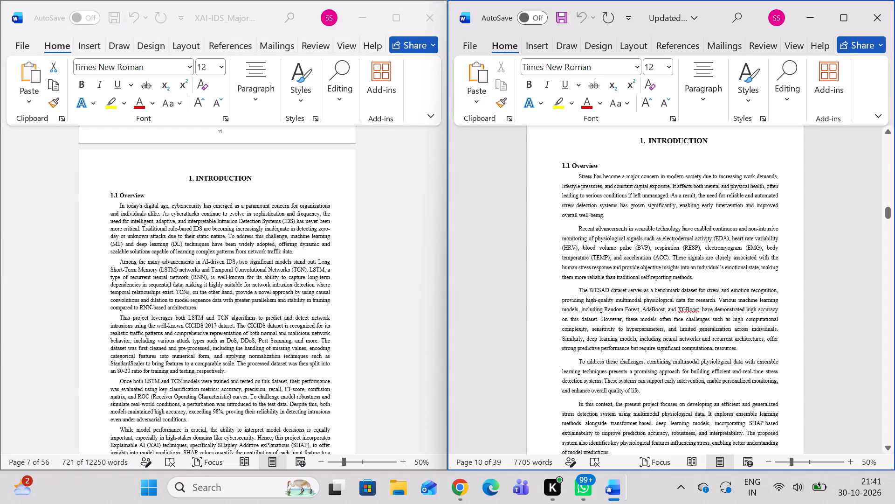
drag(118, 204, 197, 329)
scroll(197, 329, down, 1)
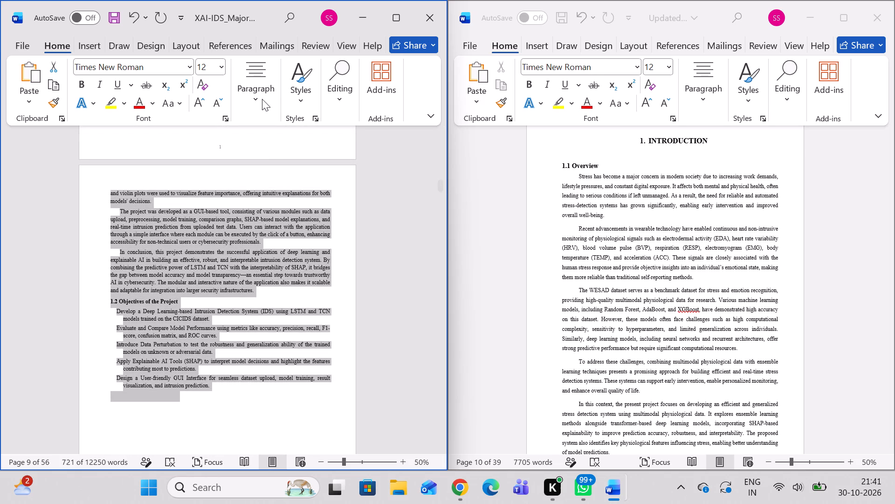
click(262, 99)
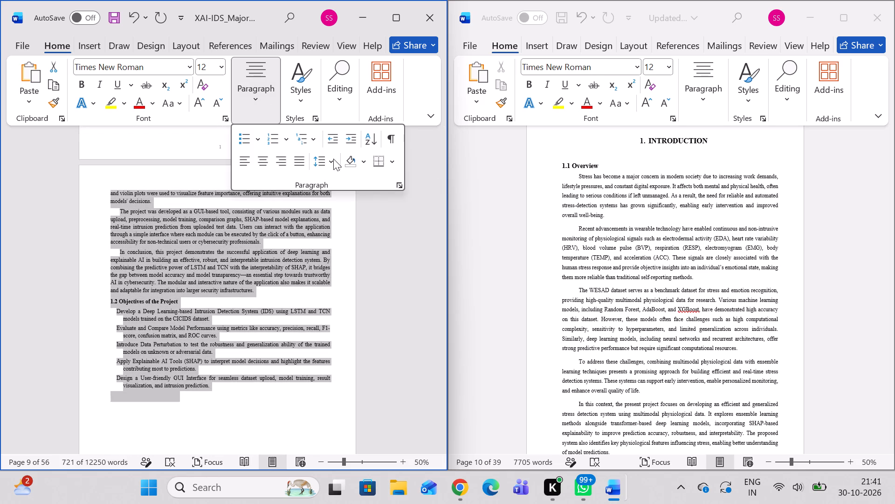
click(334, 159)
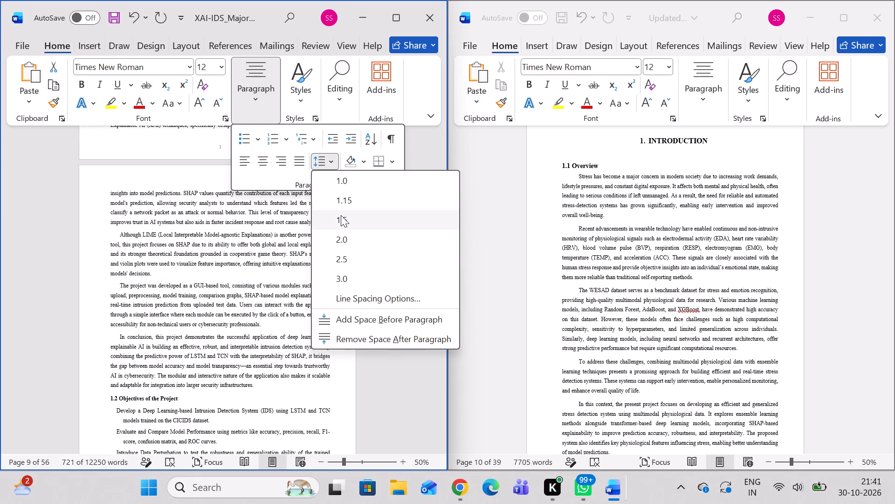
click(341, 215)
click(314, 248)
scroll(314, 248, down, 1)
click(299, 263)
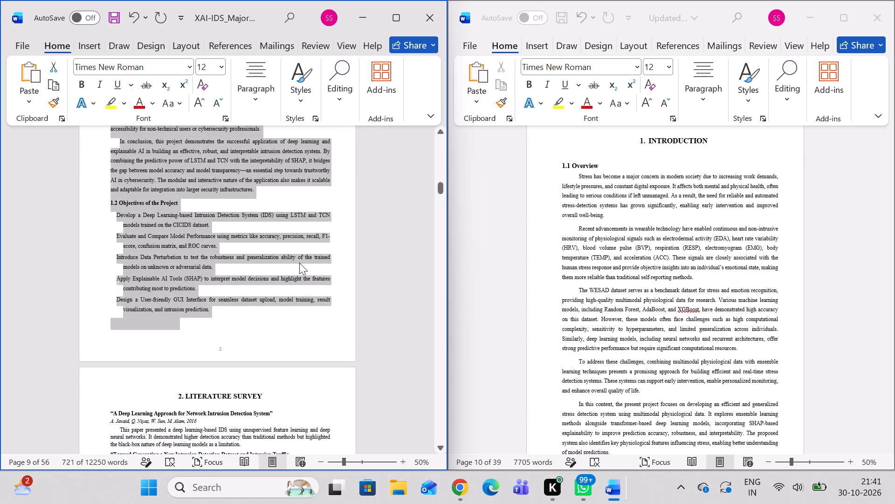
Compare the sample's introduction sections and literature survey pages with the matching pages in the report.
scroll(618, 276, down, 1)
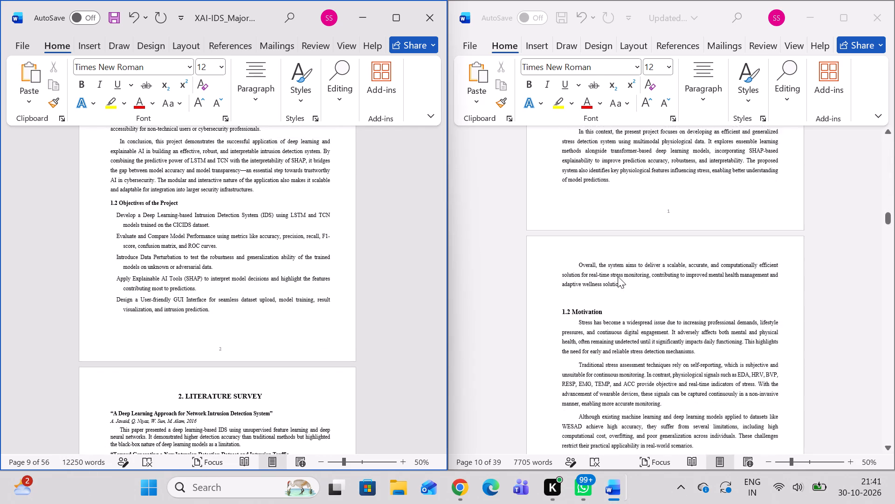
scroll(618, 276, down, 1)
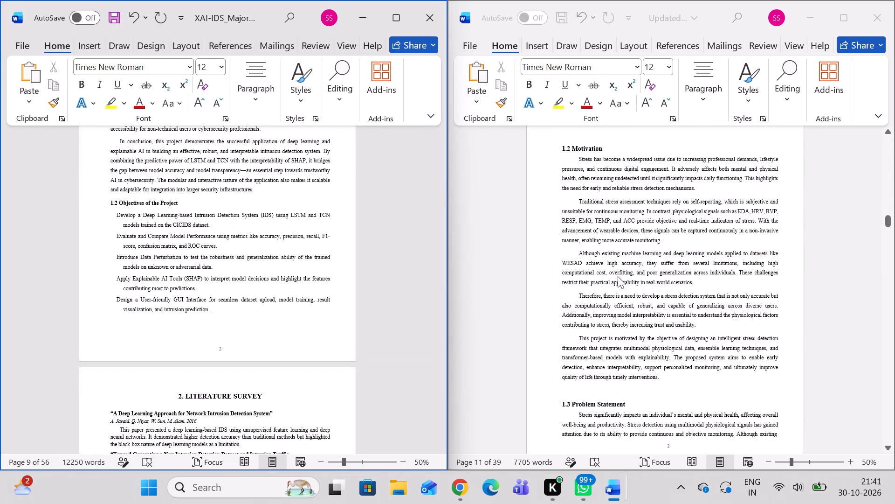
scroll(227, 301, up, 1)
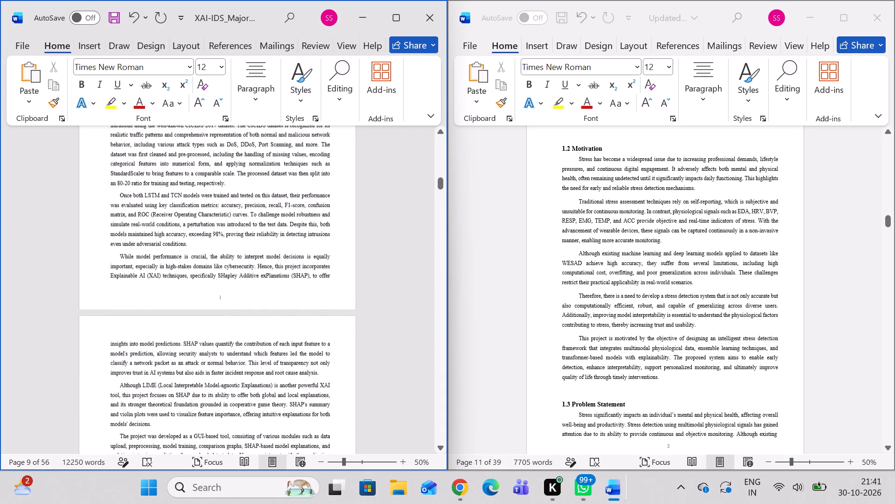
scroll(227, 301, up, 1)
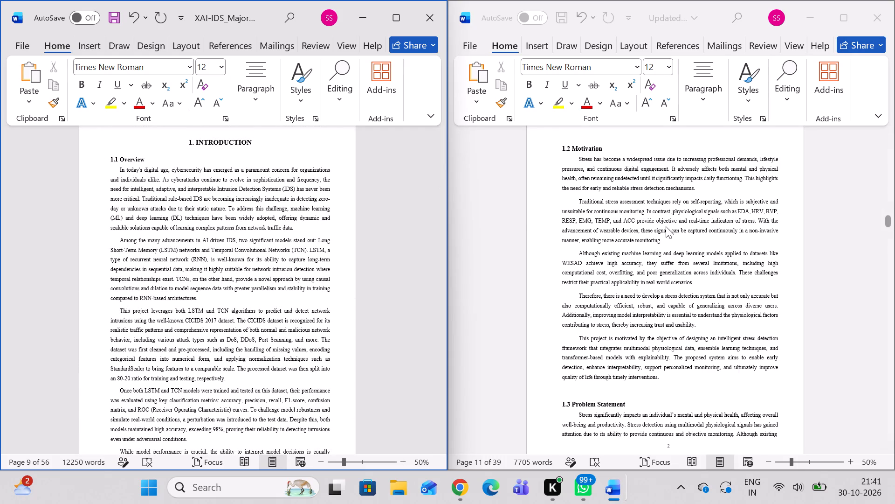
scroll(666, 226, up, 1)
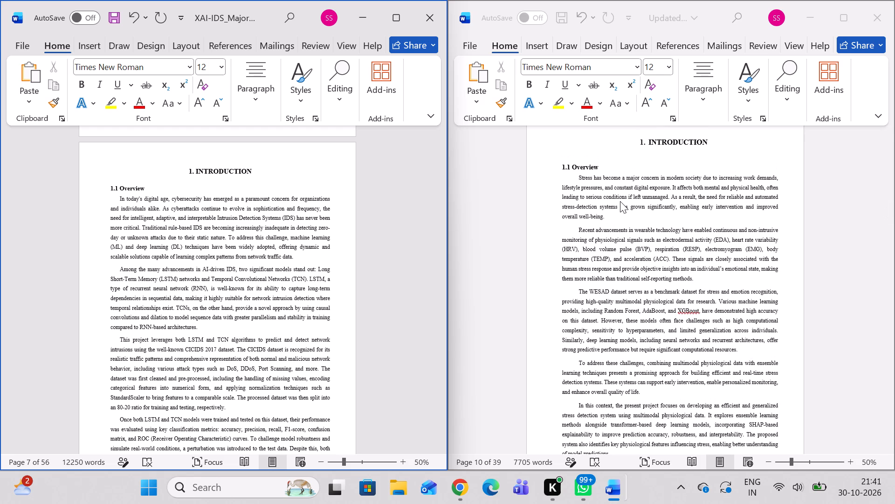
scroll(620, 201, down, 1)
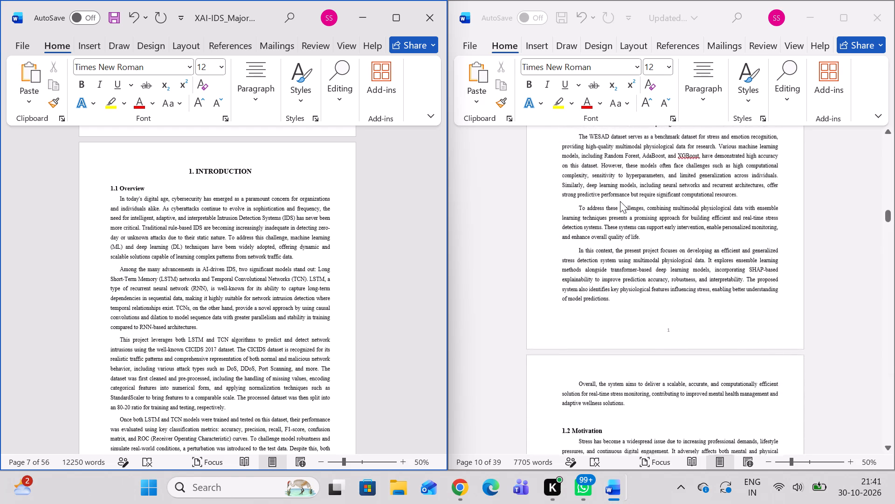
scroll(620, 201, down, 1)
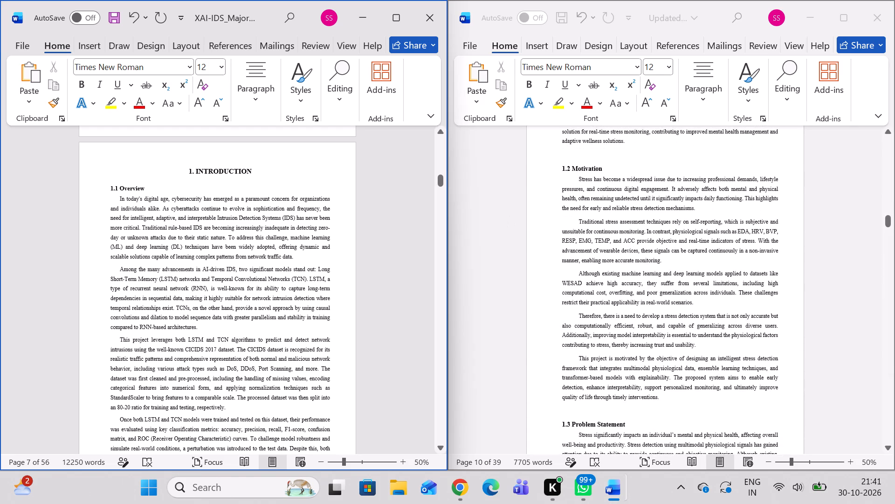
scroll(299, 315, down, 1)
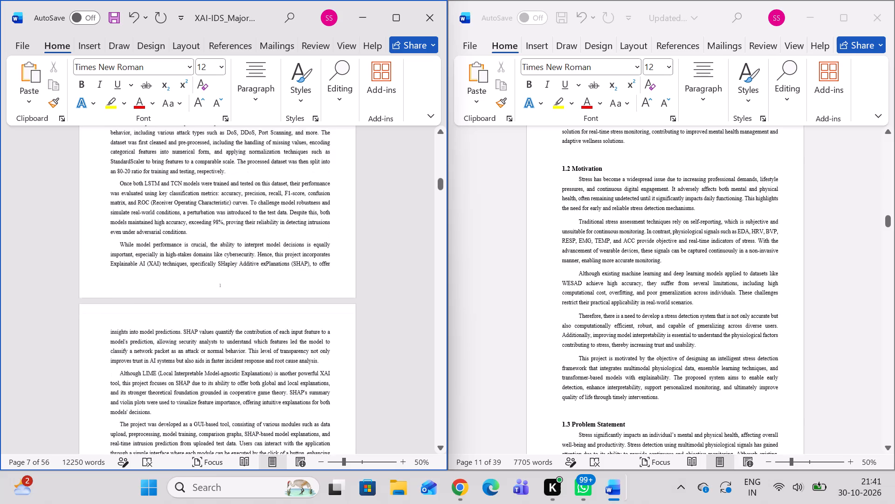
scroll(299, 315, down, 1)
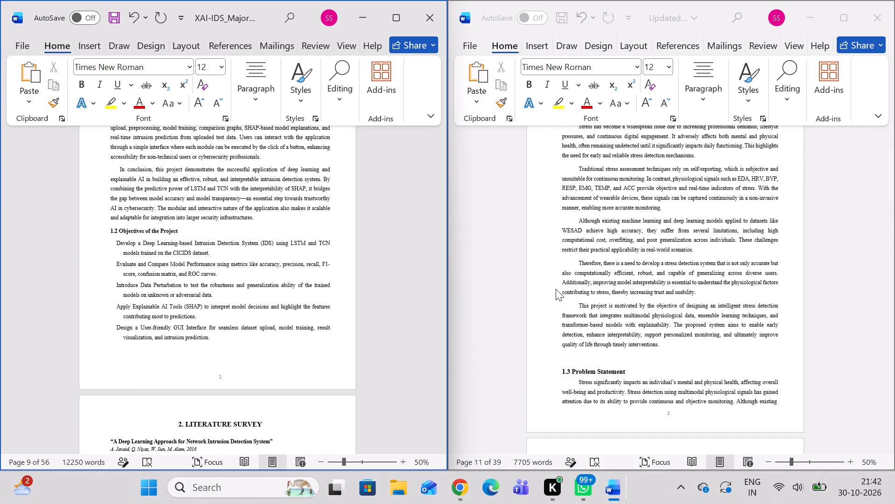
scroll(556, 289, down, 1)
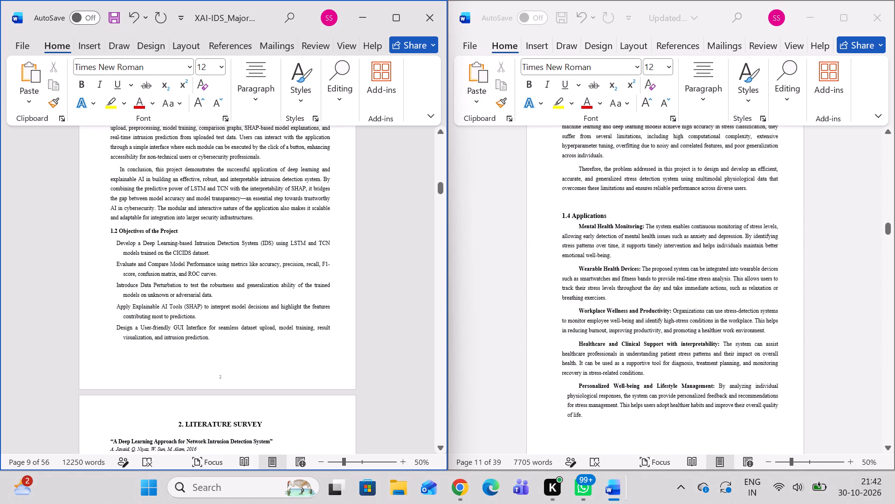
scroll(273, 311, down, 1)
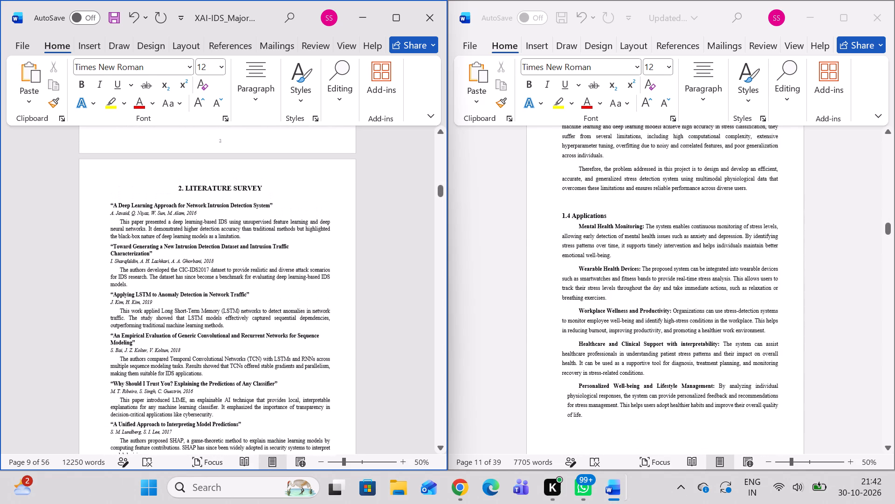
scroll(273, 311, down, 1)
scroll(625, 313, down, 1)
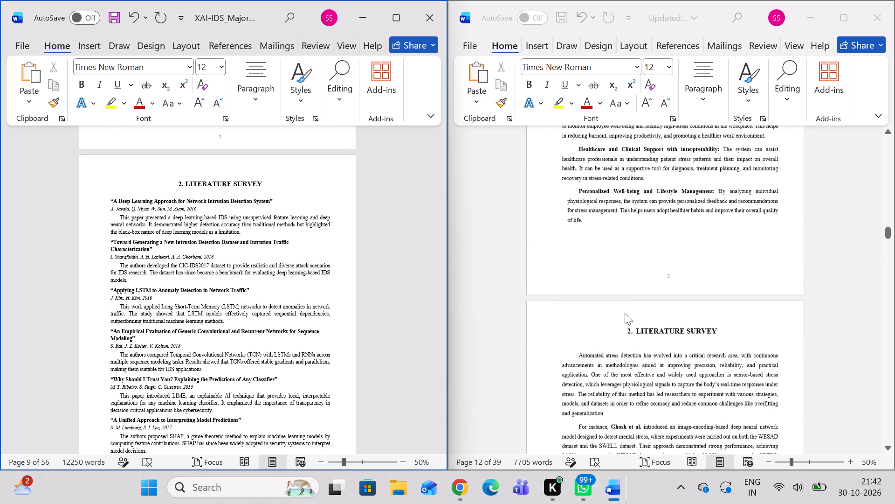
scroll(625, 313, down, 1)
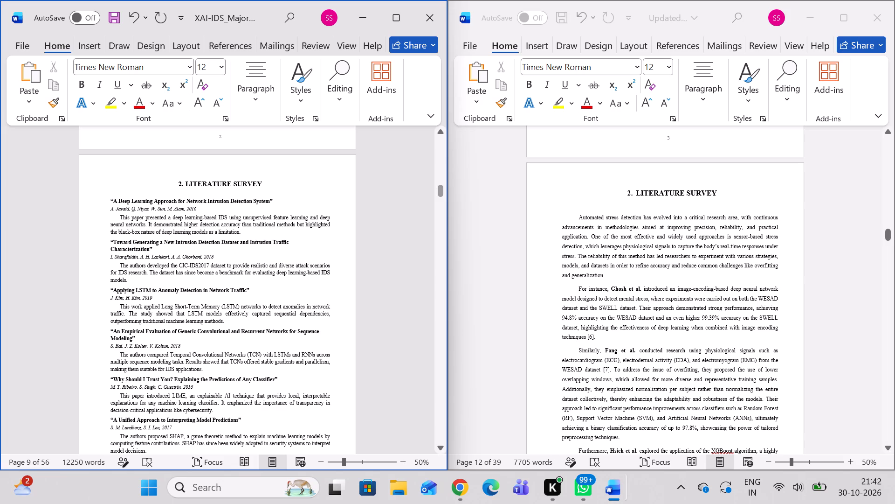
scroll(620, 322, down, 1)
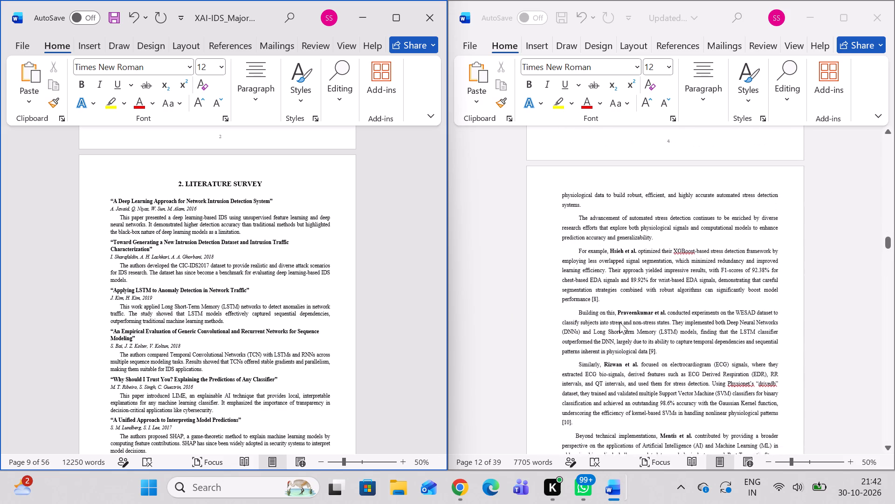
scroll(620, 322, down, 1)
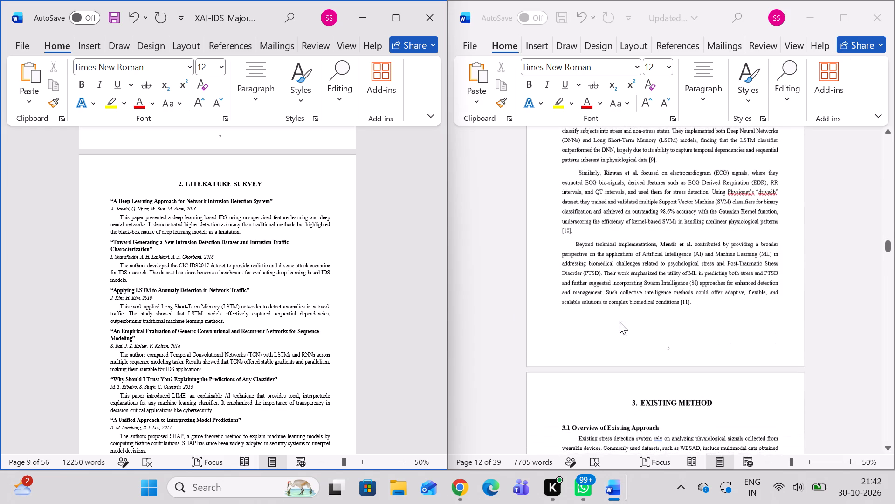
Set the font size of all Literature Survey entries below the chapter heading, through the final SHAP case study paragraph, to 12.
scroll(207, 377, right, 1)
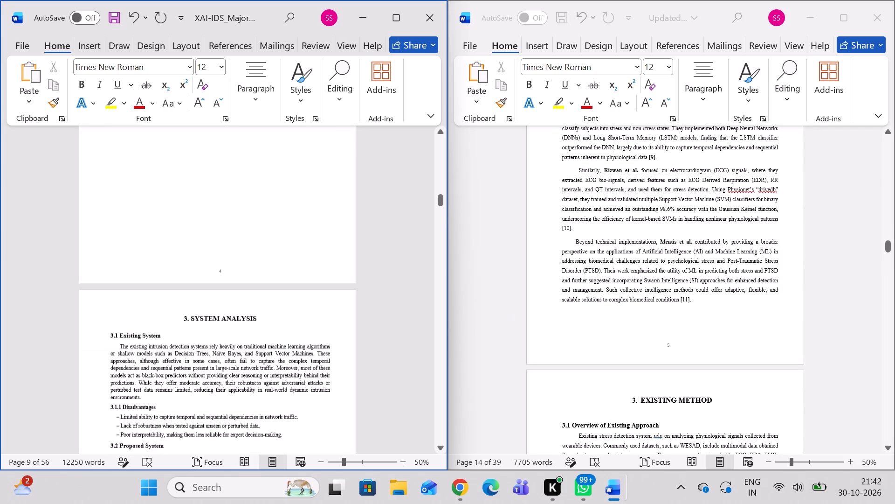
scroll(207, 377, right, 1)
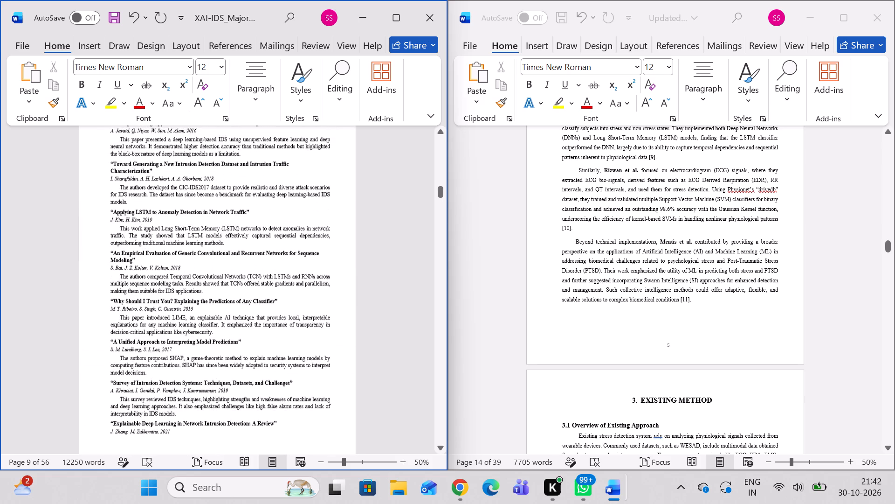
scroll(207, 377, right, 1)
drag(111, 194, 117, 200)
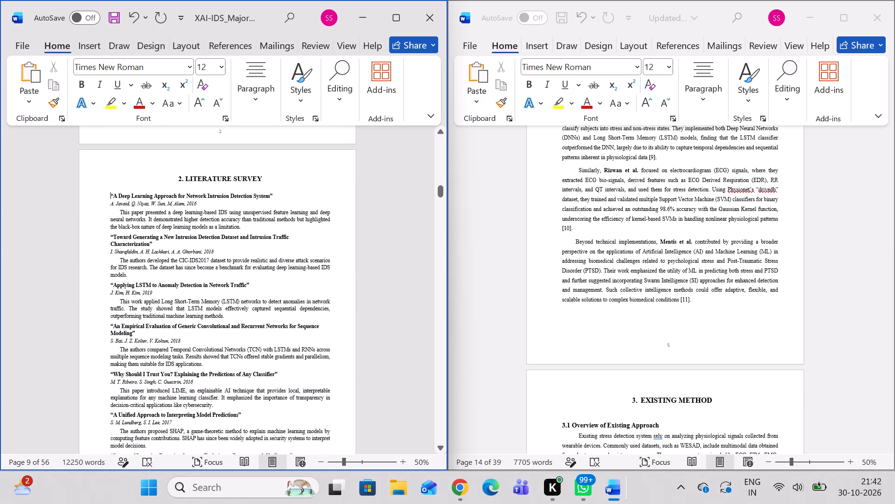
drag(117, 200, 236, 462)
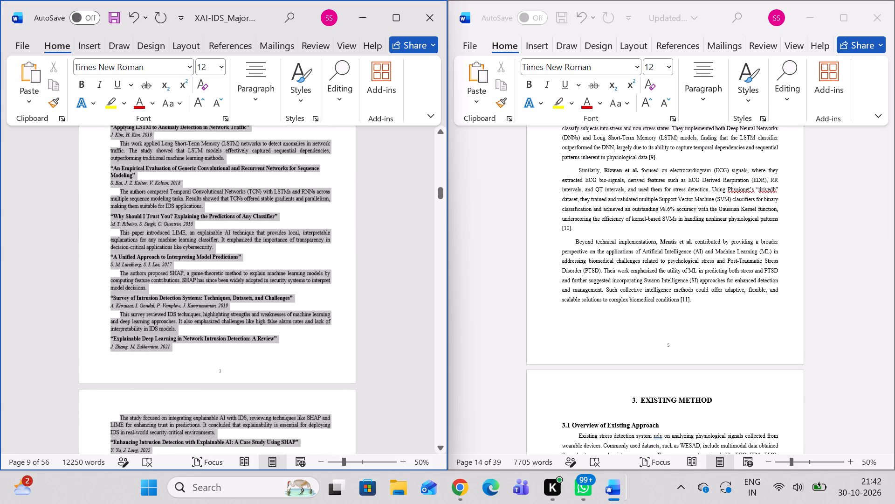
drag(236, 462, 147, 350)
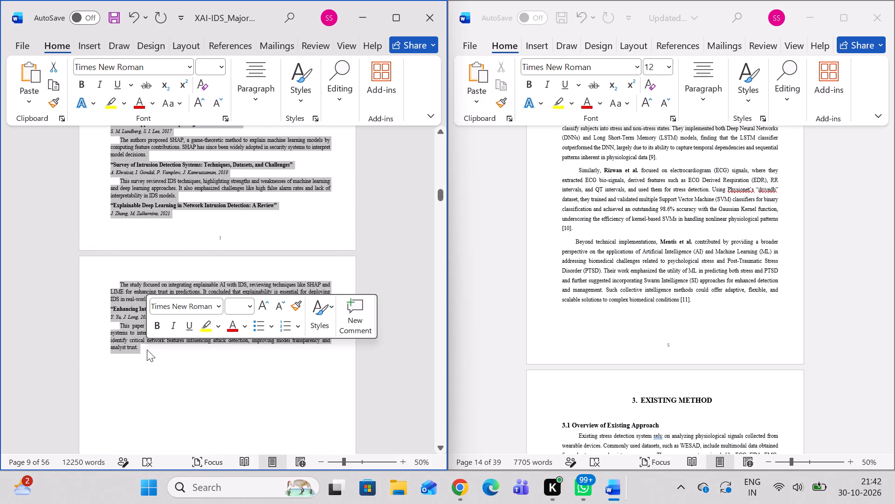
click(242, 305)
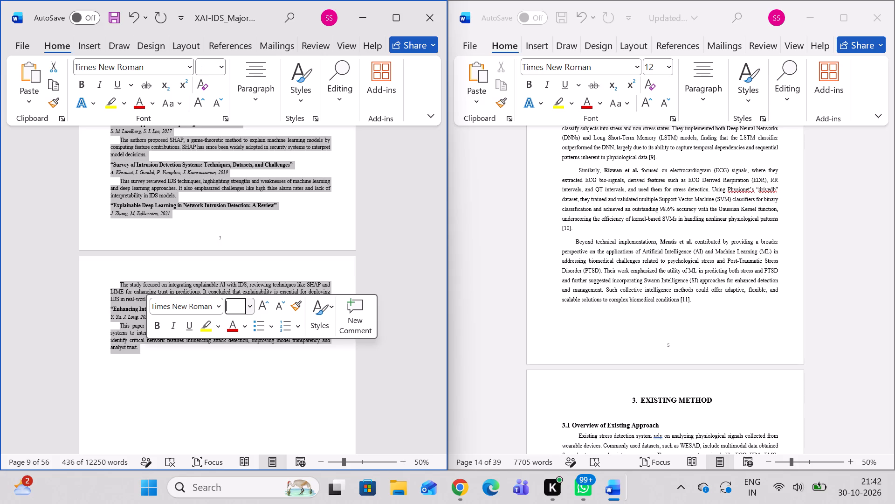
text(12)
key(Return)
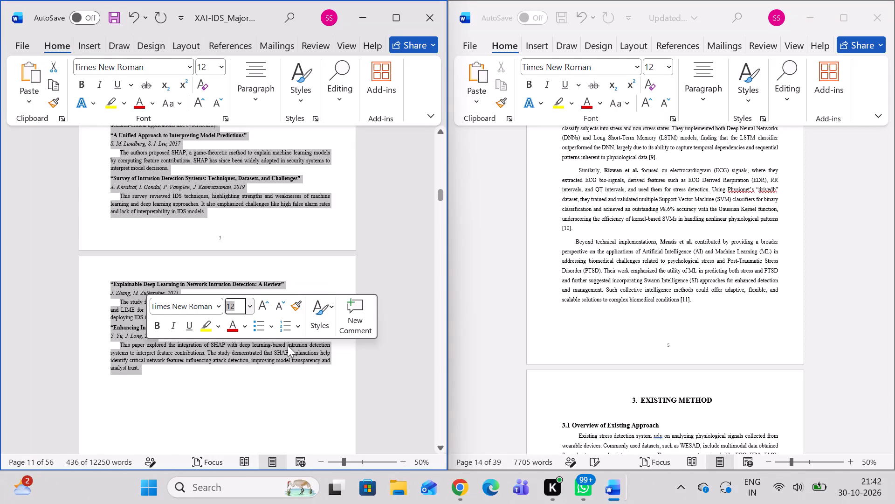
Set the line spacing of the selected Literature Survey entries to 1.5, matching the introduction text.
click(269, 102)
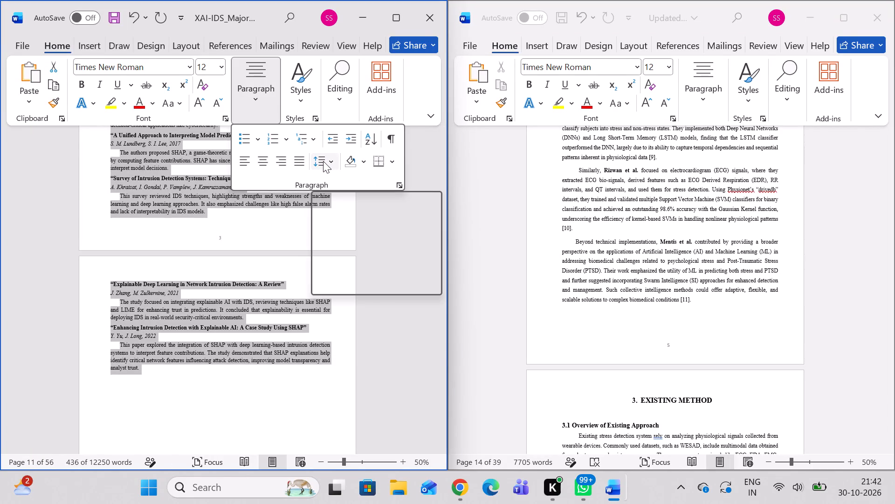
click(323, 161)
click(336, 217)
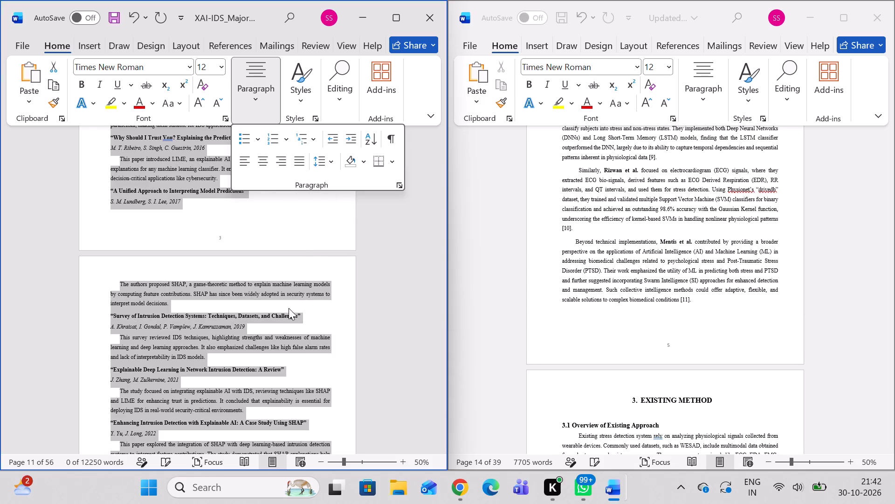
click(276, 352)
Insert a blank line below the 2. LITERATURE SURVEY heading in the report, as in the sample.
scroll(276, 352, up, 1)
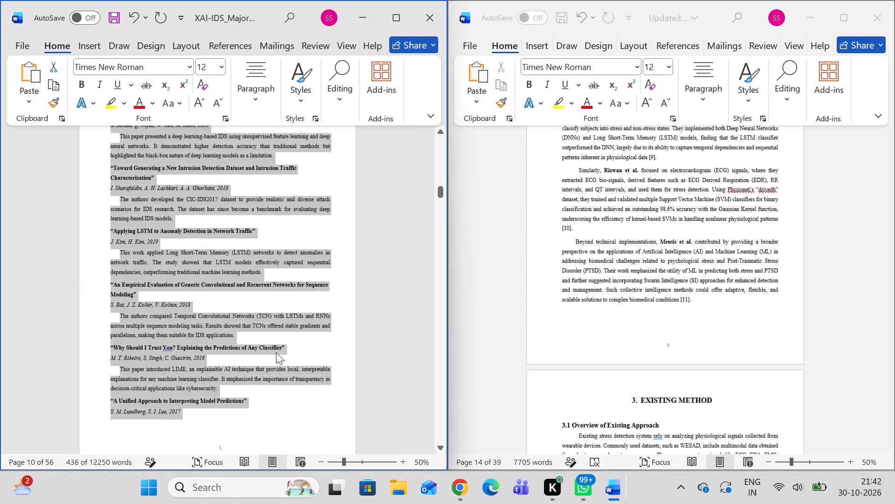
scroll(276, 352, up, 1)
click(276, 352)
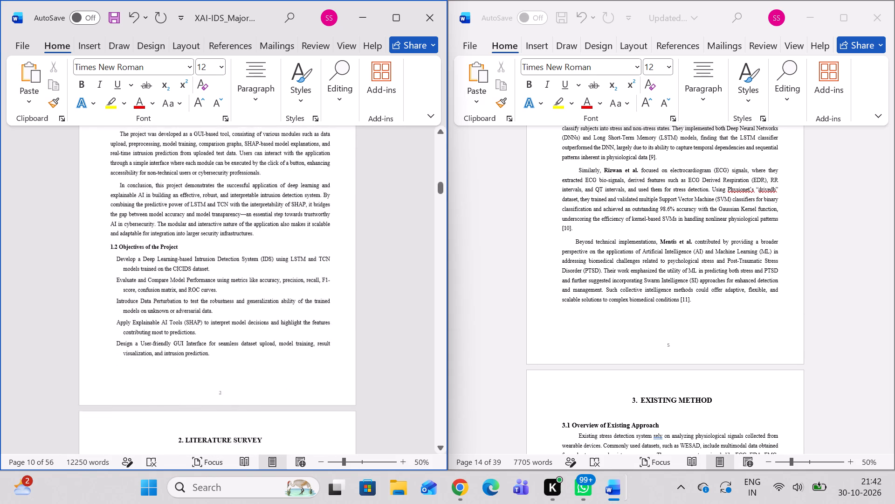
scroll(595, 271, up, 1)
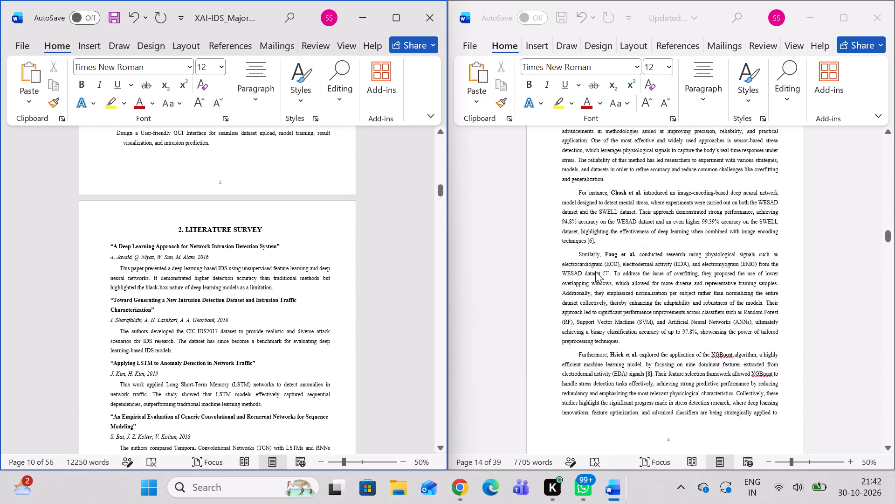
scroll(595, 271, up, 1)
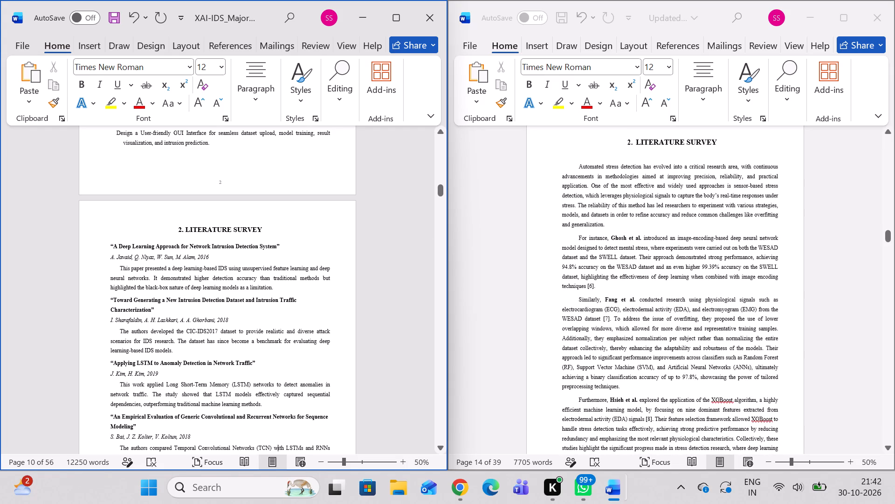
click(280, 232)
key(shift+Return)
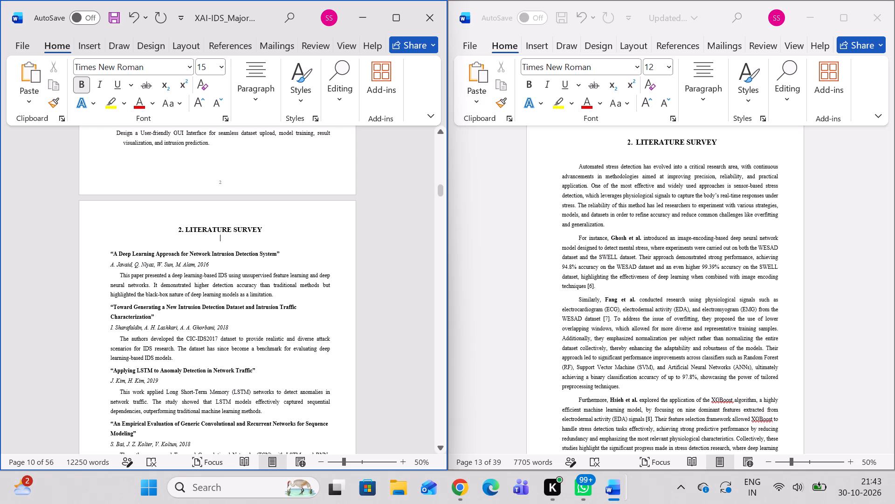
Select the second author and year in the line under the "Enhancing Intrusion Detection with Explainable AI: A Case Study Using SHAP" title.
scroll(326, 330, down, 1)
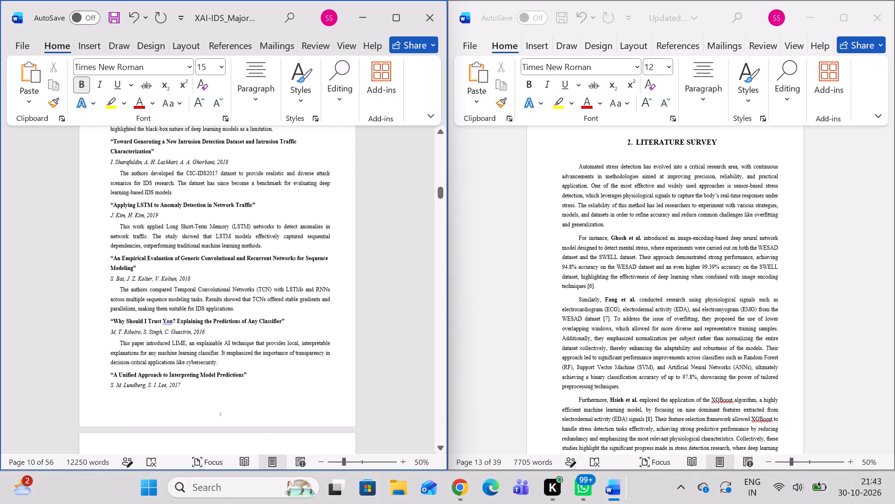
scroll(326, 330, down, 1)
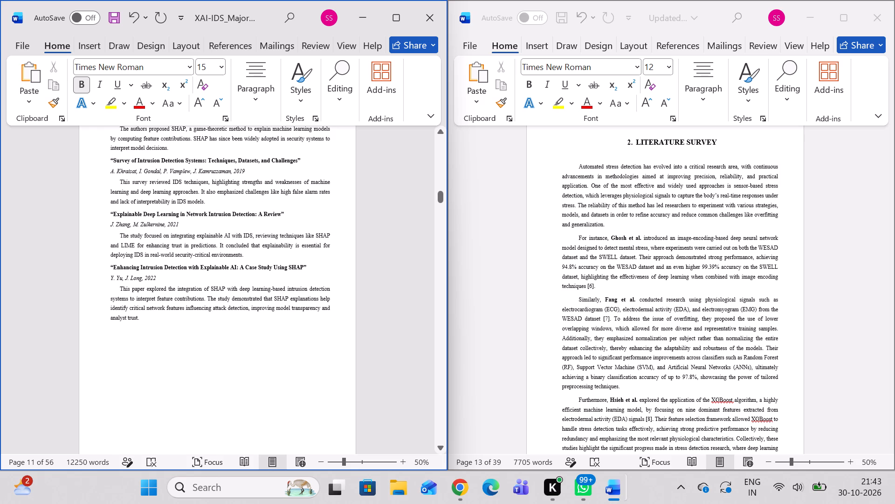
drag(160, 279, 122, 278)
Remove the italics from the author and year line under the "Enhancing Intrusion Detection with Explainable AI: A Case Study Using SHAP" title.
drag(122, 278, 111, 279)
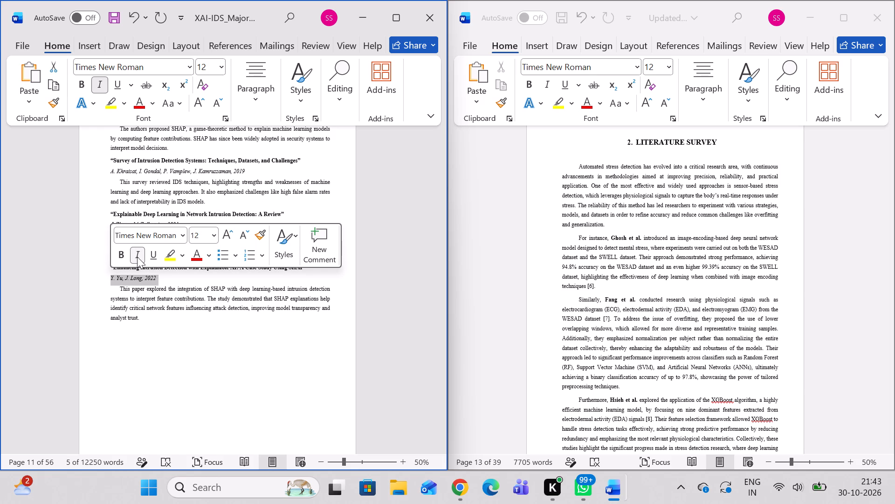
click(137, 257)
click(119, 289)
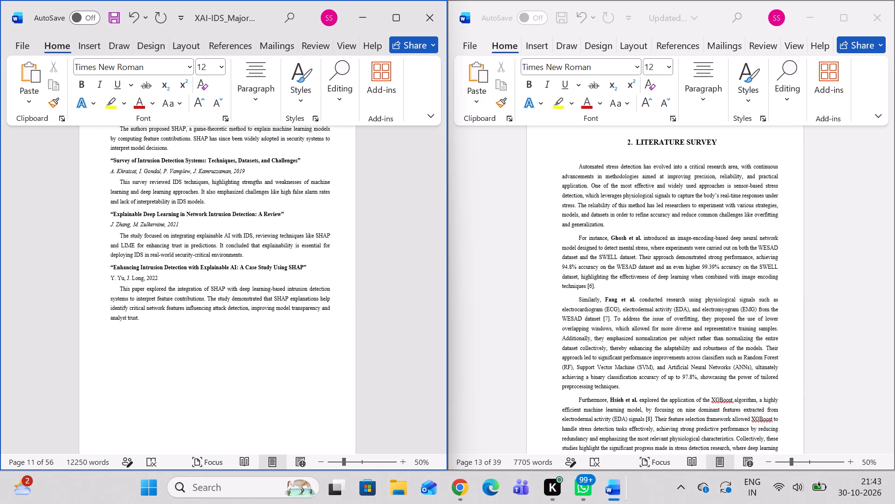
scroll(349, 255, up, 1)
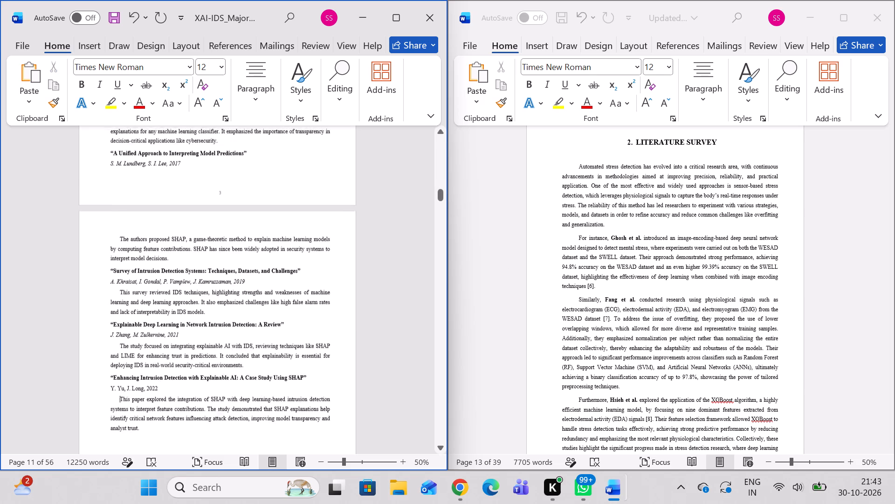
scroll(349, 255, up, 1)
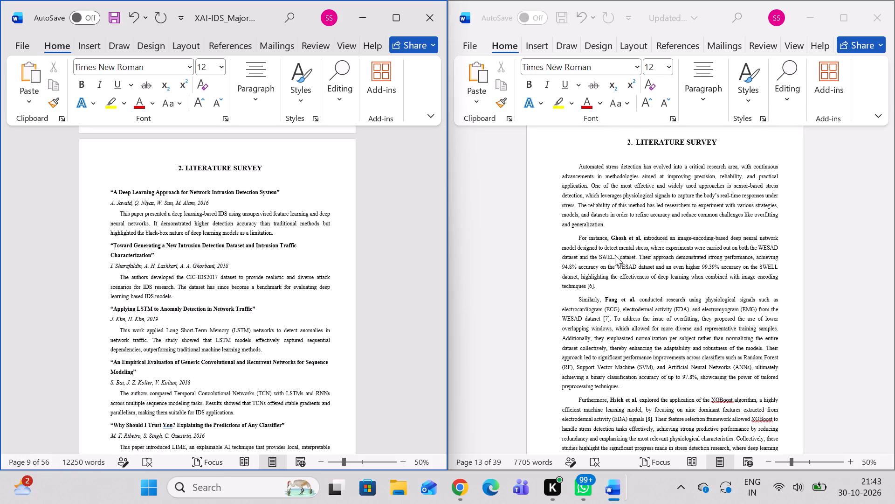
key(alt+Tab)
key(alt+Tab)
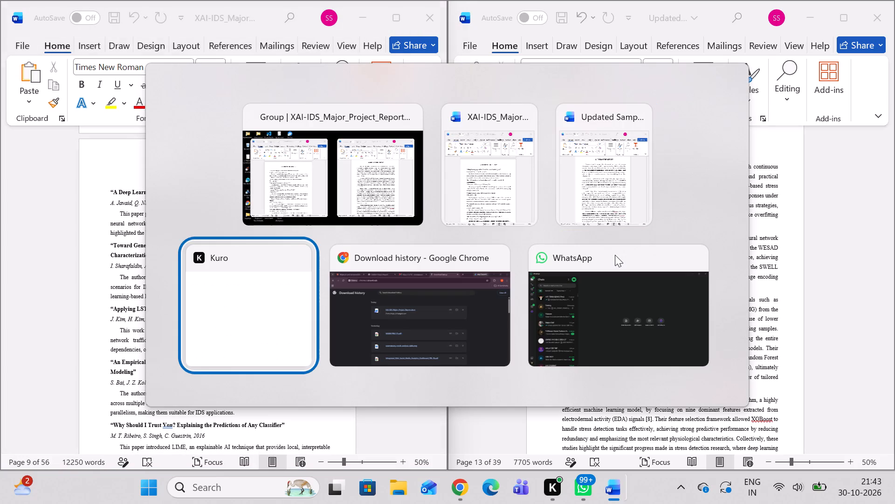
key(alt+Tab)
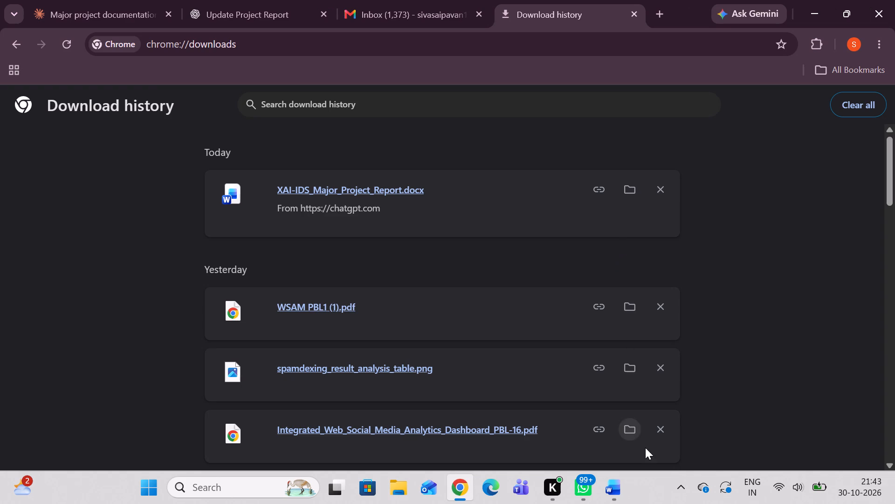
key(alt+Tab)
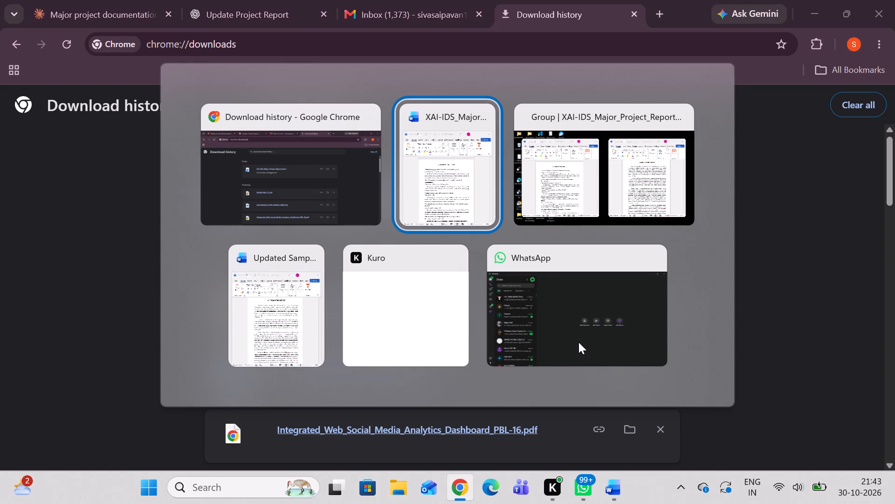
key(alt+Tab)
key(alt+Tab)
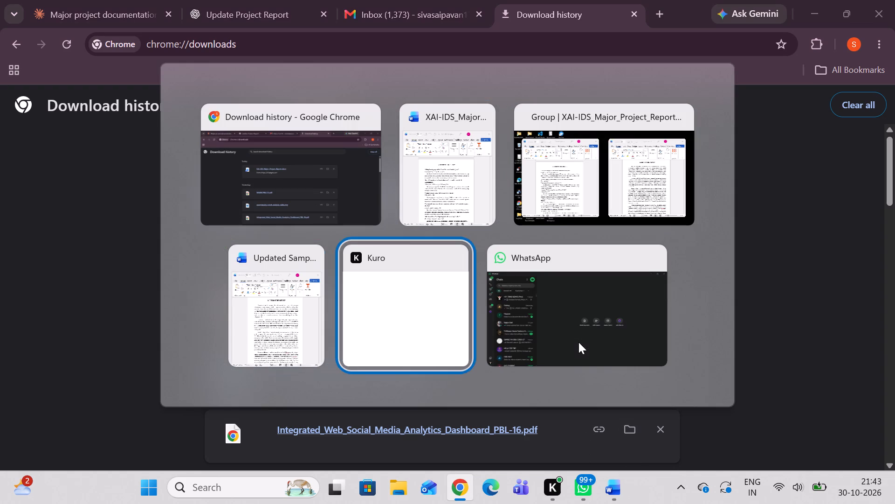
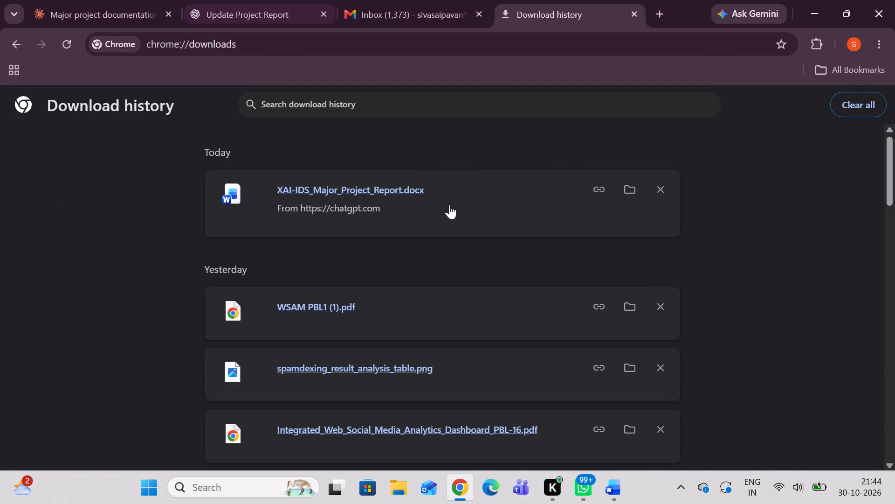
Switch from the browser's download history back to the XAI-IDS report in Word, beside the sample documentation.
key(alt+Tab)
key(alt+Tab)
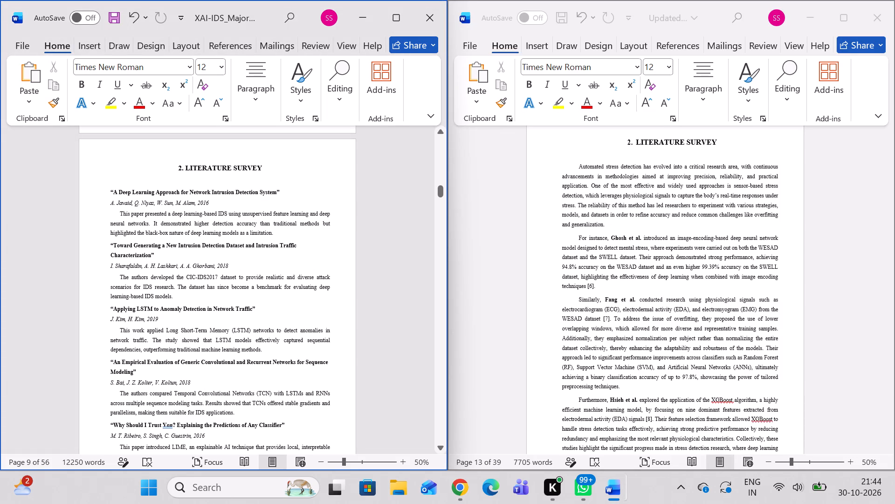
Copy all Literature Survey entries in the XAI-IDS report, from the "A Deep Learning Approach" title through the final SHAP case study paragraph.
drag(109, 193, 213, 378)
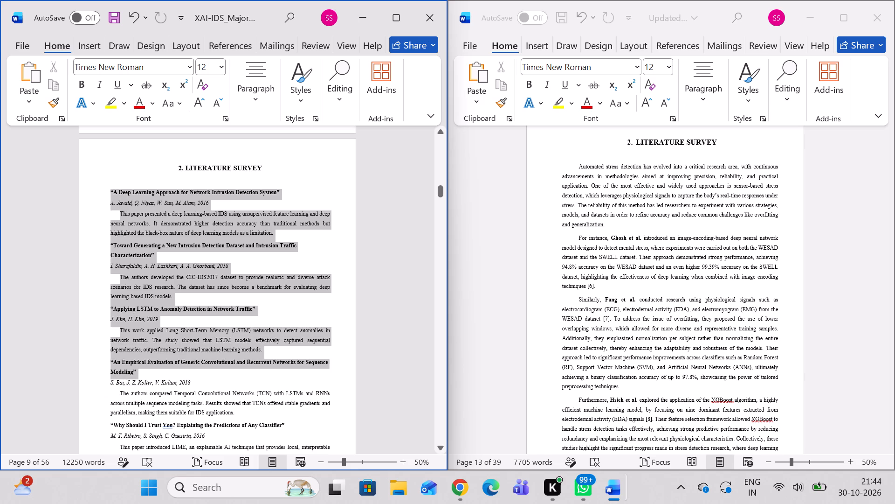
drag(213, 378, 238, 467)
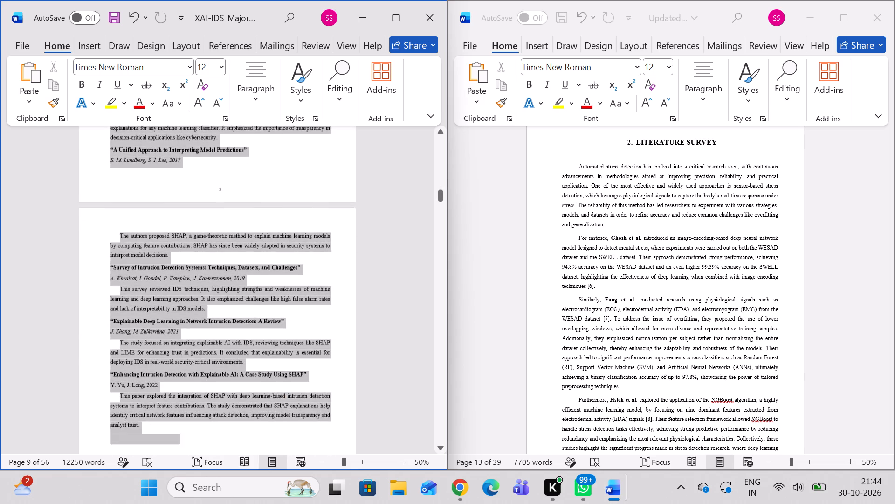
drag(238, 467, 166, 318)
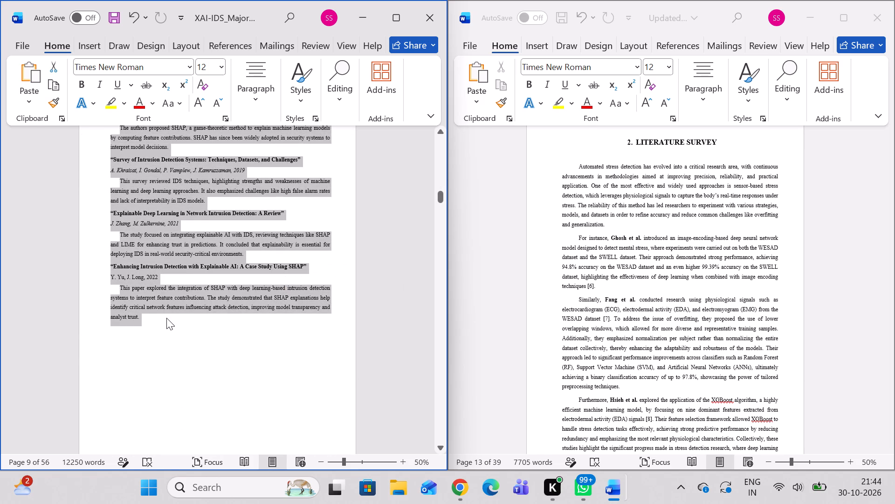
key(ctrl+c)
scroll(166, 318, down, 1)
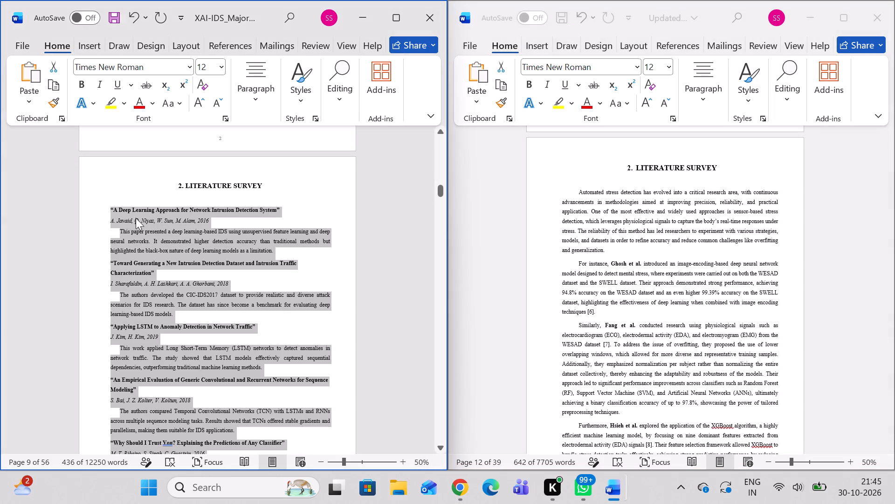
key(ctrl+v)
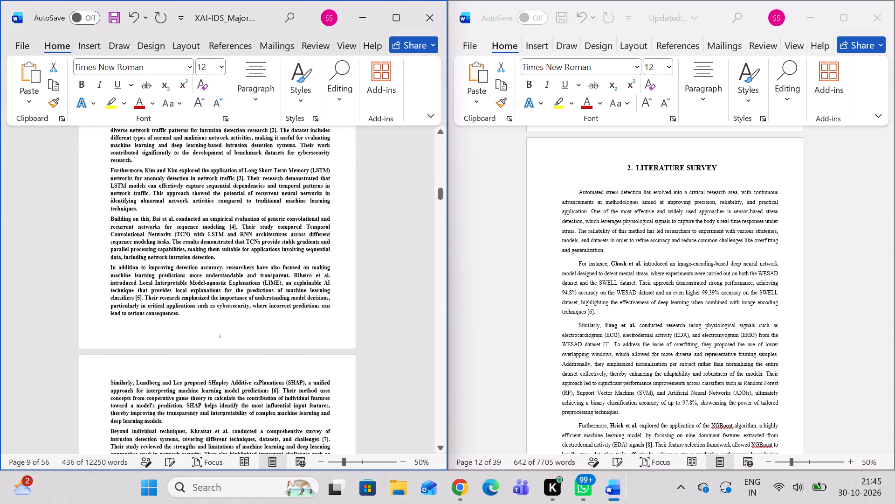
scroll(218, 233, up, 1)
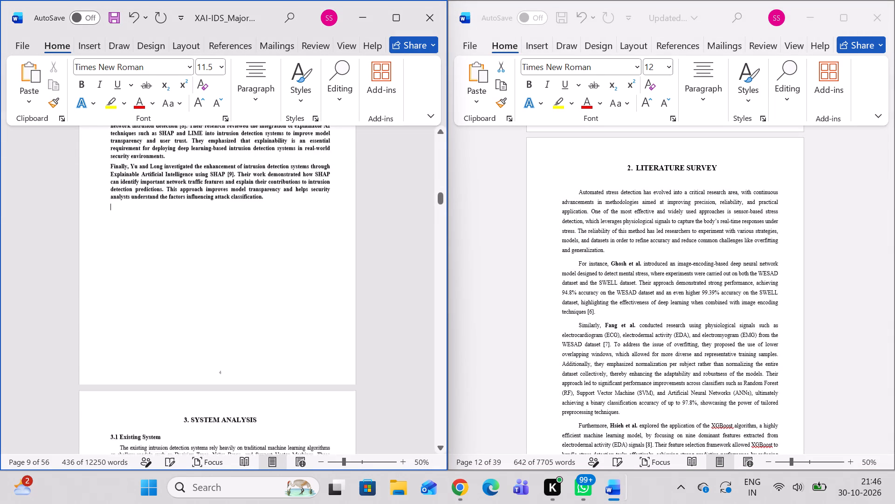
scroll(218, 233, up, 1)
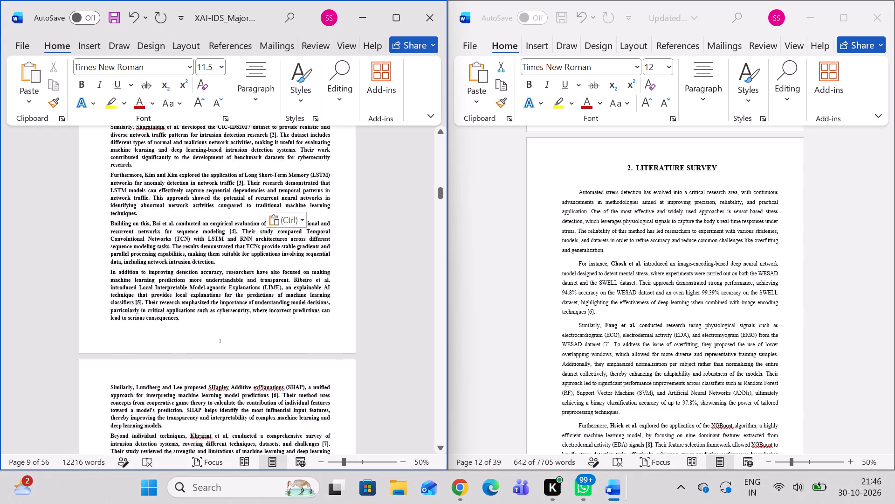
Undo the last paste, reselect all the old Literature Survey entries through "analyst trust." and replace them again with ChatGPT's text.
scroll(218, 233, up, 1)
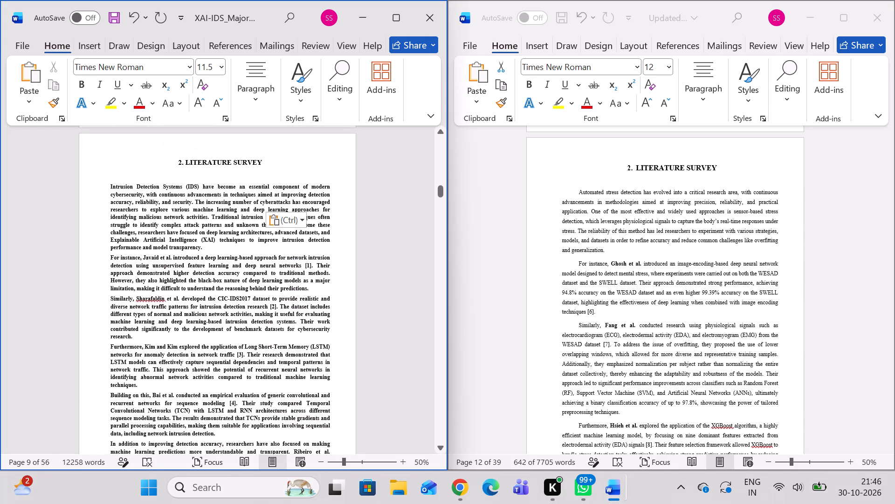
key(ctrl+z)
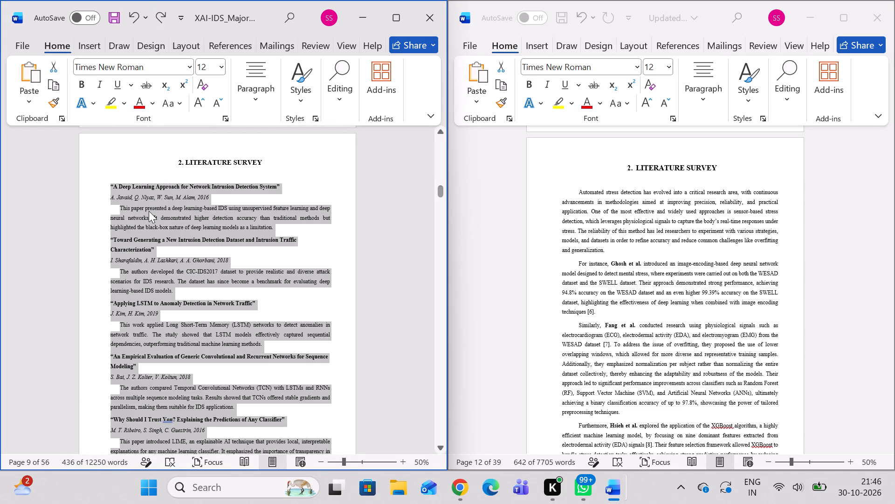
click(149, 211)
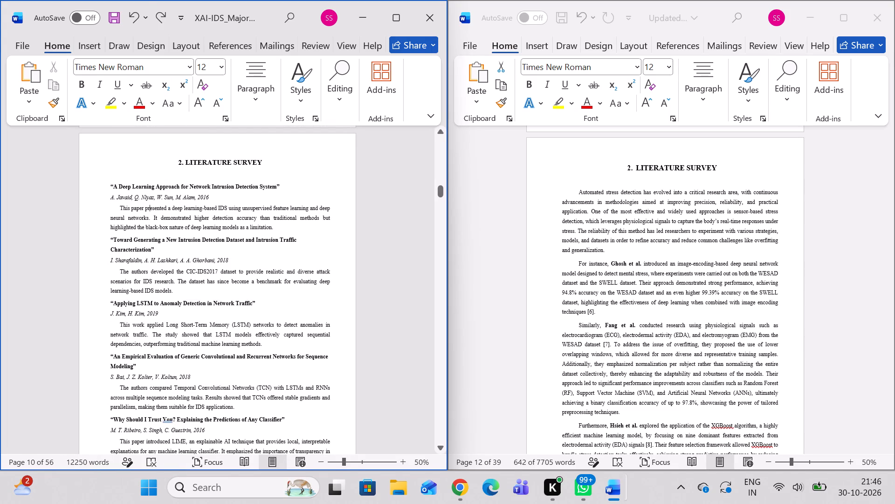
drag(111, 184, 251, 420)
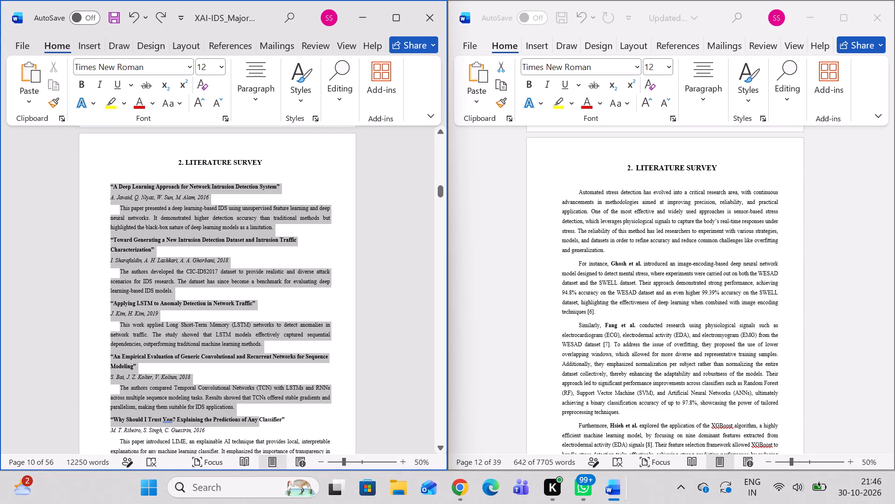
drag(251, 420, 200, 149)
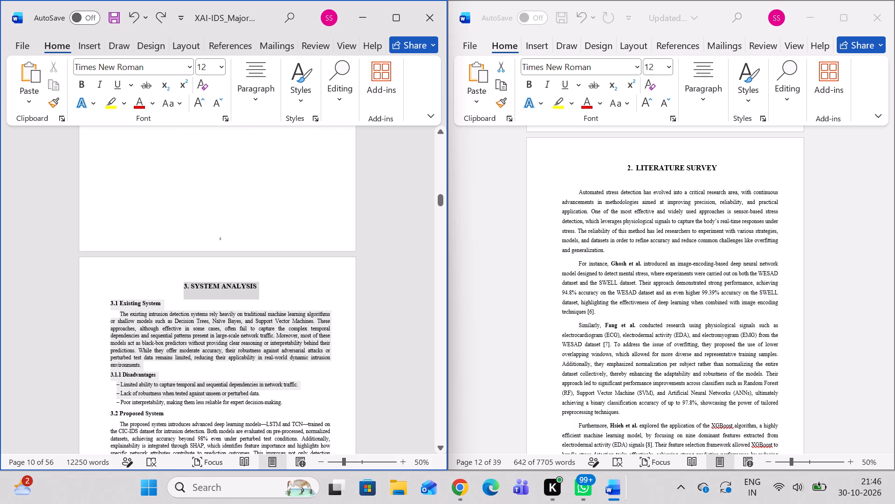
drag(200, 149, 181, 201)
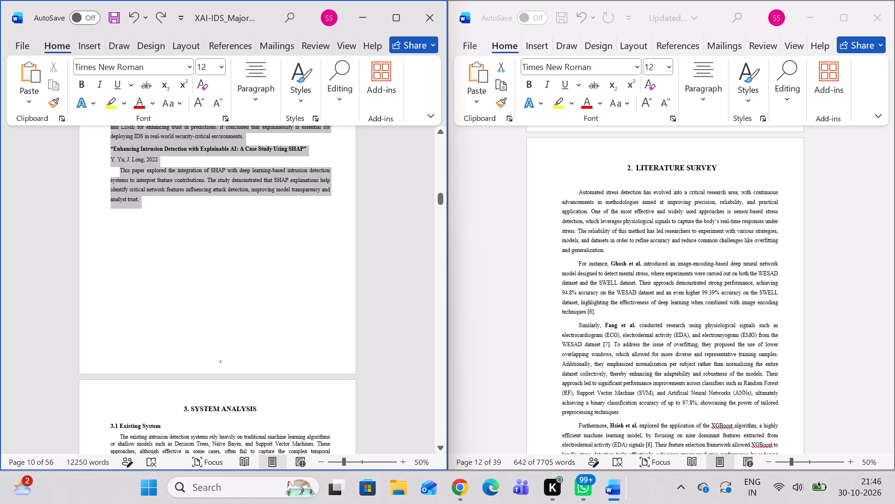
drag(181, 201, 177, 204)
key(ctrl+v)
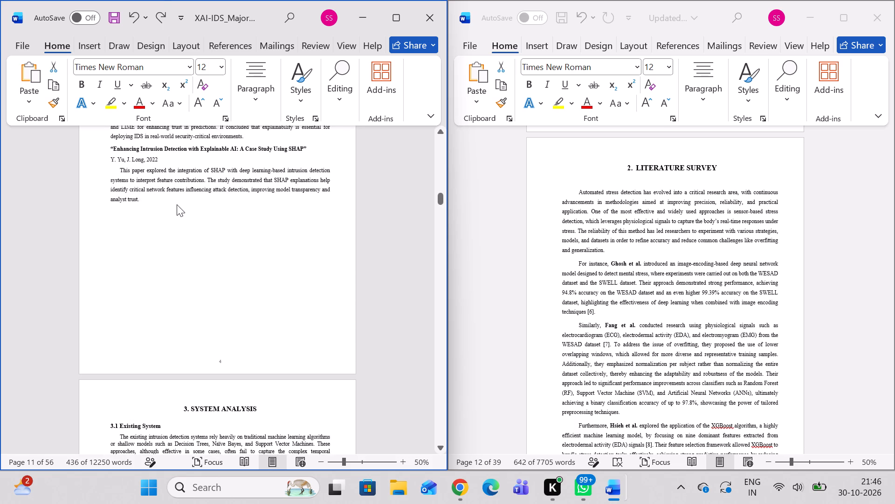
Remove the bold formatting from all the newly pasted Literature Survey paragraphs.
scroll(205, 225, up, 1)
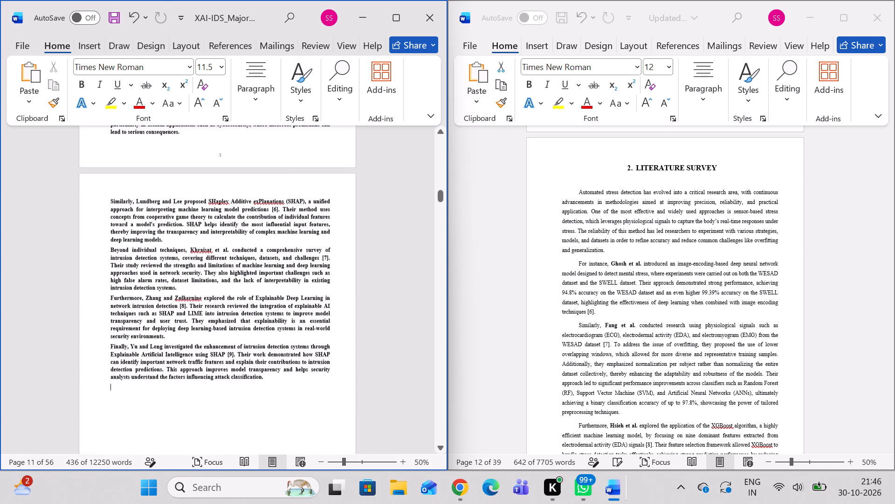
scroll(205, 225, up, 1)
drag(263, 396, 159, 184)
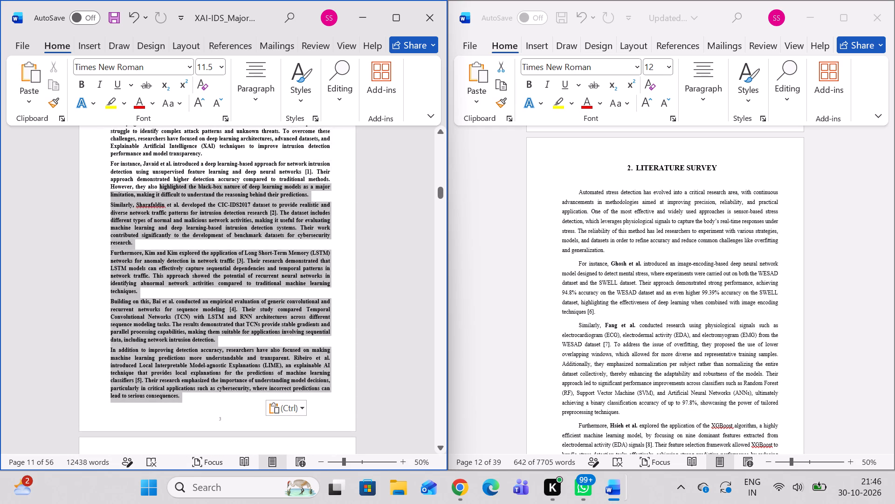
drag(159, 184, 172, 120)
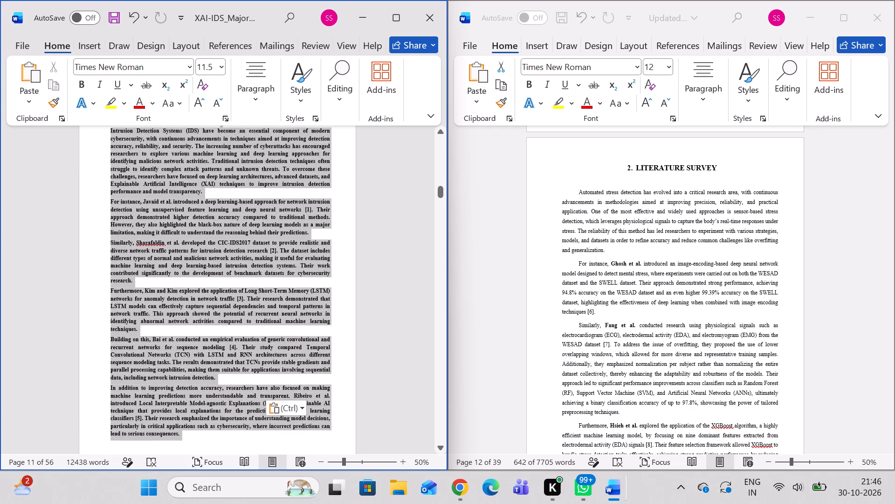
drag(172, 120, 109, 262)
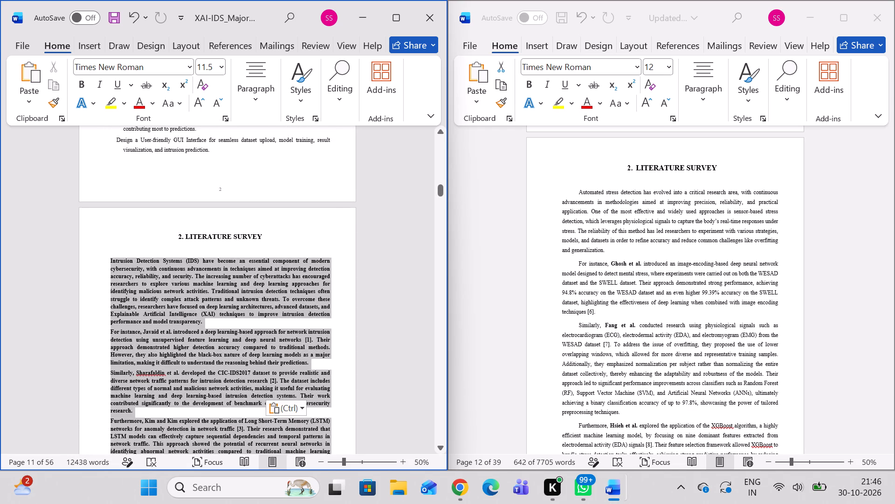
drag(109, 262, 110, 264)
click(121, 242)
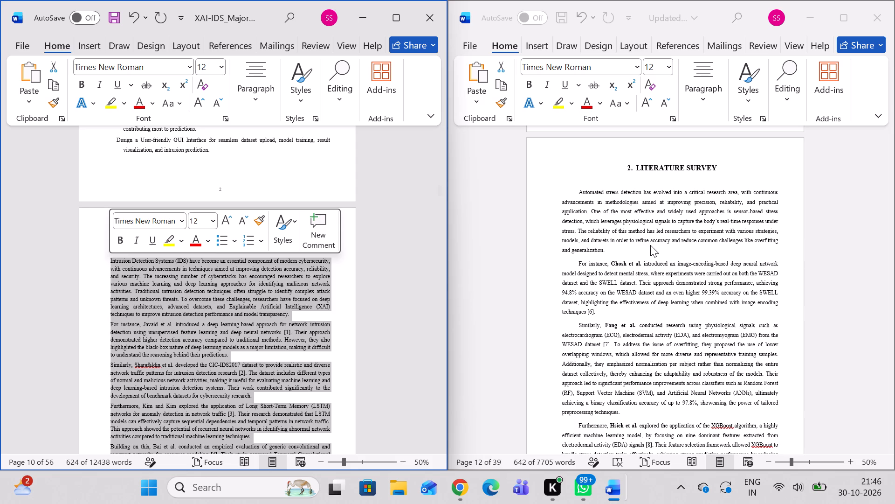
click(372, 299)
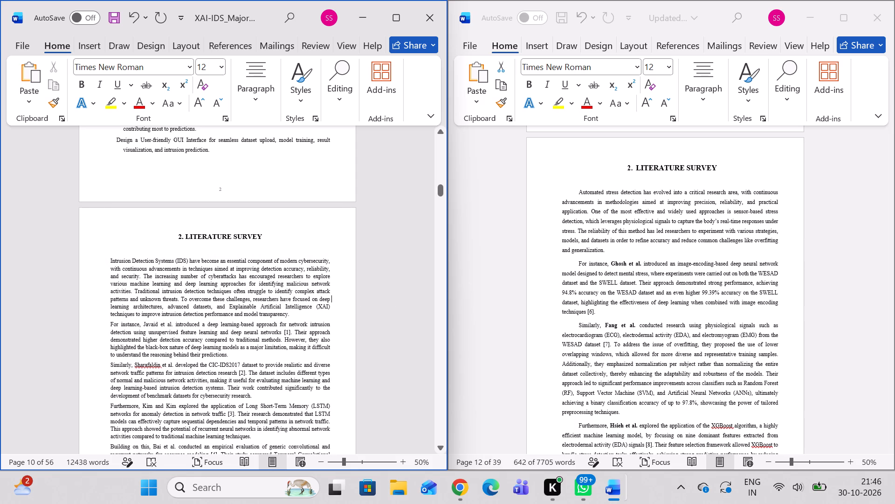
Bold the author mentions "Javaid et al", "Sharafaldin" and "Kim and Kim" in the Literature Survey, following the sample's style.
drag(171, 325, 145, 325)
key(ctrl+b)
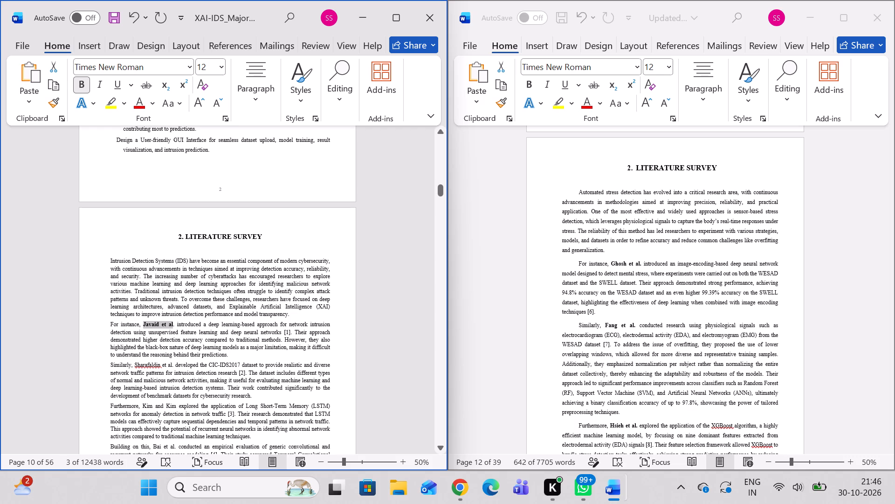
drag(160, 364, 135, 366)
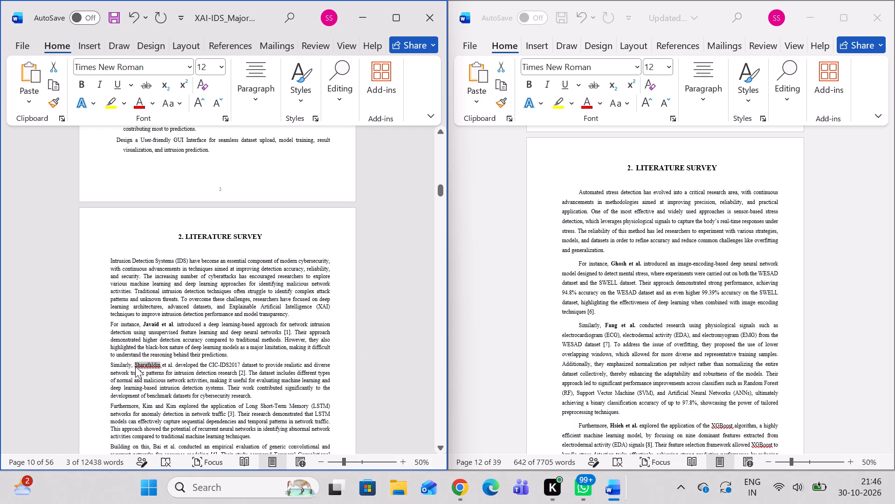
key(ctrl+b)
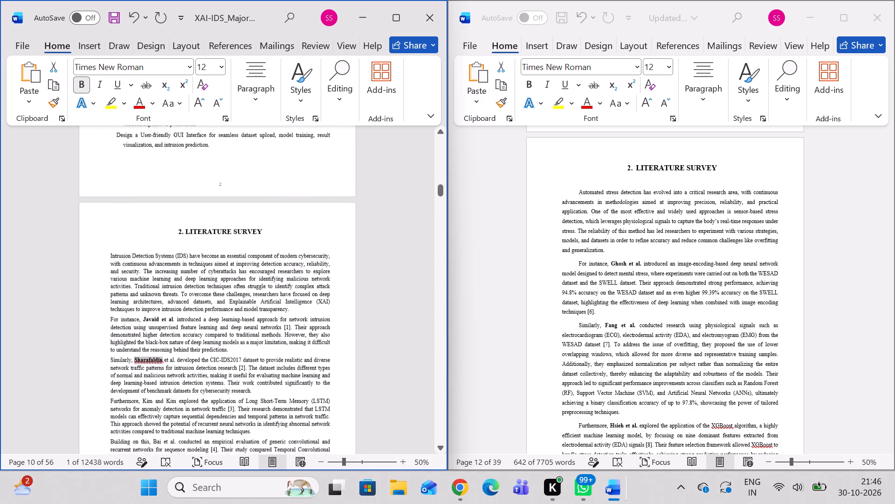
drag(175, 323, 141, 321)
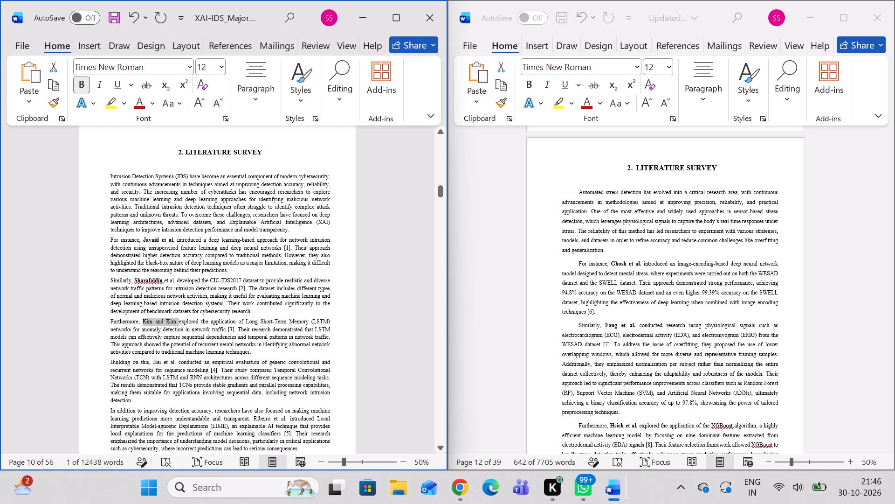
drag(141, 321, 141, 320)
key(ctrl+b)
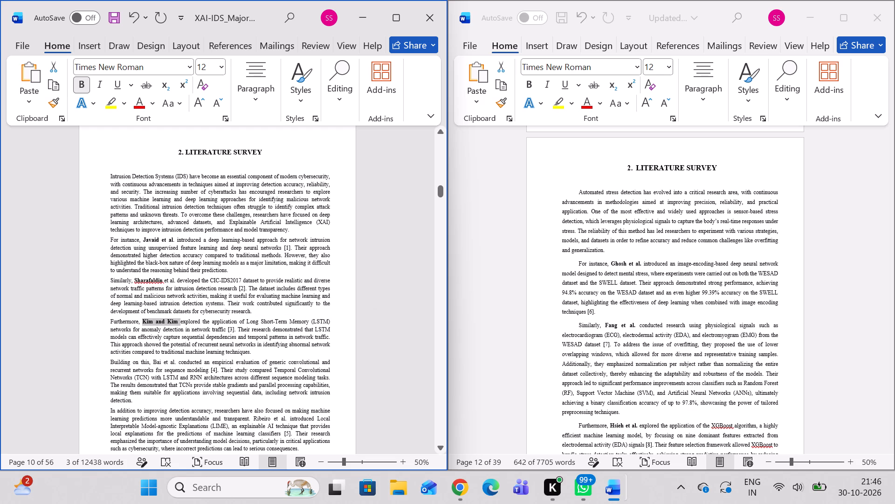
Bold "Bai et al" in the "Building on this" paragraph, and the names "Lundberg" and "Lee" in the SHAP paragraph.
scroll(534, 343, down, 1)
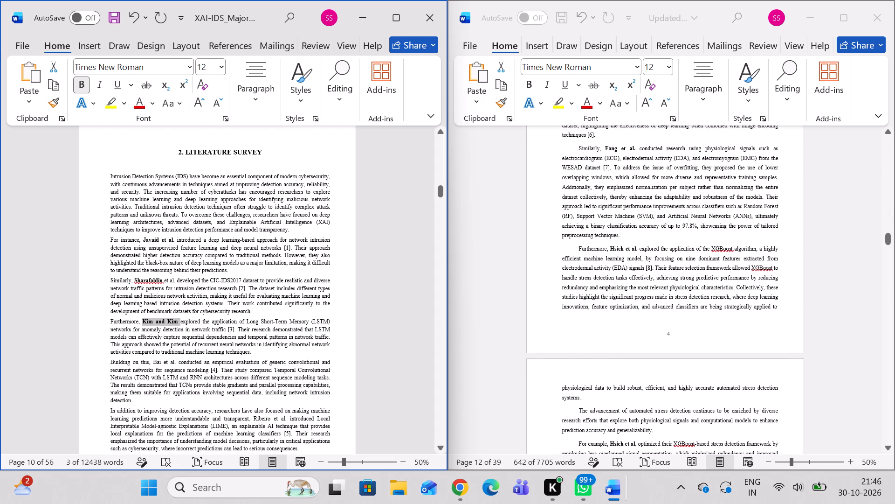
drag(175, 363, 147, 363)
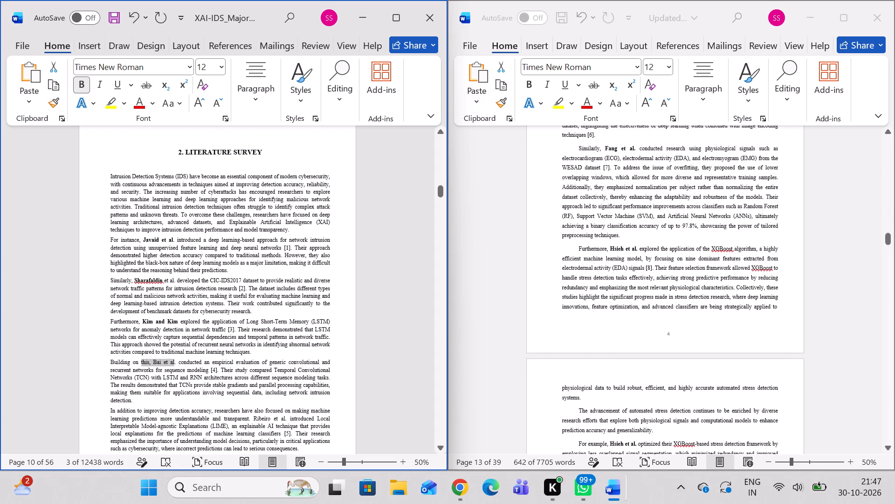
drag(147, 363, 154, 363)
key(ctrl+b)
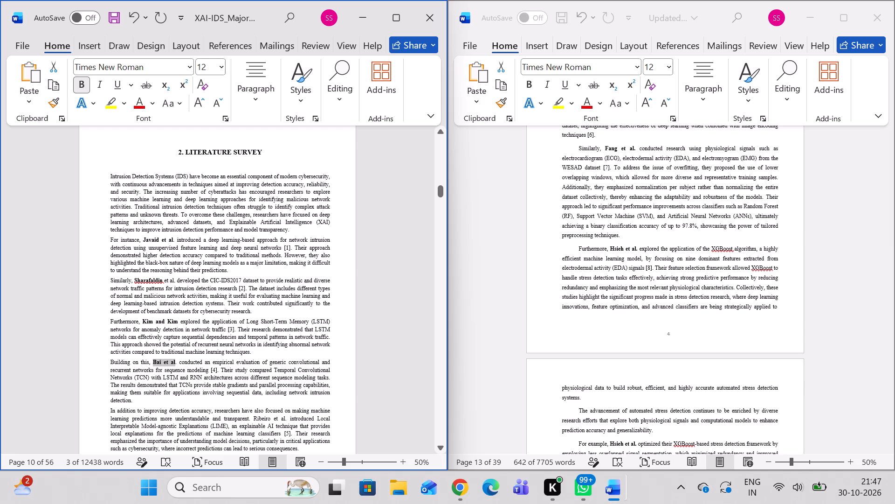
scroll(289, 371, down, 1)
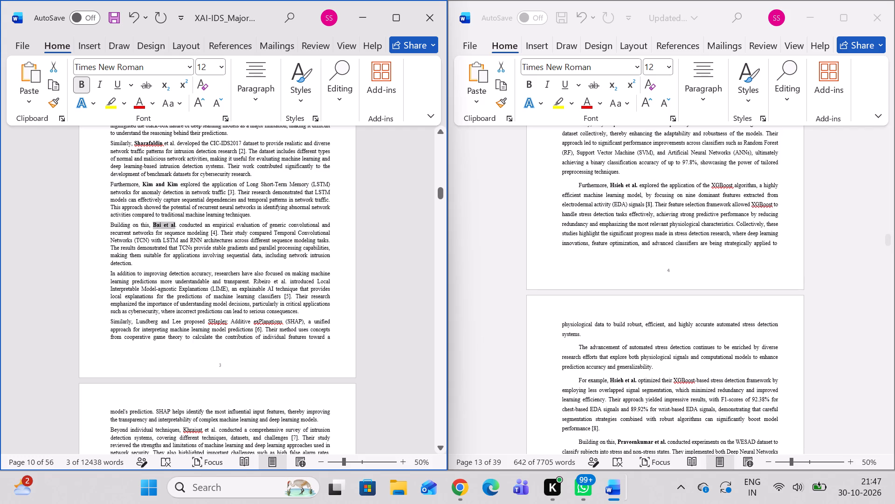
drag(157, 322, 137, 323)
drag(137, 323, 136, 322)
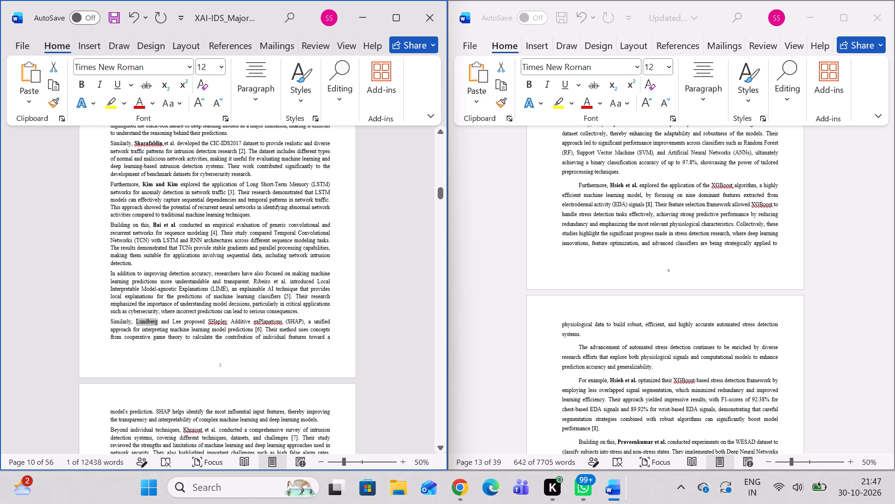
key(ctrl+b)
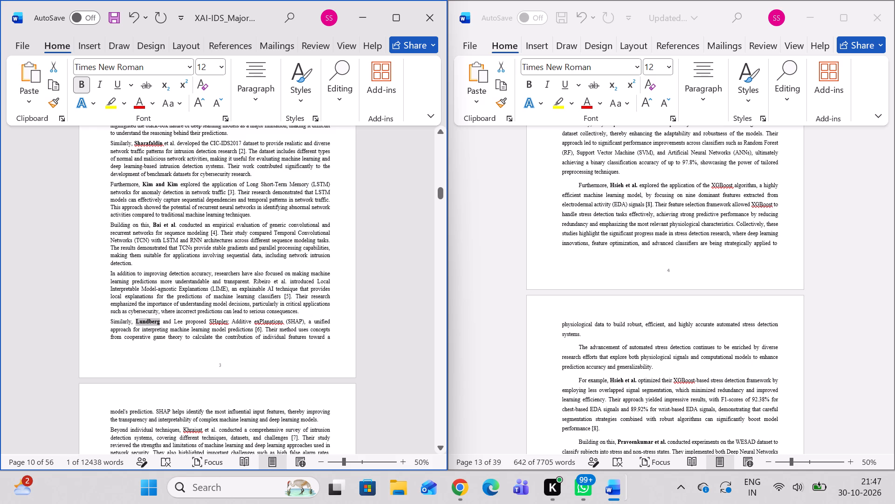
drag(182, 321, 172, 321)
key(ctrl+b)
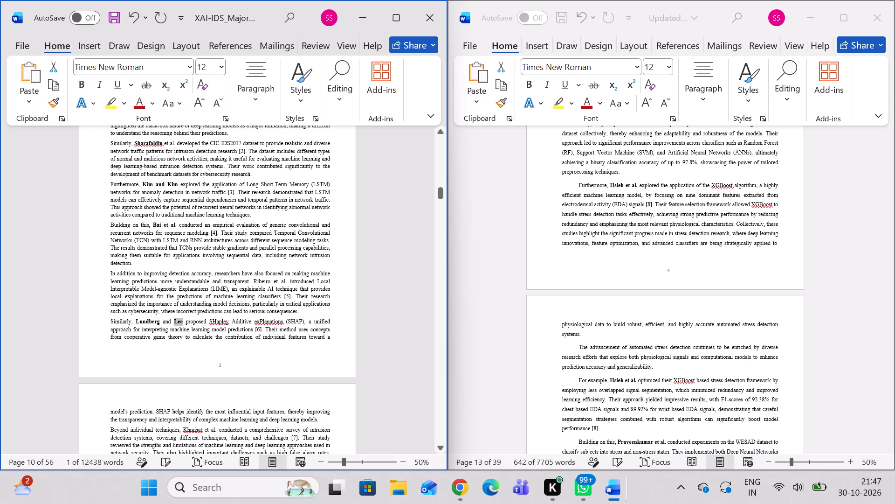
Add three line breaks after the LIME paragraph ending "lead to serious consequences." to move the Lundberg and Lee paragraph onto the following page.
click(303, 311)
key(shift+Return)
key(shift+Return)
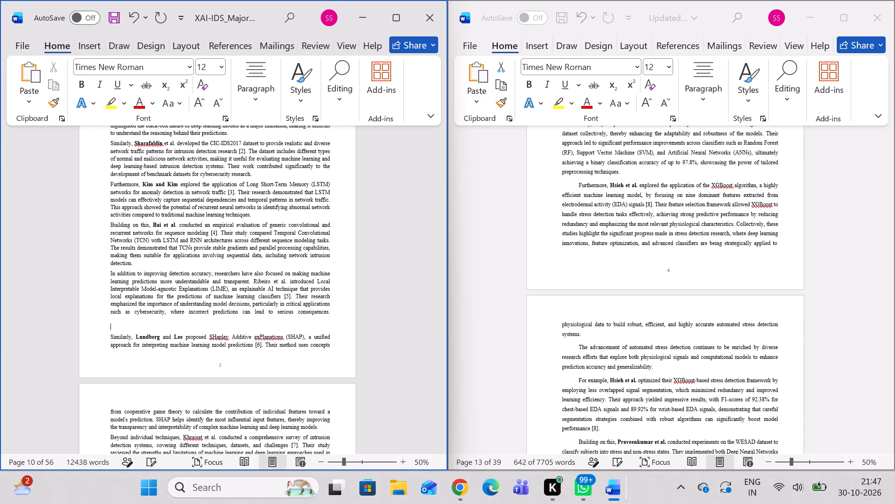
key(shift+Return)
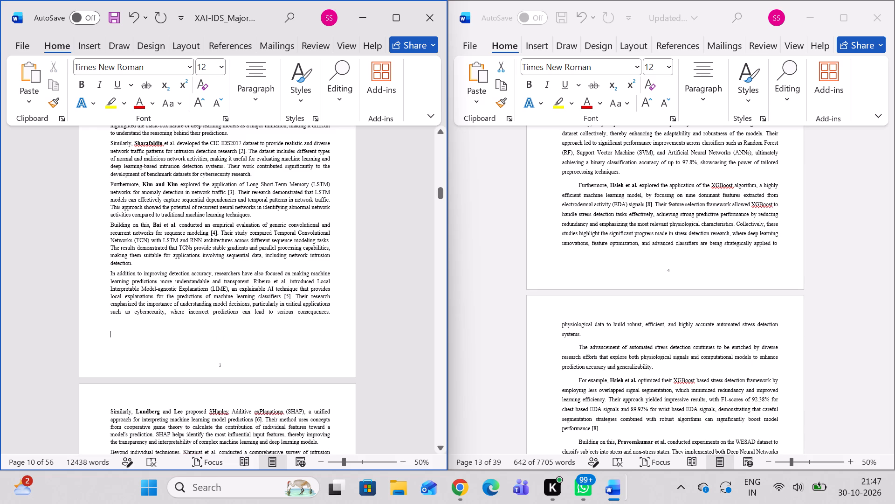
Add one line break at the end of each of the Lundberg and Lee, Khraisat, and Zhang and Zulkernine paragraphs.
scroll(290, 342, down, 1)
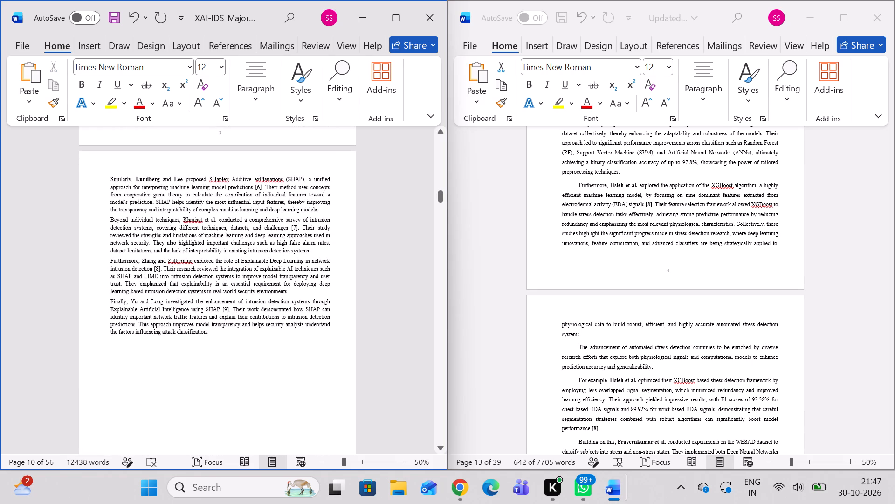
click(321, 212)
key(shift+Return)
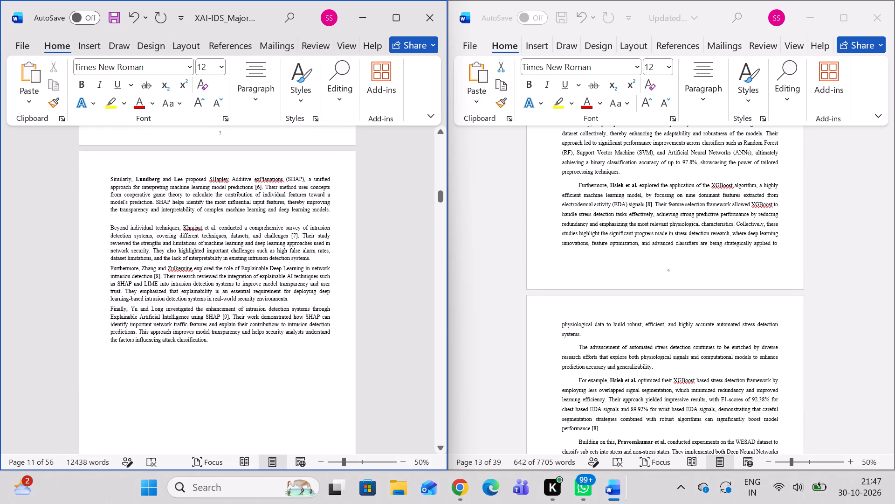
click(316, 260)
key(shift+Return)
click(298, 310)
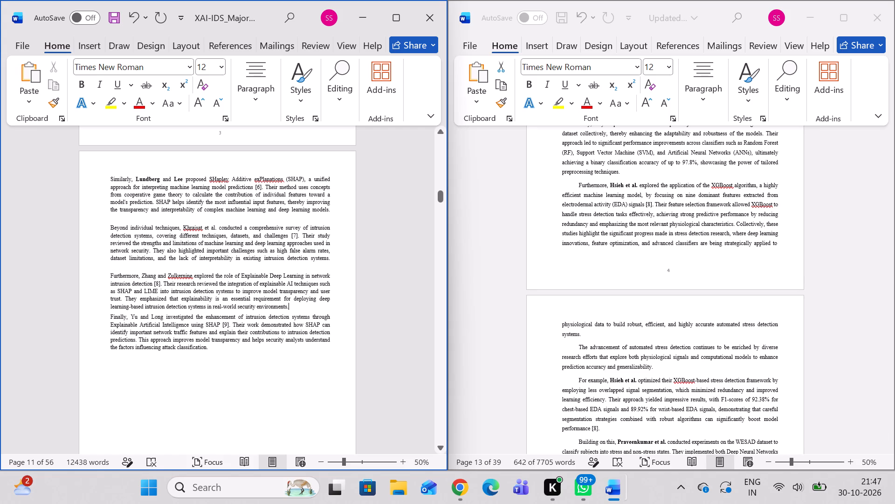
key(shift+Return)
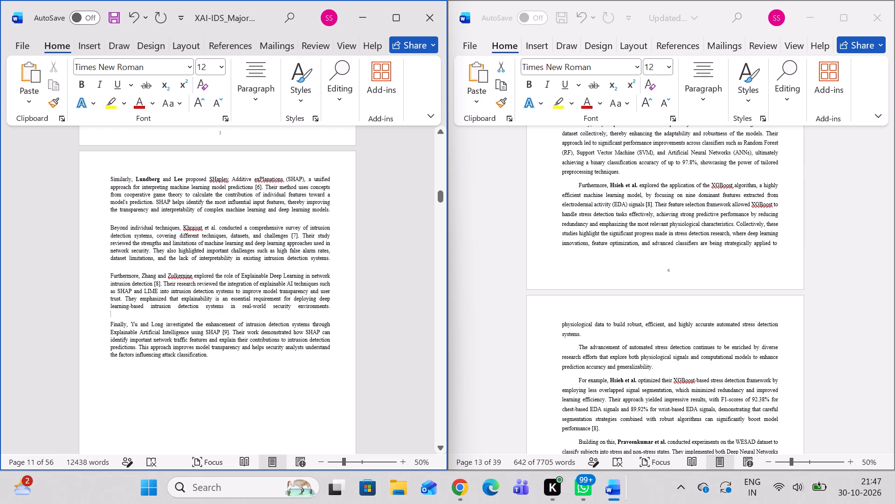
Bold the names "Long" and "Yu" in the "Finally" paragraph, and "Zulkernine" and "Zhang" in the "Furthermore" paragraph above it.
drag(164, 323, 152, 323)
drag(152, 323, 153, 323)
key(ctrl+b)
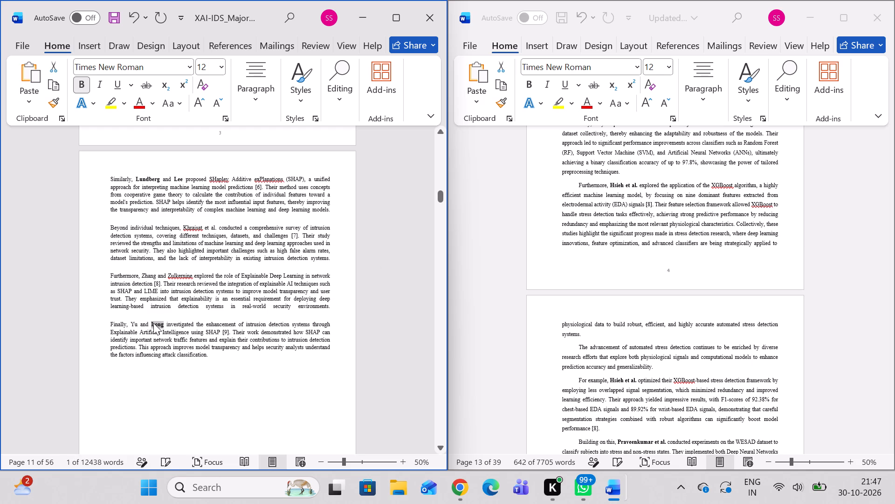
drag(138, 323, 132, 323)
drag(132, 323, 131, 324)
key(ctrl+b)
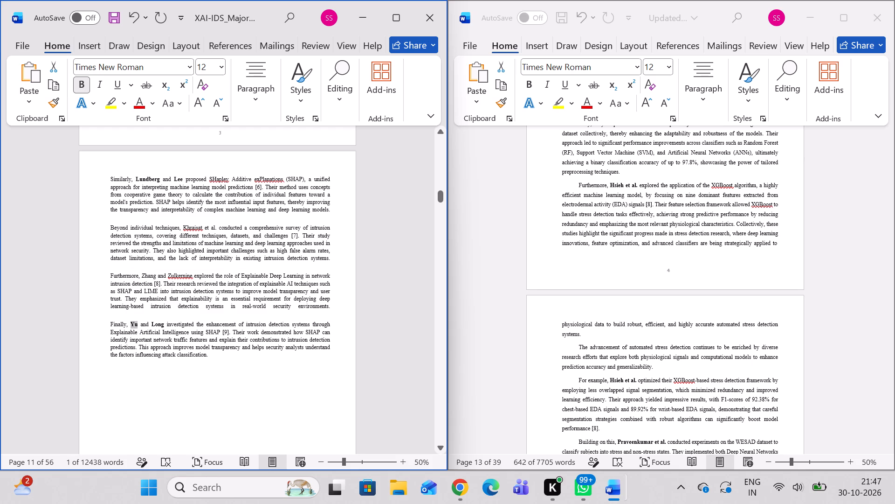
drag(193, 277, 172, 277)
drag(172, 277, 168, 275)
key(ctrl+b)
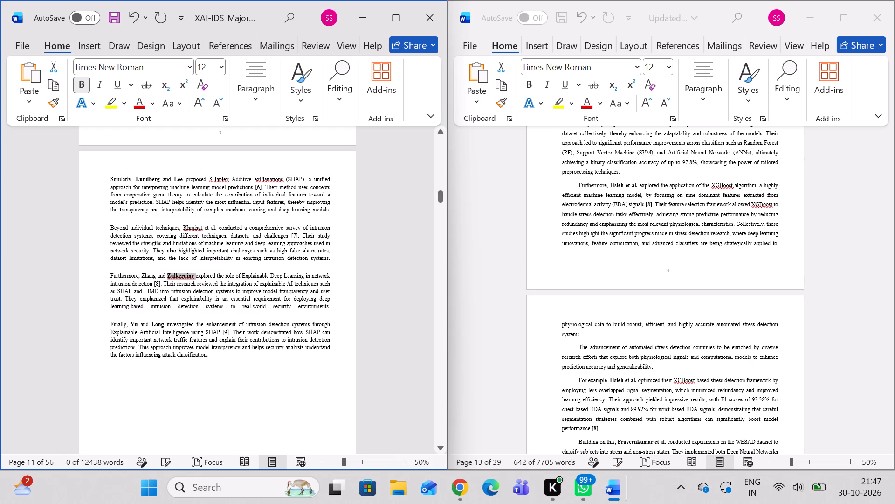
drag(156, 274, 141, 274)
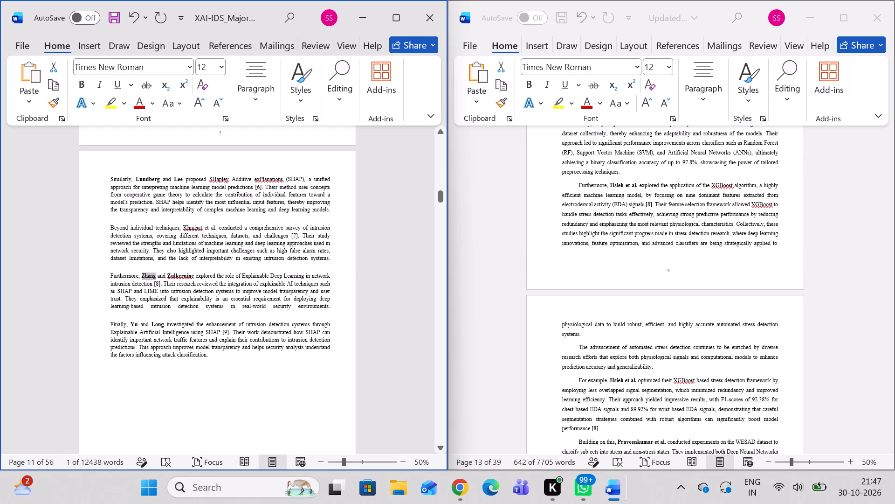
key(ctrl+b)
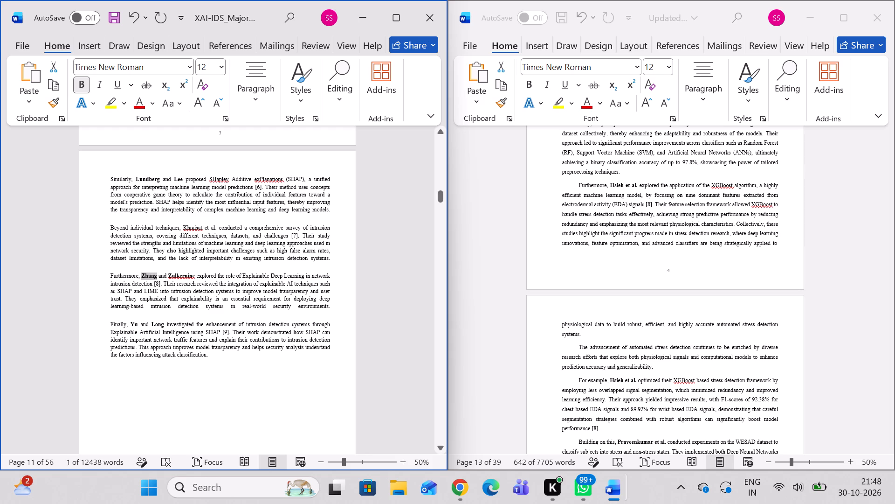
Bold "Khraisat et al" in the "Beyond individual techniques" paragraph of the Literature Survey.
drag(215, 226, 181, 227)
drag(181, 227, 183, 227)
drag(183, 227, 183, 227)
key(ctrl+b)
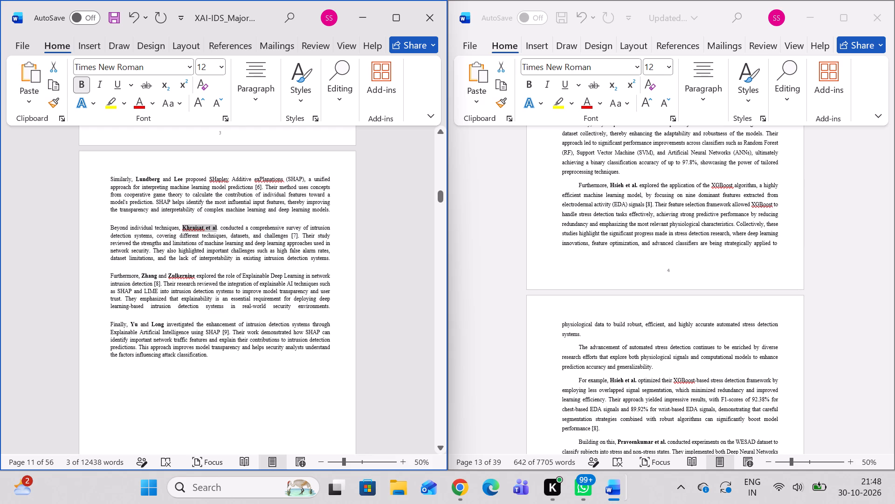
click(221, 211)
Increase the line spacing of the whole Literature Survey body, from "Intrusion Detection Systems (IDS)" through "influencing attack classification.".
scroll(221, 211, up, 1)
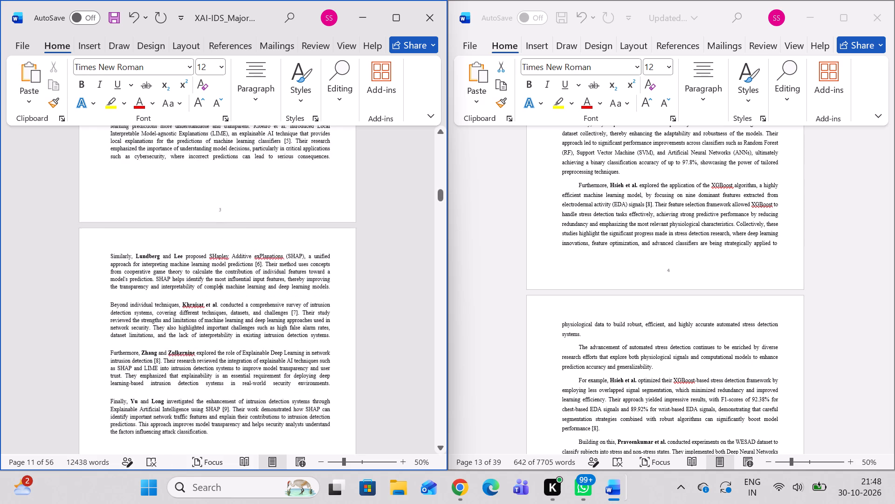
scroll(221, 211, up, 1)
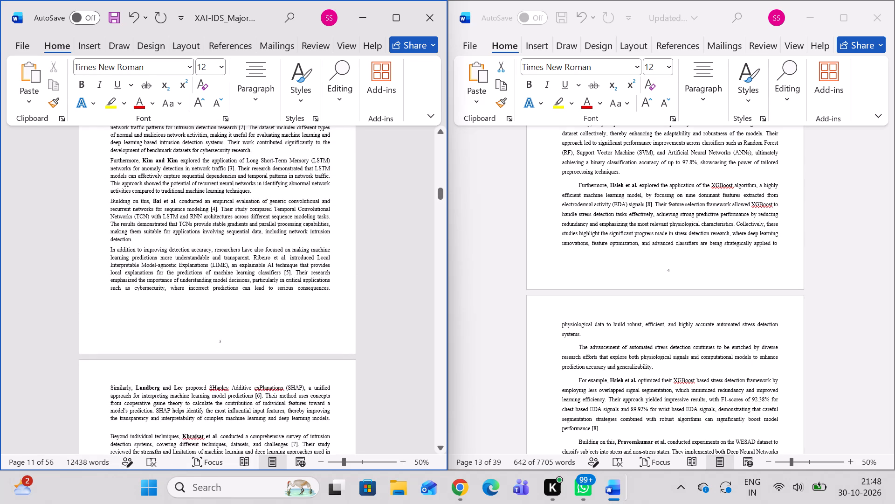
scroll(221, 211, up, 1)
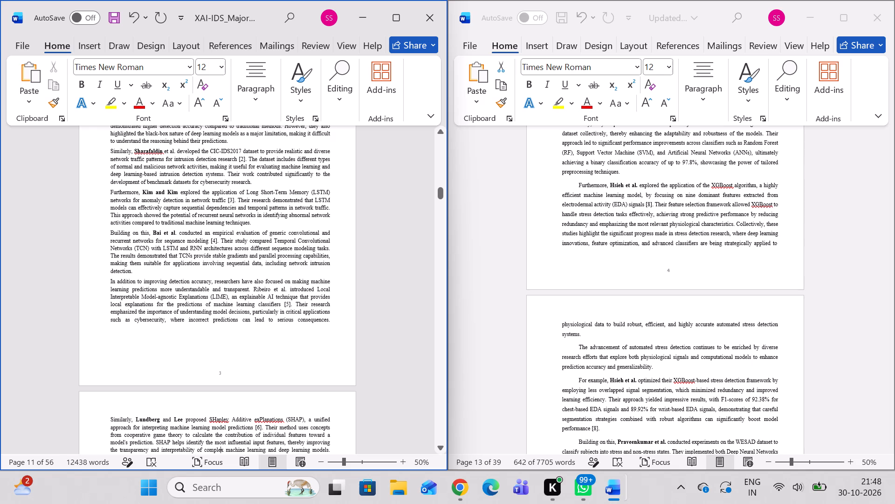
scroll(289, 322, up, 1)
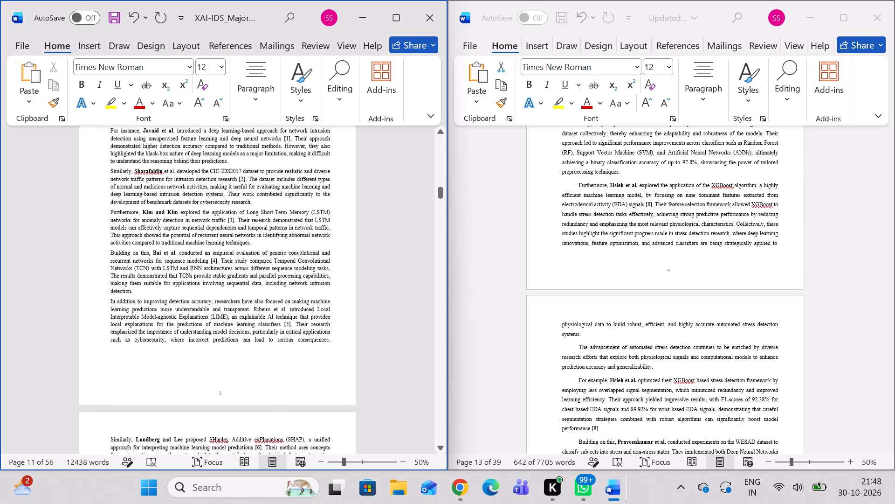
scroll(289, 322, up, 1)
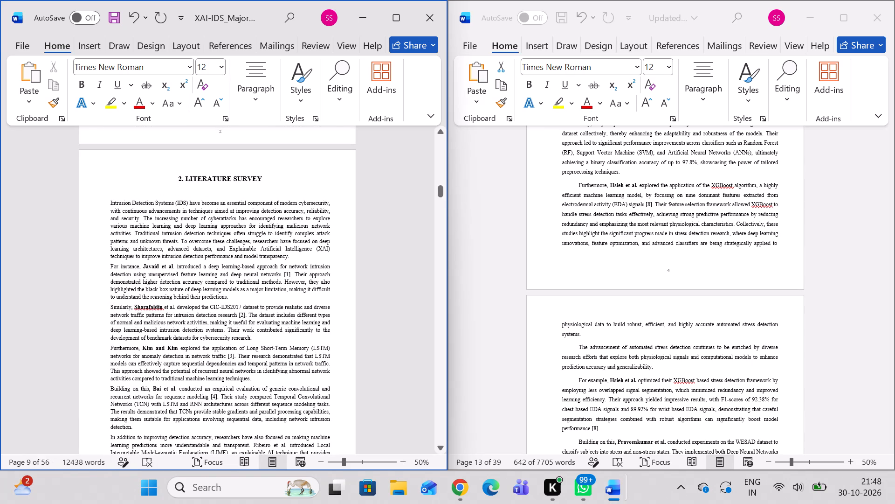
drag(107, 201, 240, 445)
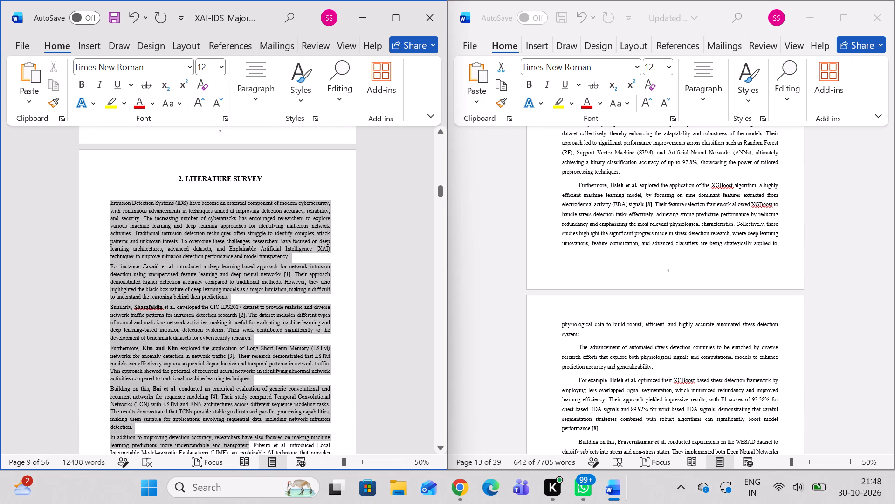
drag(240, 445, 225, 316)
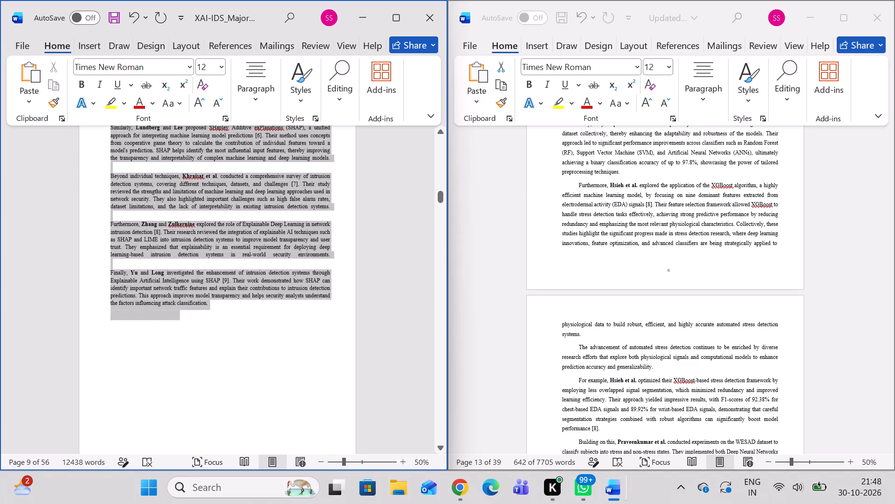
drag(225, 316, 229, 302)
click(265, 100)
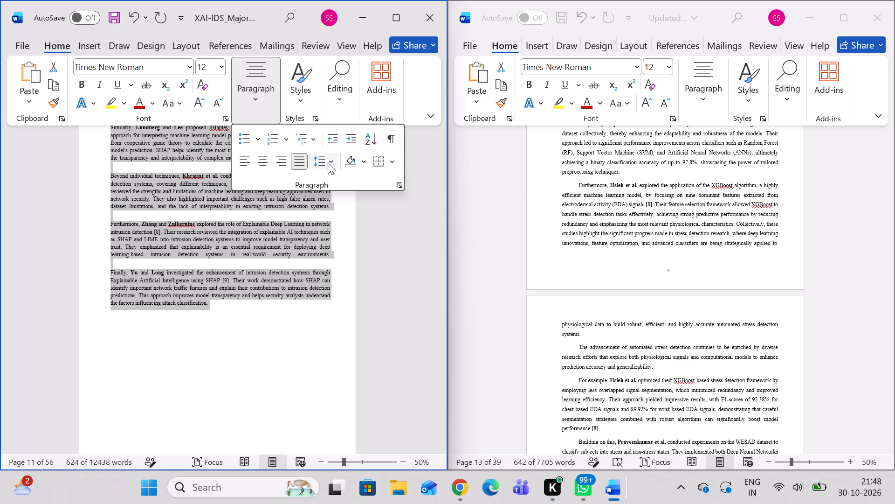
click(328, 162)
click(343, 217)
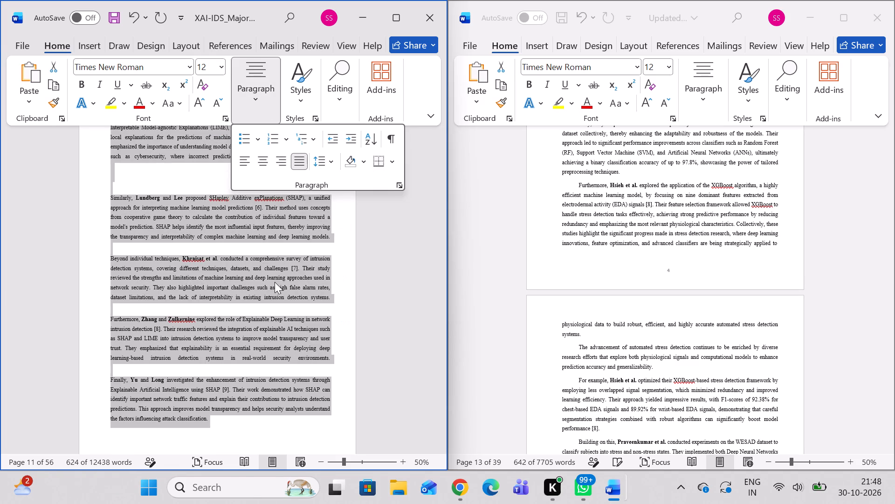
click(275, 282)
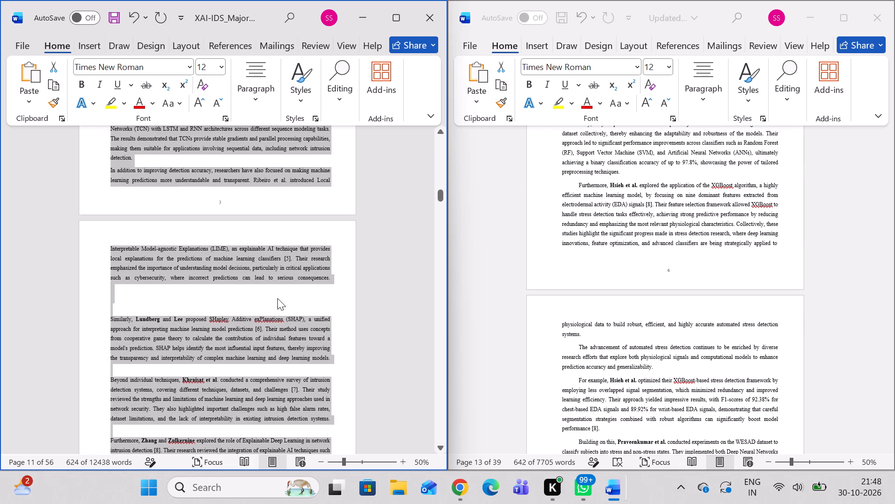
click(277, 298)
Add a paragraph break after the Bai et al. paragraph ending "including network intrusion detection." to push the LIME paragraph onto the following page.
scroll(277, 298, up, 1)
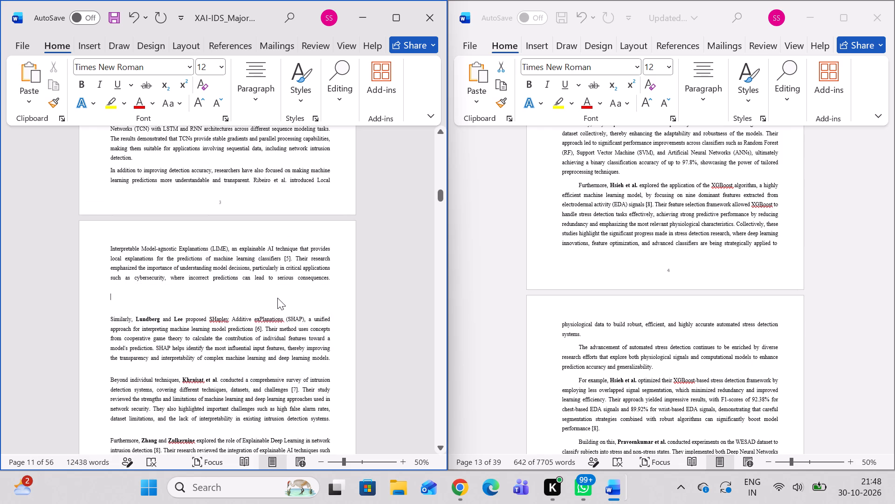
scroll(277, 298, up, 1)
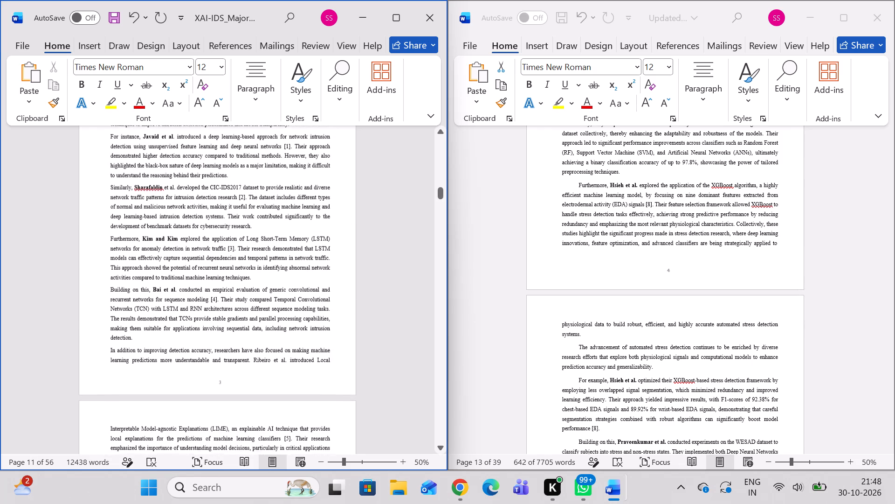
scroll(277, 298, up, 1)
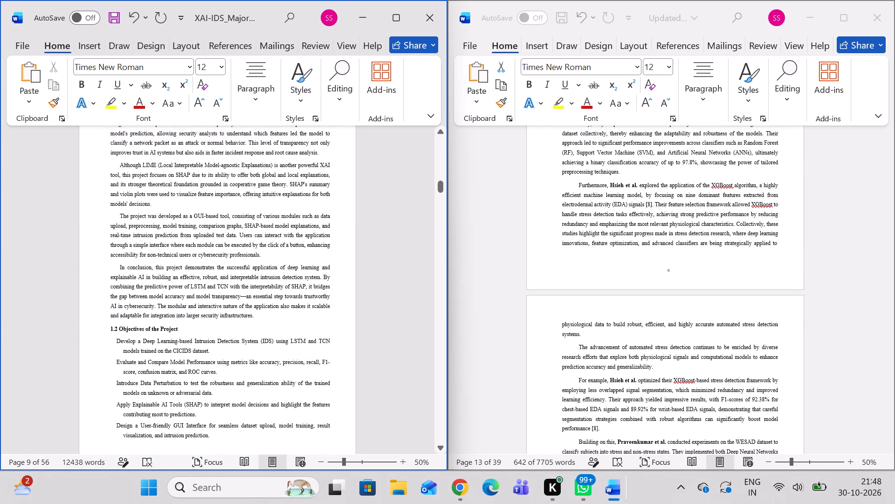
scroll(277, 298, down, 1)
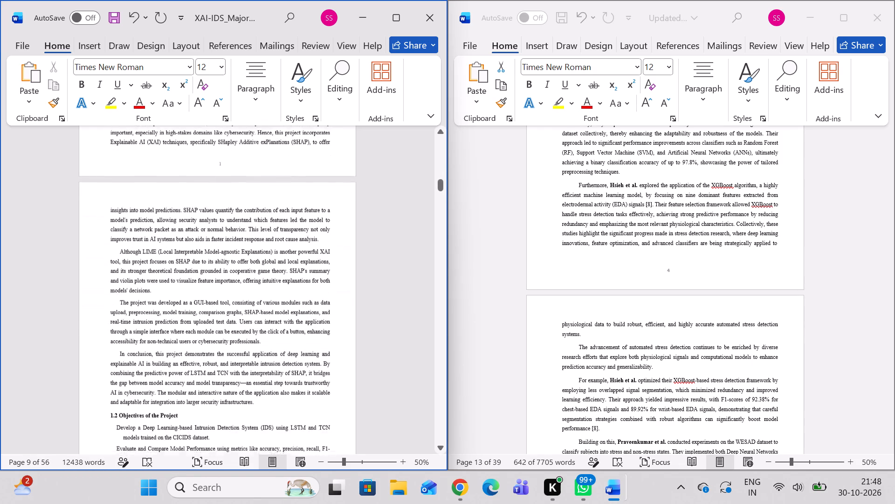
scroll(277, 298, down, 1)
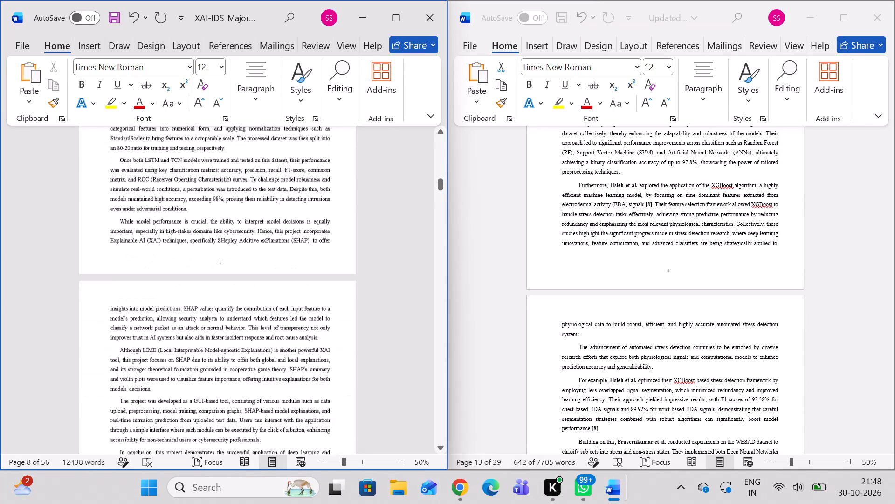
scroll(277, 298, down, 1)
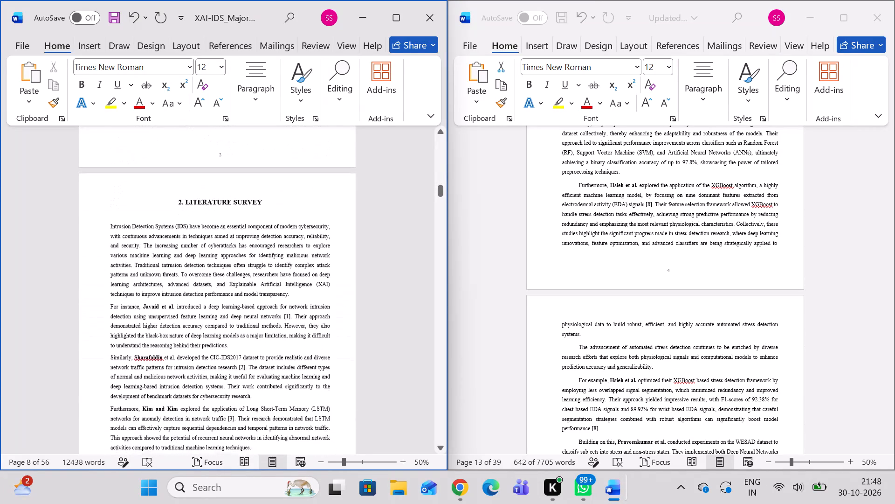
scroll(277, 298, down, 1)
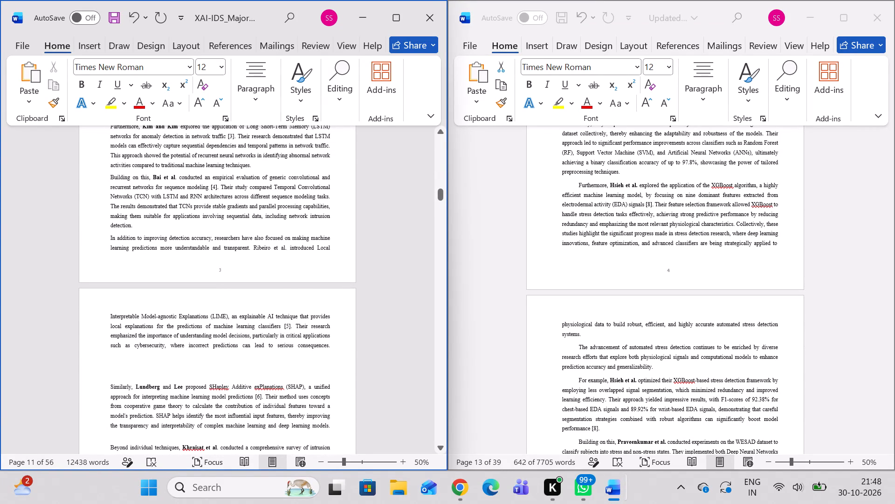
click(155, 224)
key(Return)
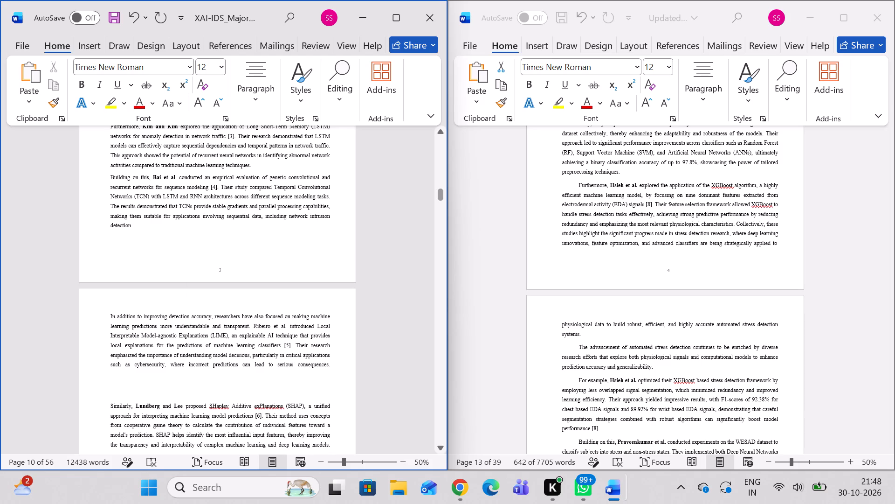
Compare the report's "3. SYSTEM ANALYSIS" chapter with the sample's "3. EXISTING METHOD" chapter.
scroll(210, 312, down, 1)
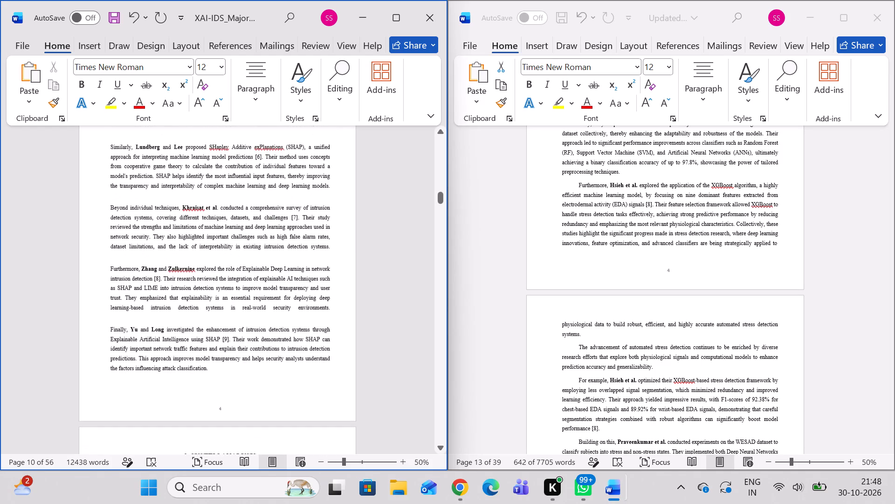
scroll(210, 312, down, 1)
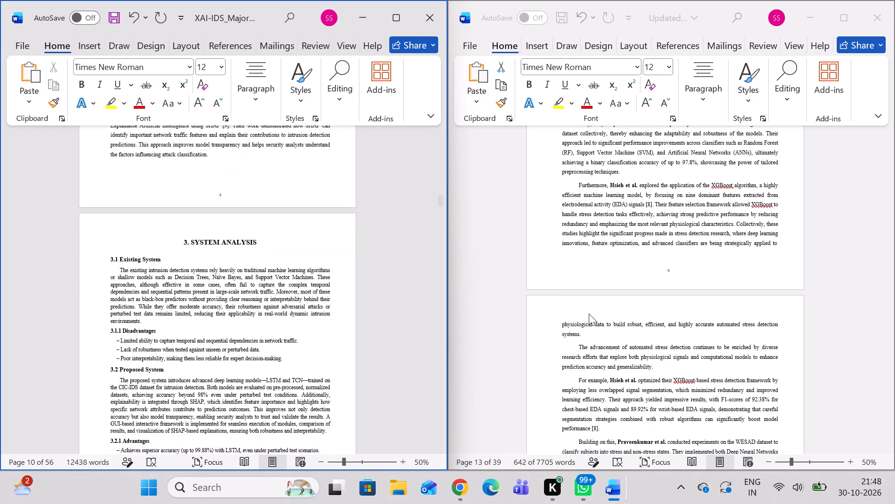
scroll(589, 314, down, 1)
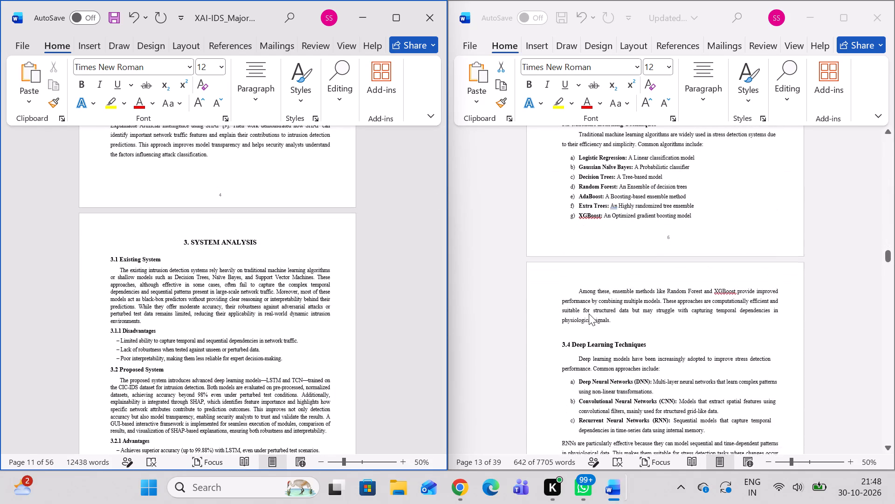
scroll(589, 314, down, 1)
scroll(589, 314, up, 1)
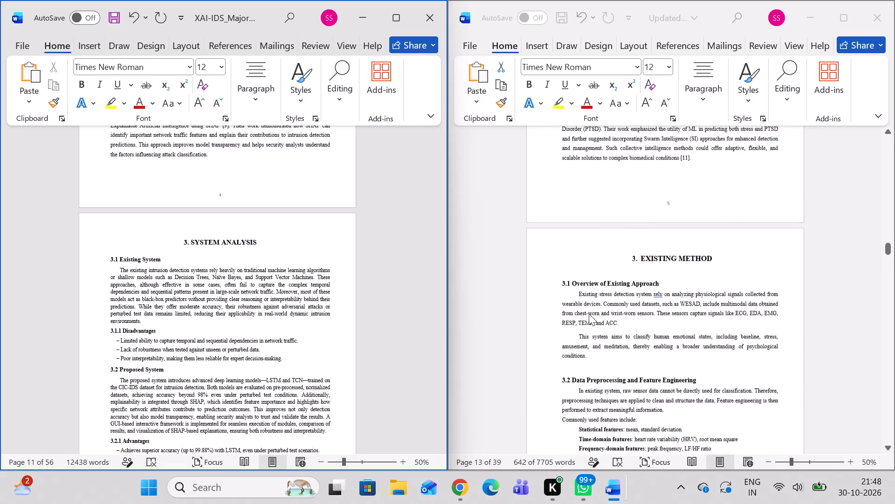
scroll(589, 314, up, 1)
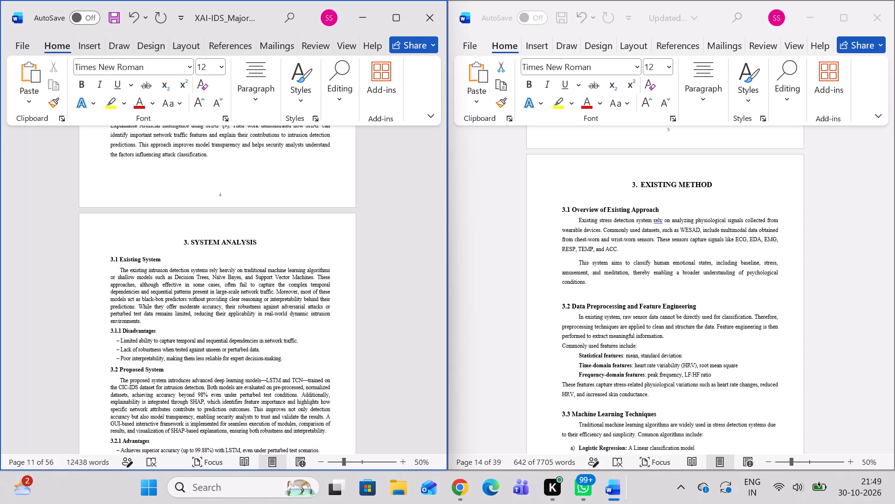
drag(191, 243, 258, 241)
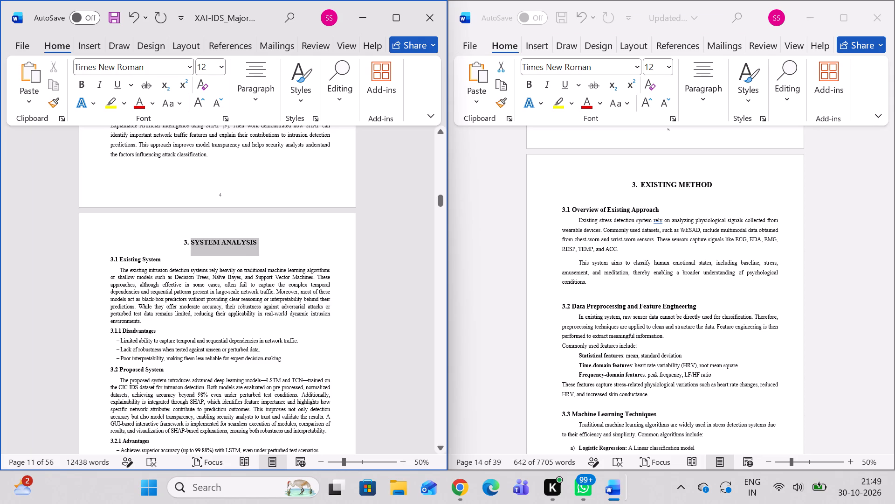
drag(258, 241, 257, 242)
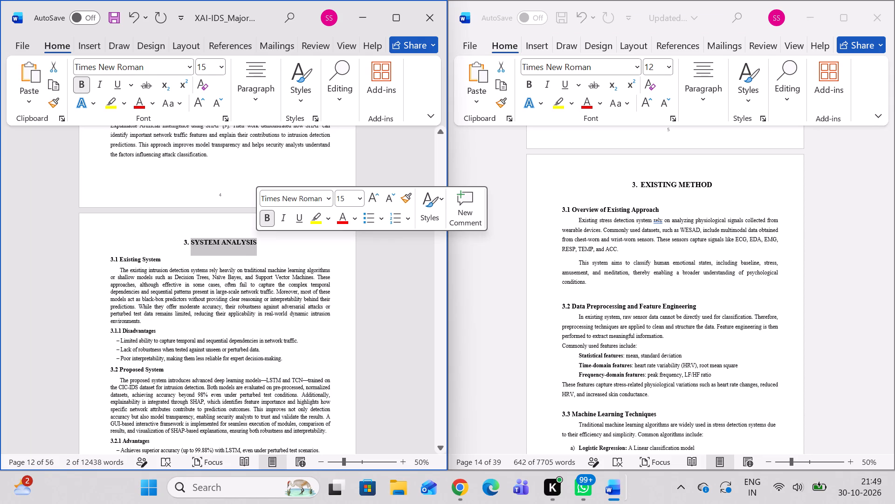
click(657, 182)
click(657, 182)
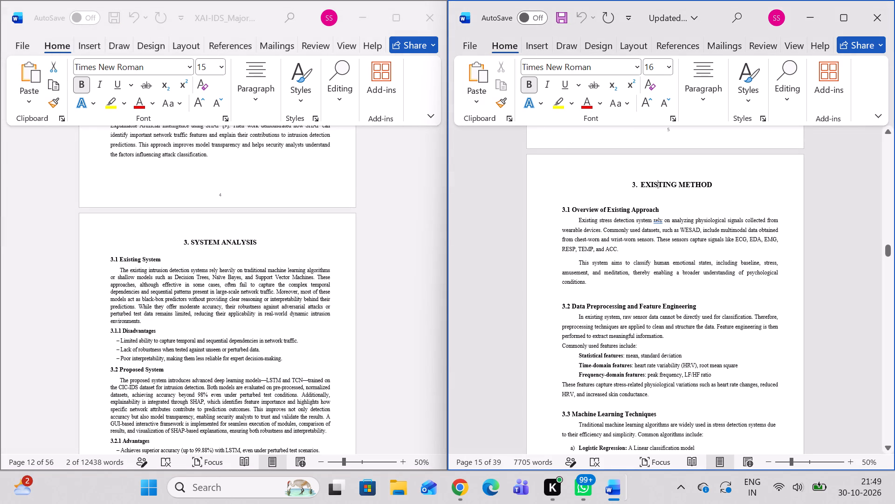
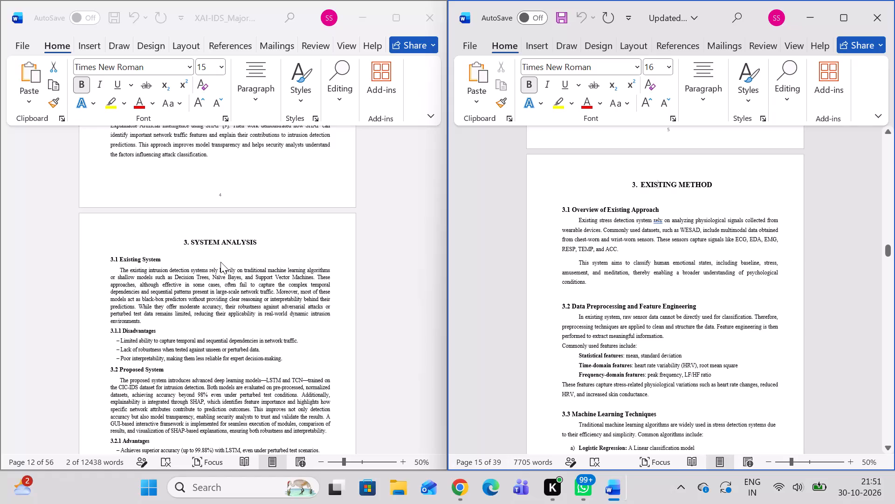
Compare the font formatting of the report's "3. SYSTEM ANALYSIS" heading with the sample's "3. EXISTING METHOD" heading.
click(255, 239)
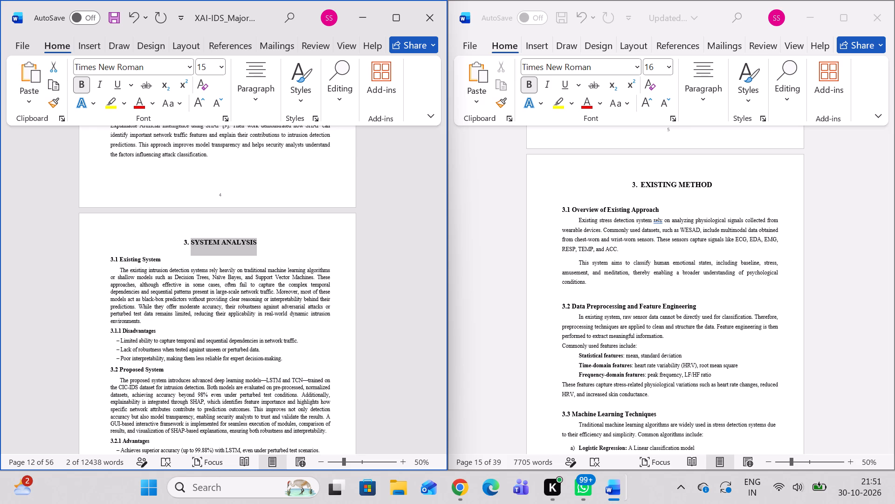
click(681, 180)
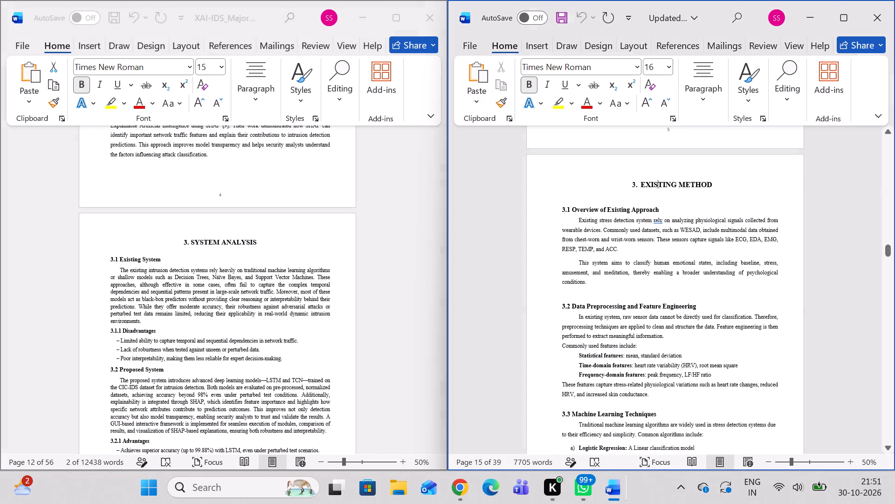
Copy the chapter title "EXISTING METHOD" from the sample document.
drag(712, 186, 677, 185)
drag(677, 185, 653, 185)
key(ctrl+c)
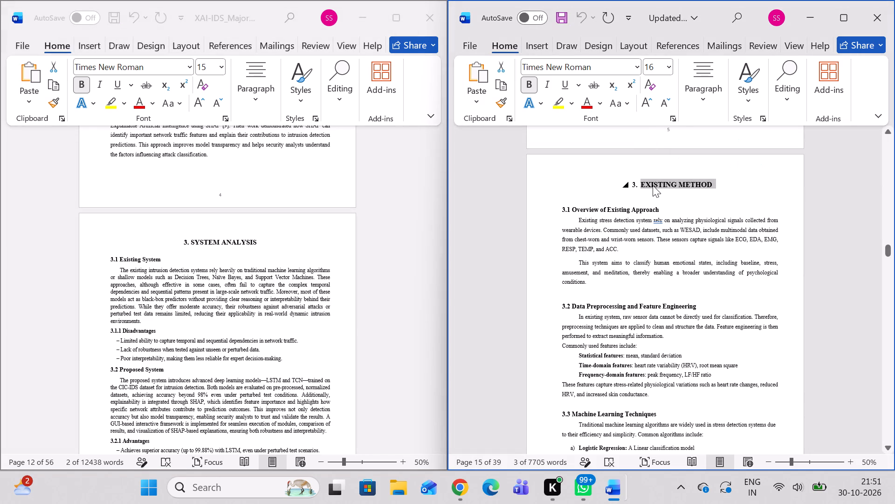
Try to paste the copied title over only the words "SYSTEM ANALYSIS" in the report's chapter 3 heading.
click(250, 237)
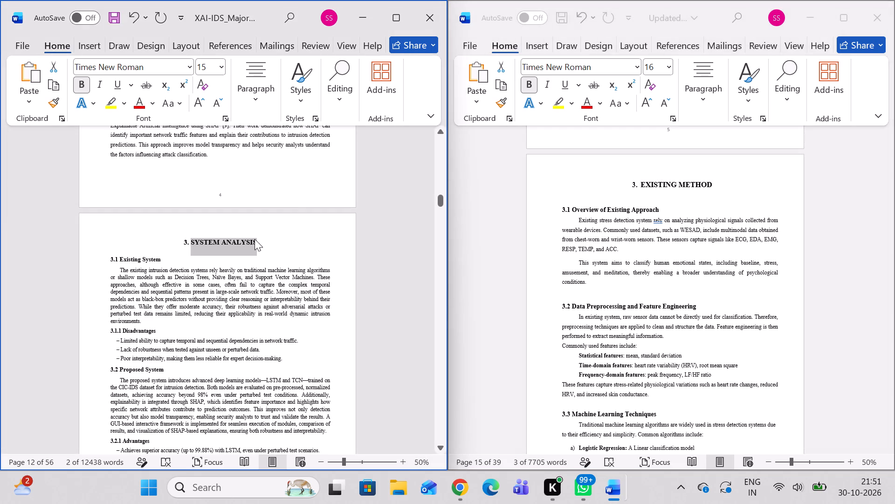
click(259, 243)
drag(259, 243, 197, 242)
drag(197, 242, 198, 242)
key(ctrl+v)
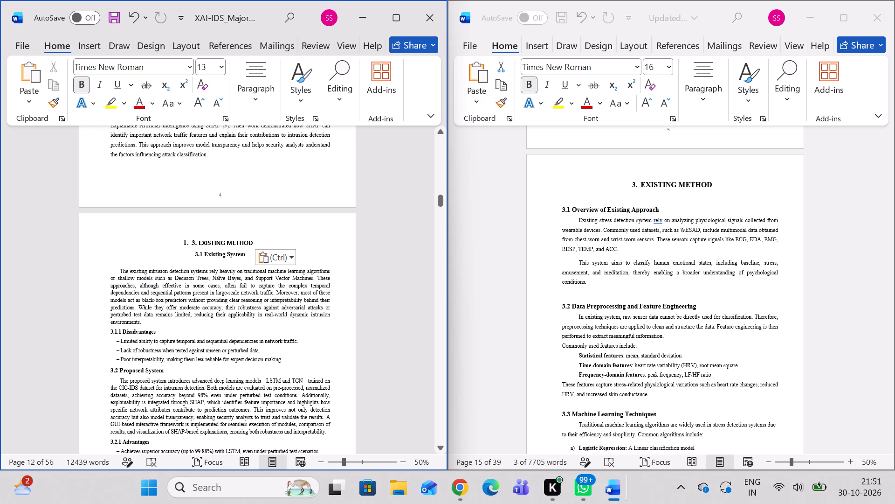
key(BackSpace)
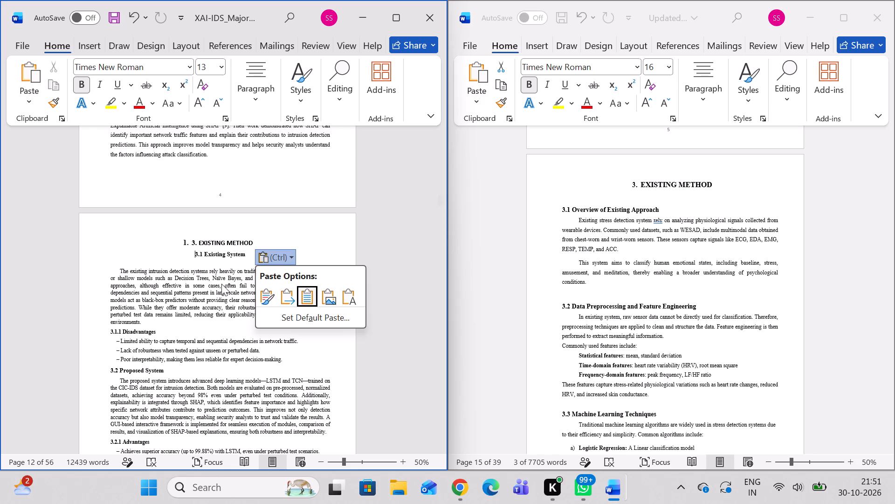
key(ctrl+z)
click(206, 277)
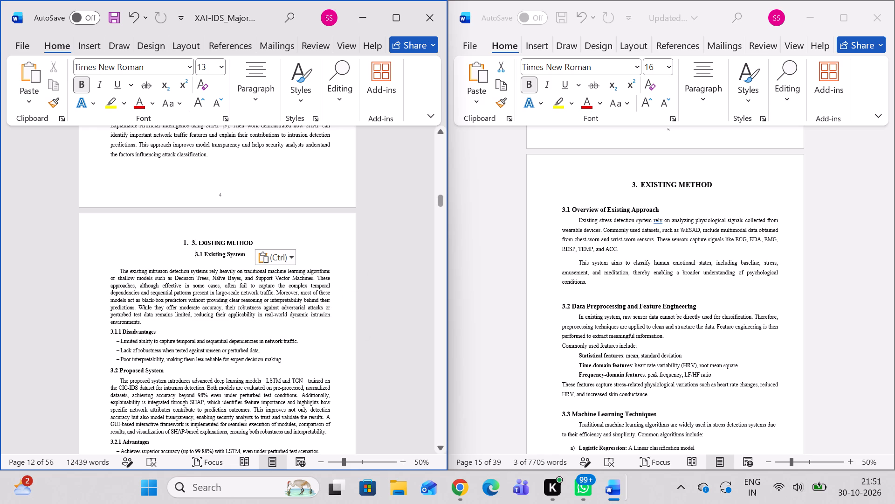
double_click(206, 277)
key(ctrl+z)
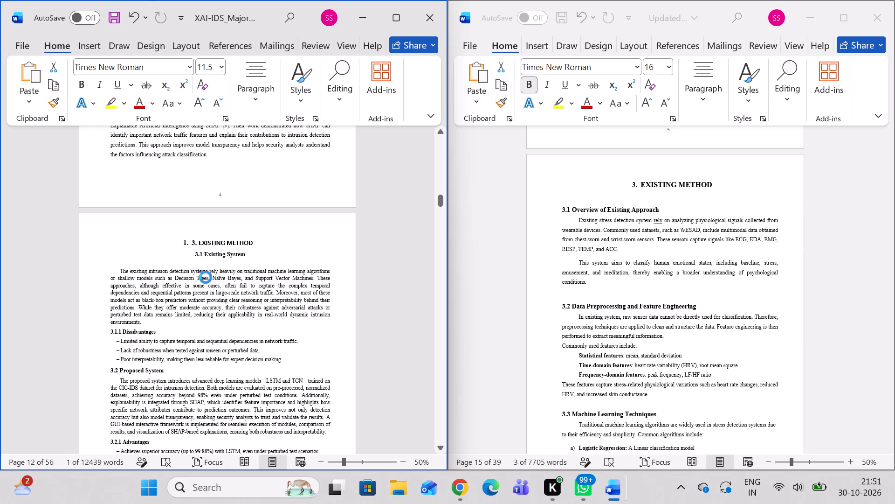
Replace the report's entire "3. SYSTEM ANALYSIS" heading with the copied title and number it "3." manually.
click(256, 245)
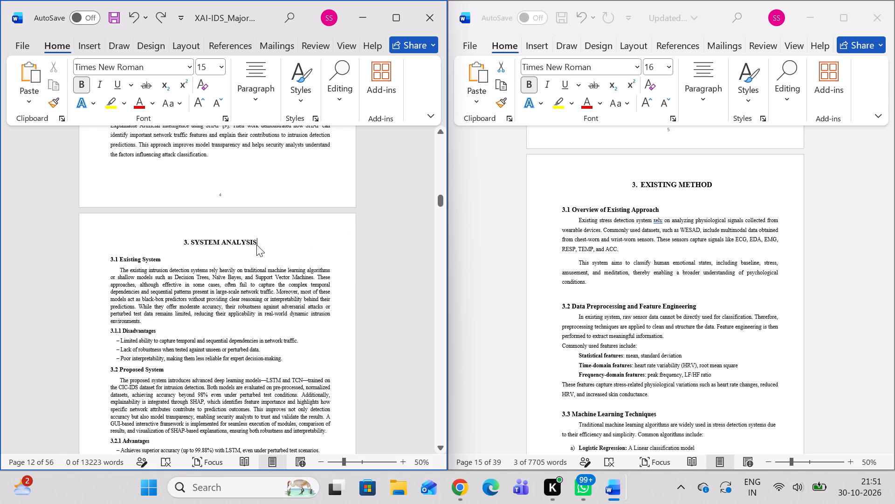
drag(257, 241, 177, 243)
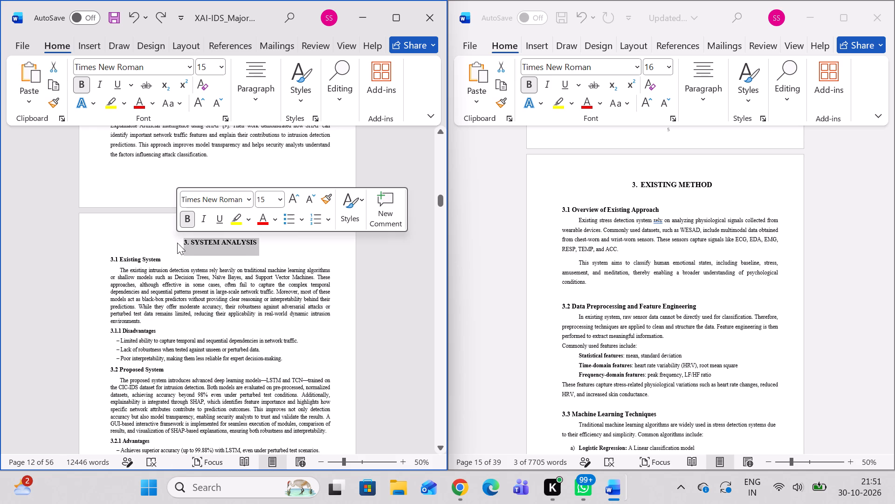
key(super+v)
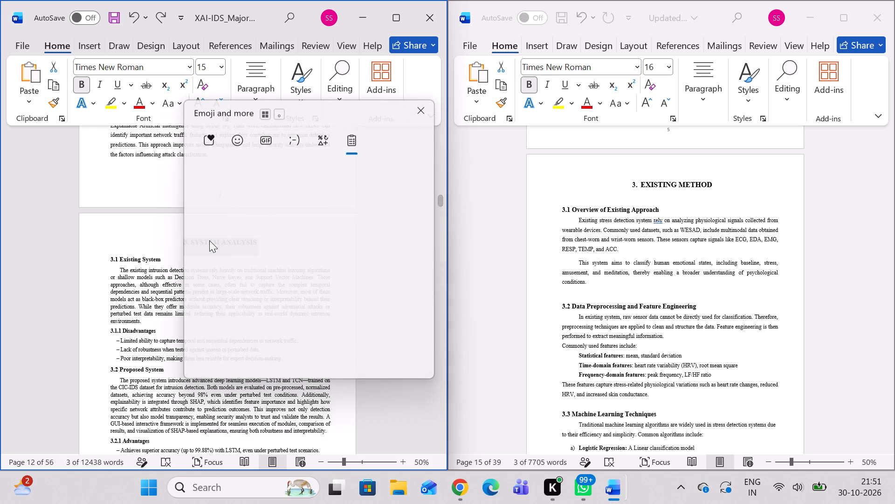
key(Return)
key(ctrl+v)
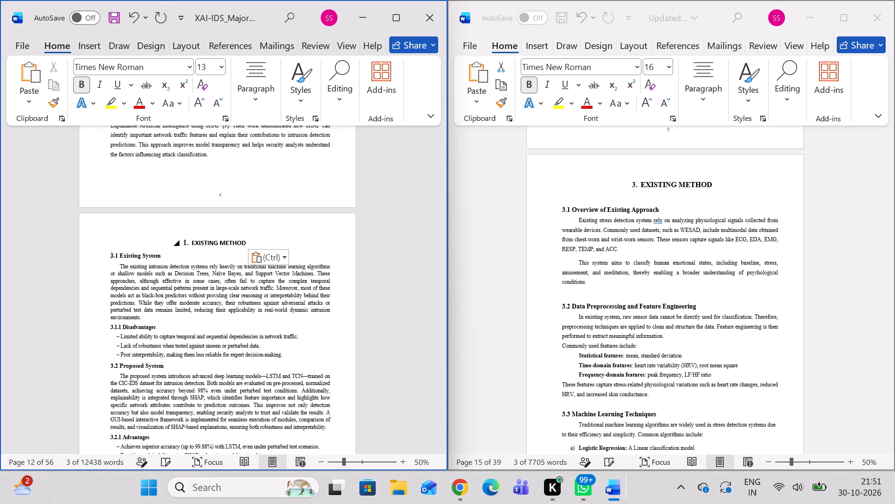
click(187, 243)
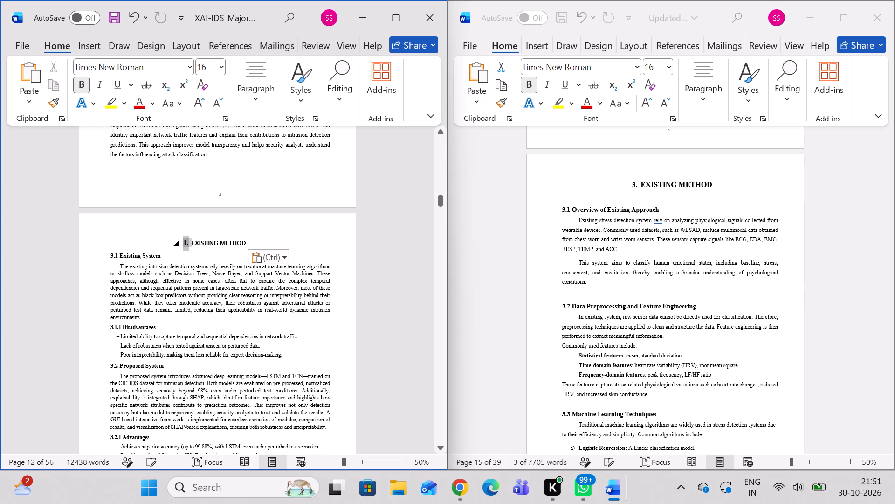
key(3)
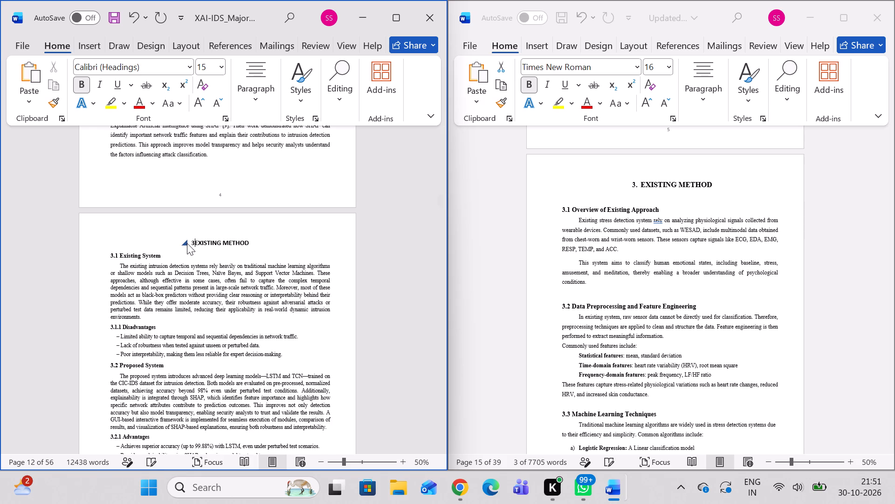
key(period)
Format the report's "3.EXISTING METHOD" heading in Times New Roman, size 16, like the sample's heading.
click(665, 178)
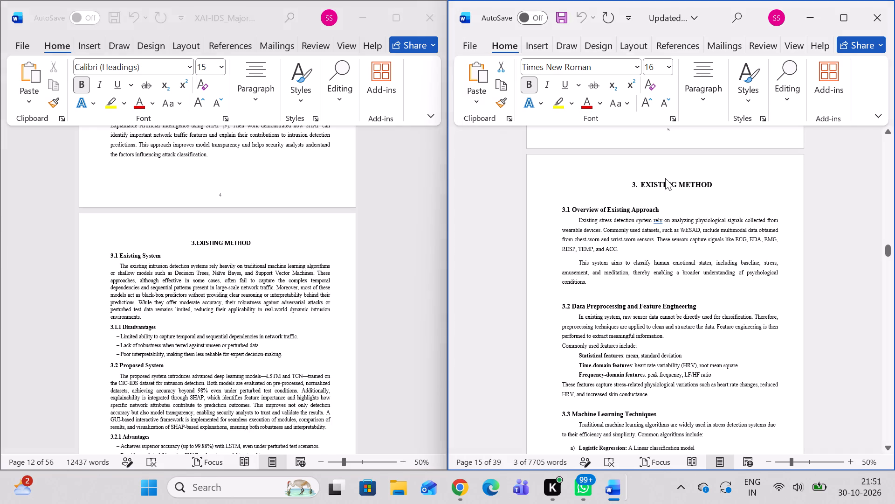
click(669, 182)
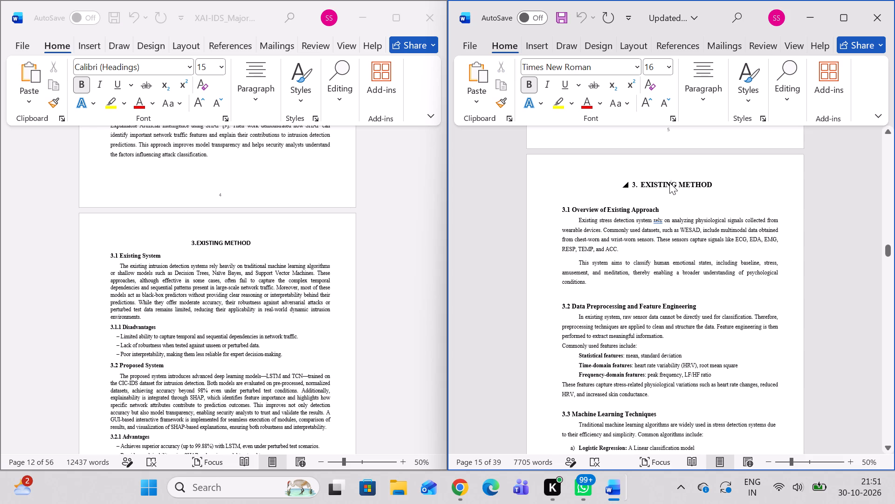
click(236, 237)
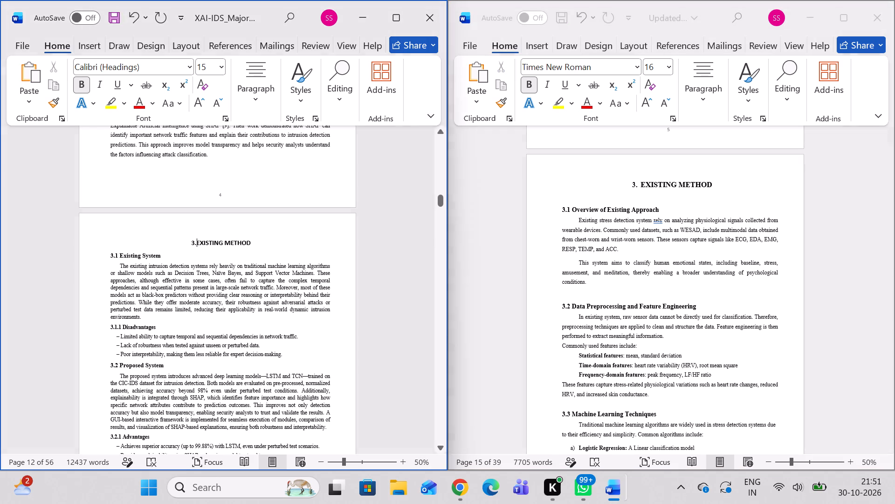
drag(250, 241, 191, 238)
drag(191, 238, 190, 238)
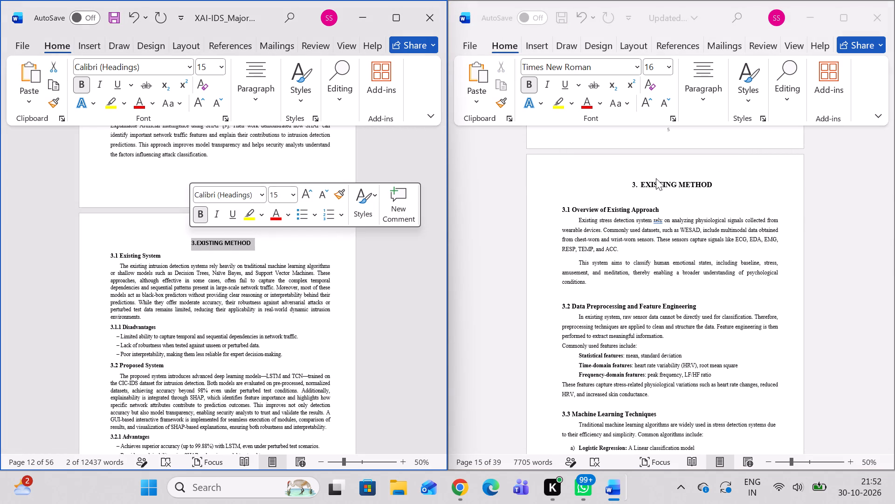
click(261, 194)
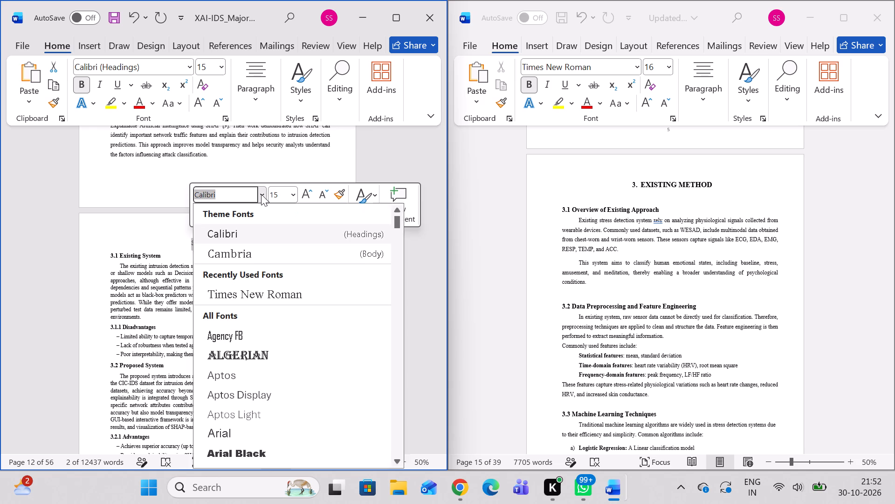
click(262, 295)
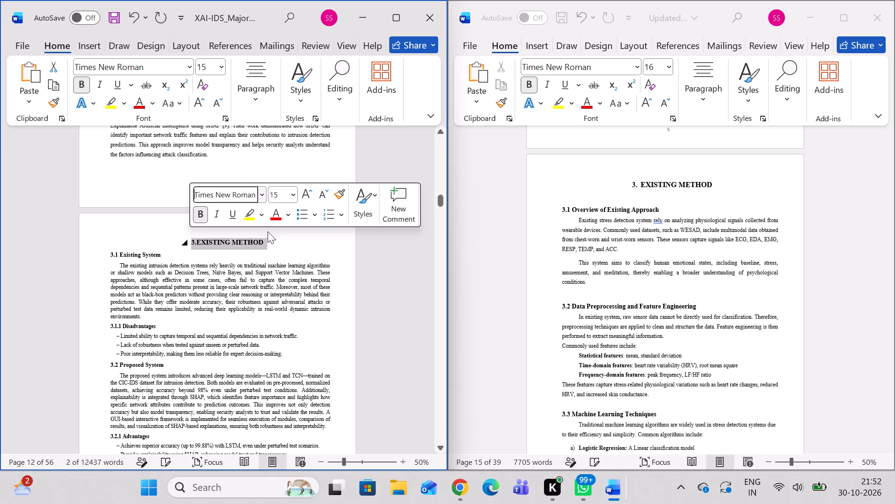
click(281, 194)
click(281, 194)
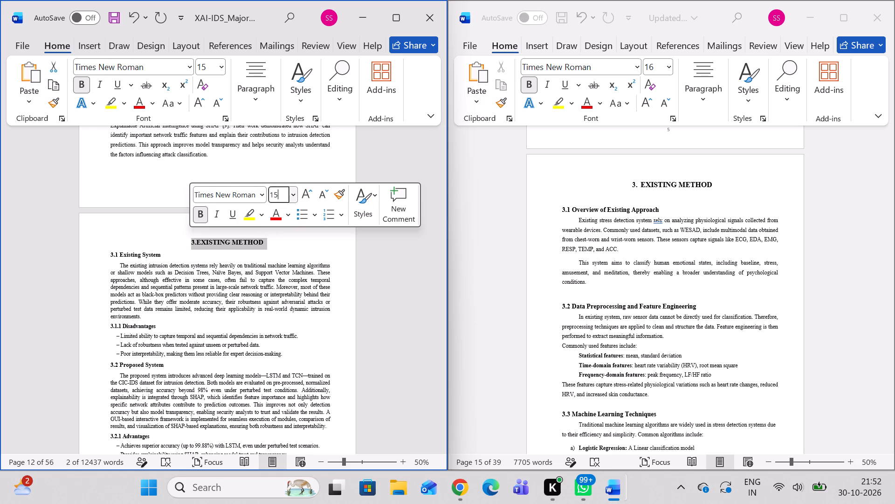
key(BackSpace)
key(6)
click(361, 244)
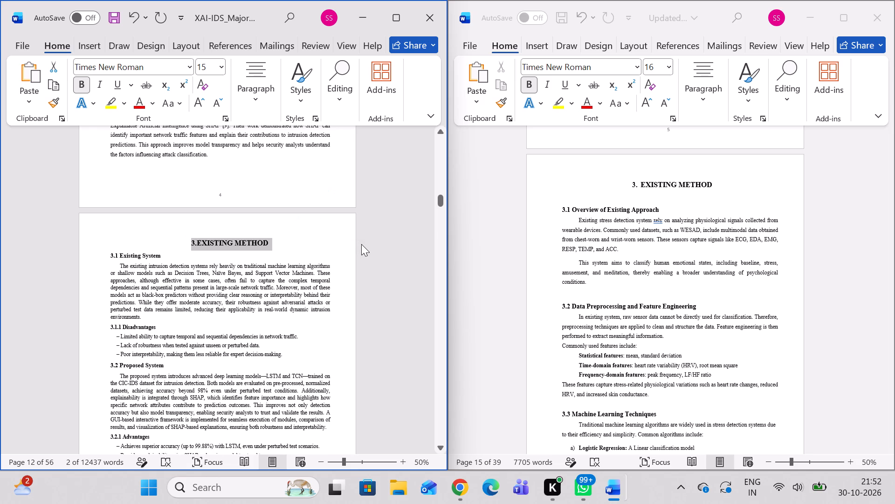
Remove the indent of the "3.EXISTING METHOD" heading and shift it toward the page centre with leading spaces.
click(190, 242)
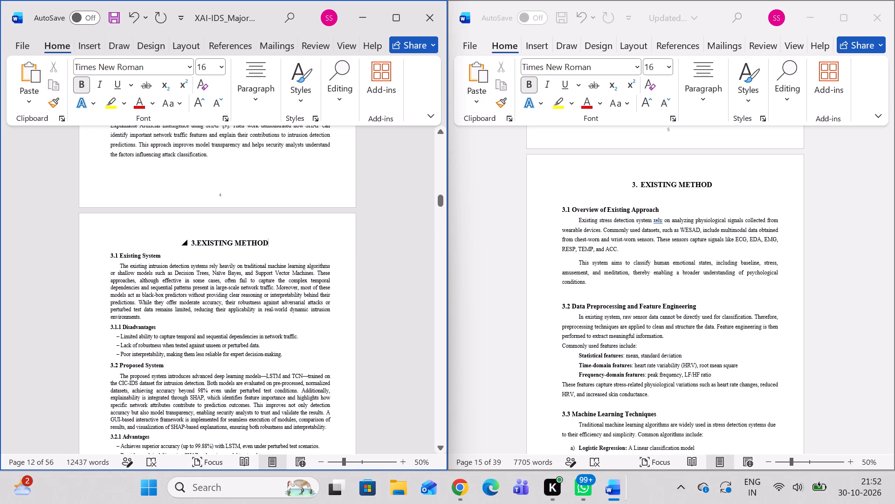
key(BackSpace)
key(Tab)
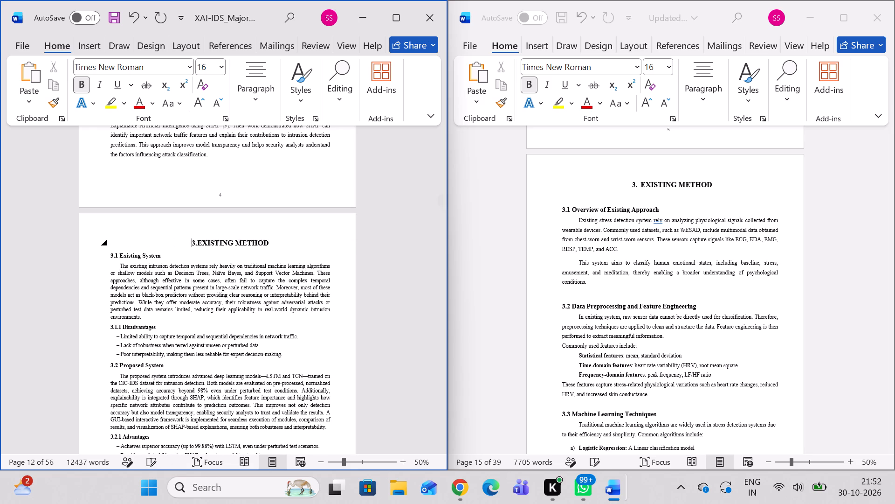
key(BackSpace)
key(space)
key(space)
key(space)
key(space)
key(space)
key(space)
key(space)
key(space)
key(space)
key(space)
key(space)
key(space)
key(space)
key(space)
key(space)
key(space)
key(space)
key(space)
key(space)
key(space)
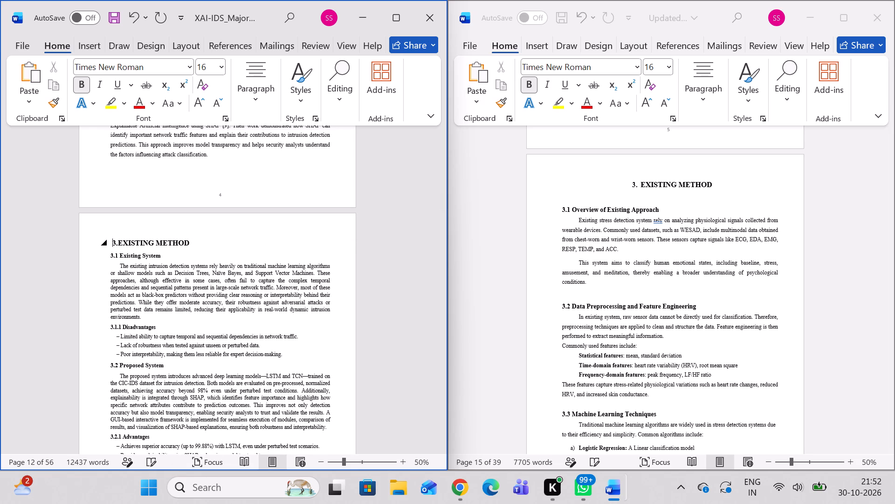
key(space)
key(space)
key(space)
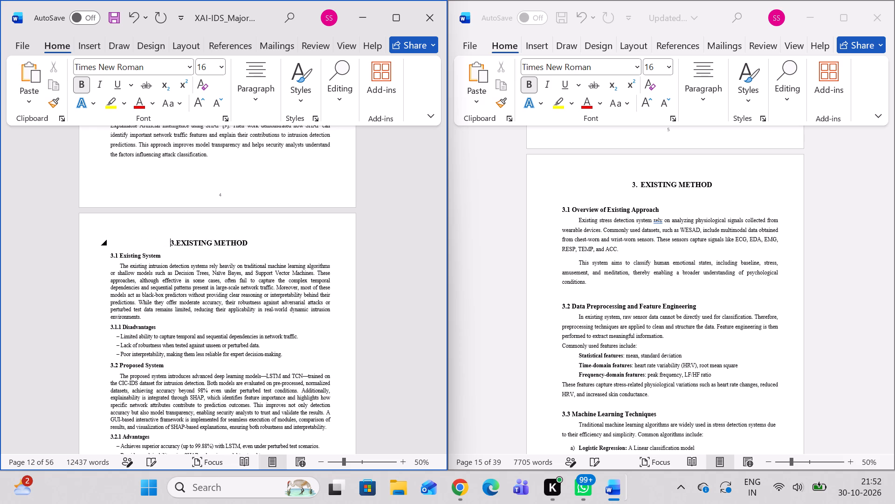
key(space)
key(space)
key(space)
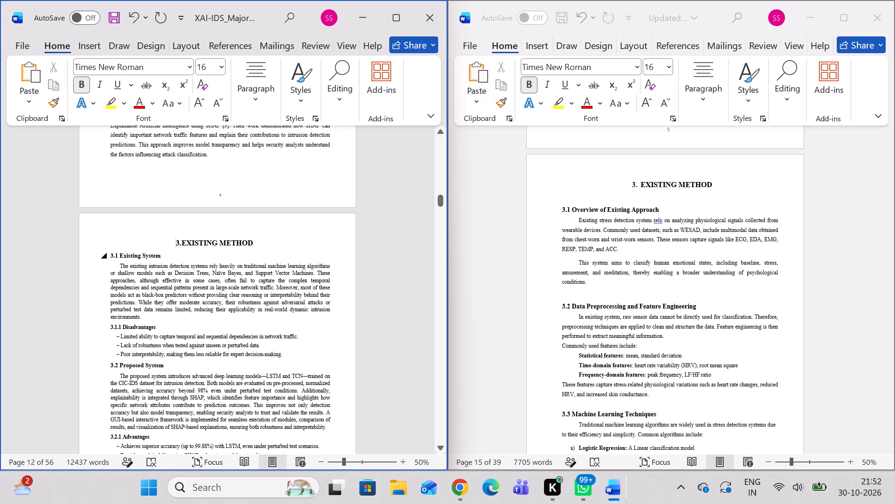
Replace the "Existing System" subheading with the sample's "Overview of Existing Approach", keeping only the number 3.1 and no blank line below.
click(661, 209)
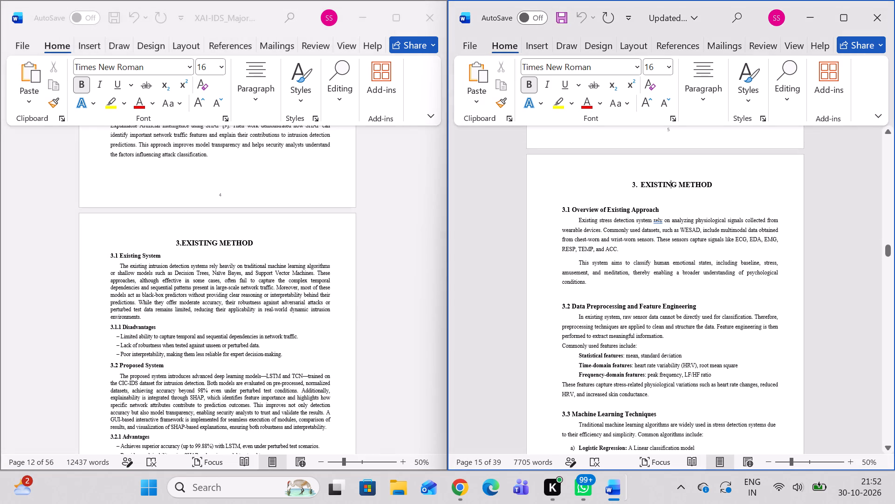
drag(661, 209, 580, 206)
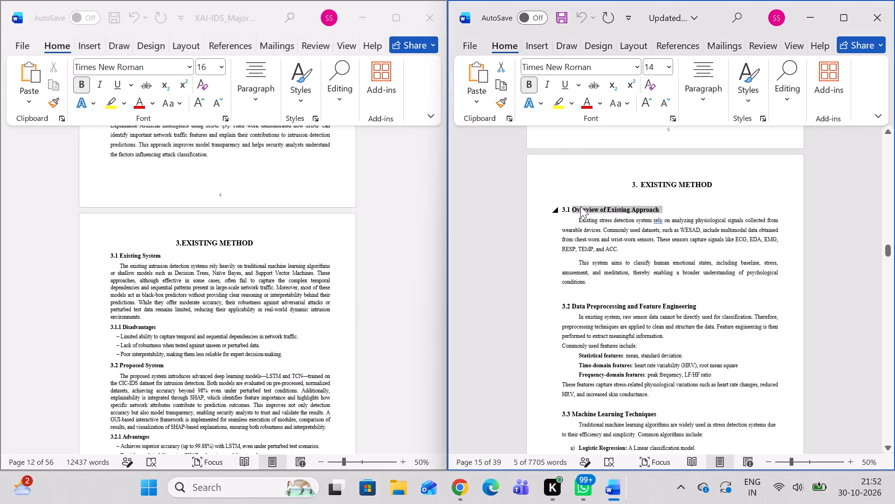
key(ctrl+c)
click(160, 252)
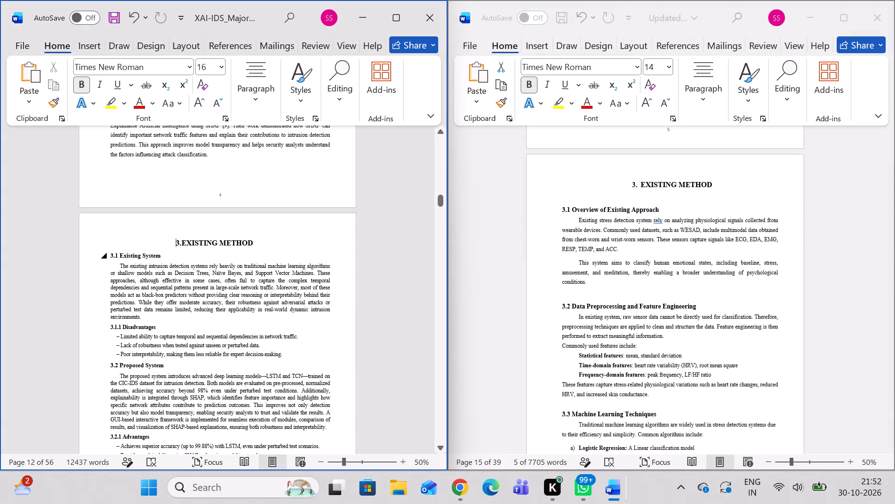
drag(160, 254, 120, 255)
key(ctrl+v)
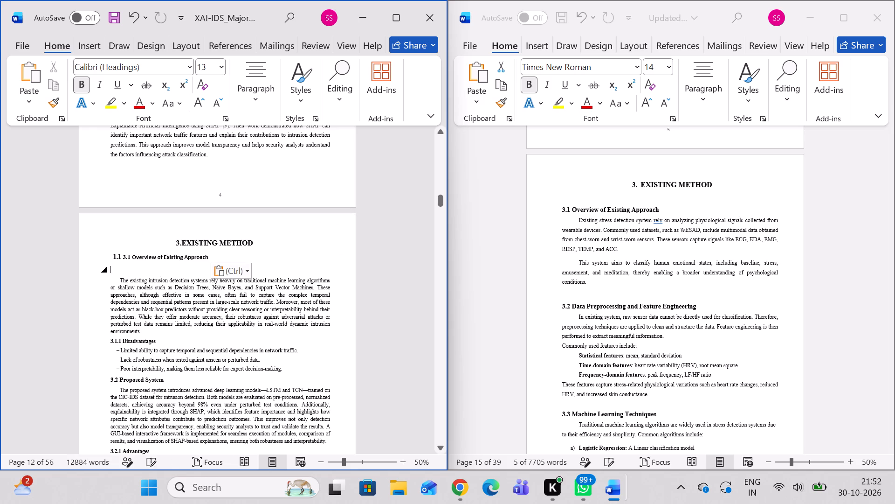
key(BackSpace)
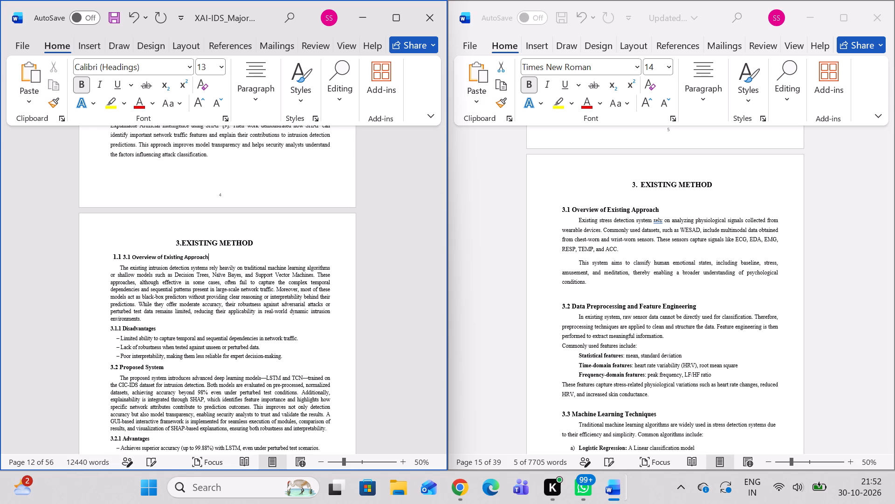
click(121, 254)
key(BackSpace)
key(BackSpace)
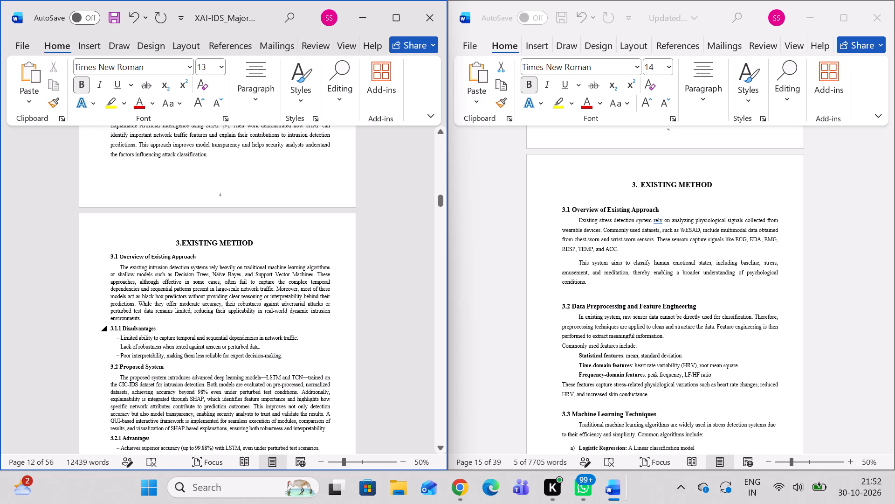
scroll(173, 325, down, 1)
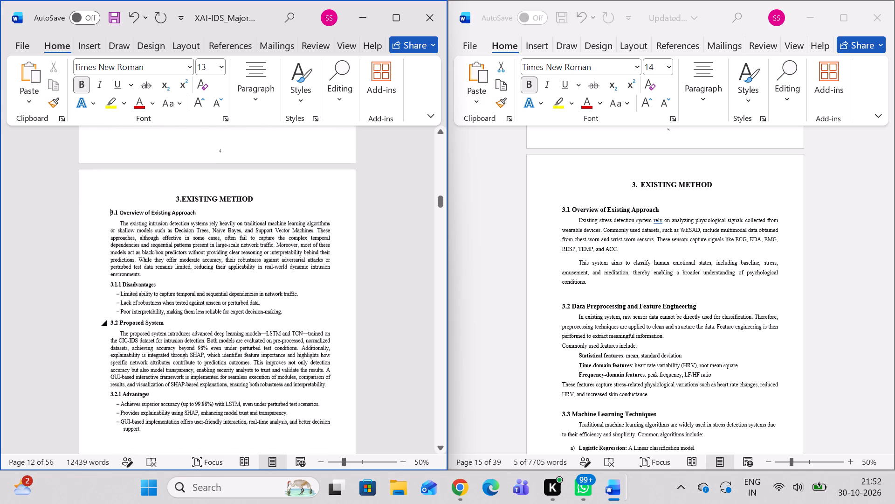
Review the report's chapter 3 sections, contents list and Literature Survey, and return to the "3.EXISTING METHOD" page.
scroll(173, 325, down, 1)
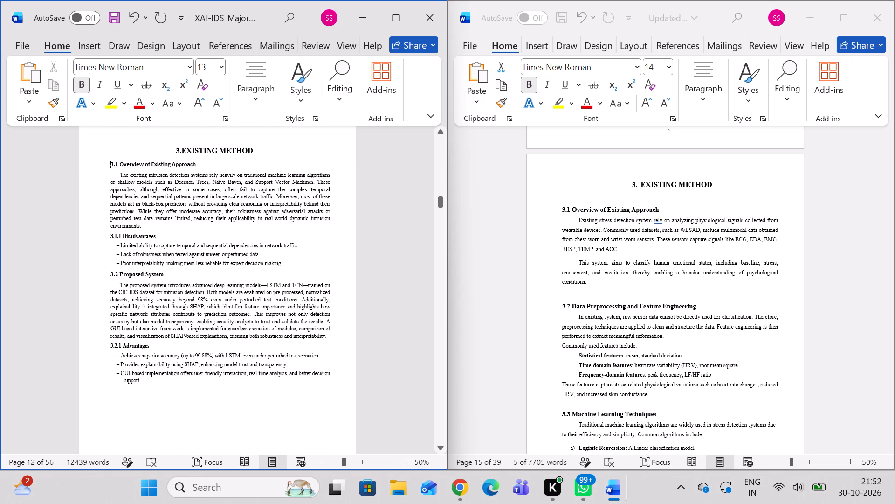
scroll(193, 322, right, 1)
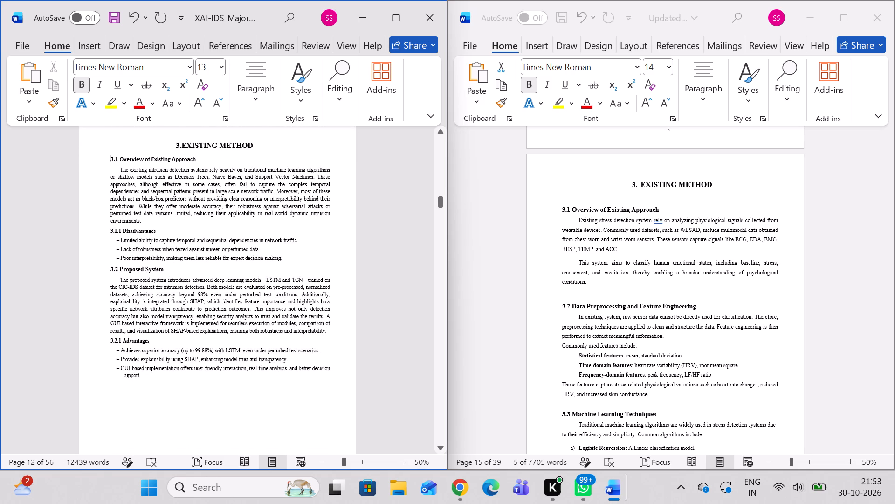
scroll(193, 322, right, 1)
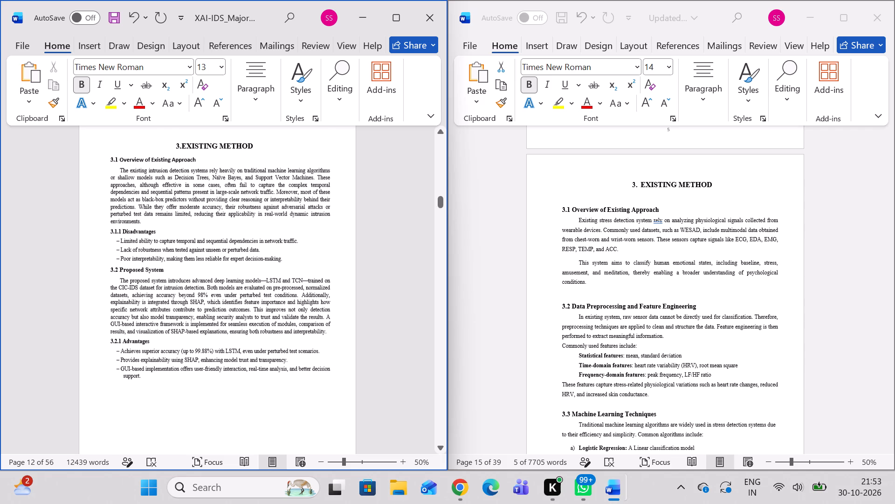
scroll(193, 322, right, 1)
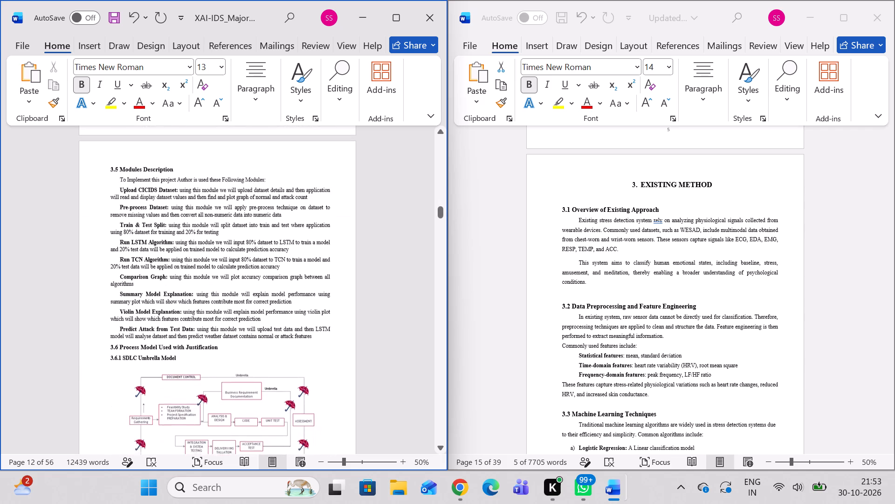
scroll(193, 322, right, 1)
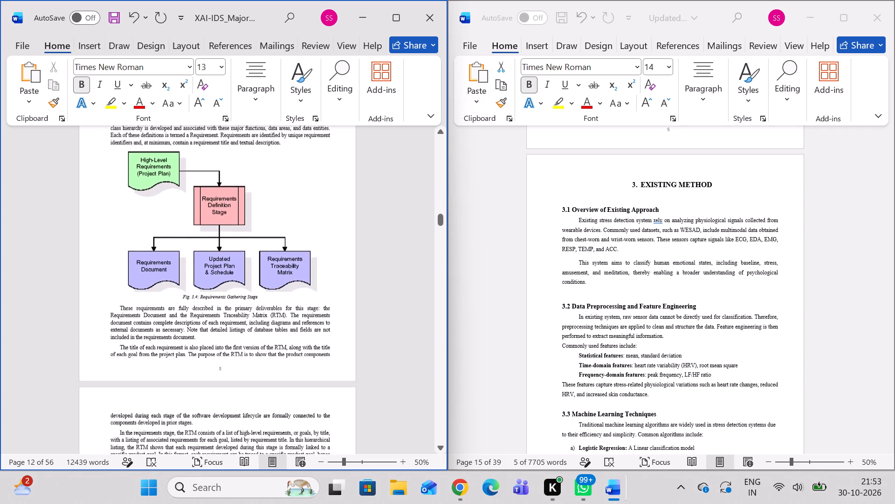
scroll(193, 322, right, 1)
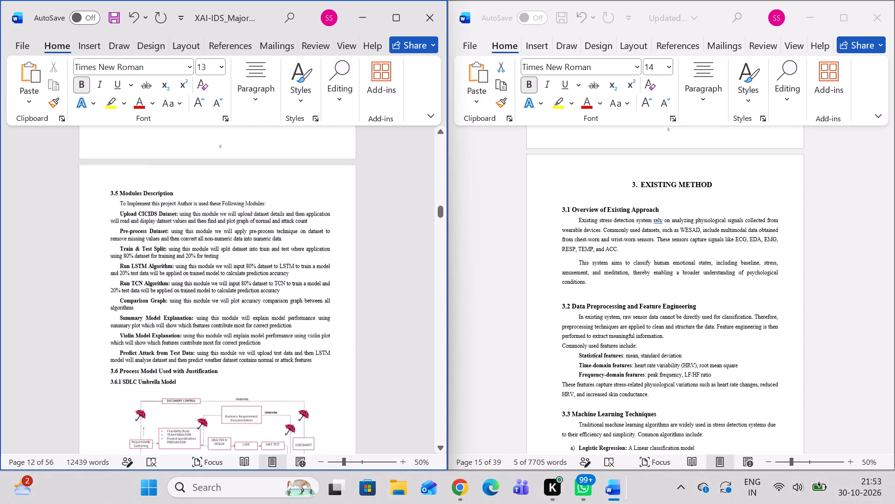
scroll(193, 322, right, 1)
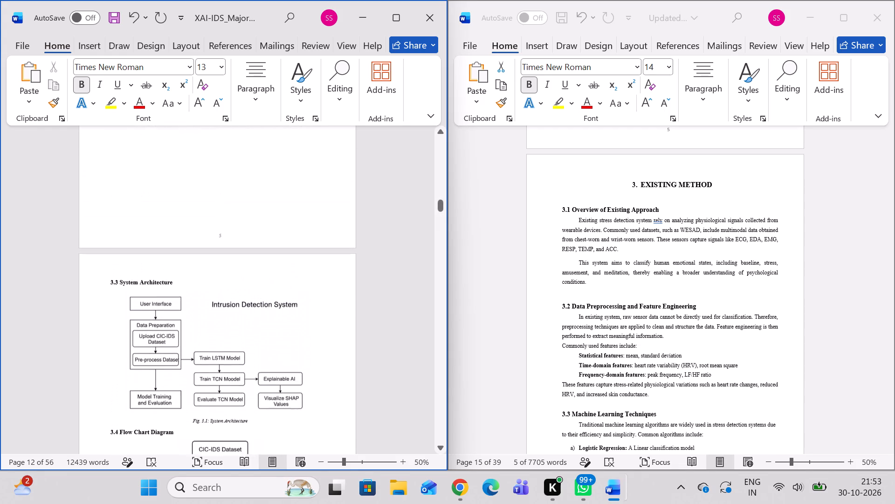
scroll(193, 322, right, 1)
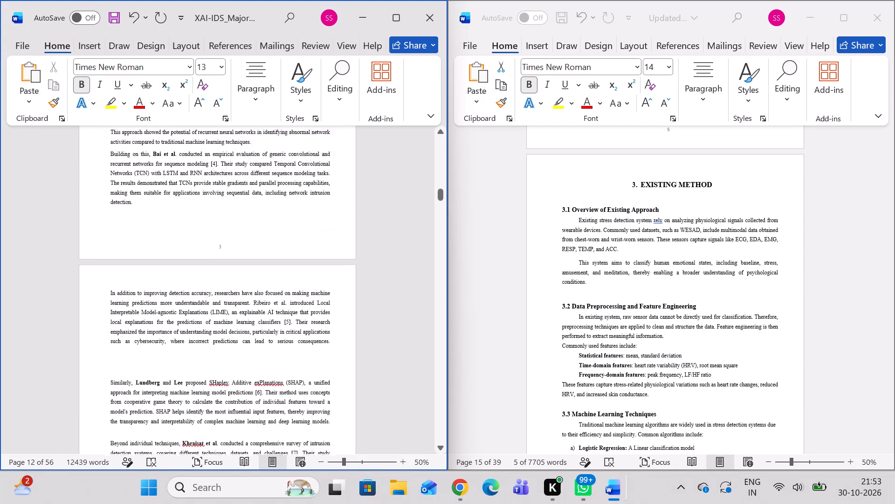
scroll(193, 322, right, 1)
scroll(201, 363, right, 1)
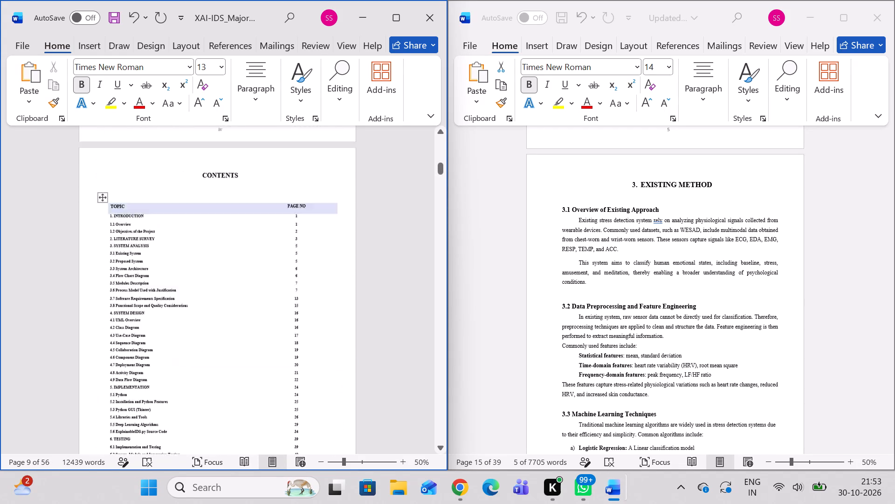
scroll(201, 363, right, 3)
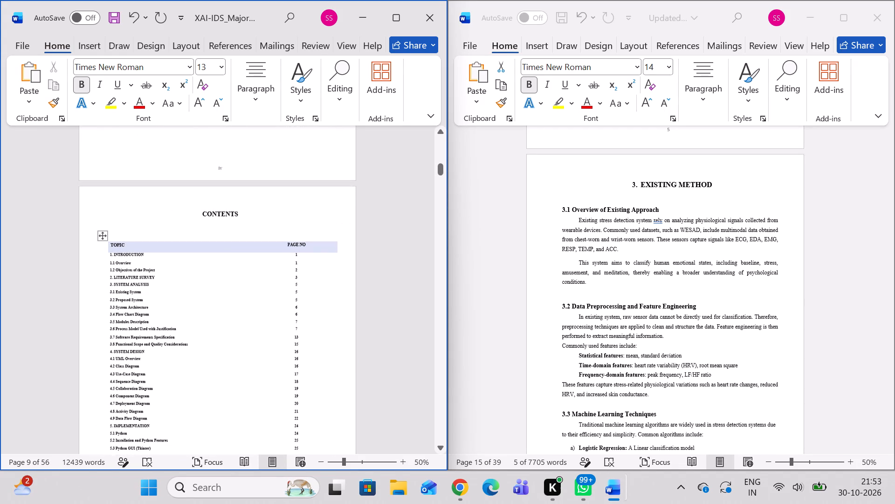
scroll(201, 363, right, 4)
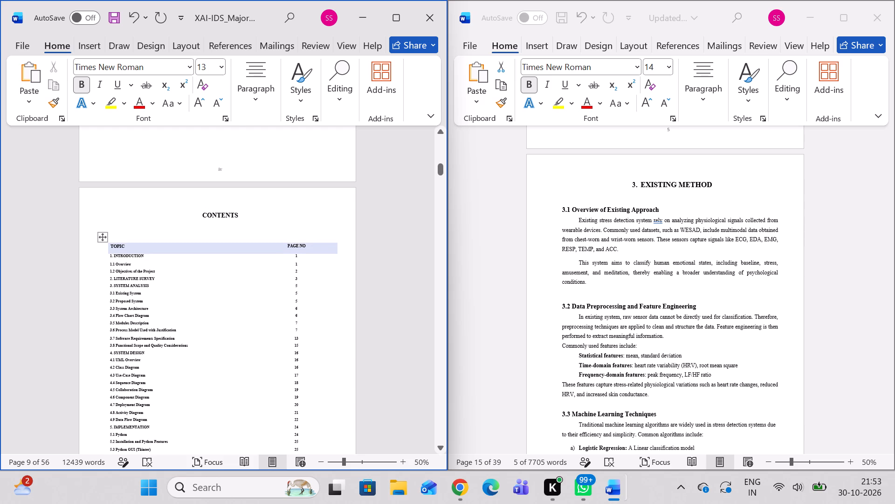
scroll(201, 363, right, 1)
scroll(201, 363, down, 1)
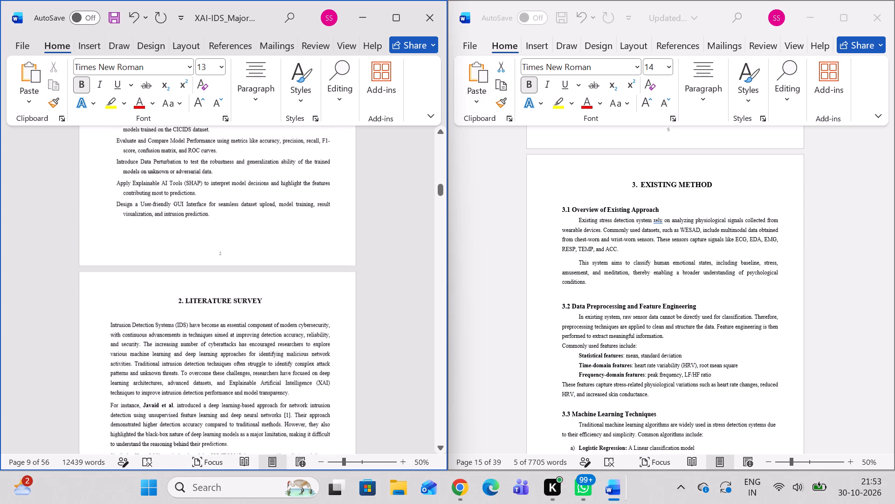
scroll(201, 363, down, 1)
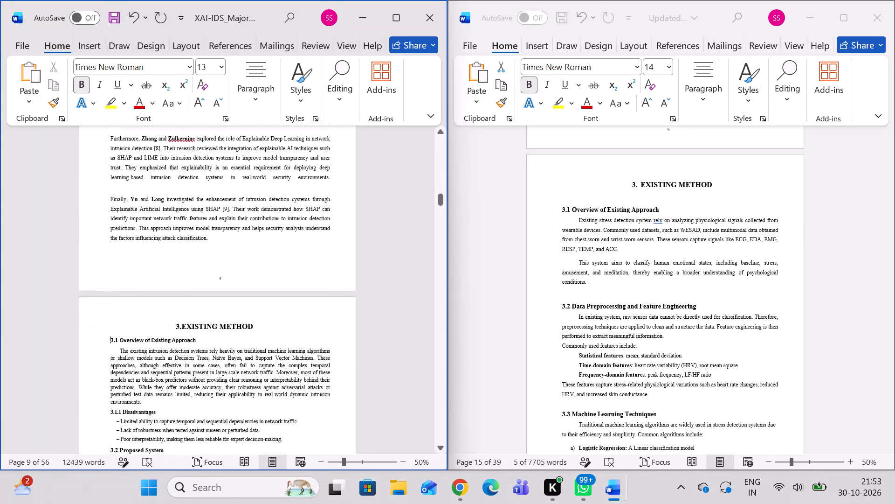
scroll(201, 363, down, 1)
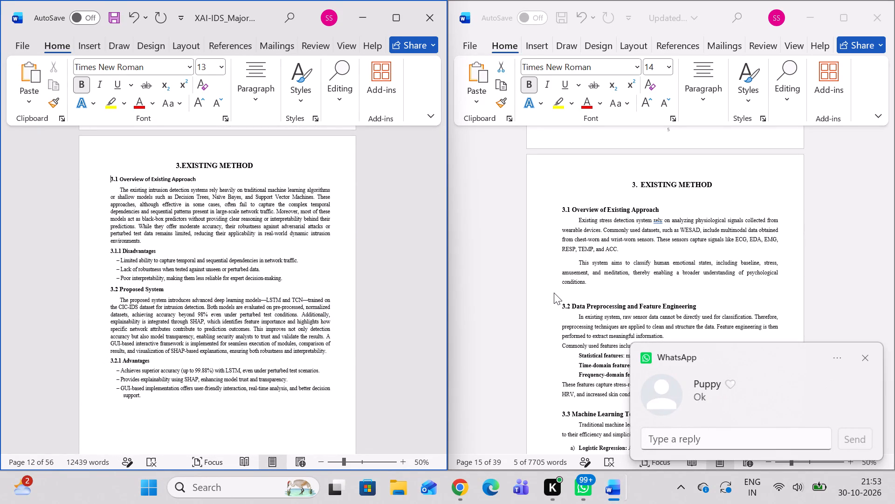
Switch from the report to another open window.
key(alt+Tab)
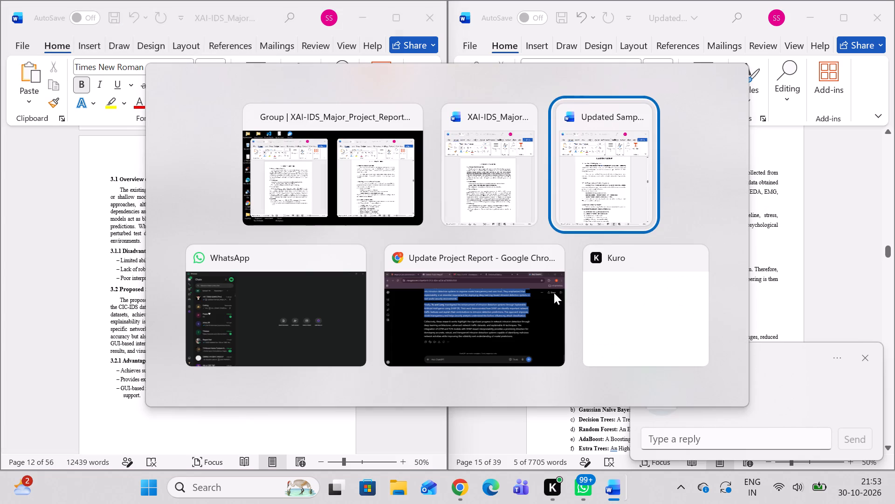
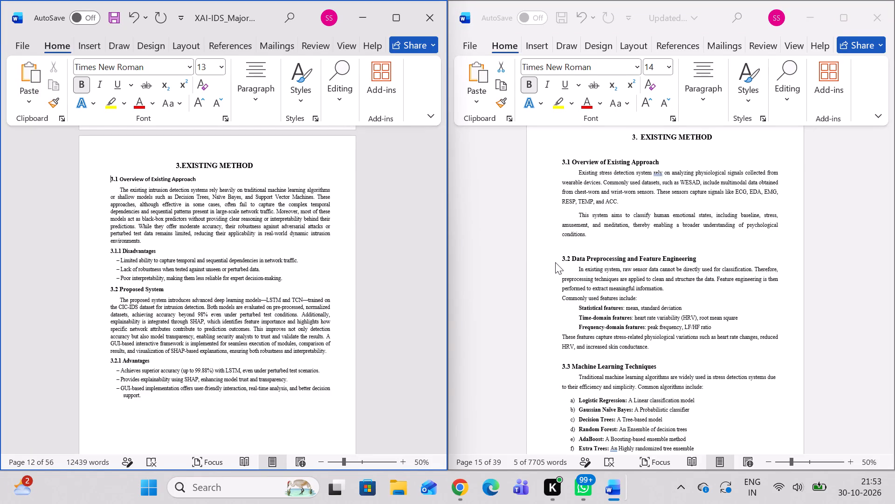
Examine the sample's Existing Method chapter from section 3.2 through 3.7 Disadvantages for its subsection structure and layout.
scroll(555, 262, down, 1)
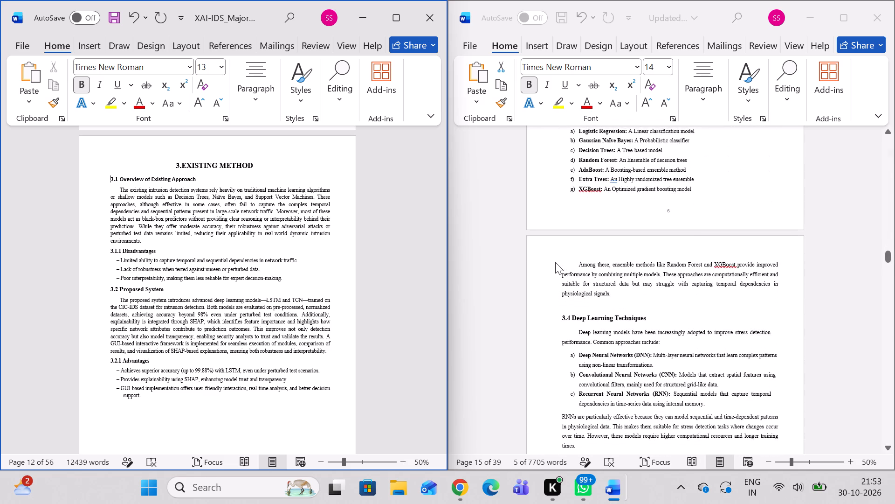
scroll(555, 262, down, 1)
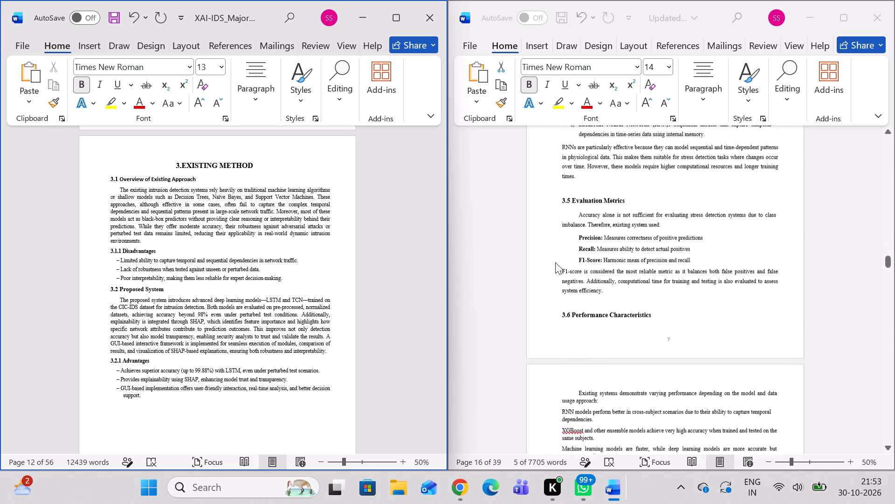
scroll(555, 262, down, 1)
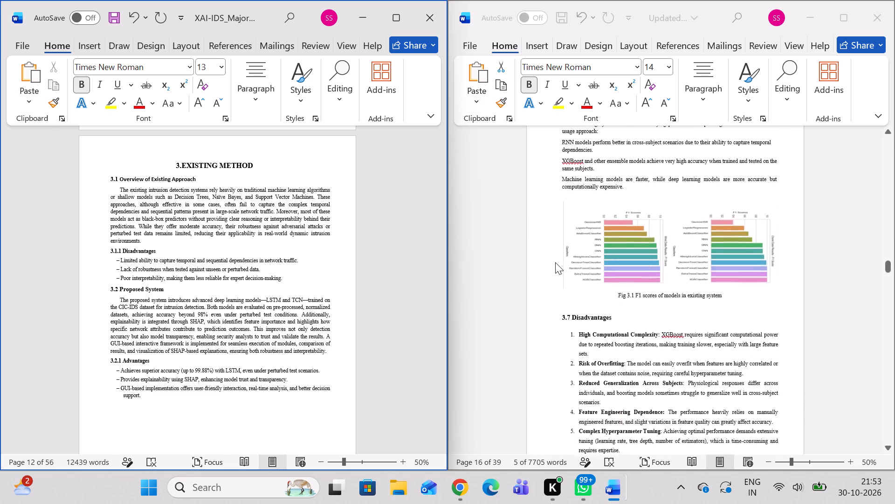
scroll(555, 262, down, 1)
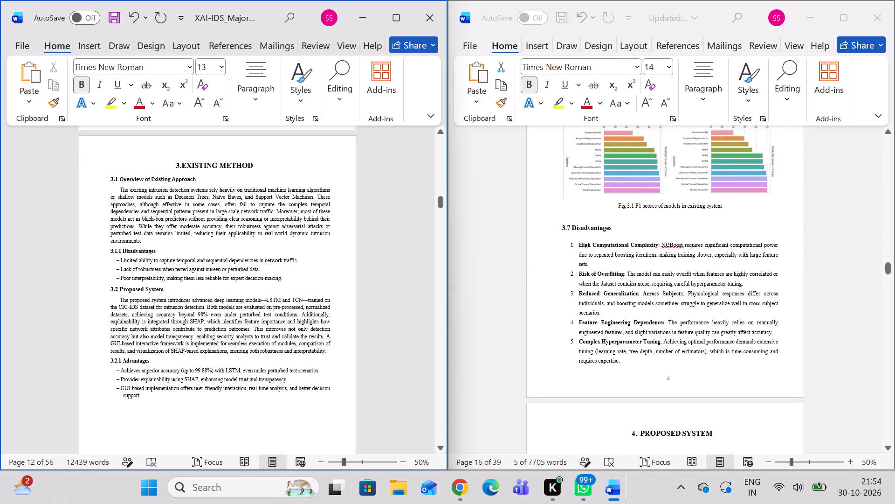
Review the rest of the report's chapter 3, from the proposed system section through to the start of "4. SYSTEM DESIGN".
scroll(210, 300, down, 1)
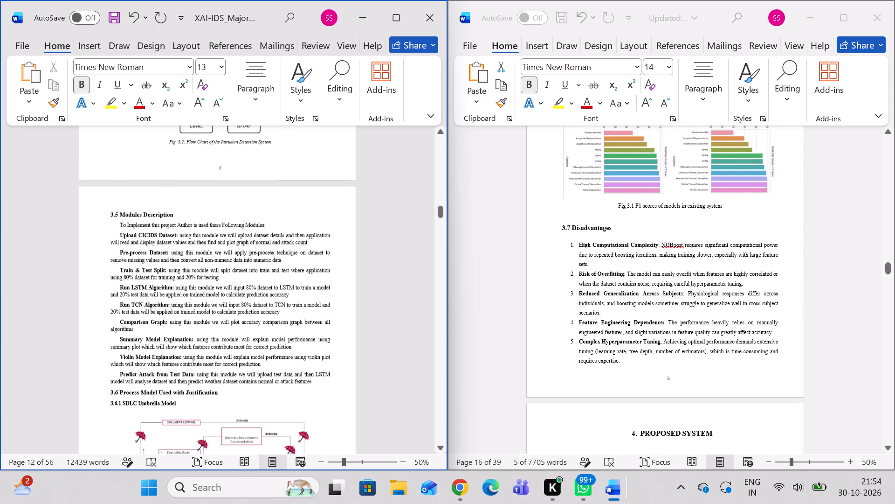
scroll(210, 300, down, 1)
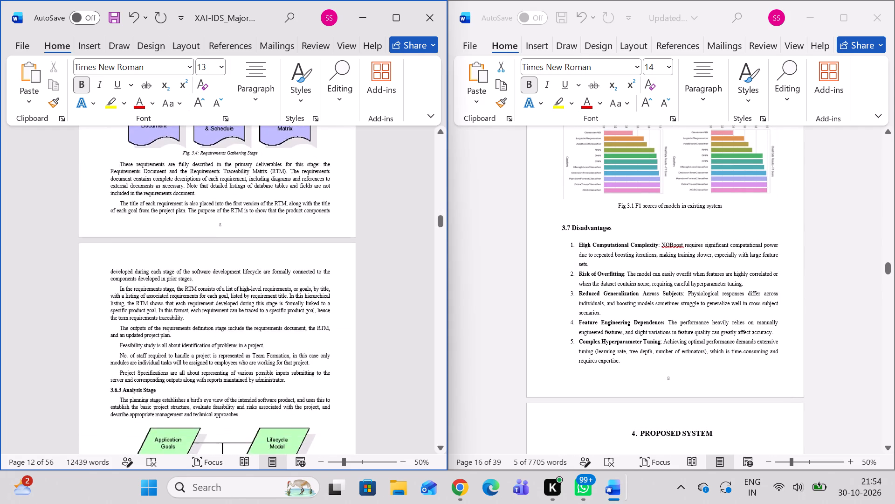
scroll(210, 300, down, 1)
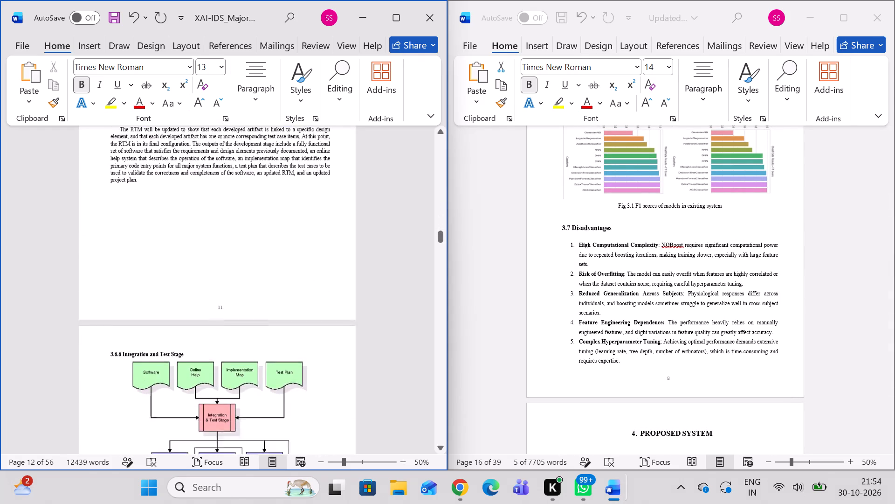
scroll(210, 300, down, 2)
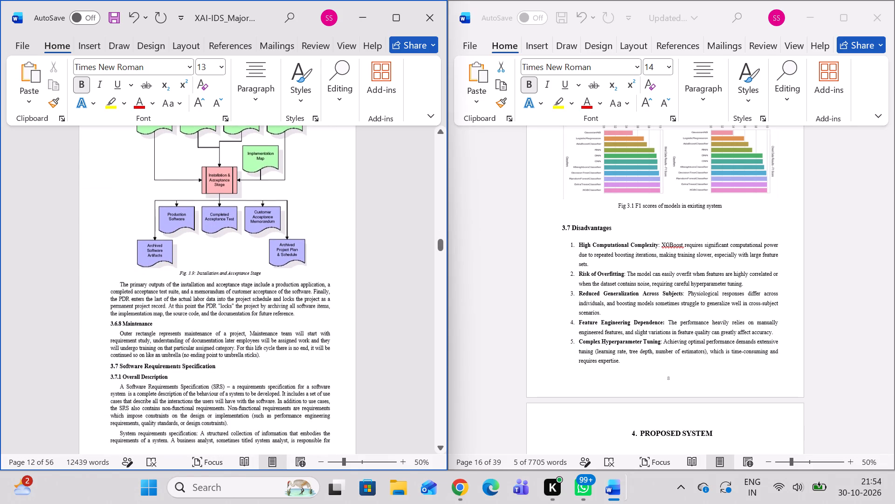
scroll(210, 300, down, 1)
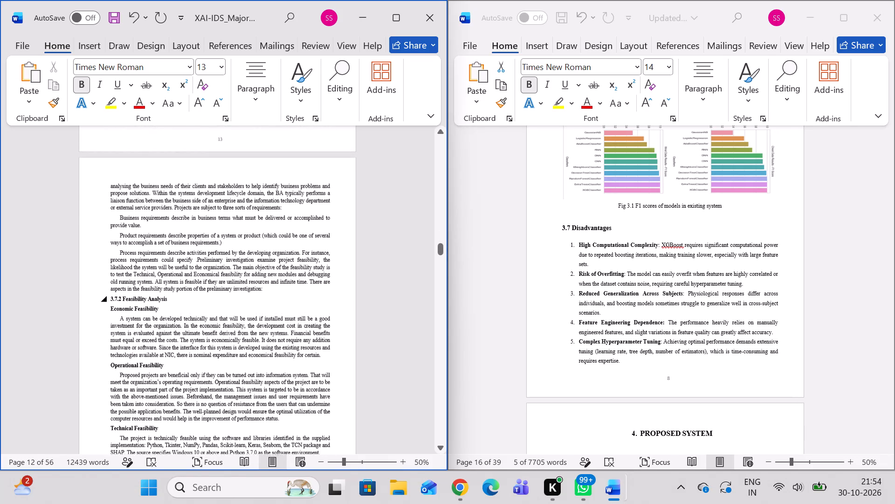
scroll(210, 300, down, 1)
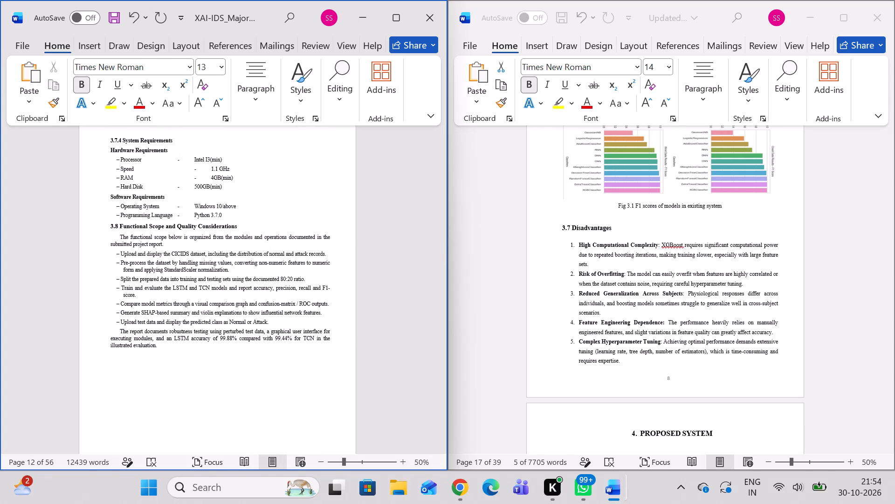
scroll(210, 300, down, 1)
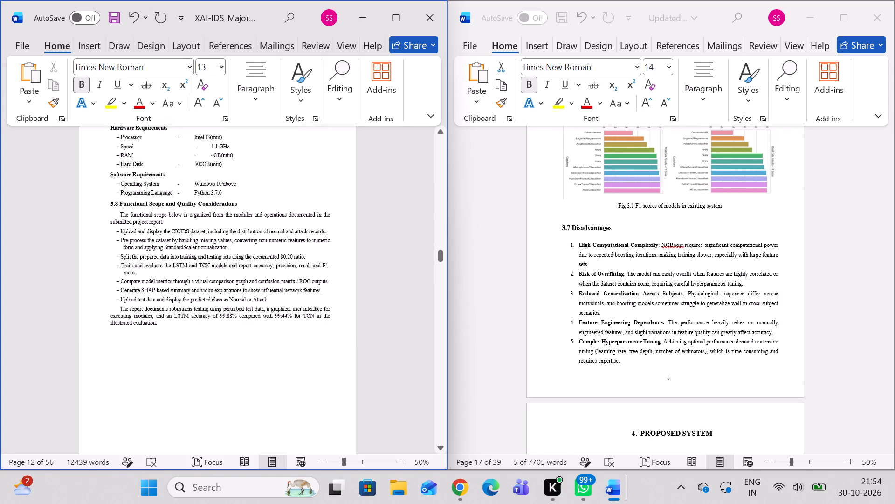
scroll(210, 300, down, 2)
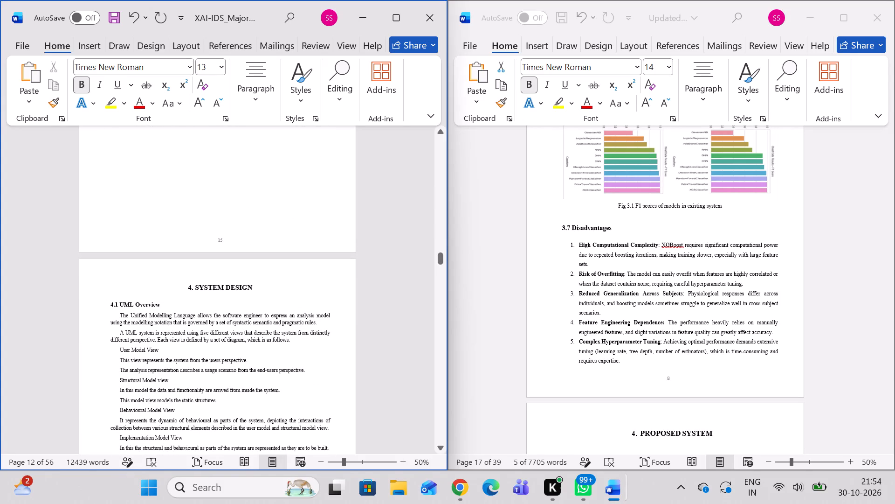
Compare the report's table of contents with the sample's CONTENTS pages, checking the chapter and subheading structure through to REFERENCES.
scroll(210, 300, up, 3)
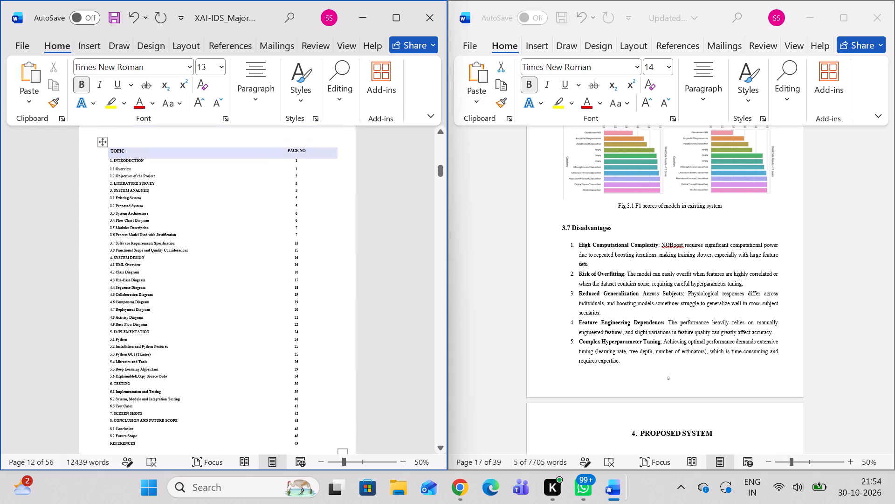
scroll(660, 268, up, 1)
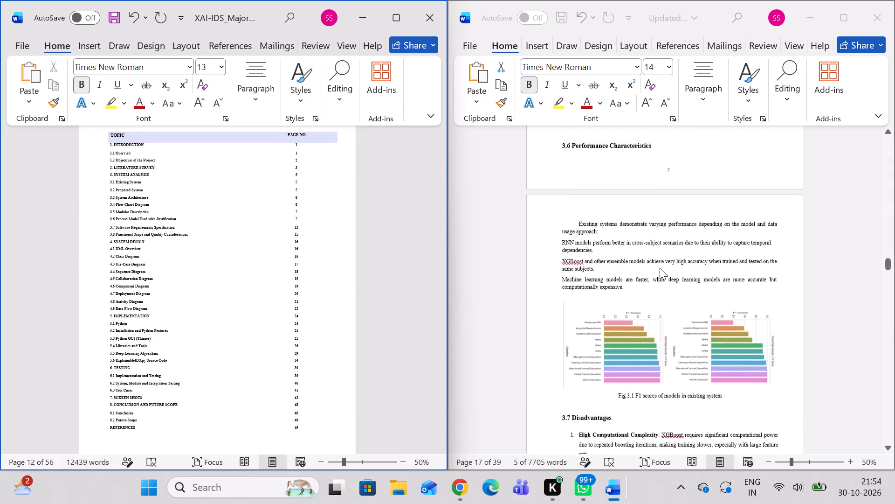
scroll(660, 268, up, 2)
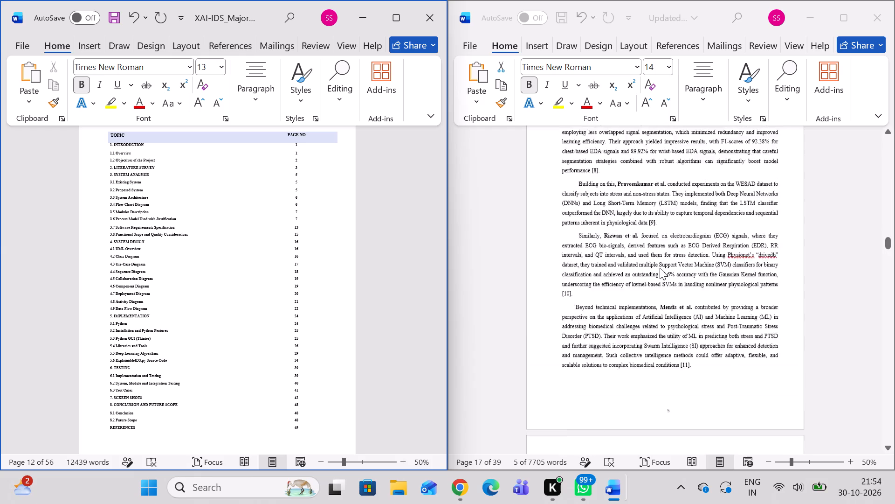
scroll(660, 268, up, 2)
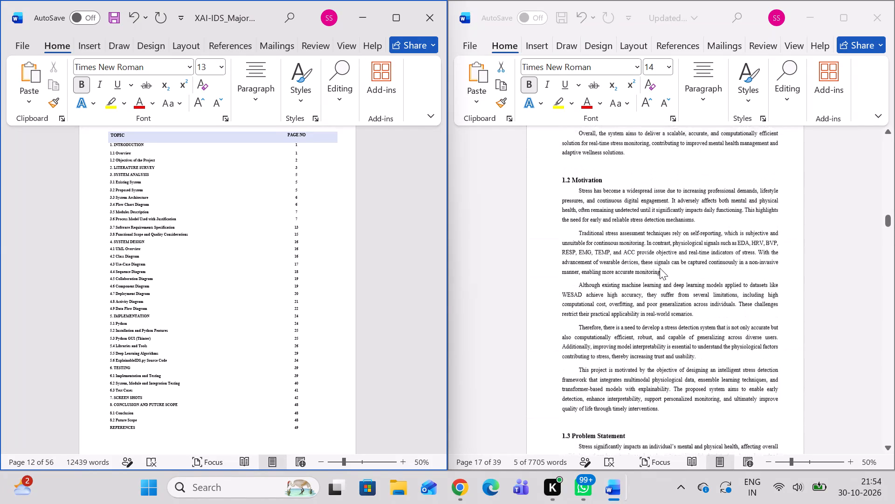
scroll(660, 268, up, 2)
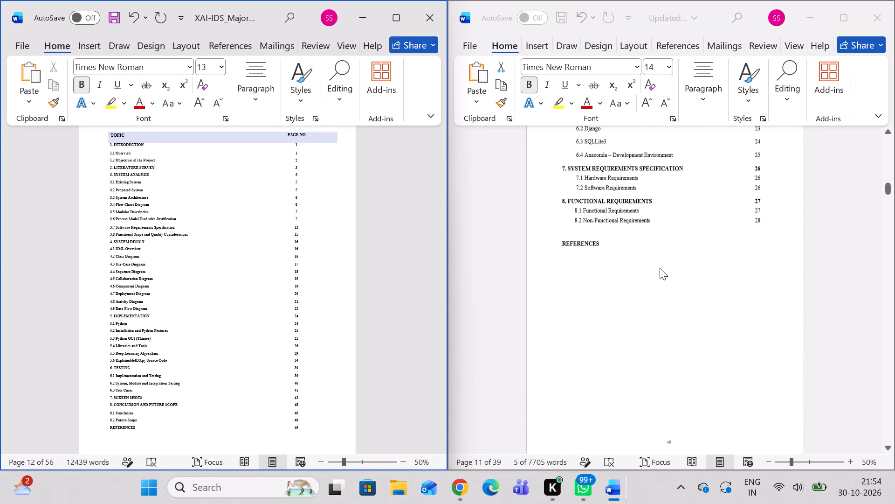
scroll(660, 268, up, 1)
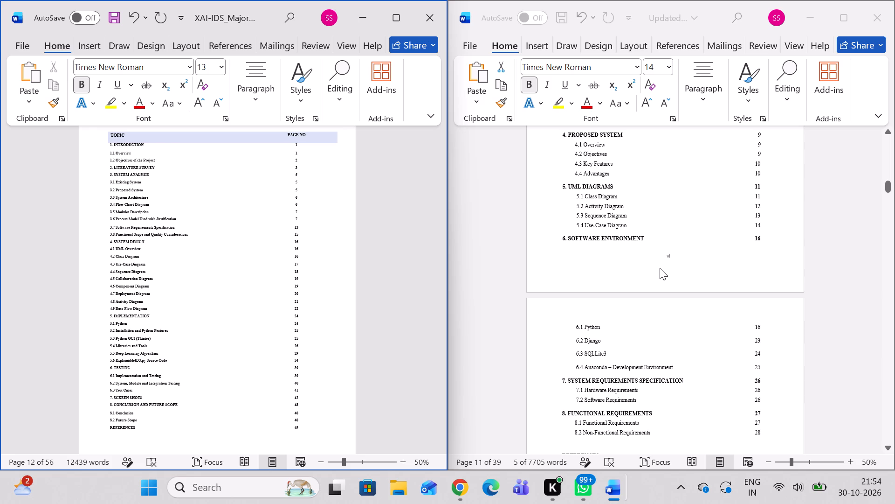
scroll(660, 268, right, 1)
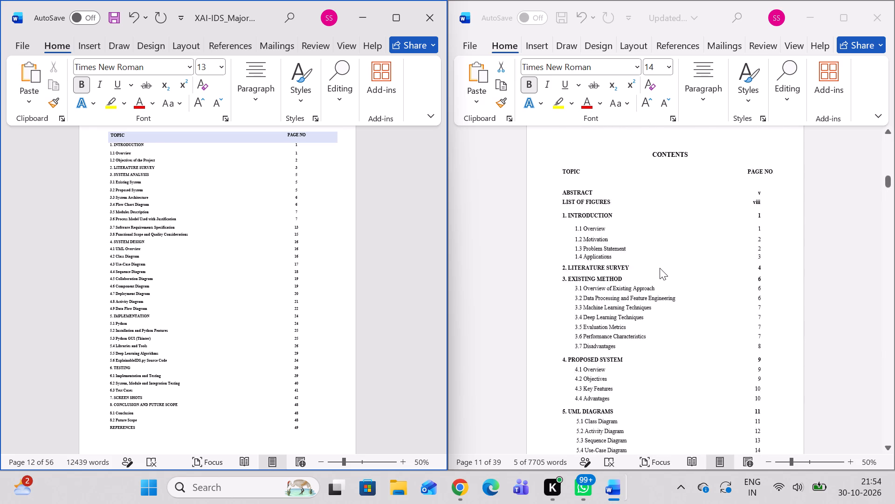
scroll(660, 268, right, 2)
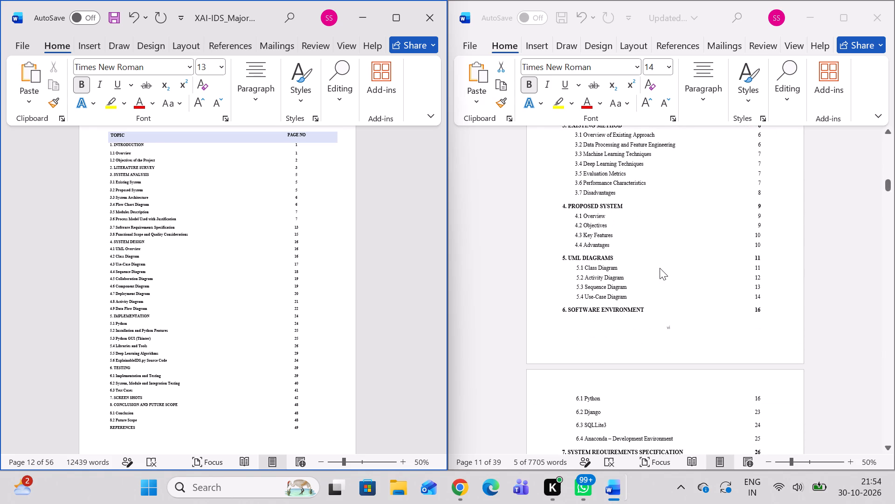
scroll(660, 268, right, 2)
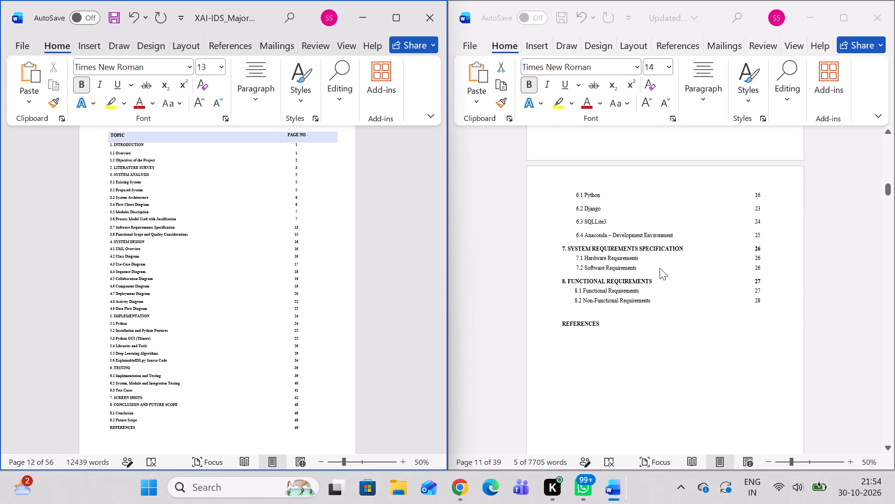
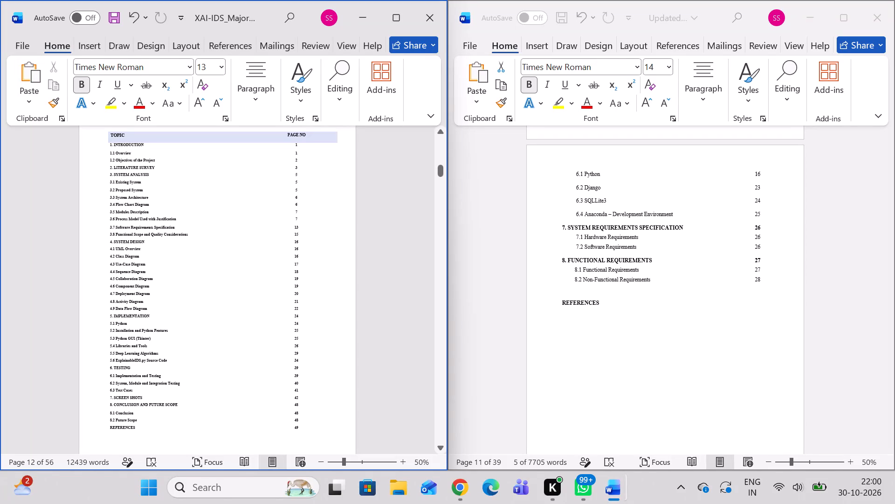
Go through the report from its table of contents, past the introduction and literature survey, to the chapter "3.EXISTING METHOD".
scroll(268, 291, down, 1)
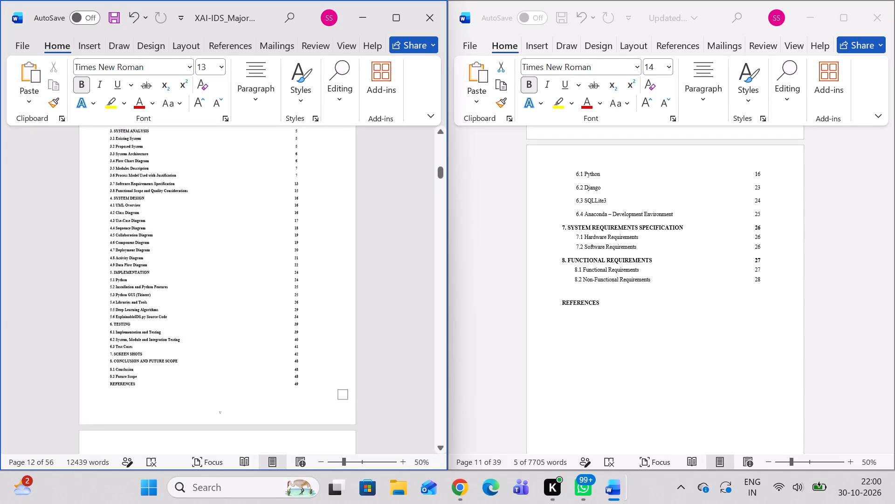
scroll(268, 291, down, 2)
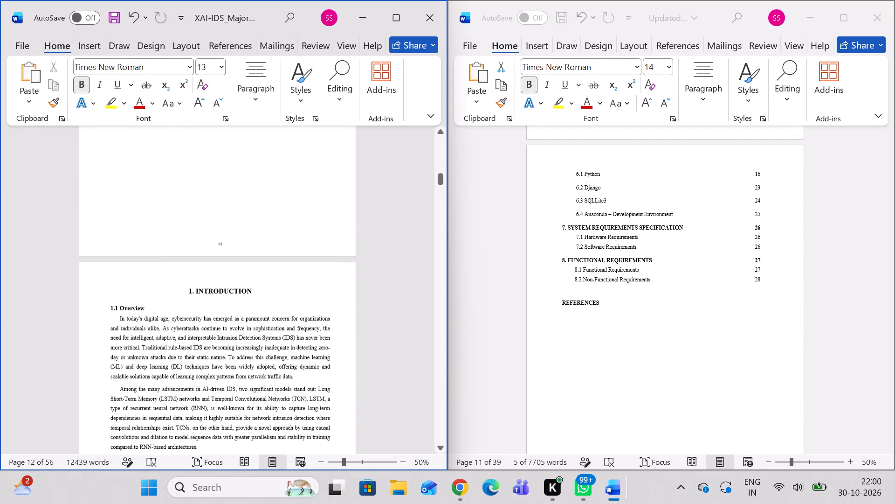
scroll(268, 291, down, 1)
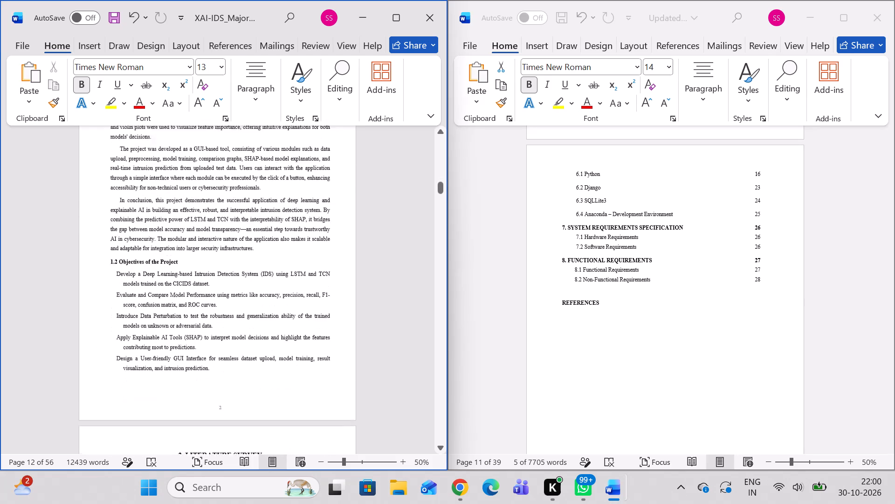
scroll(268, 291, down, 2)
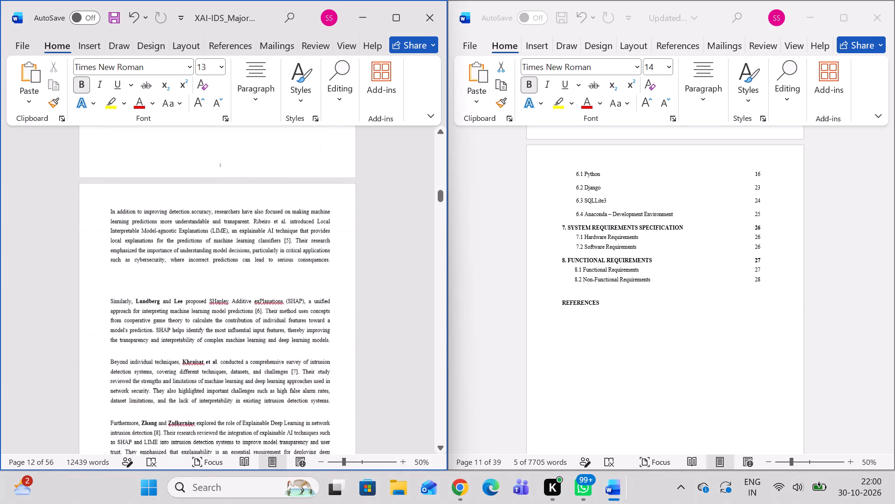
scroll(268, 291, down, 1)
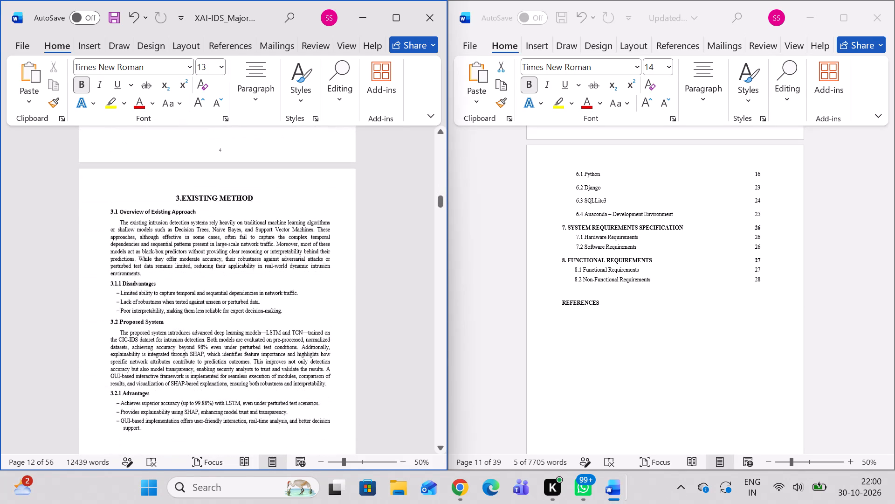
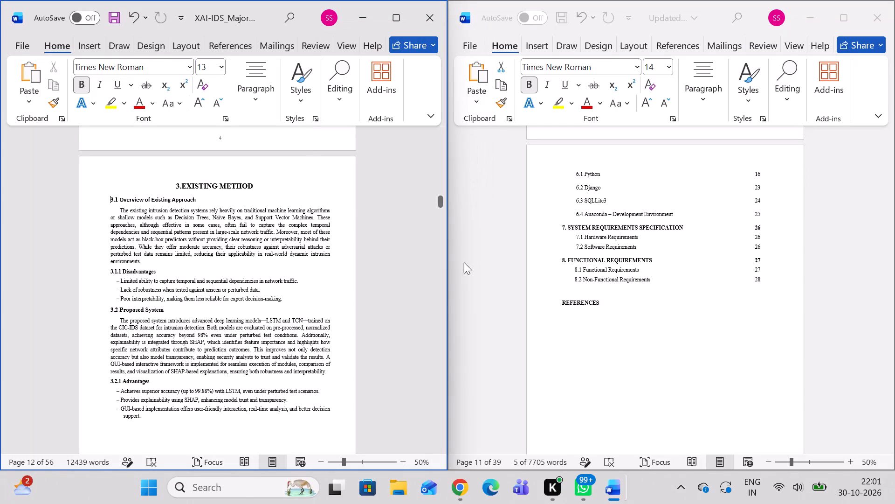
Go through the sample document from its contents, past the introduction and literature survey, to chapter "3. EXISTING METHOD".
click(412, 272)
scroll(563, 247, down, 1)
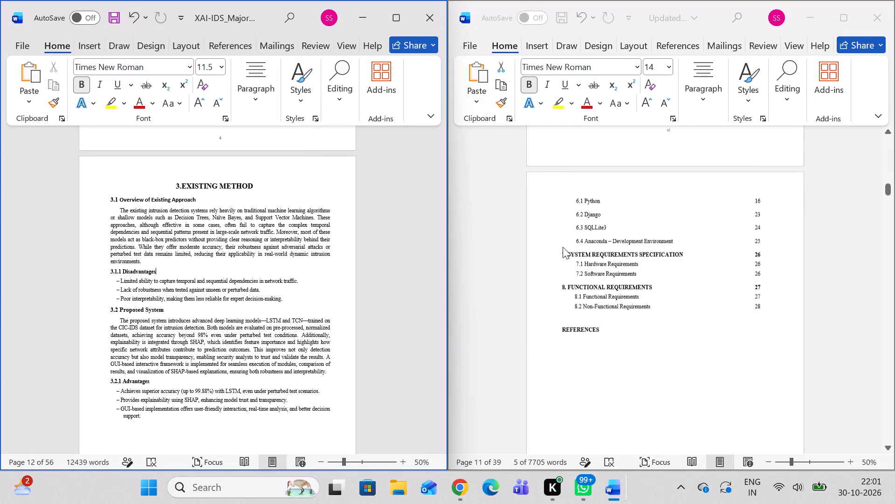
scroll(563, 247, down, 1)
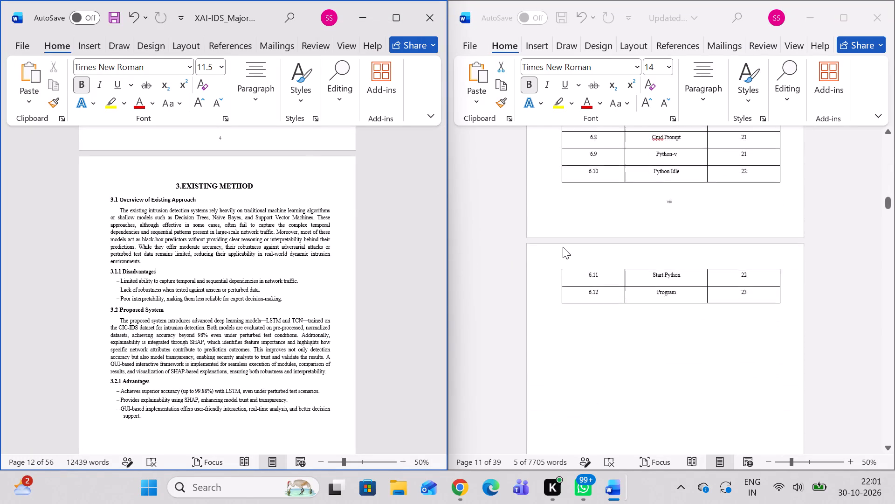
scroll(563, 247, down, 2)
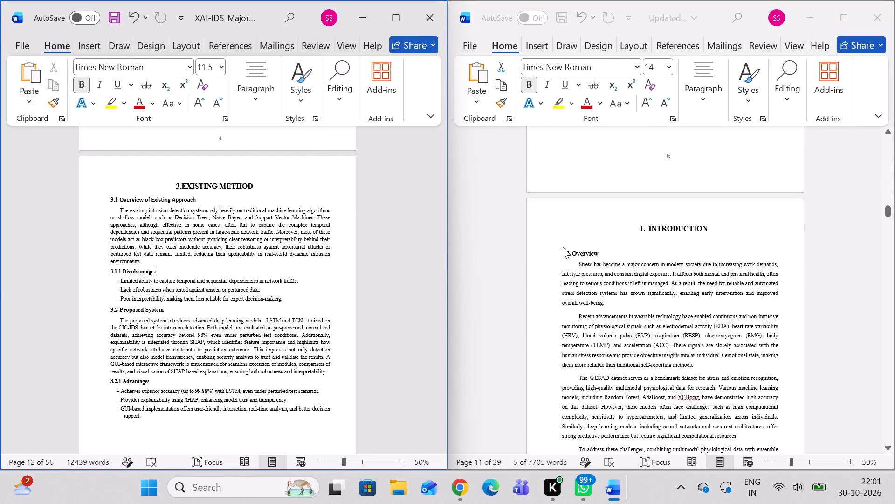
scroll(563, 247, down, 3)
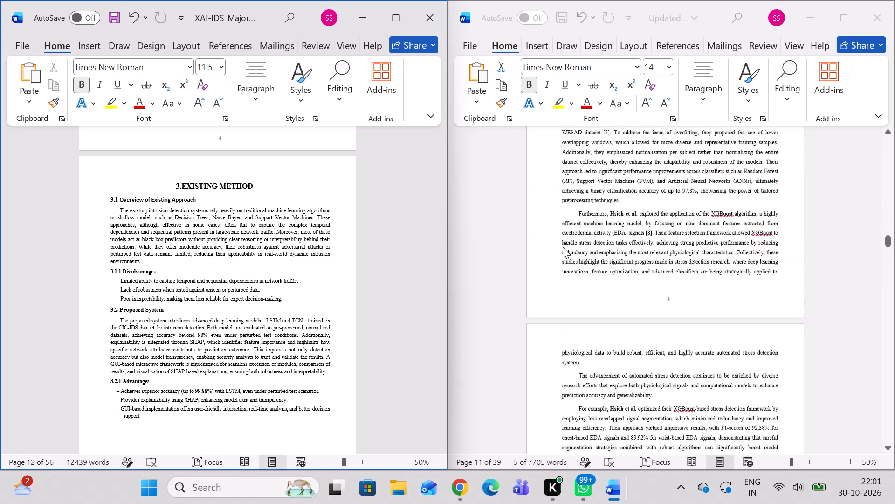
scroll(563, 247, down, 1)
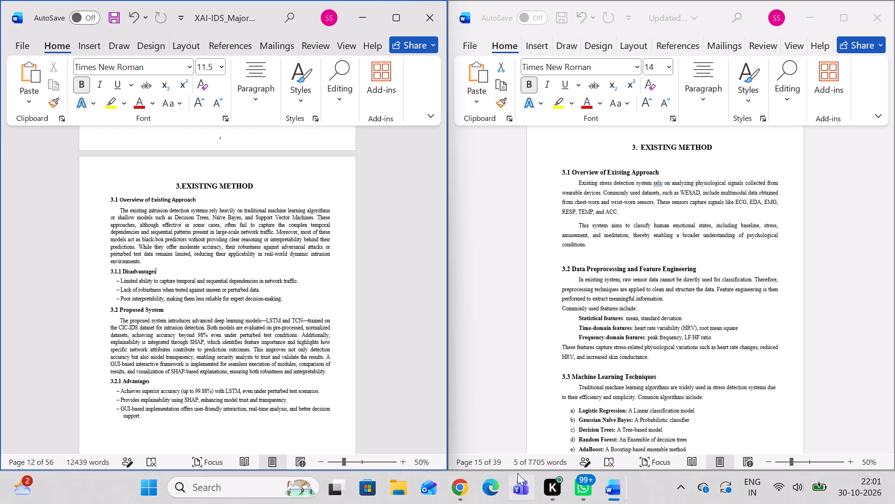
Open the FINALD~1 document from the Downloads folder and place its window in a quarter of the screen.
double_click(391, 489)
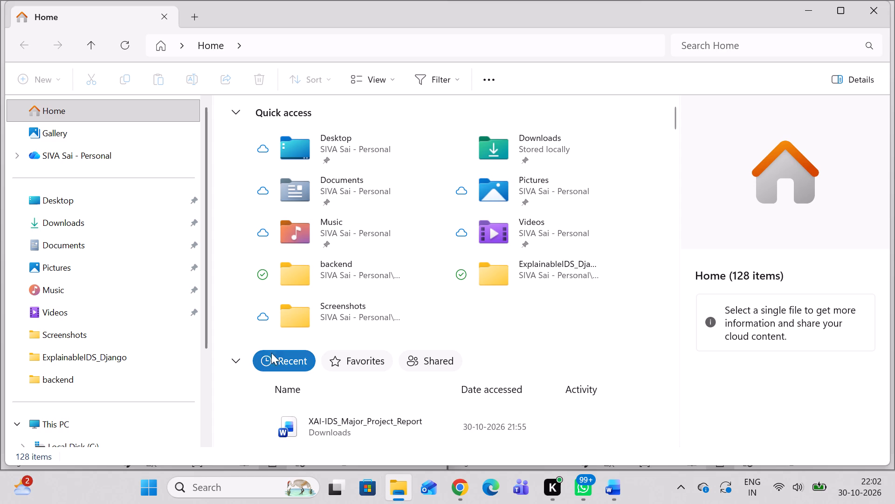
click(158, 220)
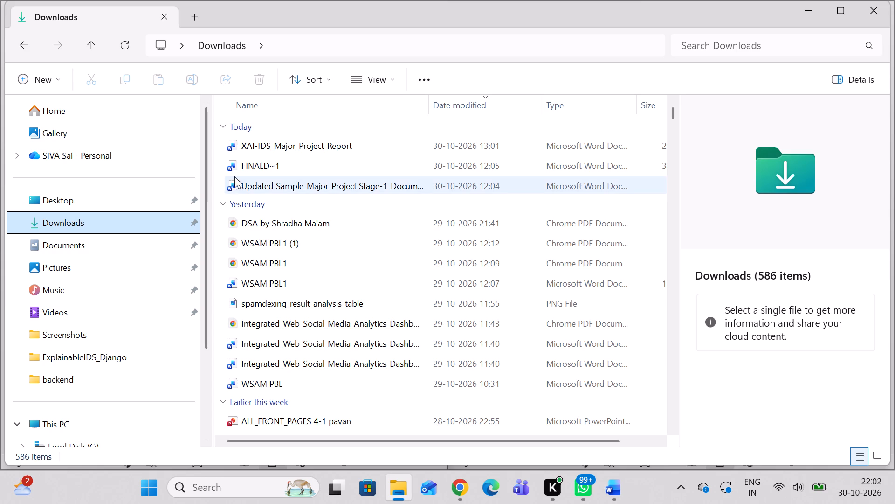
double_click(266, 146)
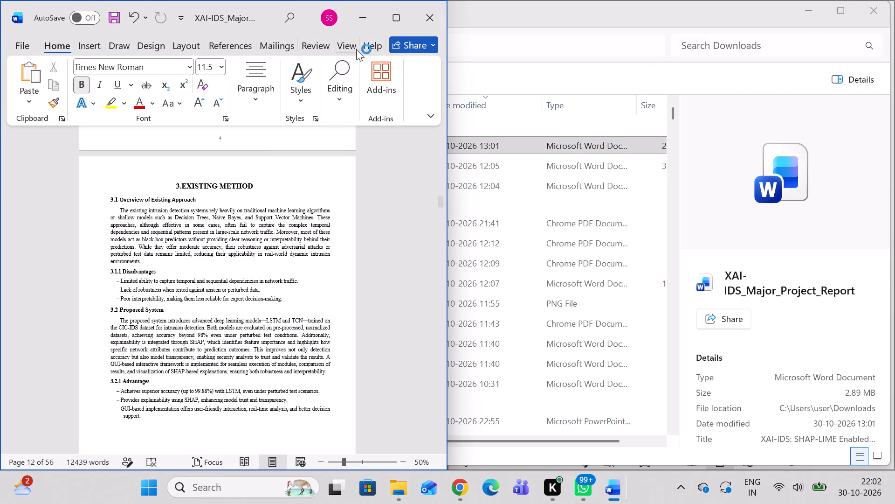
click(358, 22)
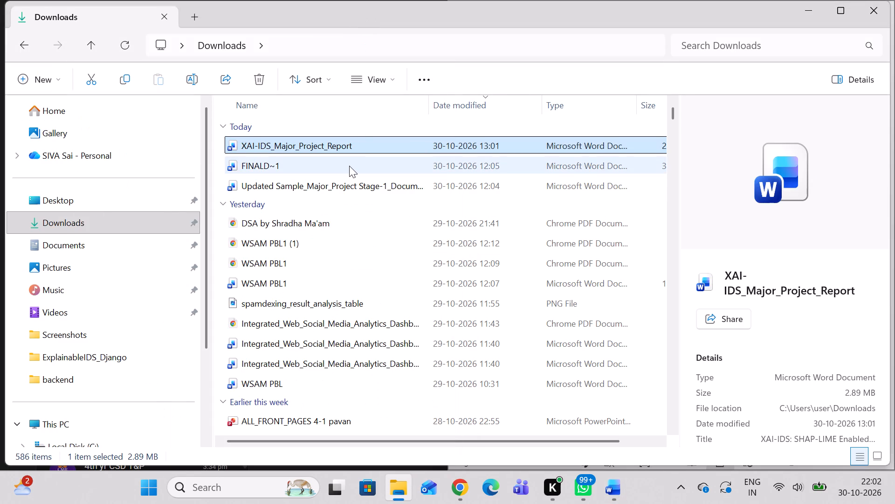
double_click(349, 166)
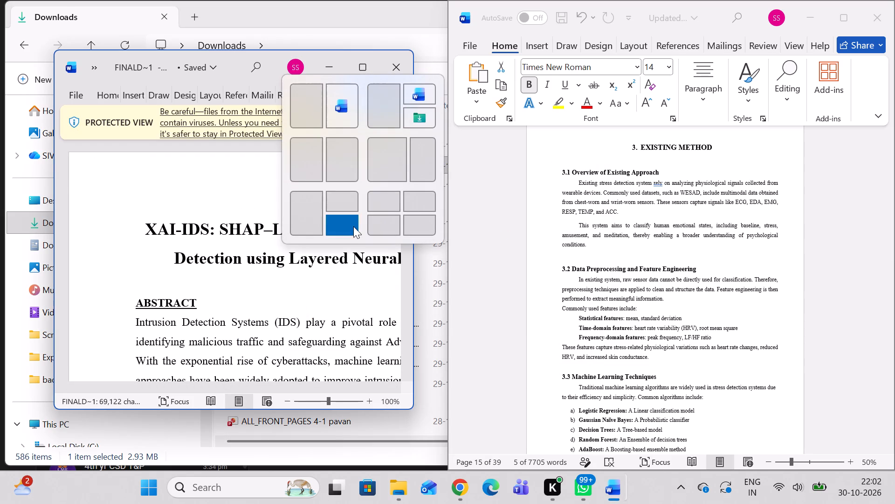
click(347, 222)
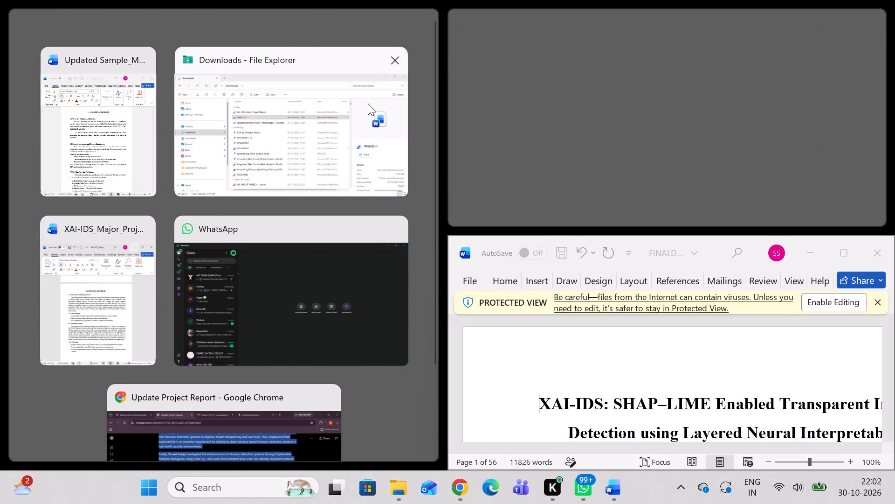
click(582, 101)
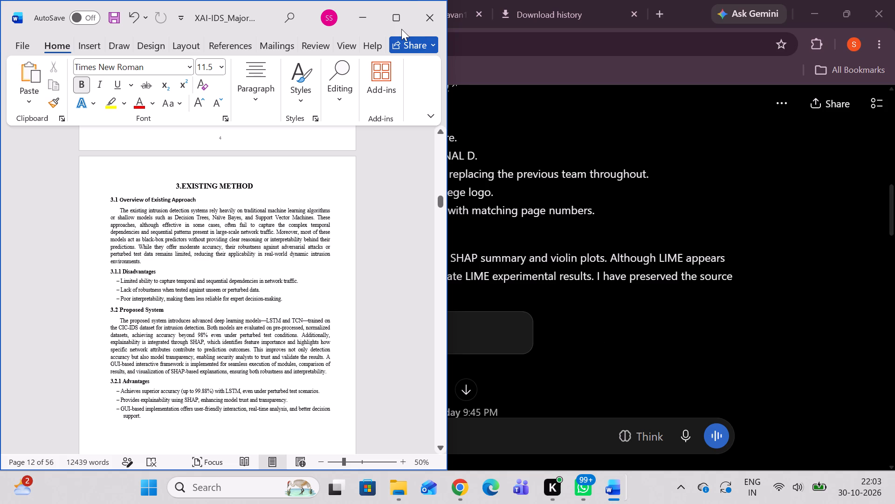
click(357, 119)
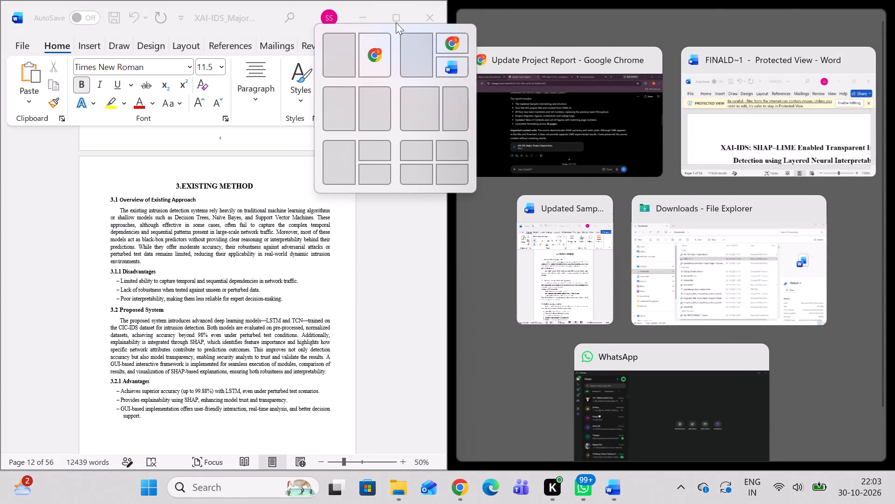
click(346, 155)
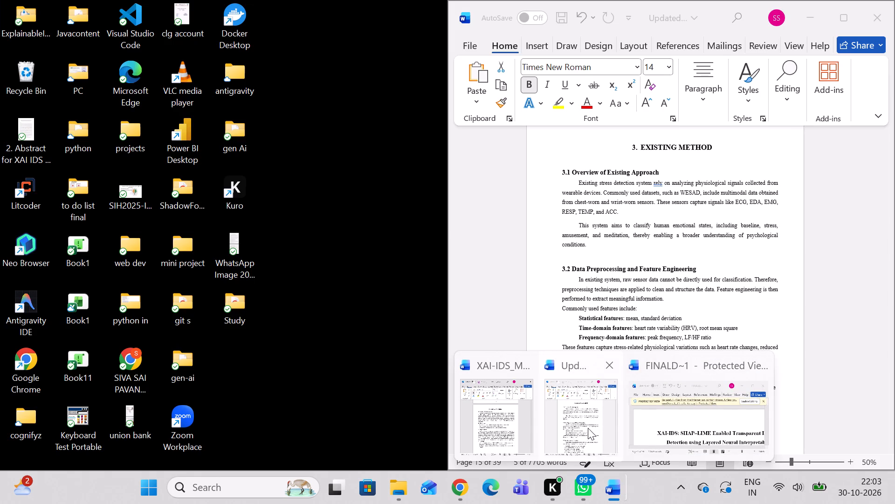
click(588, 428)
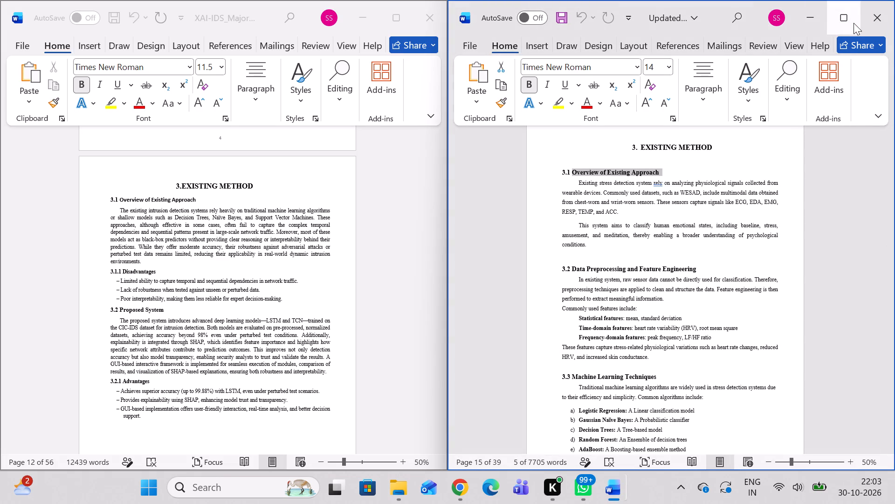
click(794, 157)
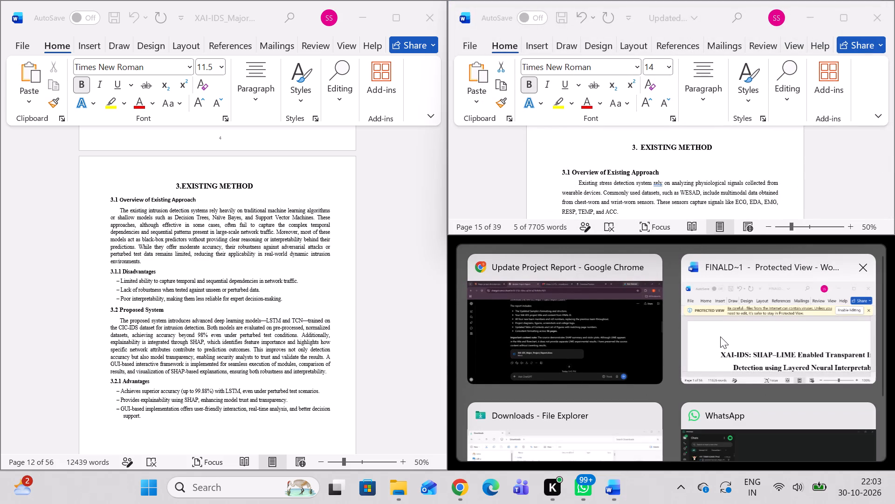
click(724, 339)
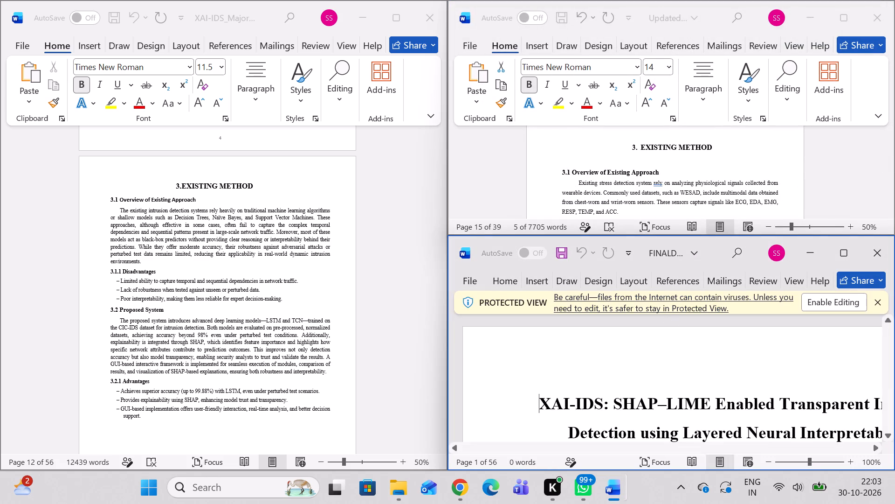
Enable editing in the protected FINALD~1 document and tile it again beneath the sample document.
ctrl+scroll(641, 375, down, 6)
scroll(641, 375, down, 1)
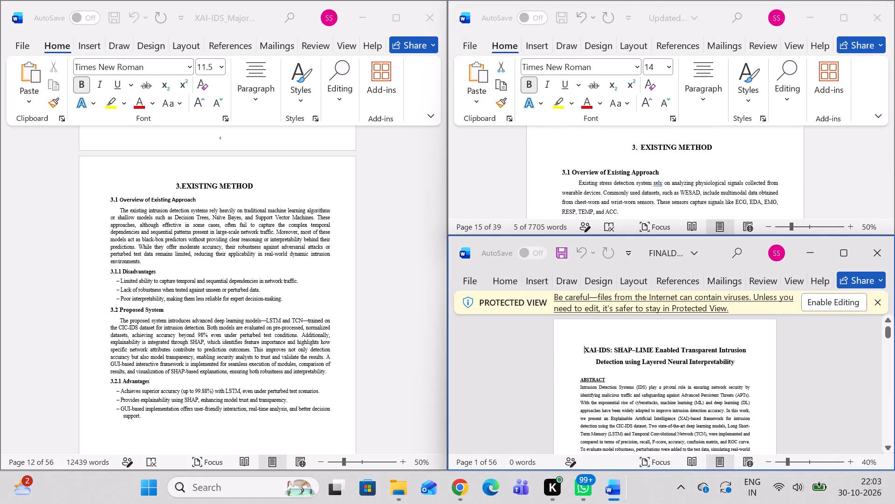
scroll(641, 375, down, 2)
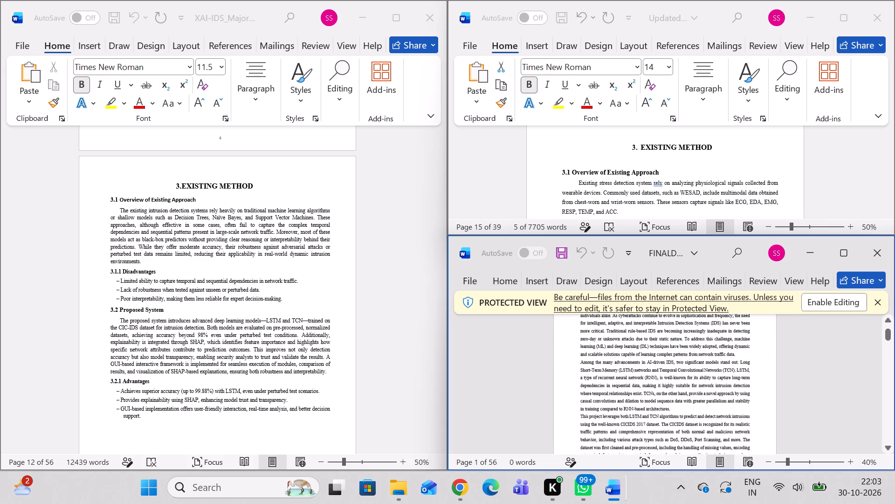
click(836, 306)
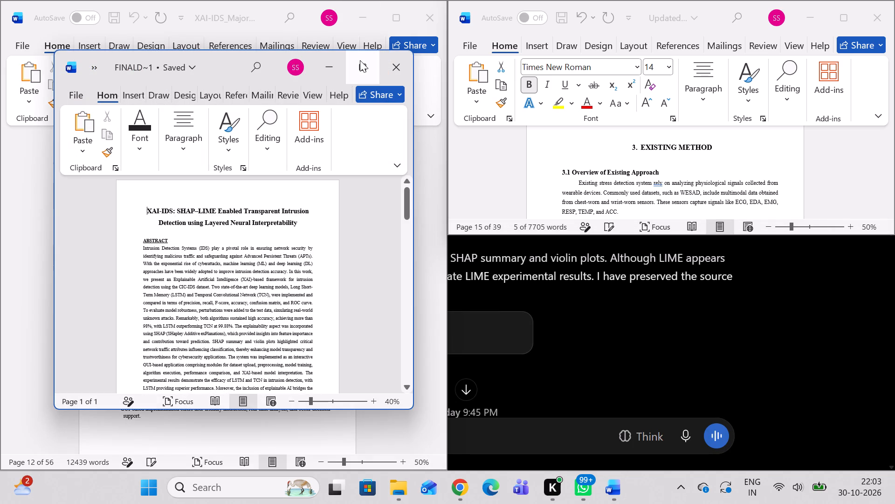
click(334, 218)
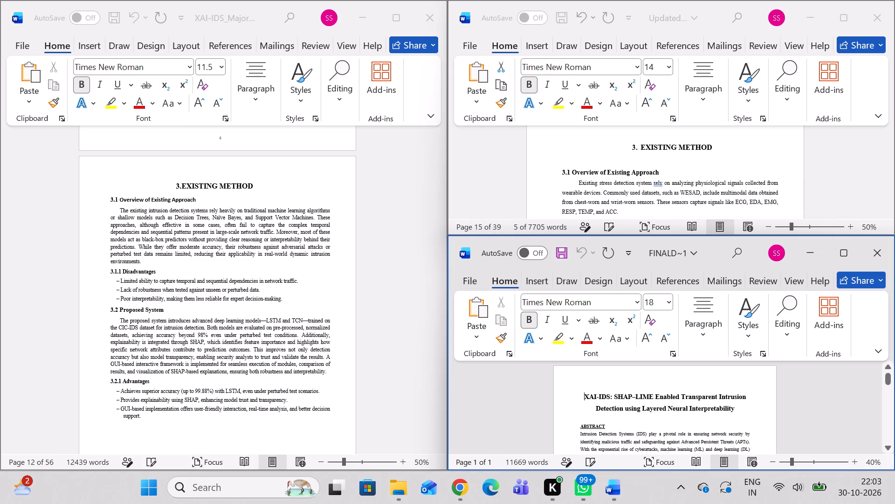
Read through FINALD~1 from the abstract, past the literature survey, to the existing and proposed system text in "3. SYSTEM ANALYSIS".
scroll(695, 414, down, 1)
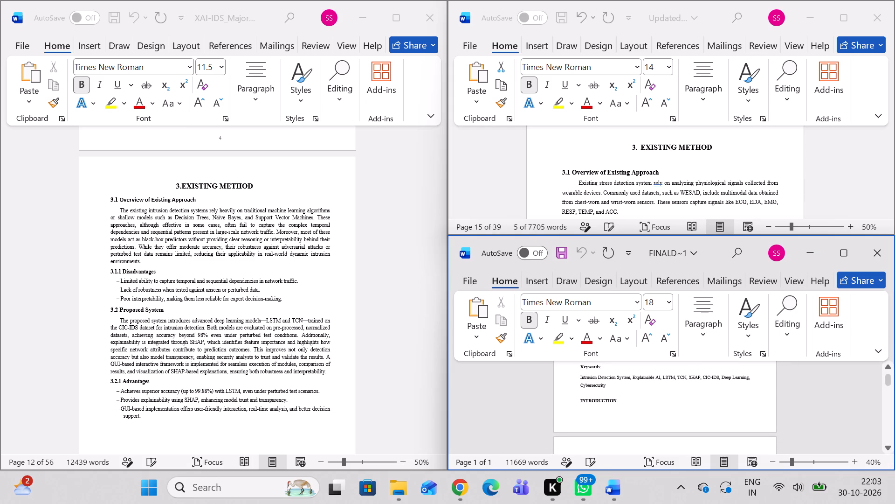
click(881, 354)
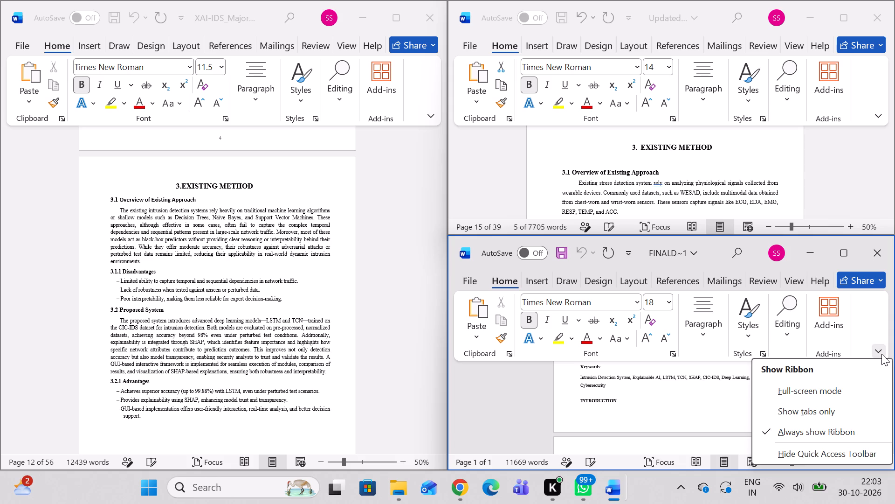
click(881, 354)
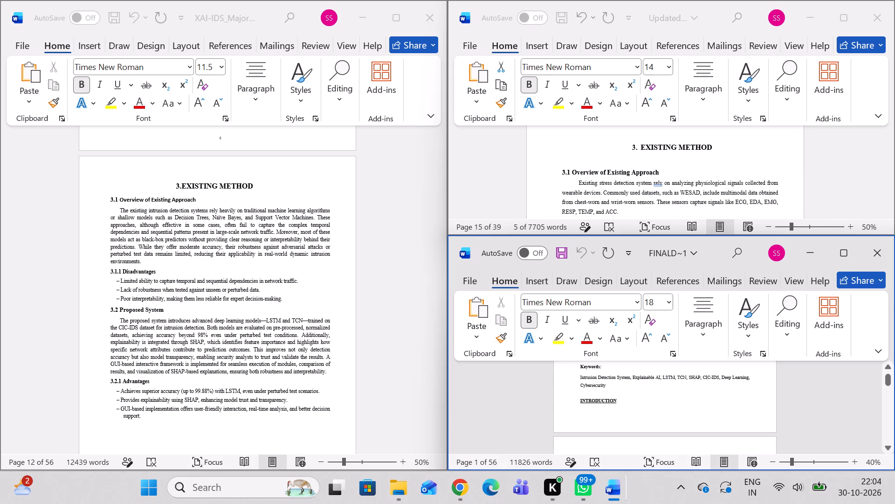
scroll(677, 385, down, 2)
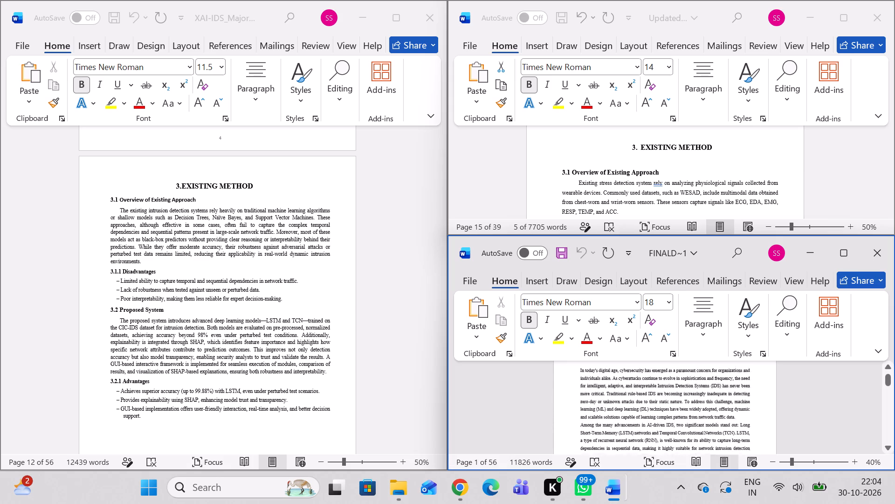
scroll(677, 385, down, 3)
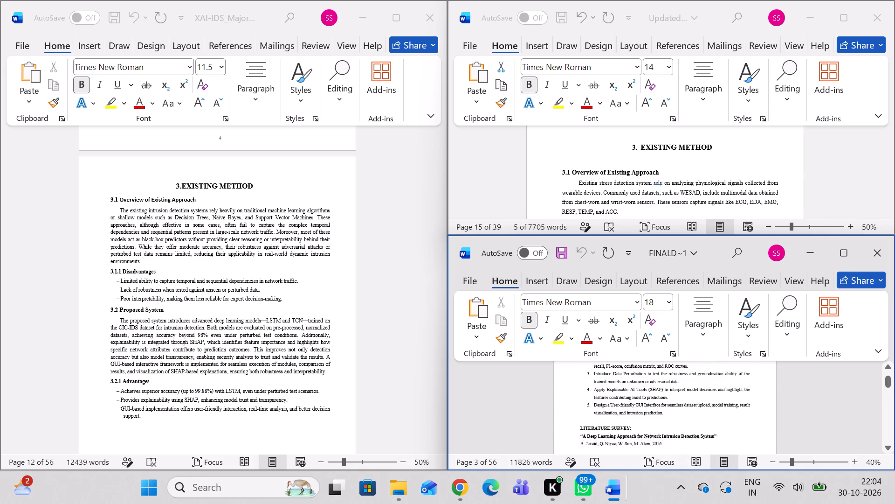
scroll(677, 385, down, 1)
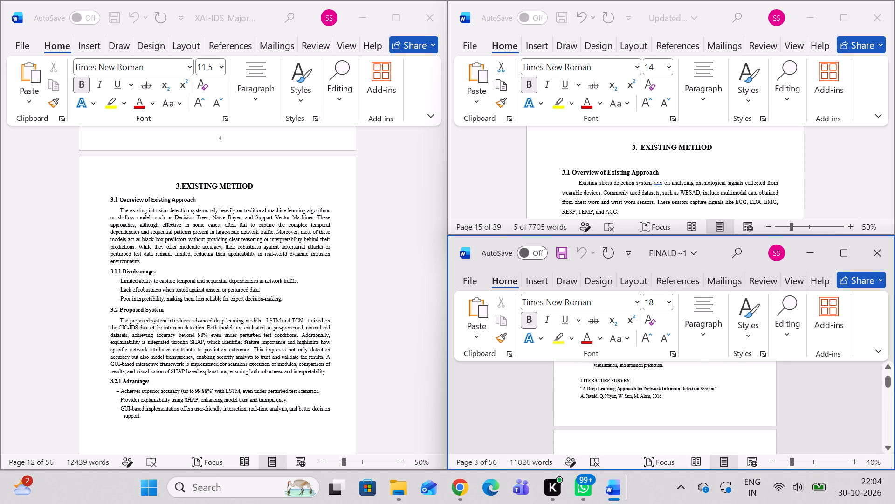
scroll(677, 385, down, 1)
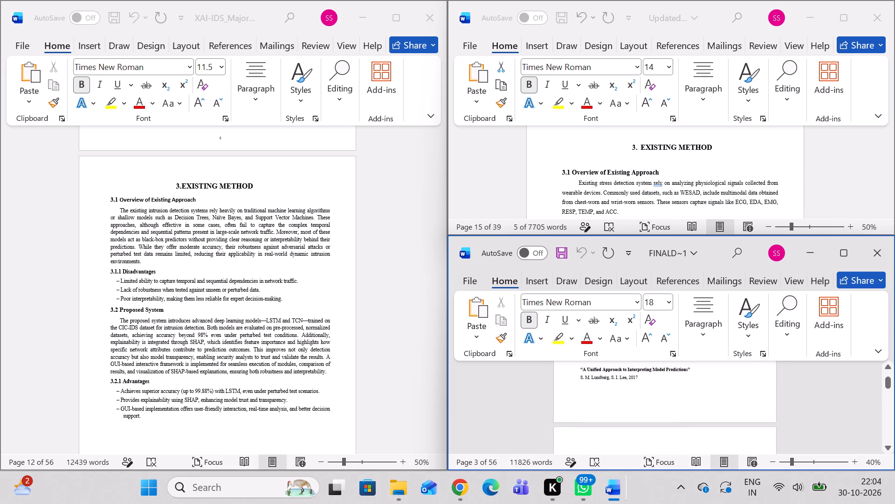
scroll(677, 385, down, 1)
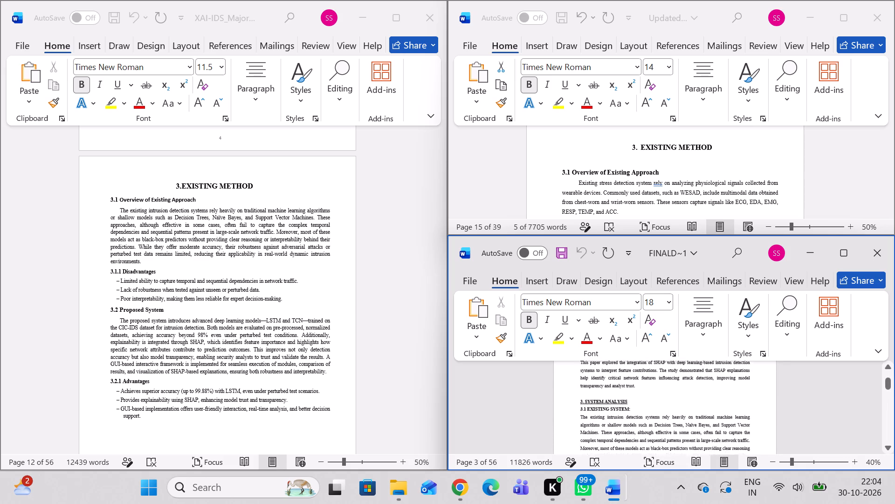
scroll(677, 385, down, 1)
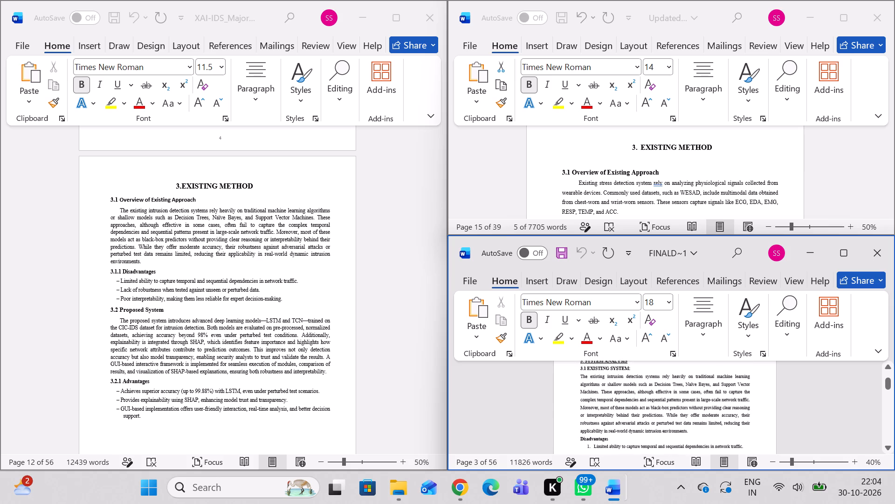
scroll(677, 385, down, 1)
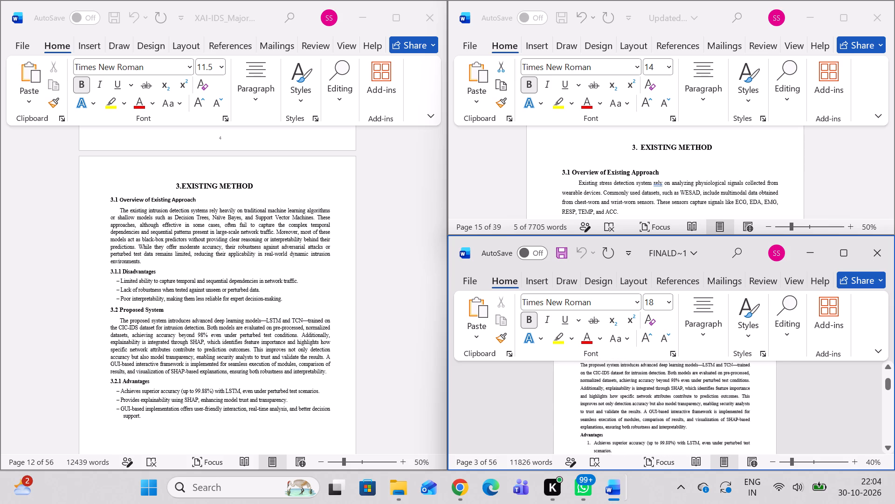
scroll(677, 385, down, 1)
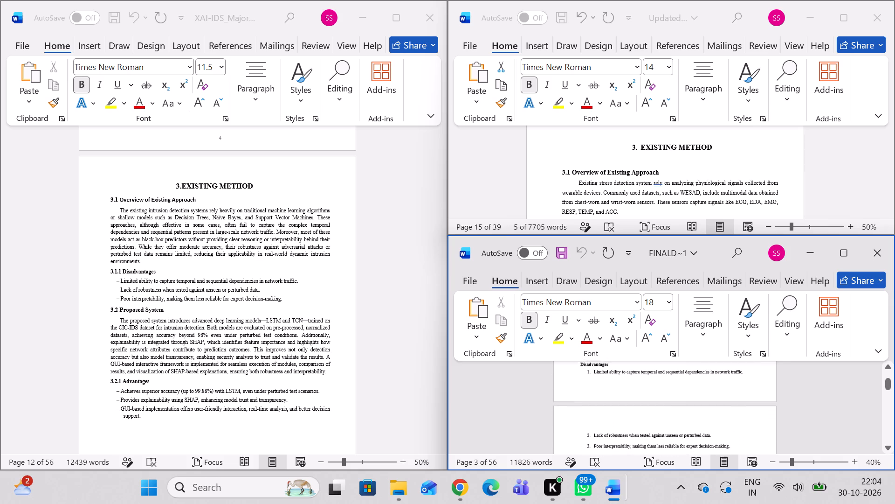
Read FINALD~1 from the proposed system text through its architecture and flow chart diagrams, and compare the report's chapter 3 up to "3.3 System Architecture".
scroll(677, 385, down, 2)
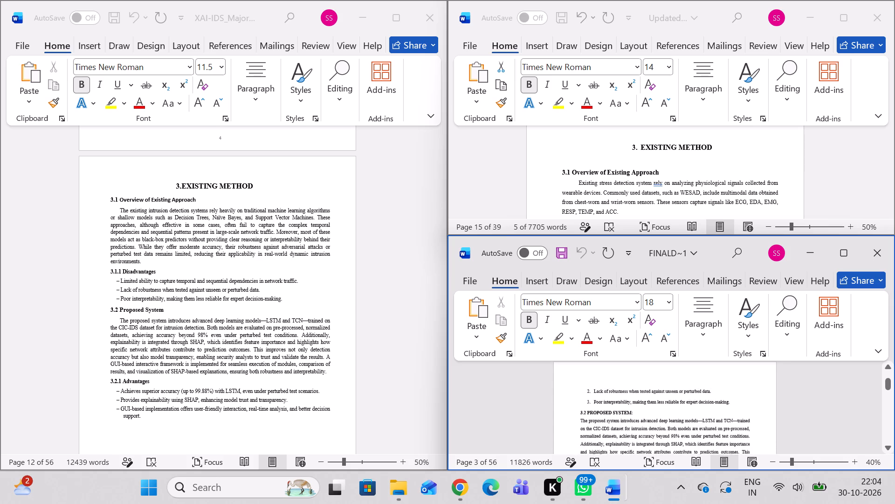
scroll(677, 385, down, 2)
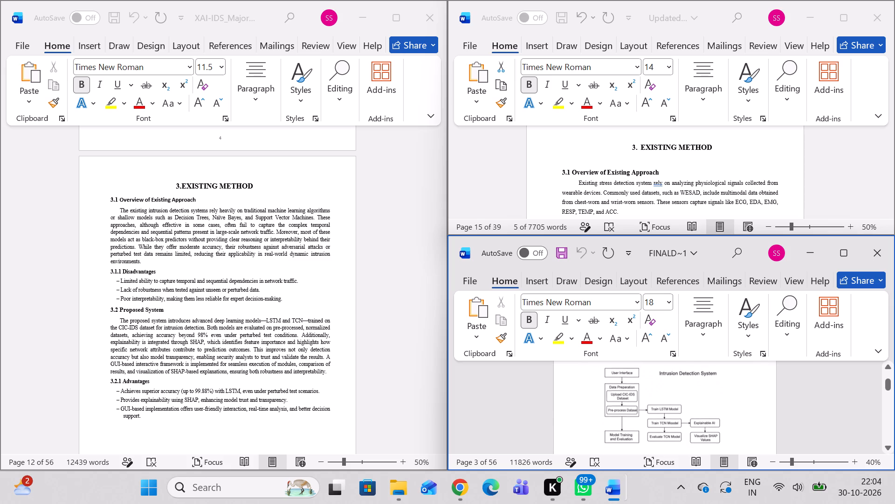
scroll(677, 385, down, 1)
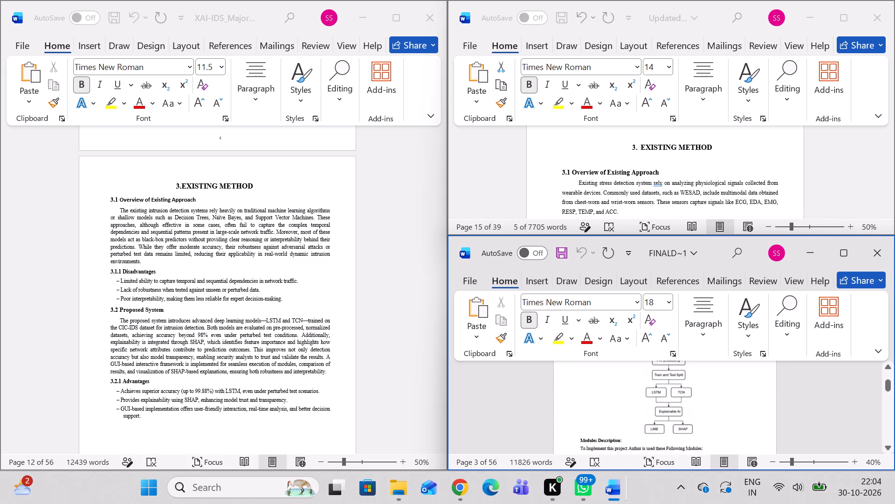
scroll(677, 385, down, 1)
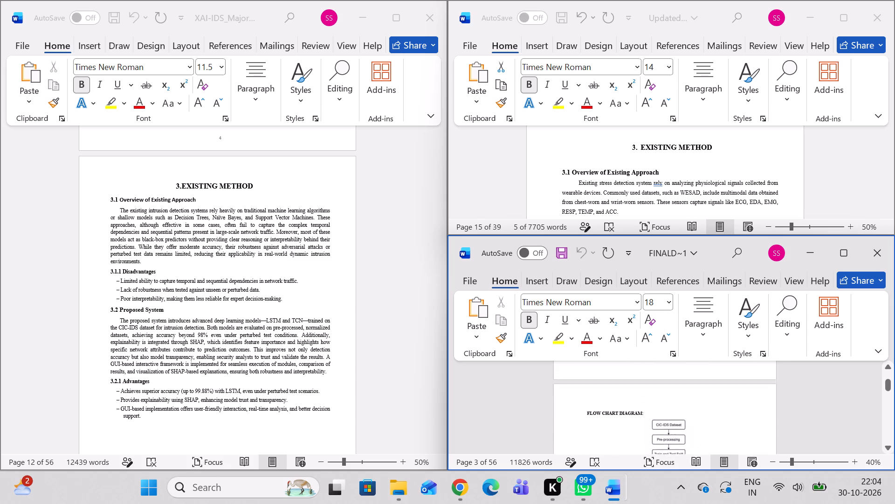
scroll(256, 332, down, 1)
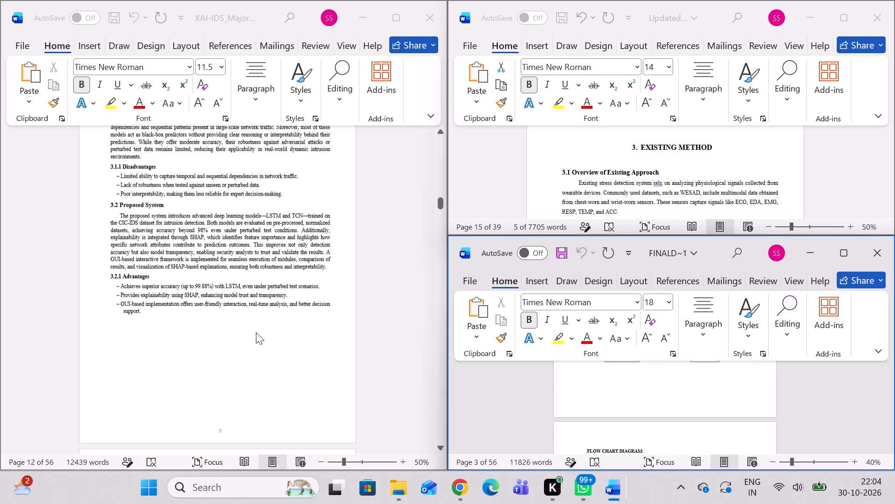
scroll(256, 332, down, 2)
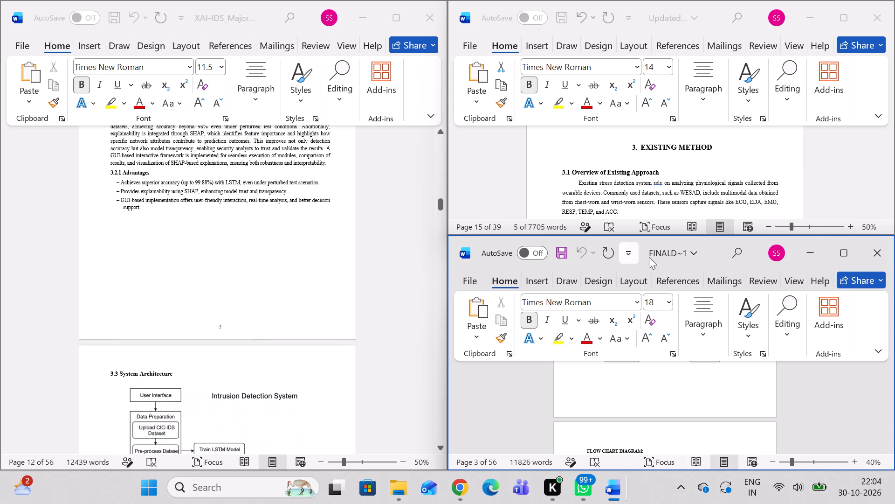
Minimize FINALD~1 and tile the sample document at full height beside the XAI-IDS report, returning to the report.
click(813, 254)
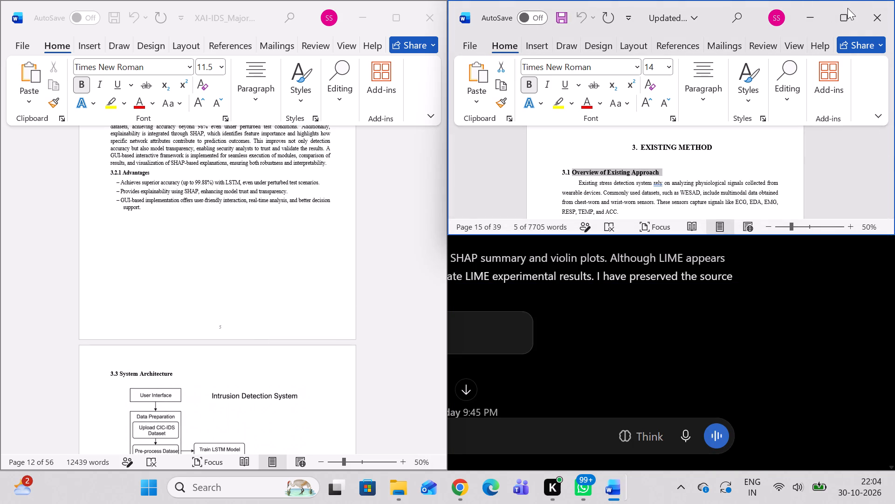
click(795, 99)
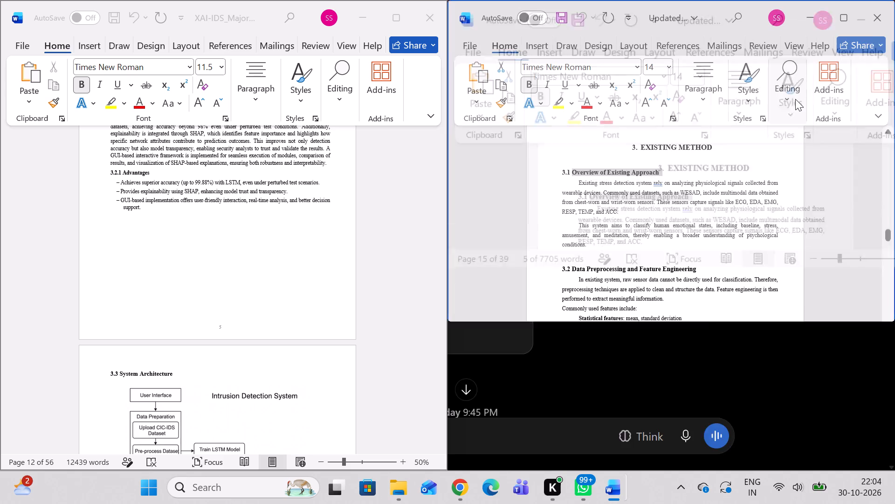
click(406, 287)
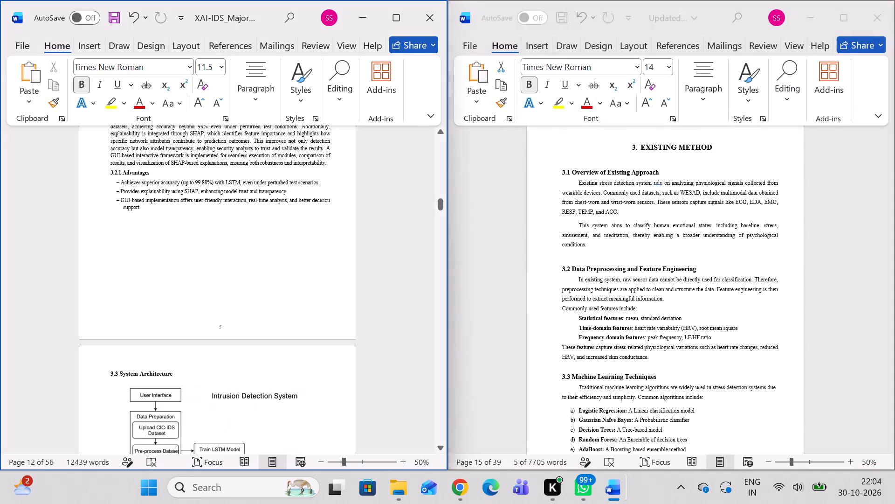
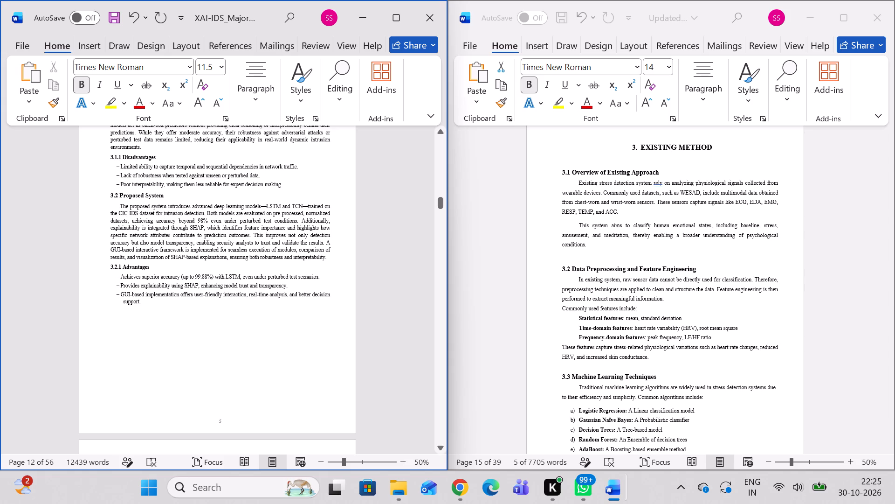
Review the Contents table of the XAI-IDS report, examining its chapter and section topics with their page numbers.
scroll(287, 336, up, 2)
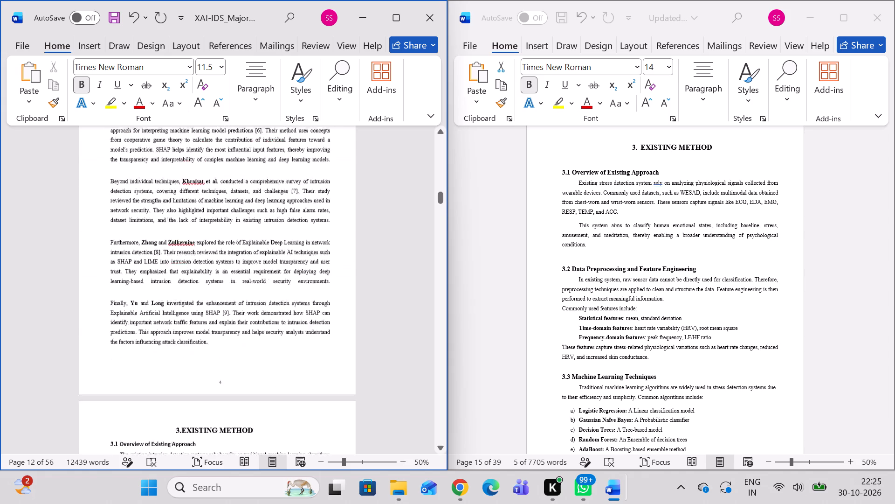
scroll(287, 336, up, 3)
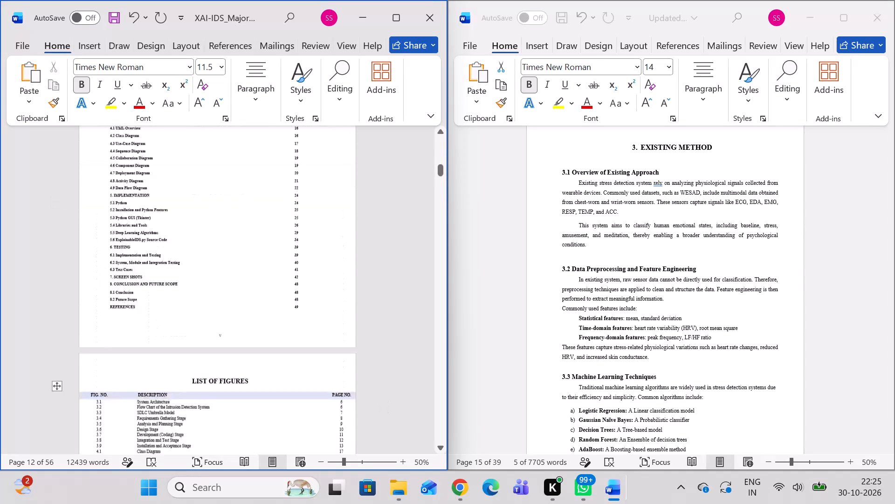
scroll(287, 336, up, 1)
ctrl+scroll(287, 336, up, 3)
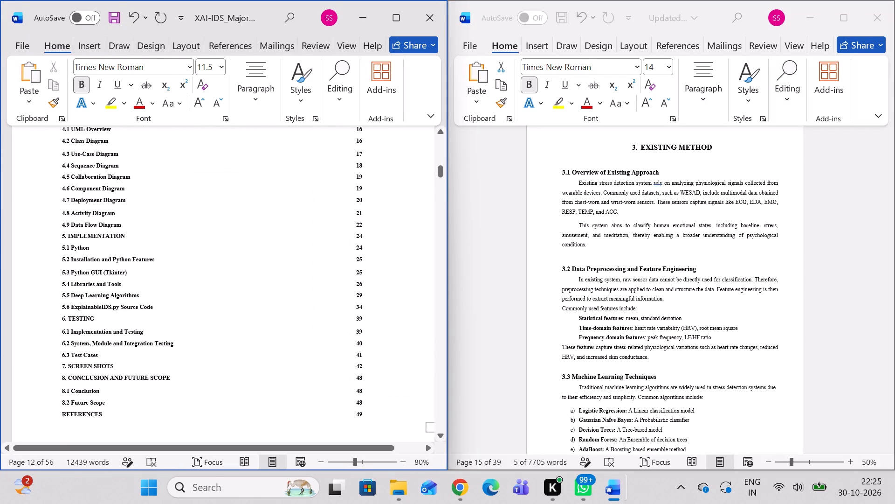
scroll(287, 336, up, 1)
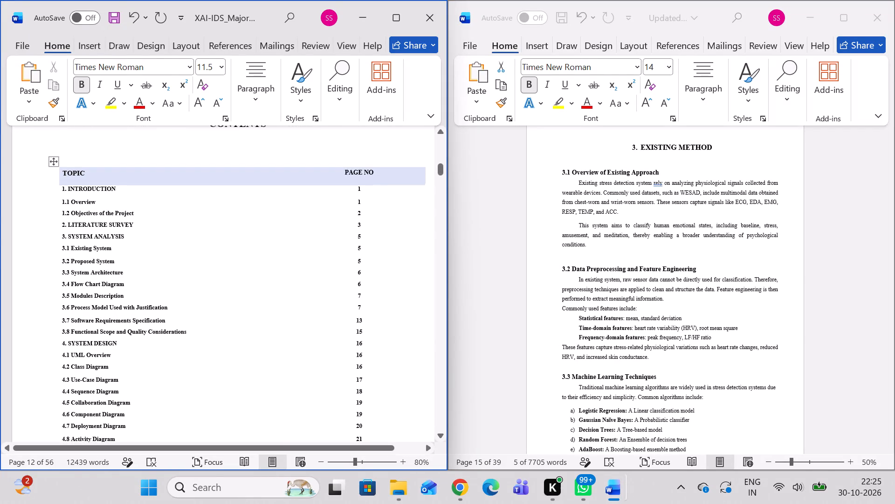
scroll(287, 336, right, 1)
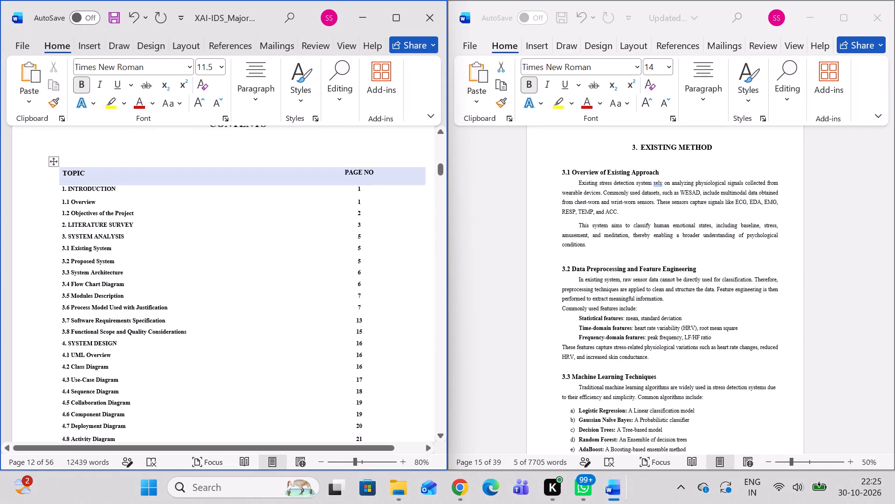
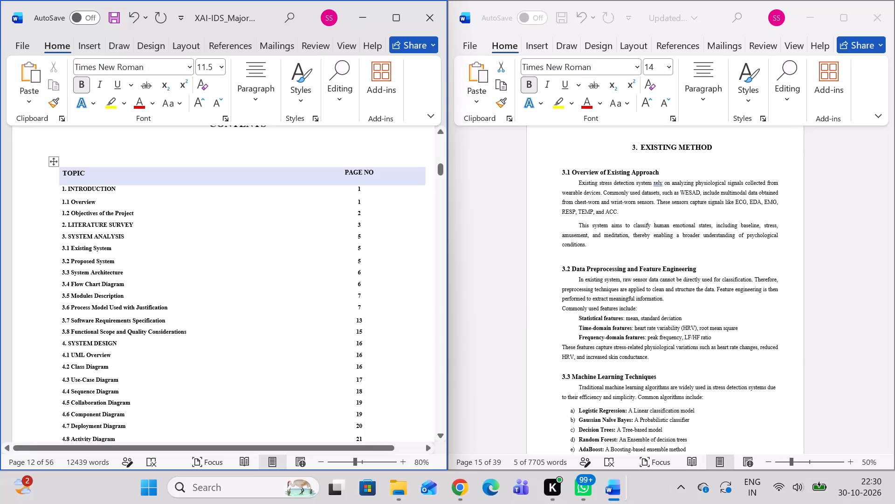
Look over the XAI-IDS report's list of figures and Introduction, and compare the title pages of both reports.
scroll(311, 307, down, 3)
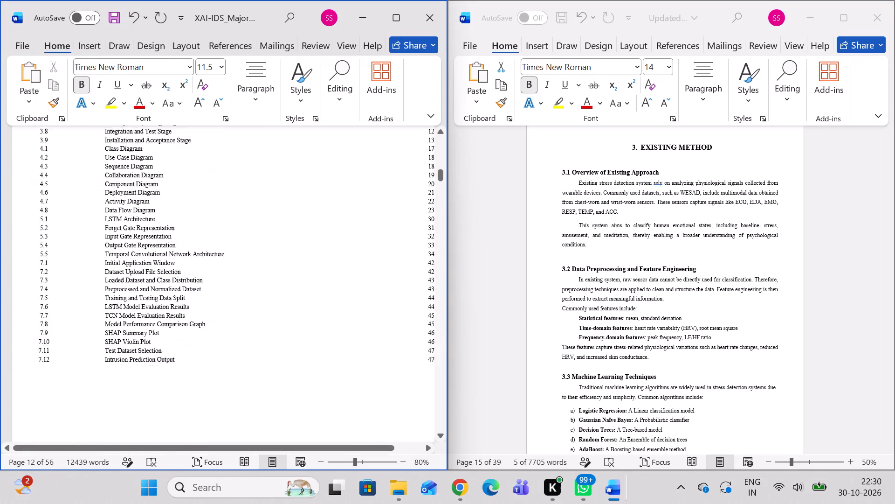
scroll(311, 307, down, 1)
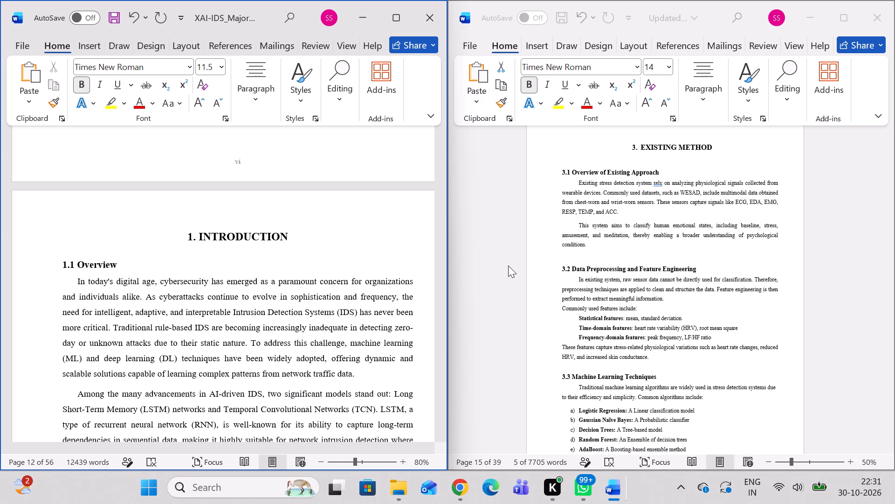
ctrl+scroll(293, 294, down, 4)
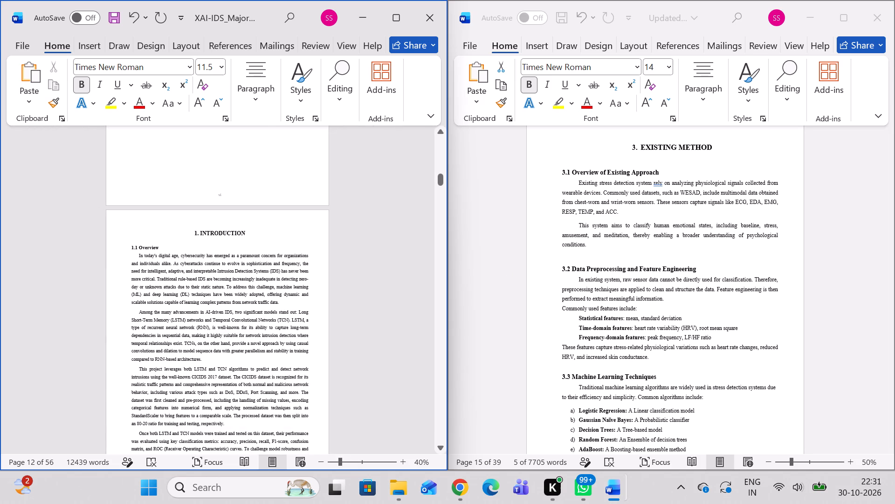
scroll(232, 294, down, 1)
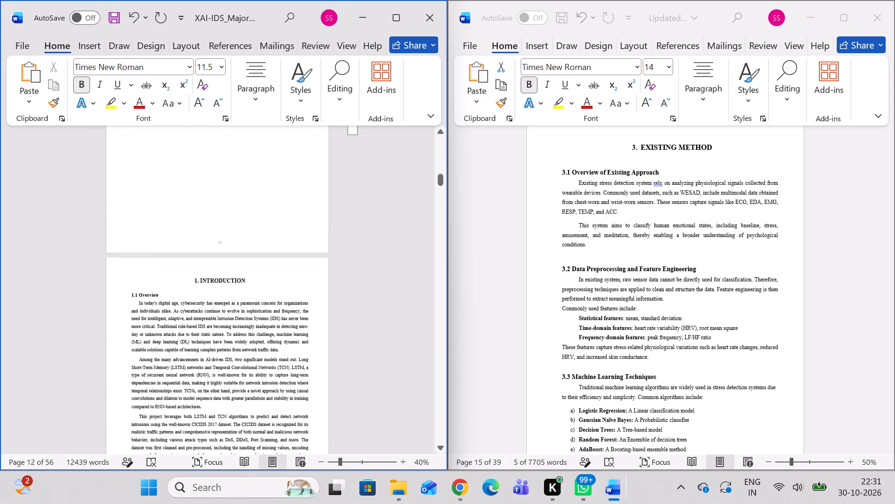
scroll(232, 294, down, 1)
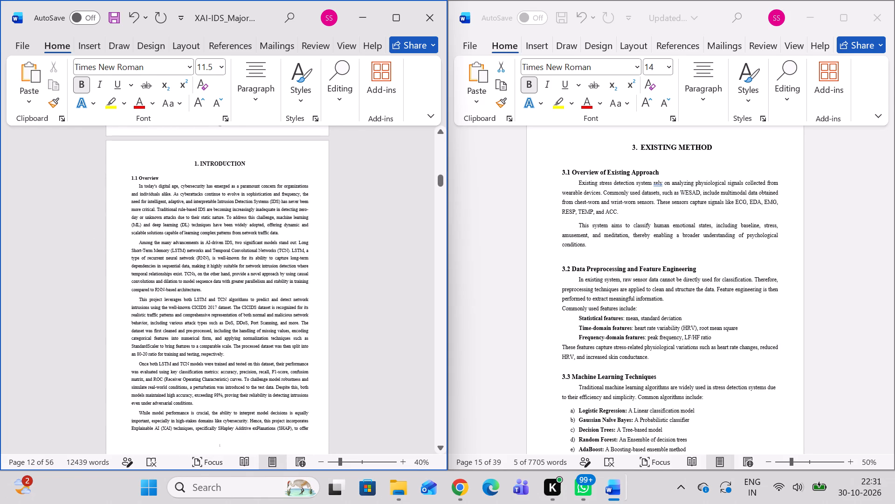
scroll(567, 273, up, 9)
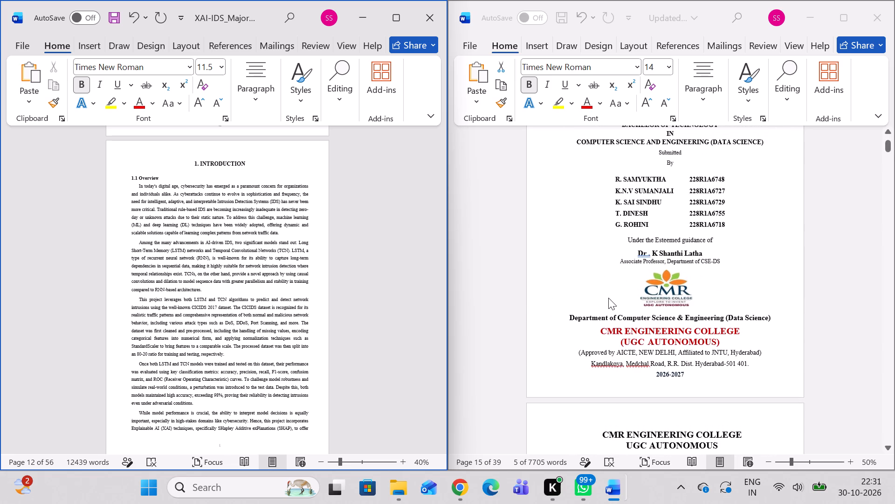
scroll(178, 238, up, 9)
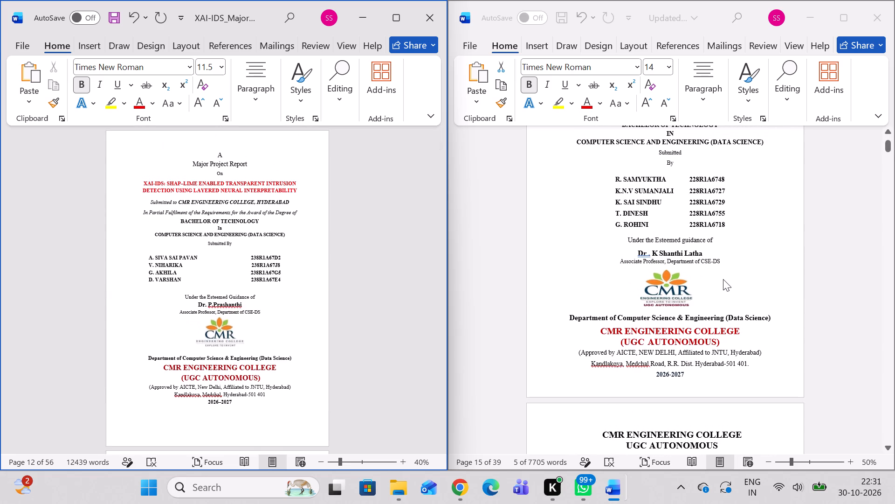
ctrl+scroll(723, 279, down, 1)
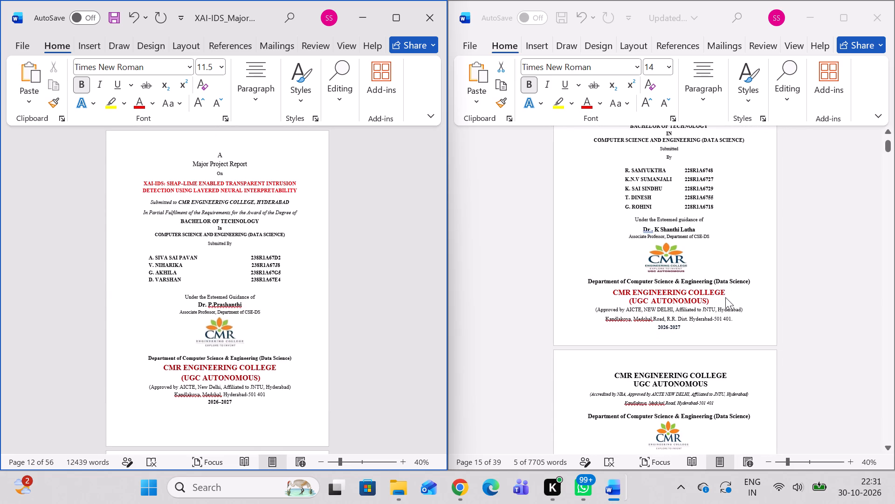
scroll(726, 299, down, 1)
scroll(726, 299, up, 1)
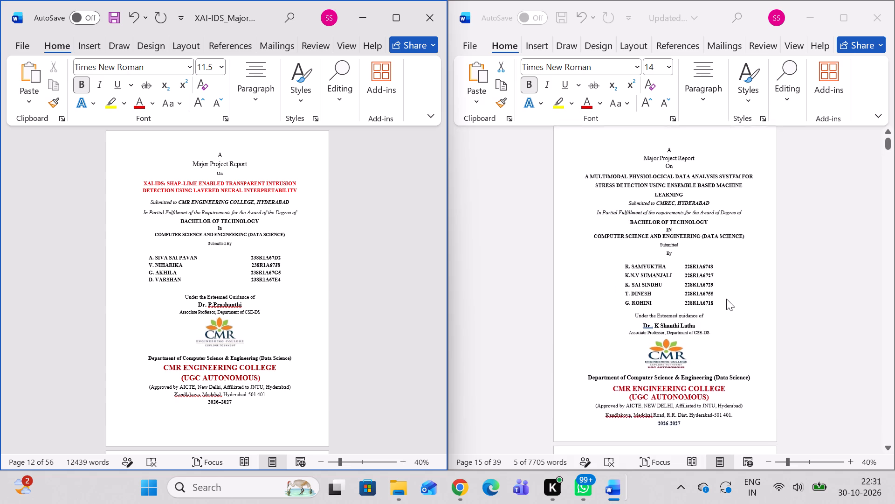
scroll(726, 299, up, 1)
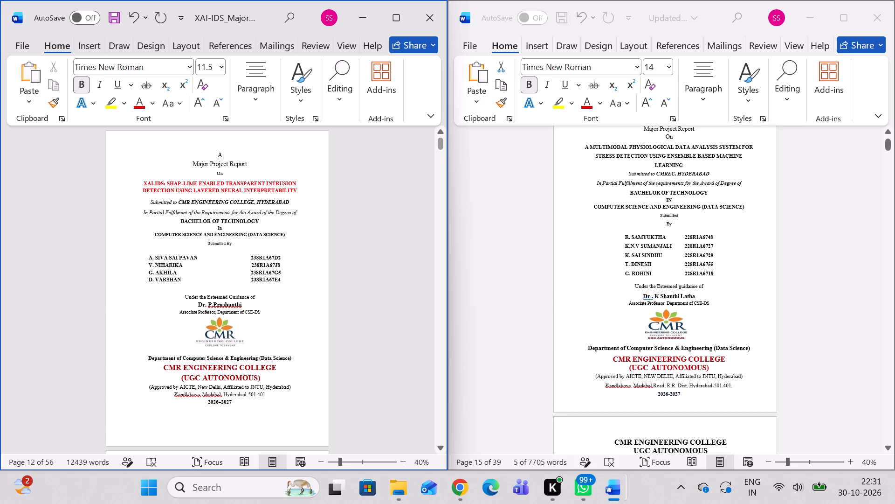
Copy the whole title page text of the XAI-IDS report and paste it over the stress detection report's title page content.
drag(237, 402, 215, 158)
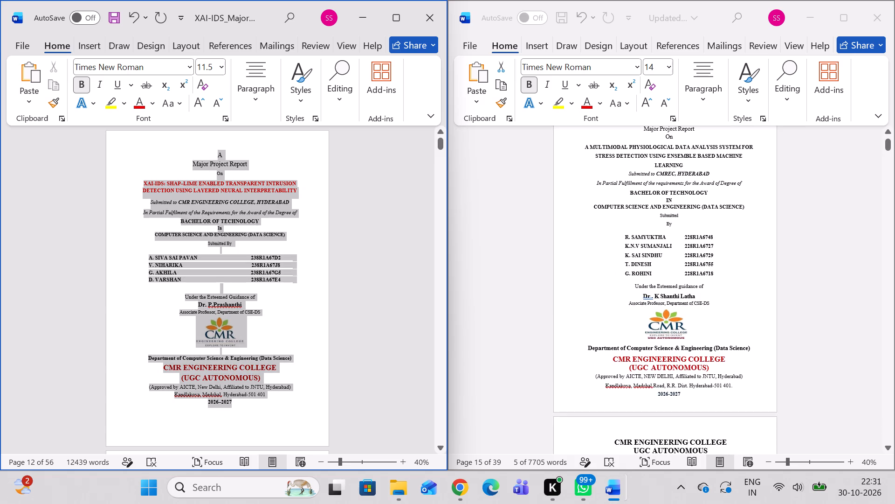
drag(215, 158, 214, 156)
key(ctrl+c)
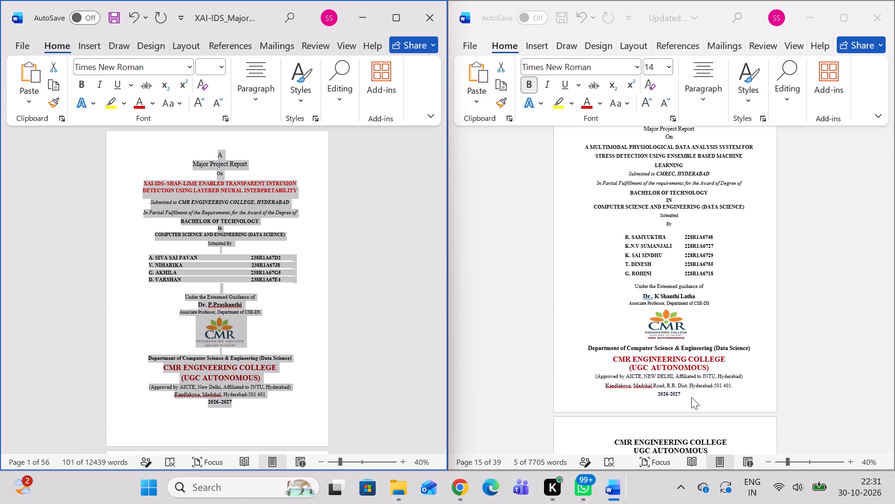
drag(686, 394, 667, 380)
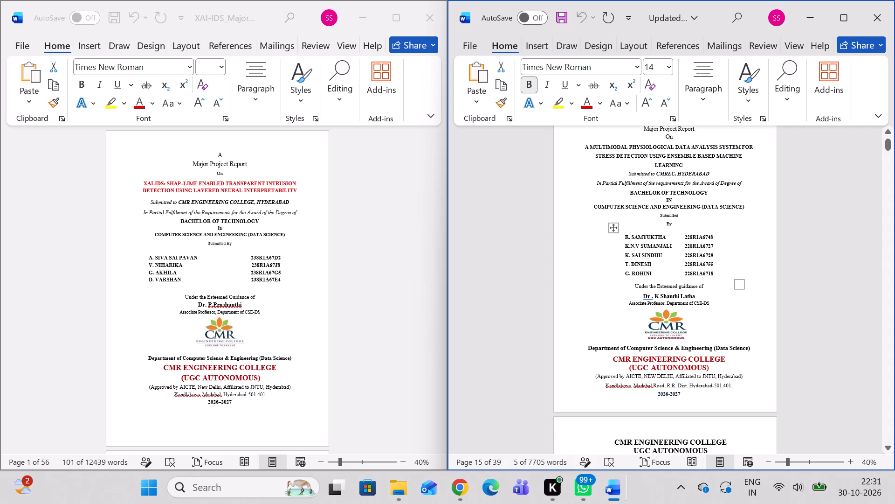
drag(667, 380, 681, 390)
click(681, 390)
drag(681, 390, 664, 356)
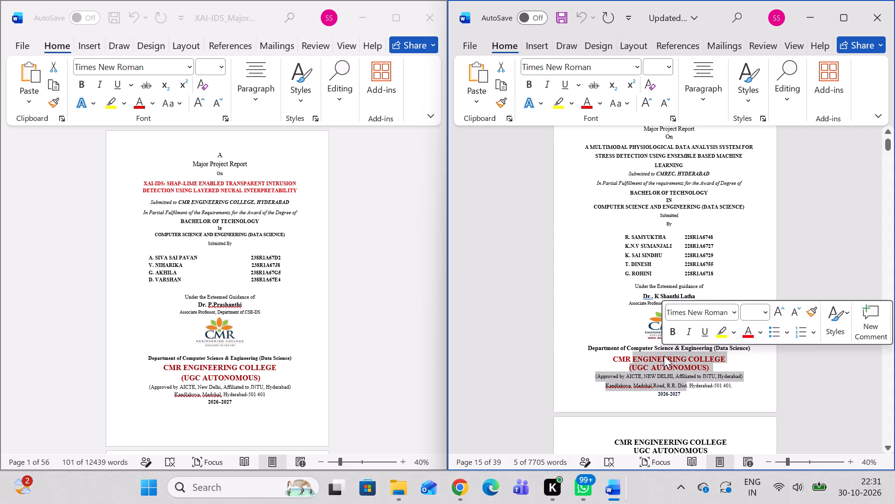
click(664, 356)
drag(683, 395, 641, 214)
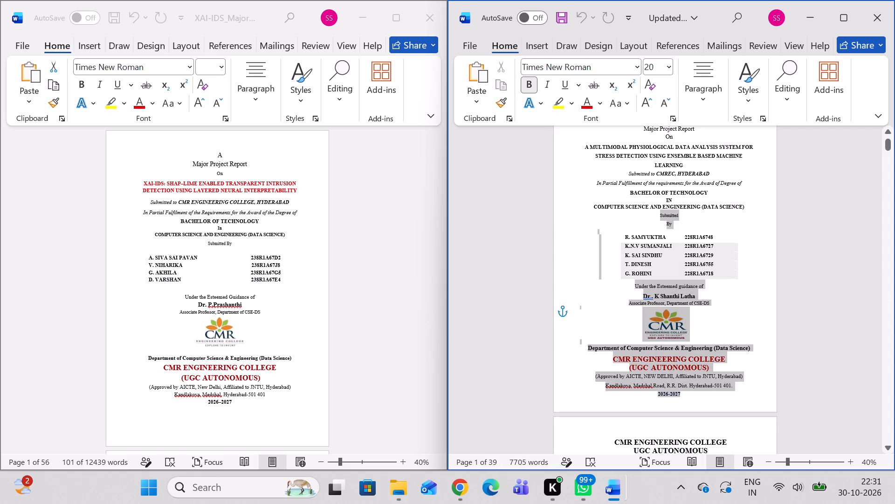
drag(641, 214, 641, 151)
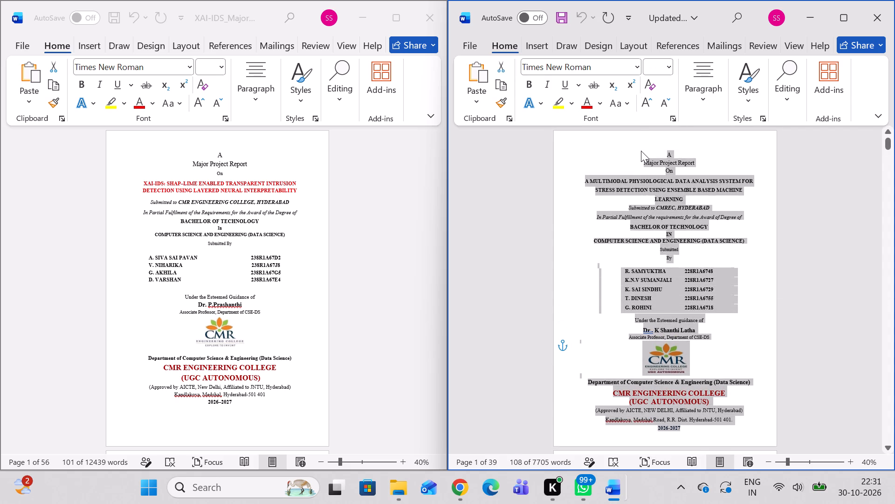
key(ctrl+v)
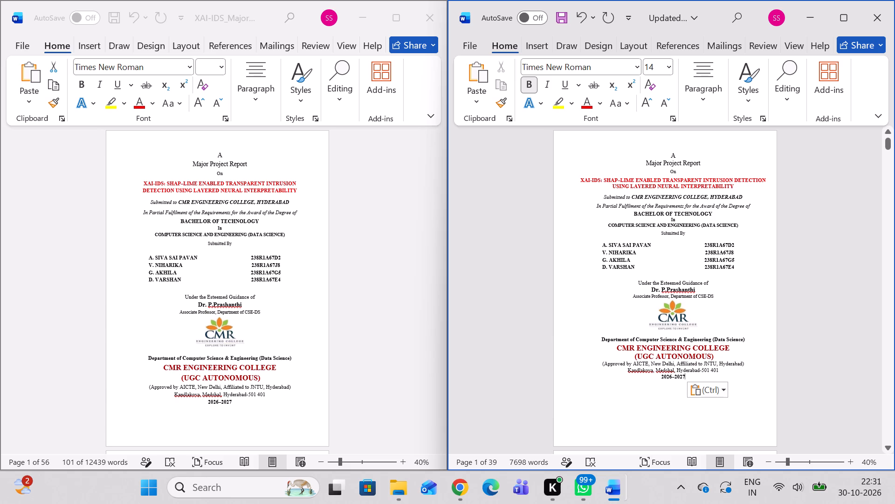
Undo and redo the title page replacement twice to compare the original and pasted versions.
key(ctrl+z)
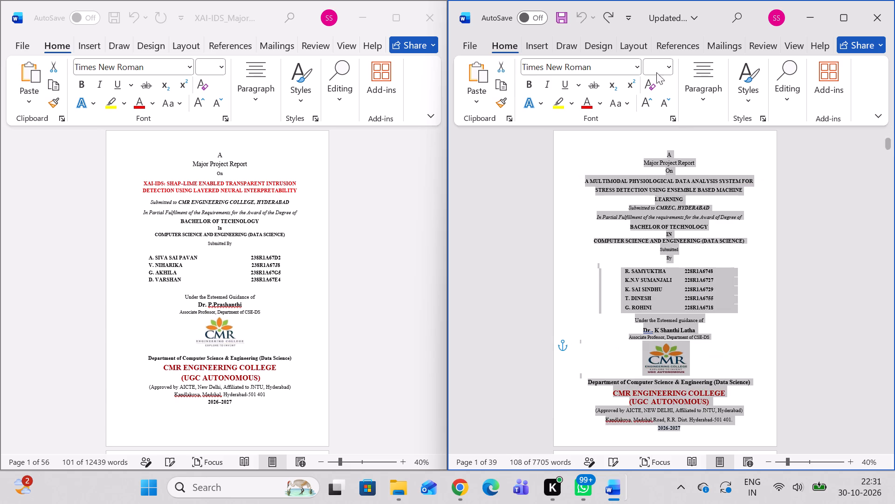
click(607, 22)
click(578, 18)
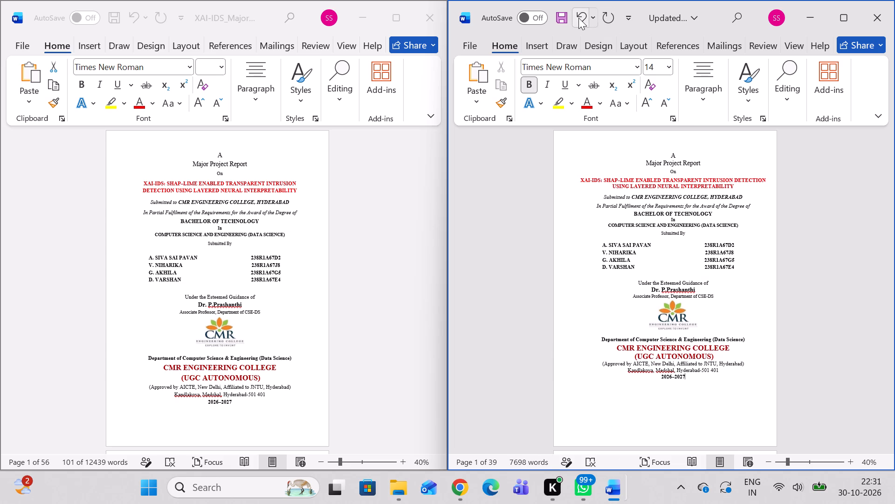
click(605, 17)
Set 1.5 line spacing on the red XAI-IDS project title of the pasted title page.
double_click(736, 187)
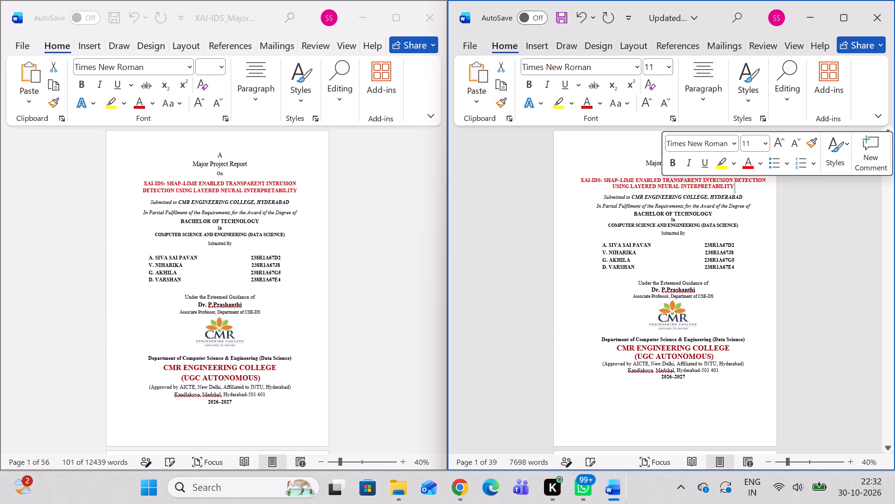
click(740, 186)
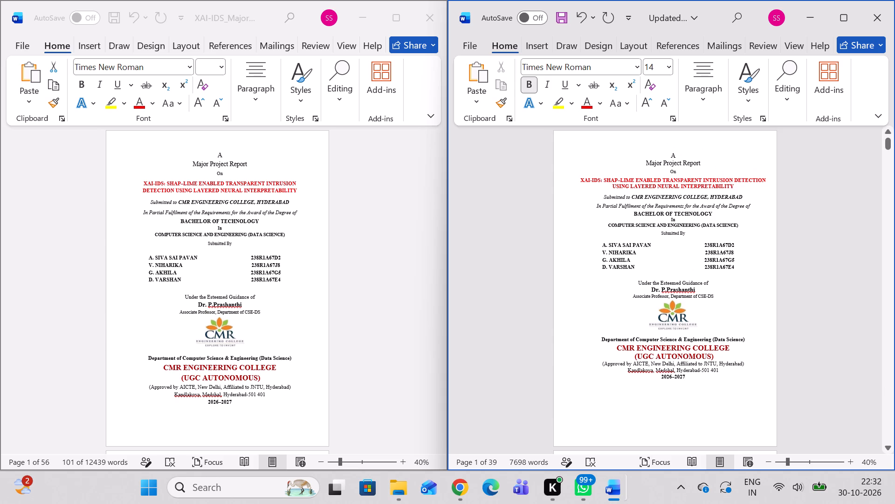
click(735, 184)
drag(740, 185, 597, 175)
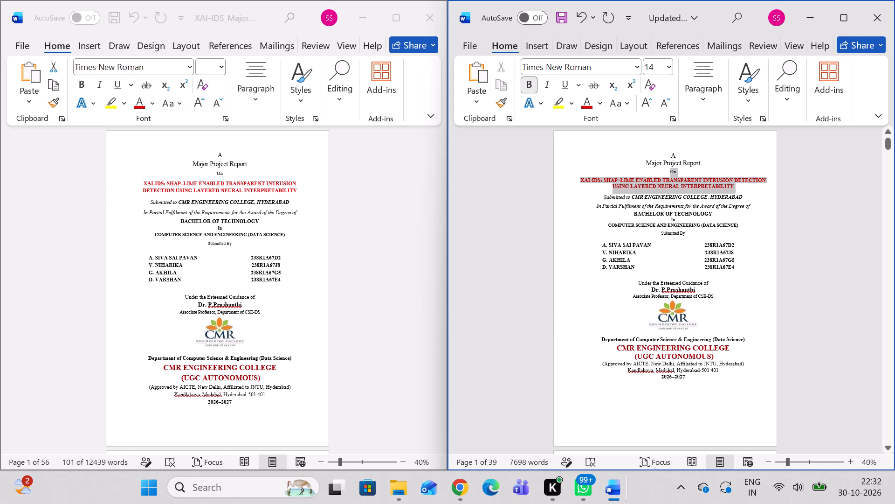
drag(597, 175, 589, 177)
click(699, 100)
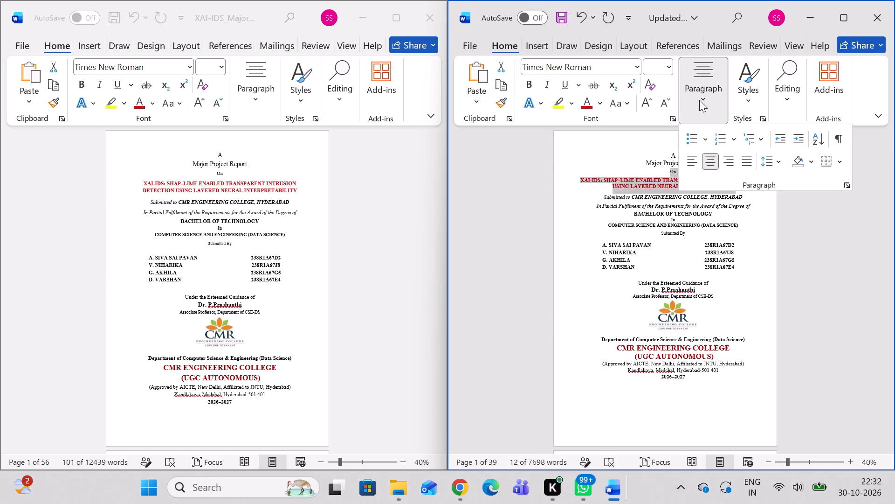
click(773, 166)
click(778, 220)
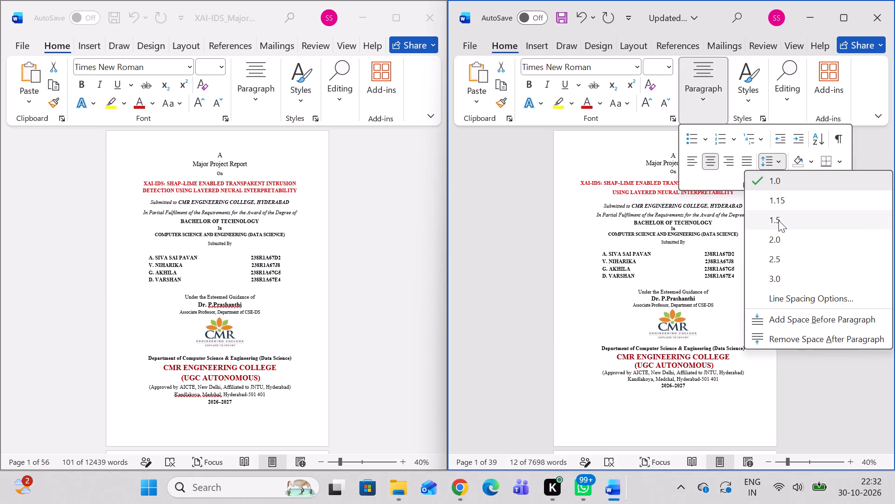
click(727, 260)
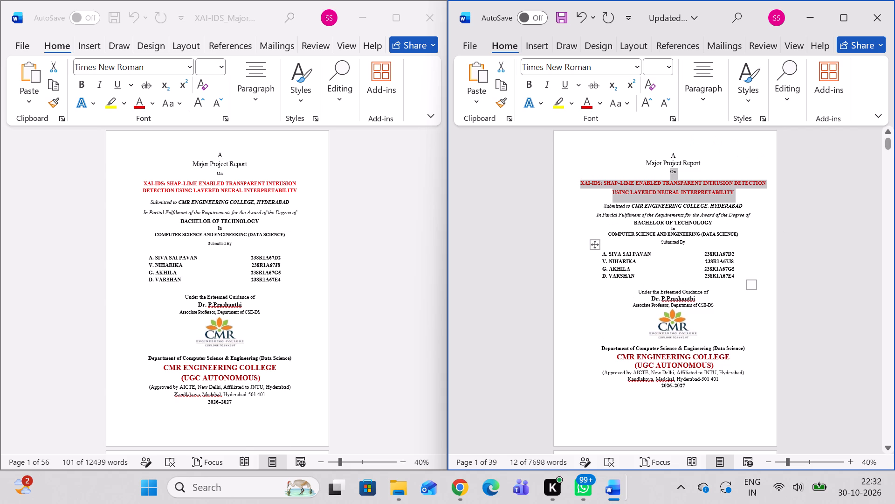
Add an empty line below the department line and another below "(UGC AUTONOMOUS)" on the pasted title page.
click(744, 352)
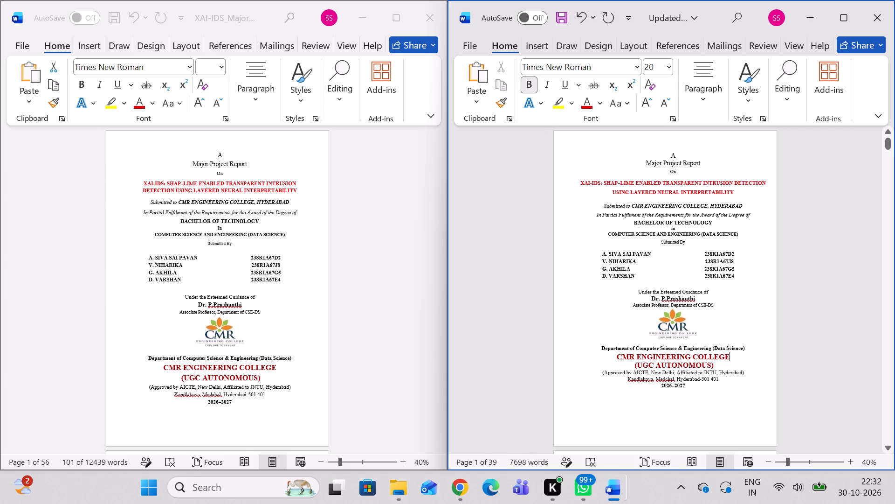
click(750, 345)
key(Return)
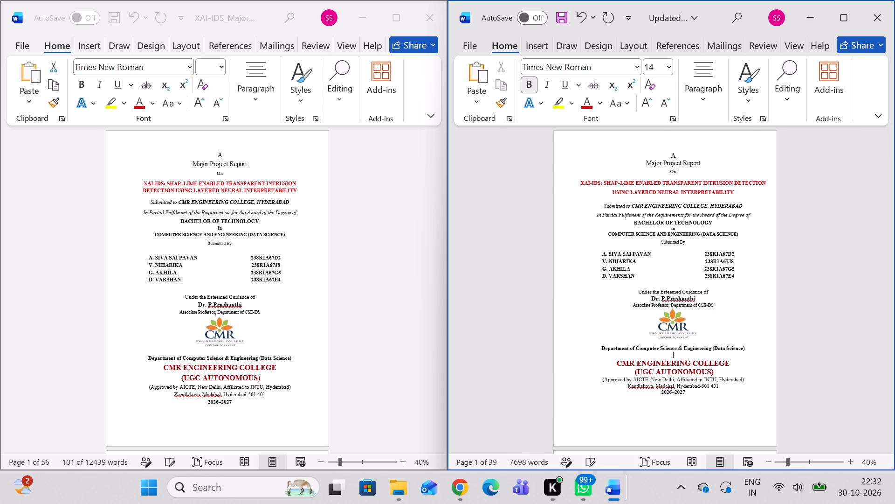
click(726, 369)
key(shift+Return)
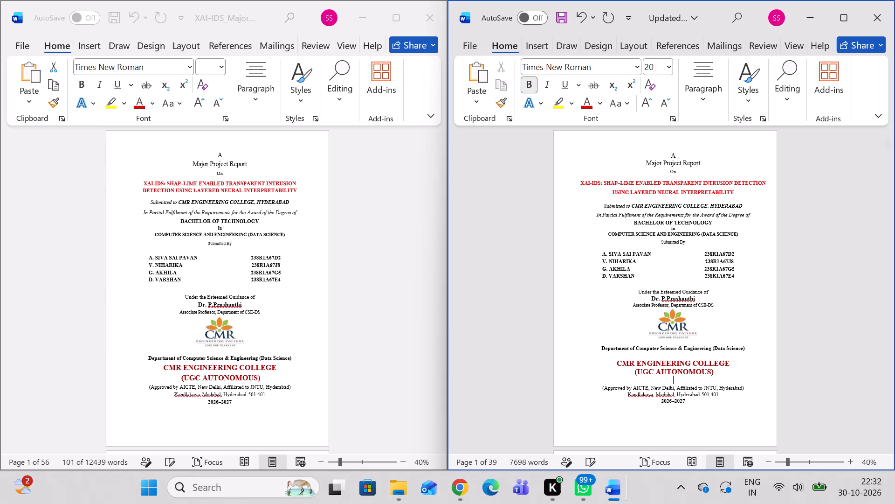
click(729, 413)
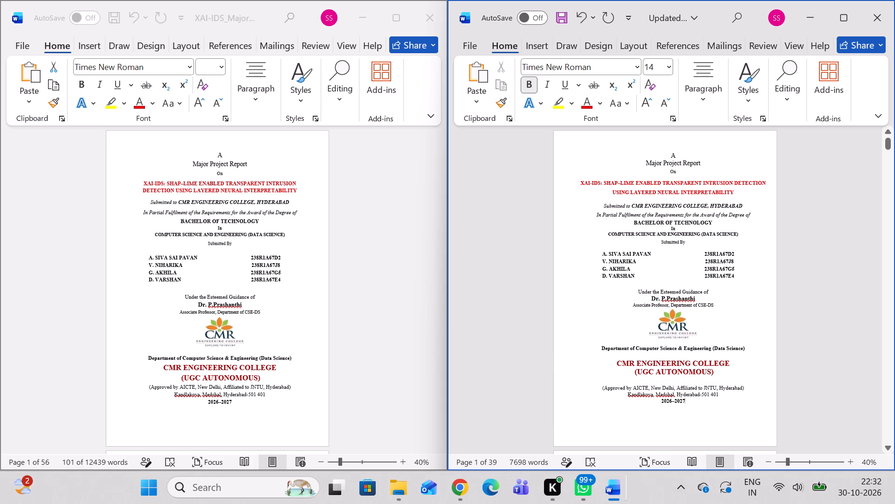
Copy the XAI-IDS report's whole certificate page, from the CMR ENGINEERING COLLEGE heading through the signature table.
scroll(615, 387, down, 1)
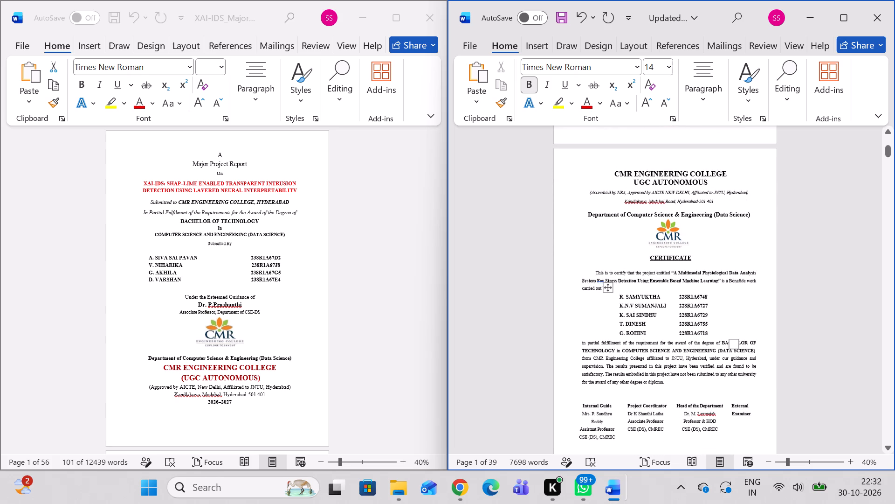
scroll(615, 387, down, 1)
scroll(294, 369, down, 1)
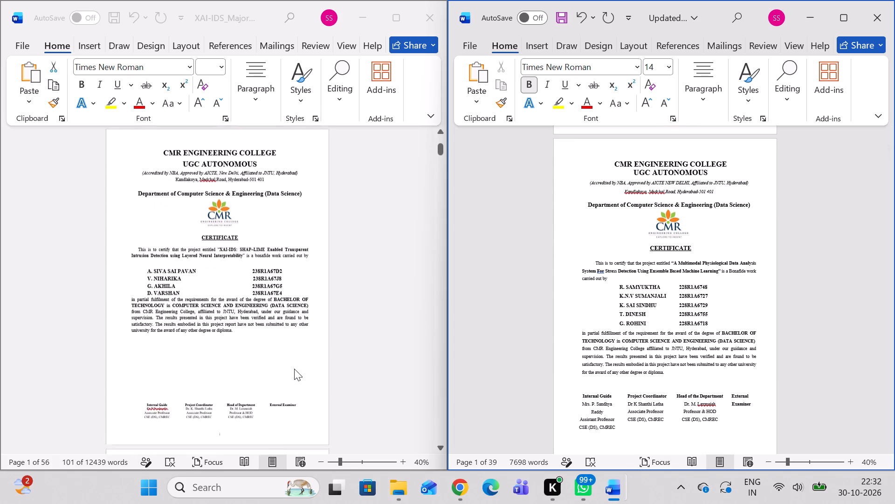
scroll(294, 369, down, 1)
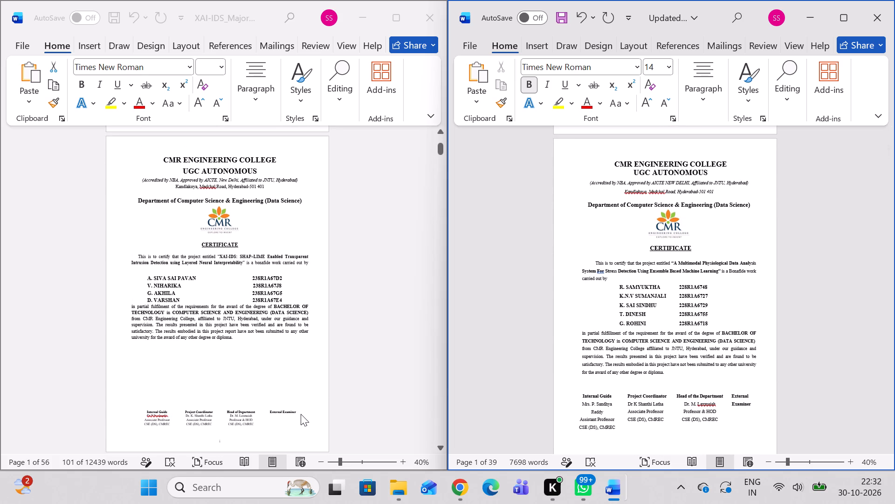
drag(302, 422, 166, 306)
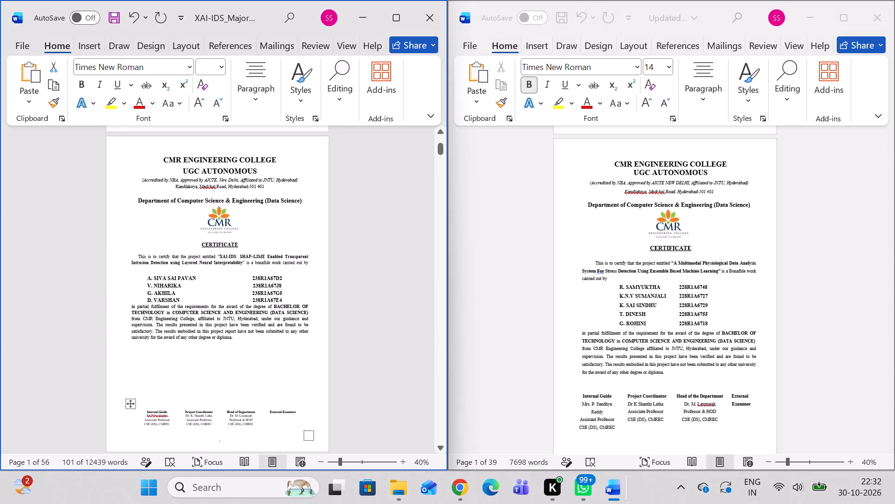
drag(166, 306, 170, 311)
drag(299, 424, 275, 396)
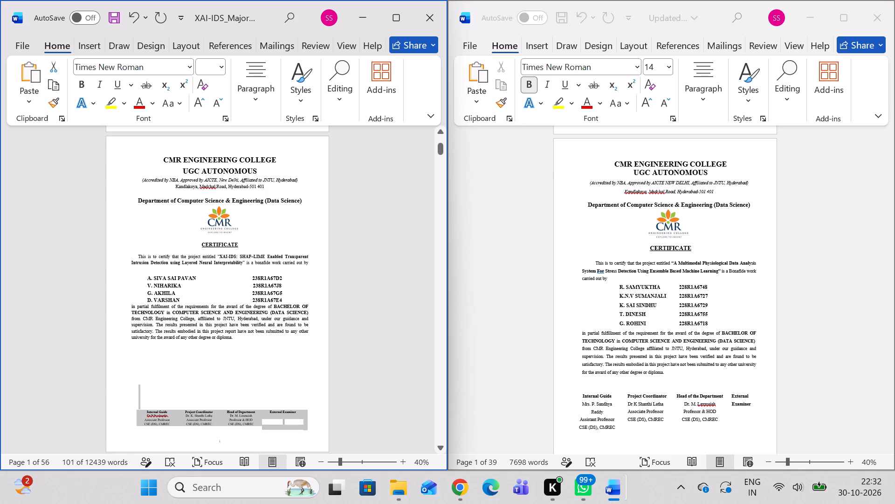
drag(275, 396, 164, 164)
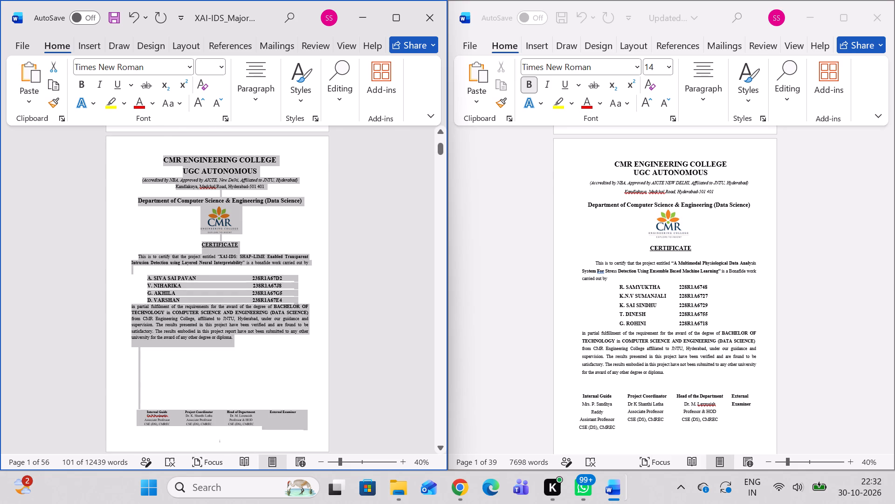
drag(164, 164, 164, 167)
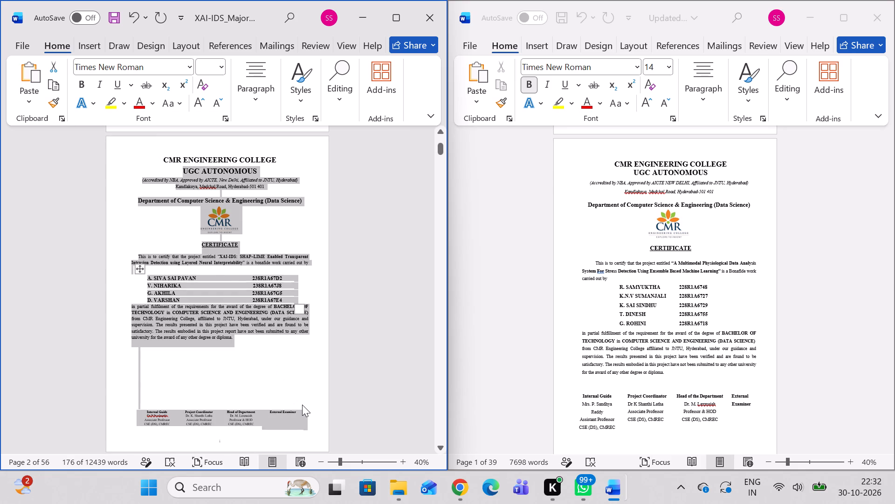
click(303, 406)
drag(295, 425, 237, 378)
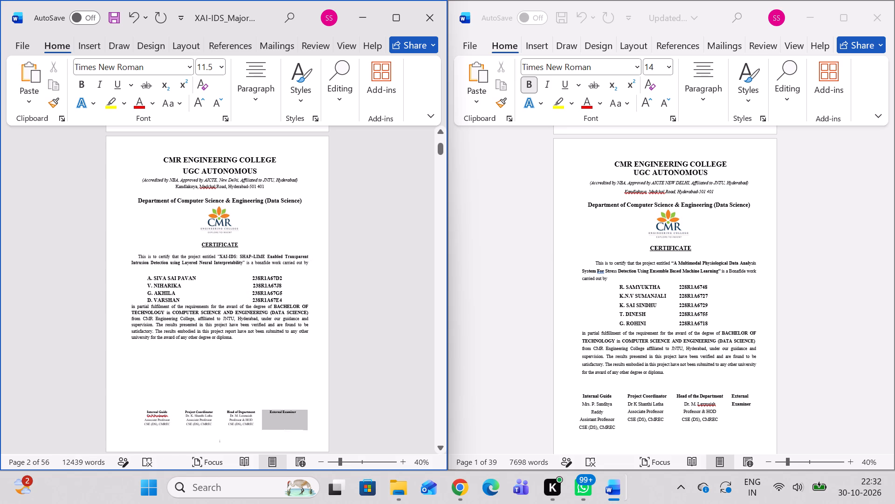
drag(237, 378, 149, 155)
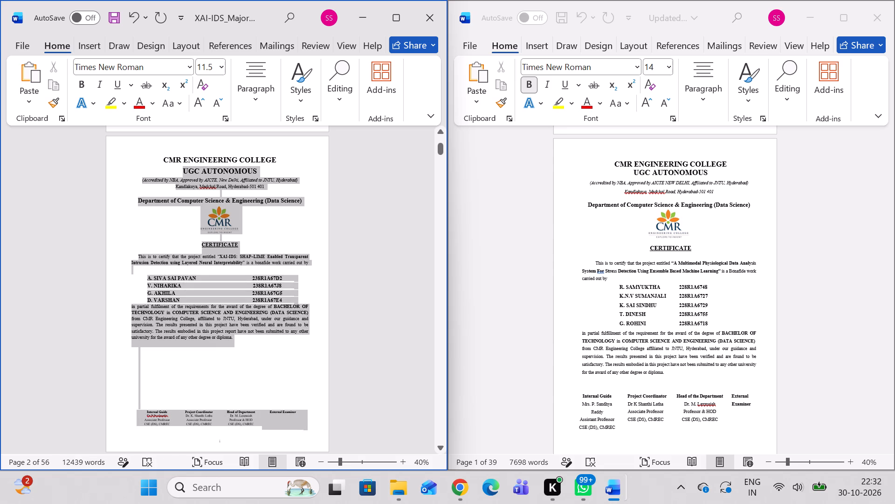
drag(149, 155, 128, 160)
key(ctrl+c)
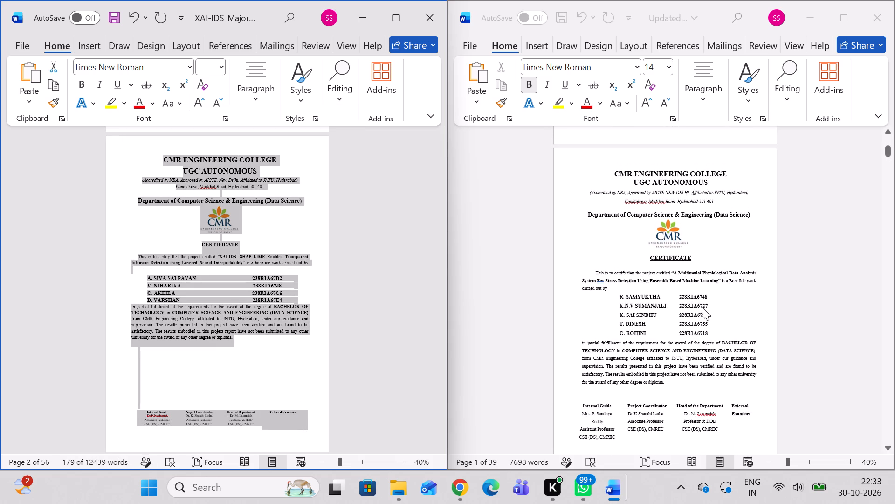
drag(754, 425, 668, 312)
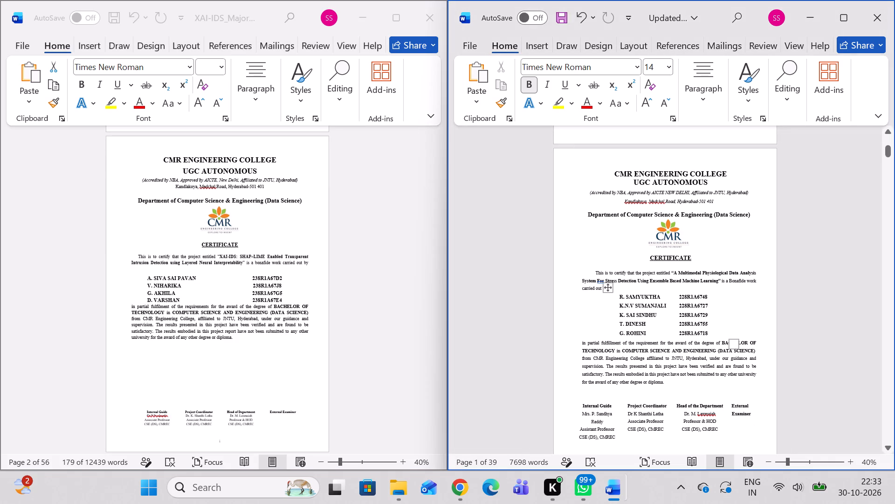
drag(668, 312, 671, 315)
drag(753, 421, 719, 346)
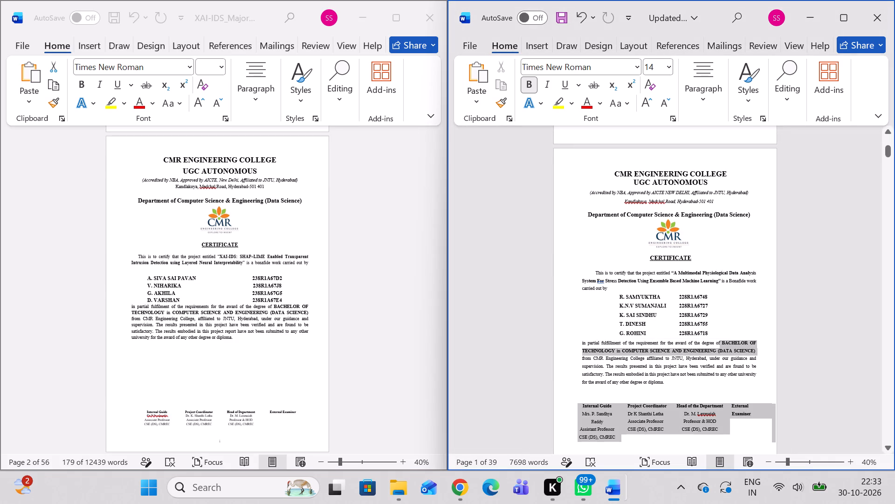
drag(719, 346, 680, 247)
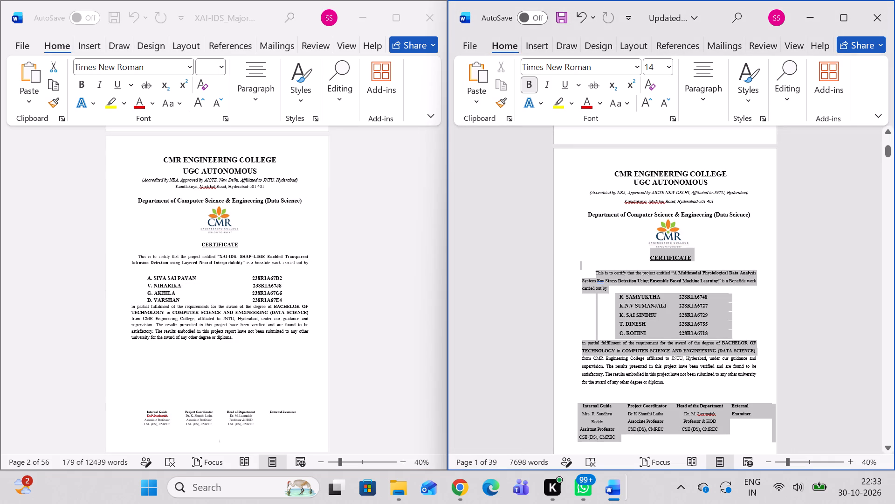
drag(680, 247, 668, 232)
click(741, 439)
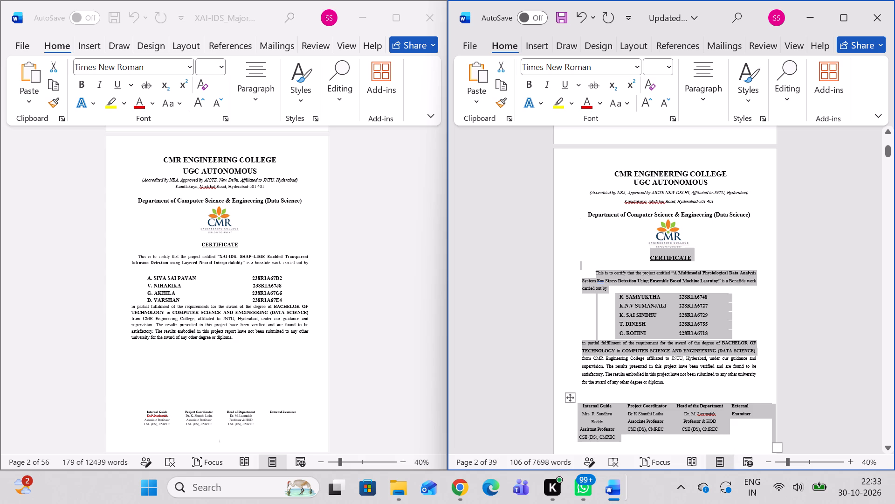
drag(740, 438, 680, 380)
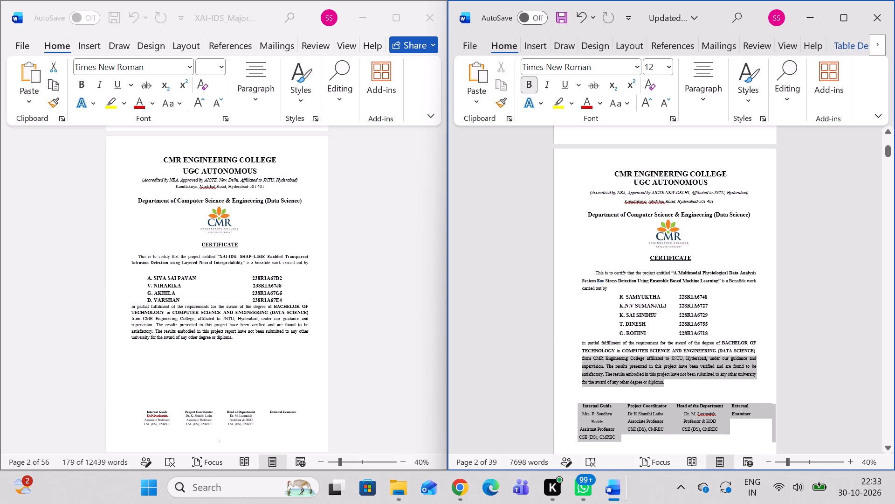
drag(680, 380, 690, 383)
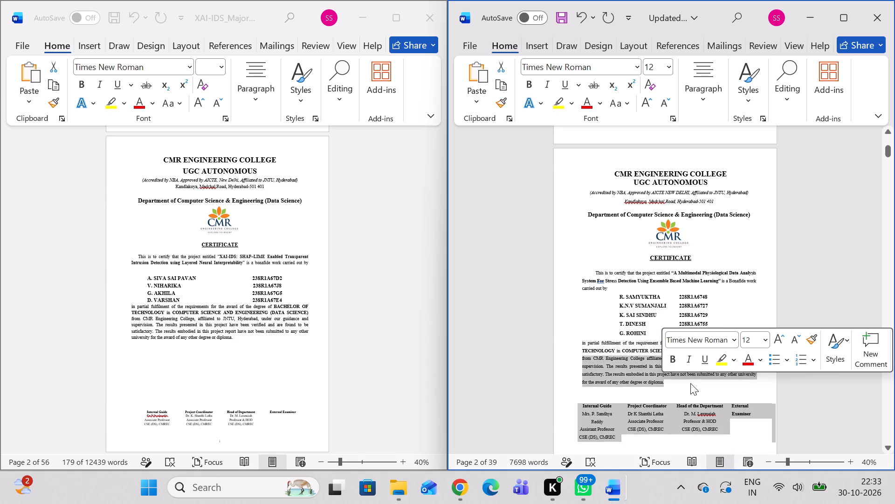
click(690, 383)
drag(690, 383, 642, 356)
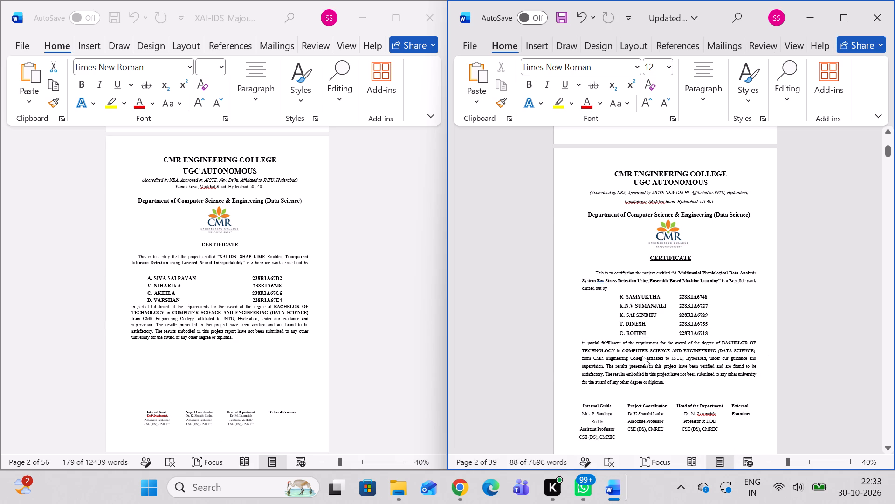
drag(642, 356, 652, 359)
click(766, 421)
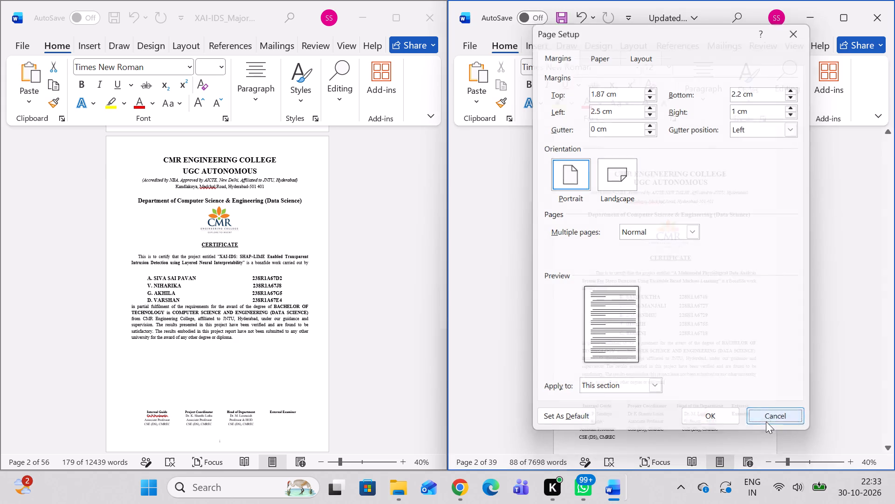
Delete the end of the stress detection certificate's closing paragraph, from "Engineering College affiliated to JNTU" through "degree or diploma".
drag(674, 383, 642, 364)
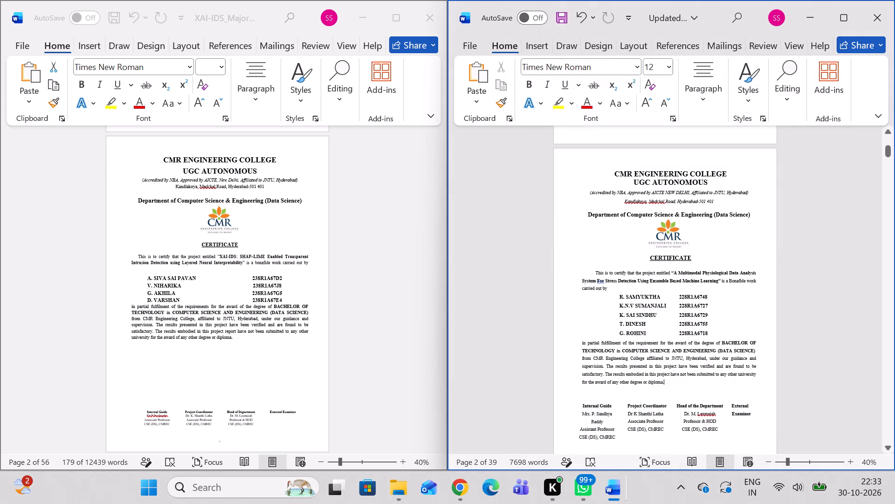
drag(642, 364, 639, 356)
drag(666, 380, 626, 361)
key(BackSpace)
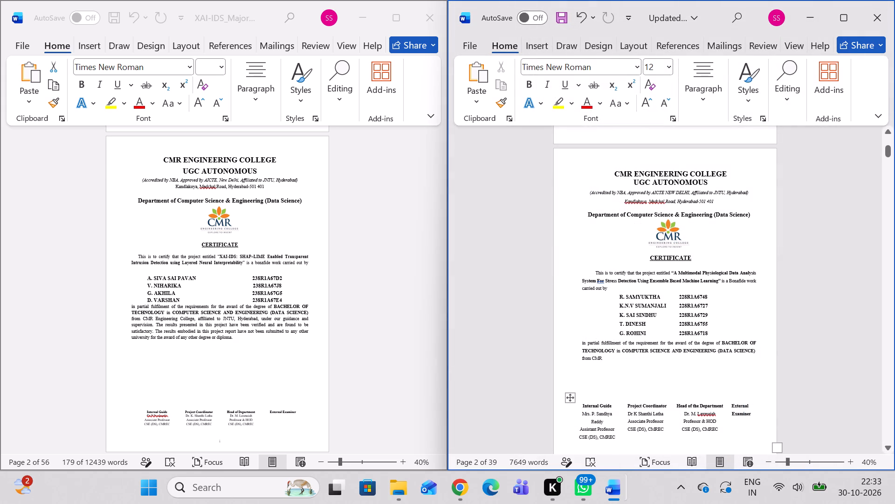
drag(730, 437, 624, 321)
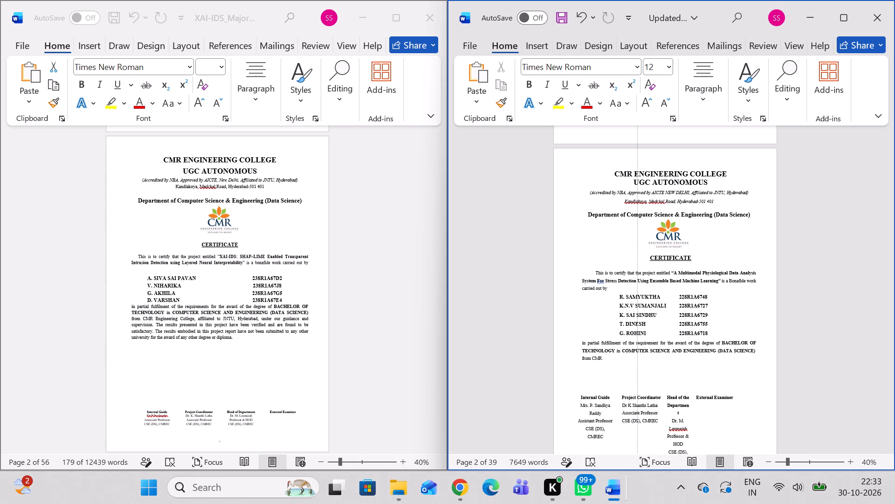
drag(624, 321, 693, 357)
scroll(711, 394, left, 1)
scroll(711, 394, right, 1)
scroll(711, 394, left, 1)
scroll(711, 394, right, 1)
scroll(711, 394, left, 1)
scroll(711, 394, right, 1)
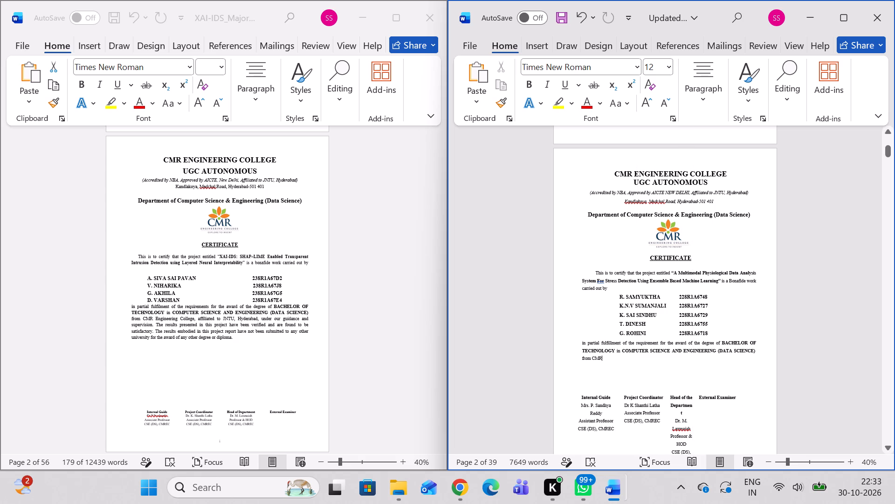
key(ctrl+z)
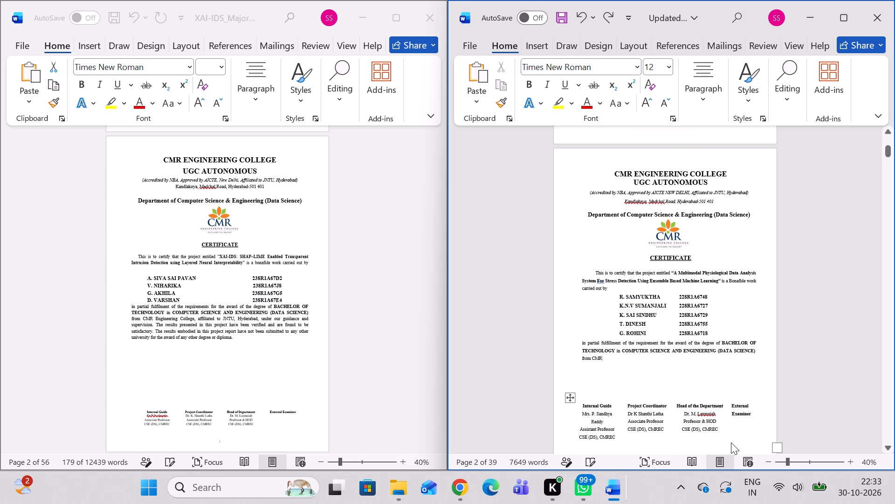
Paste the copied XAI-IDS certificate over the stress detection certificate, from the college heading through the signature table.
click(735, 434)
drag(735, 434, 723, 421)
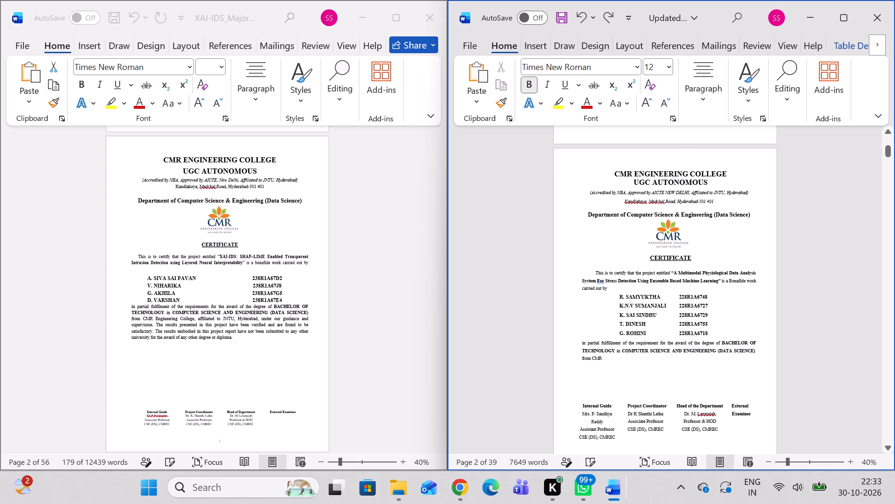
drag(723, 421, 633, 215)
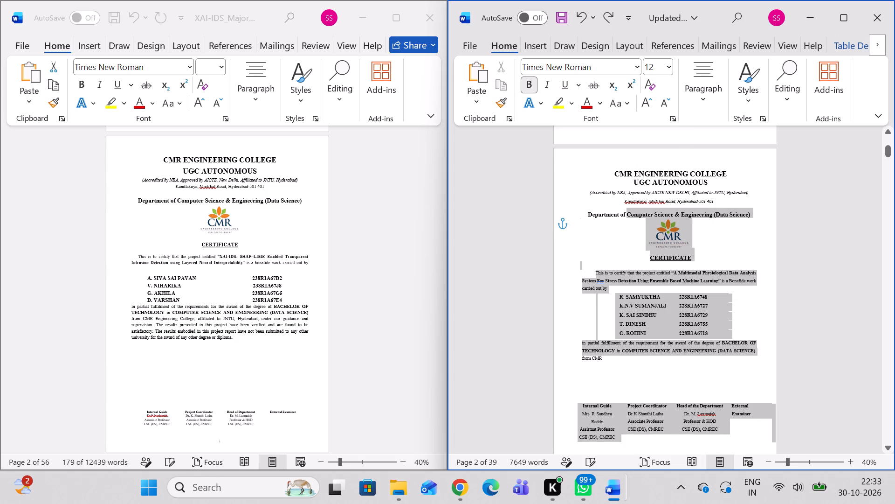
drag(633, 215, 615, 175)
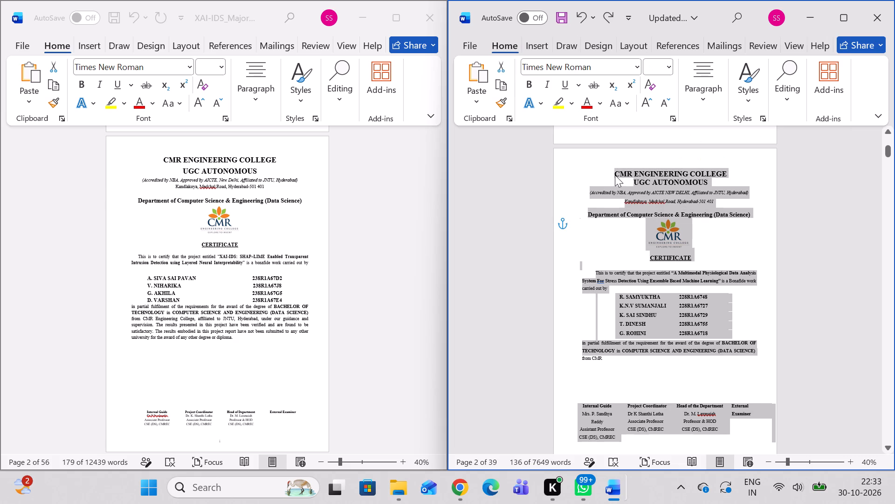
key(ctrl+v)
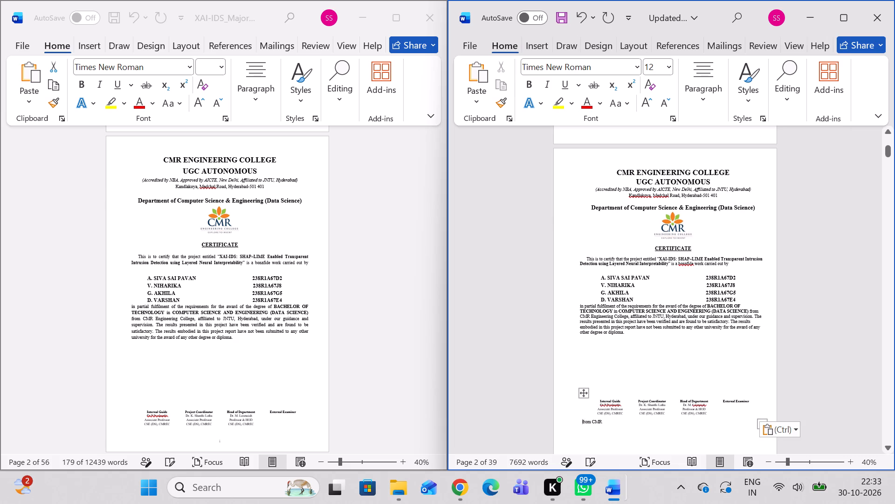
Delete the leftover text "from CMR." below the signature table of the pasted certificate.
drag(605, 424, 581, 422)
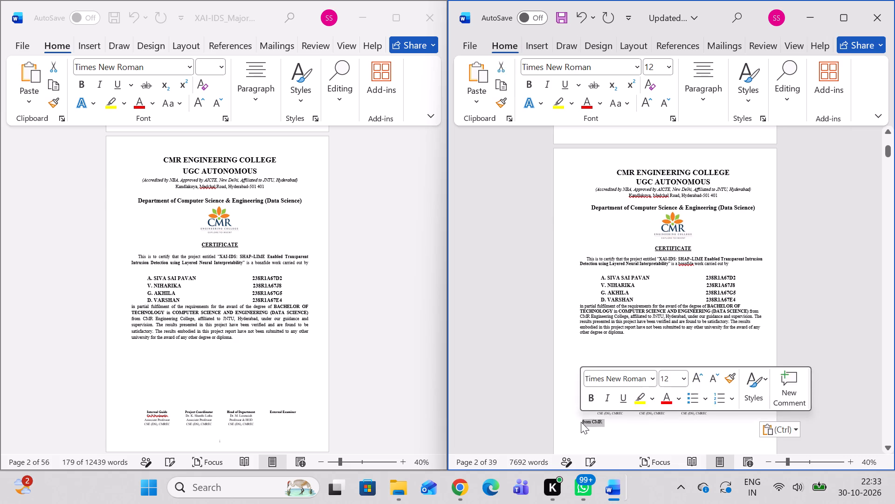
key(BackSpace)
Set 1.5 line spacing on the pasted certificate from the college heading through the closing paragraph, excluding the signature table.
click(614, 368)
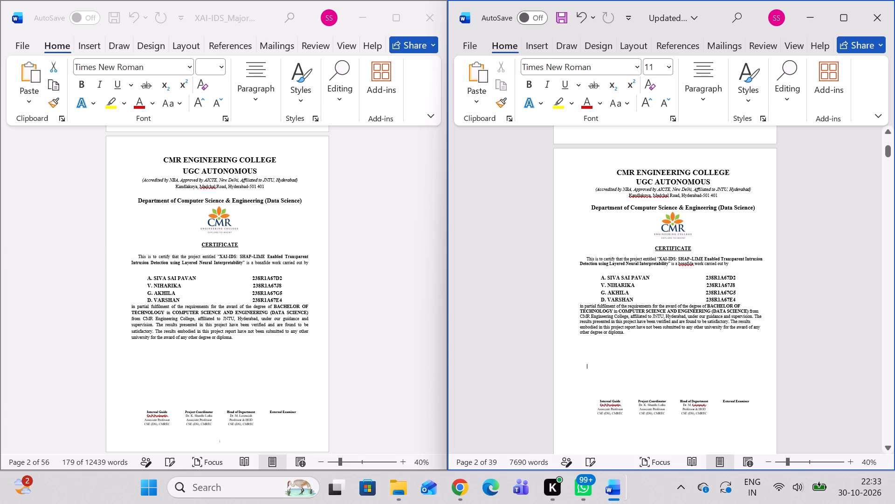
click(637, 341)
drag(637, 341, 617, 175)
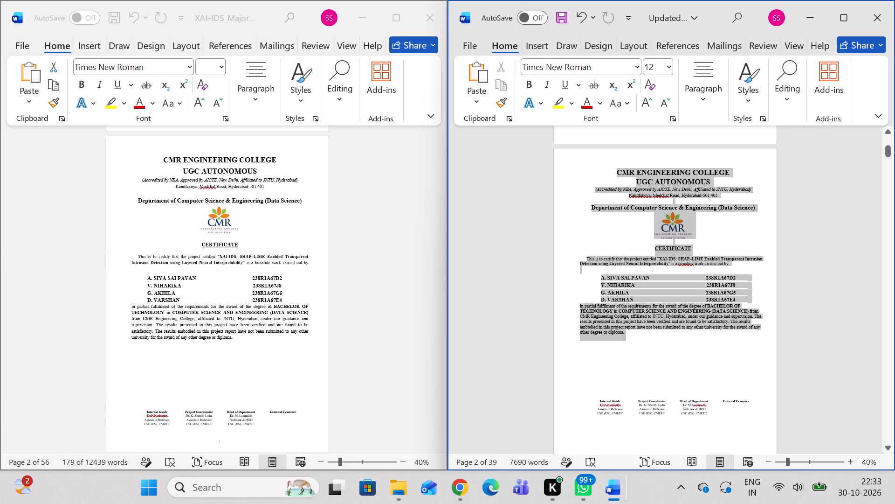
drag(617, 175, 618, 176)
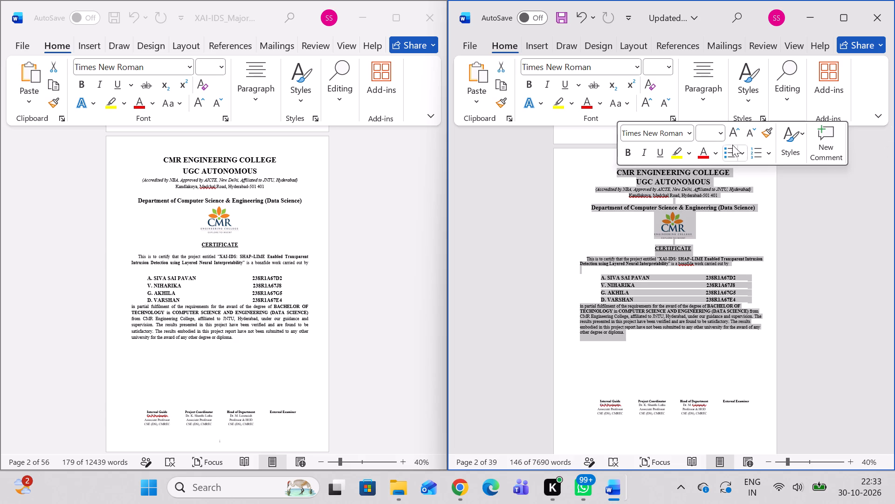
click(711, 100)
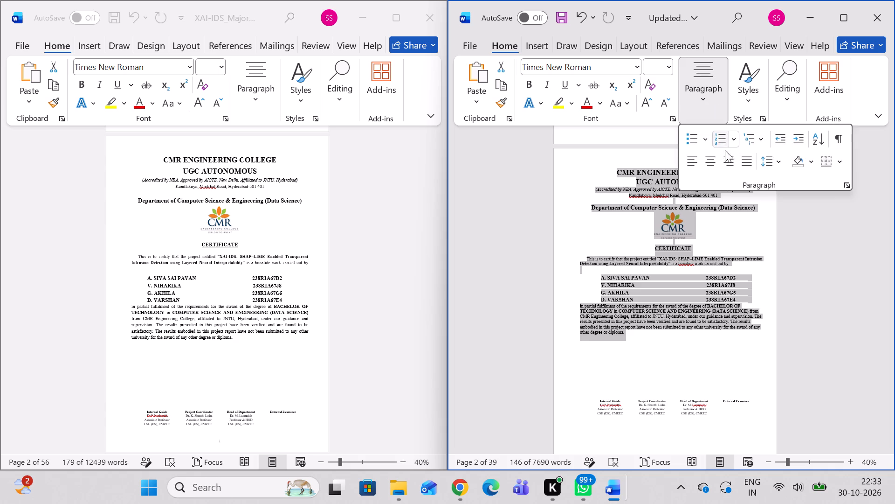
click(778, 159)
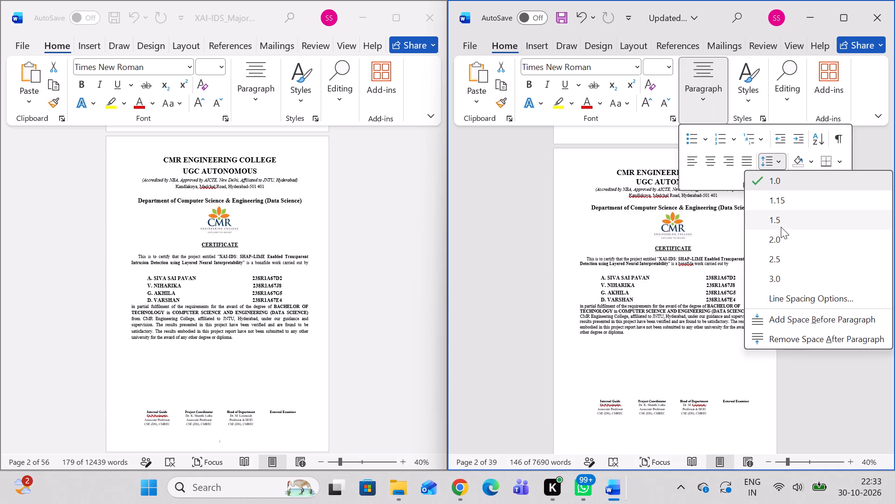
click(784, 221)
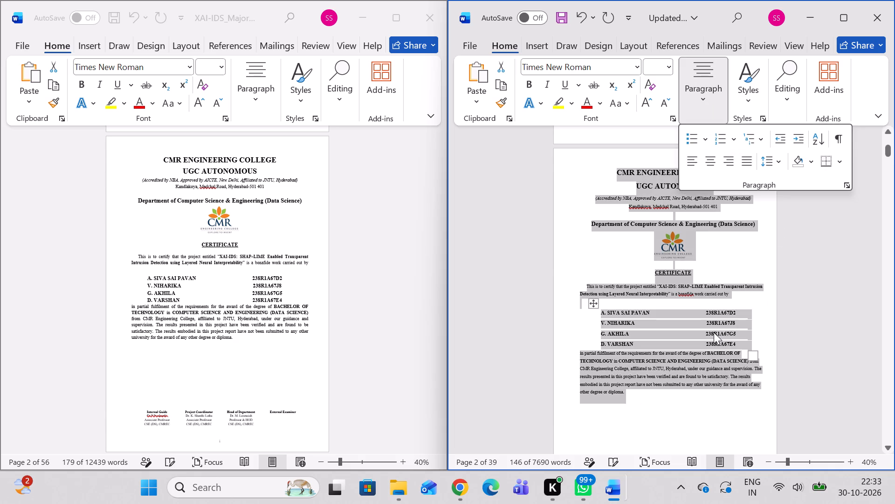
Delete the extra blank lines between the certificate's closing paragraph and the signature table, along with the full stop after "diploma".
click(714, 332)
click(714, 332)
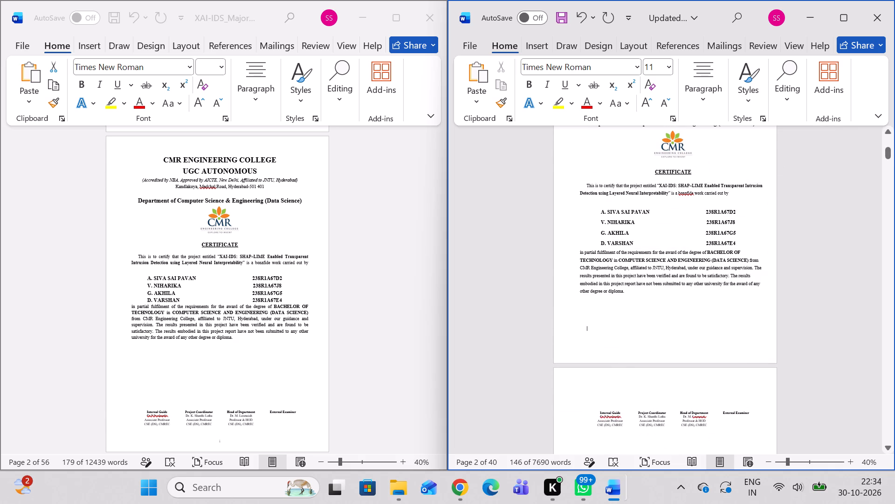
key(BackSpace)
key(BackSpace)
key(BackSpace)
key(BackSpace)
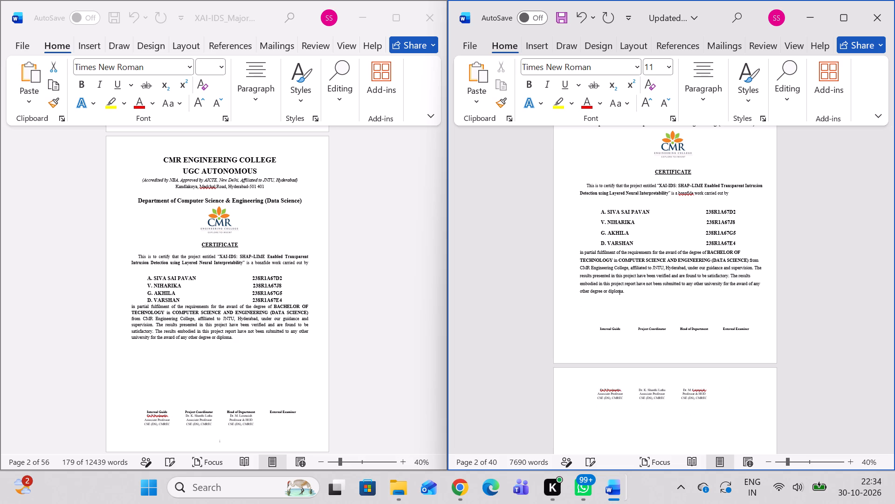
key(BackSpace)
Delete the blank lines above the department line, the student names table and the CERTIFICATE heading on the certificate page.
scroll(674, 265, up, 1)
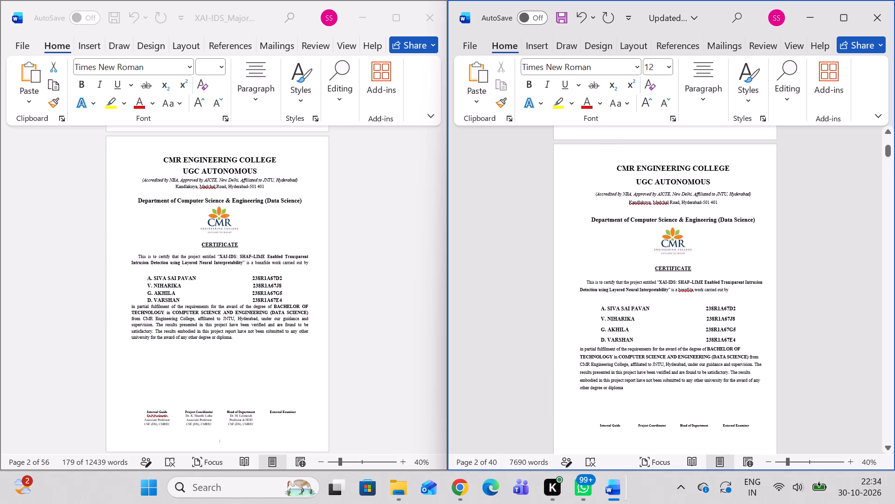
click(662, 222)
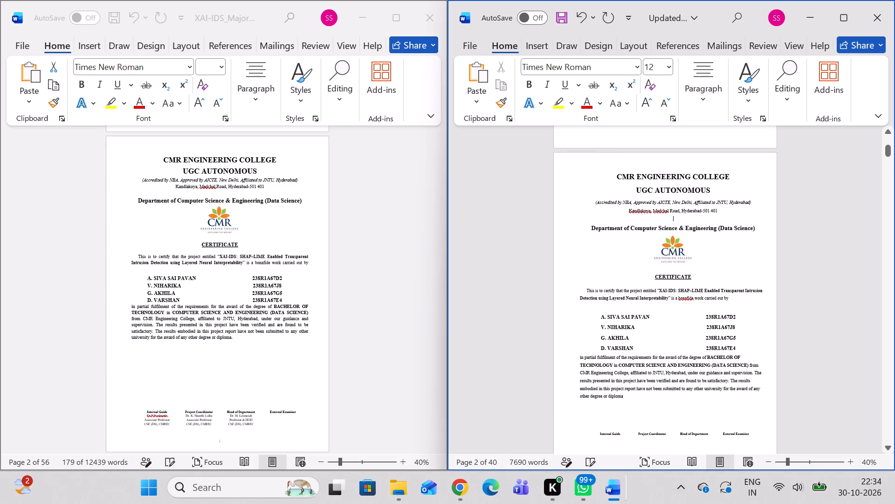
key(BackSpace)
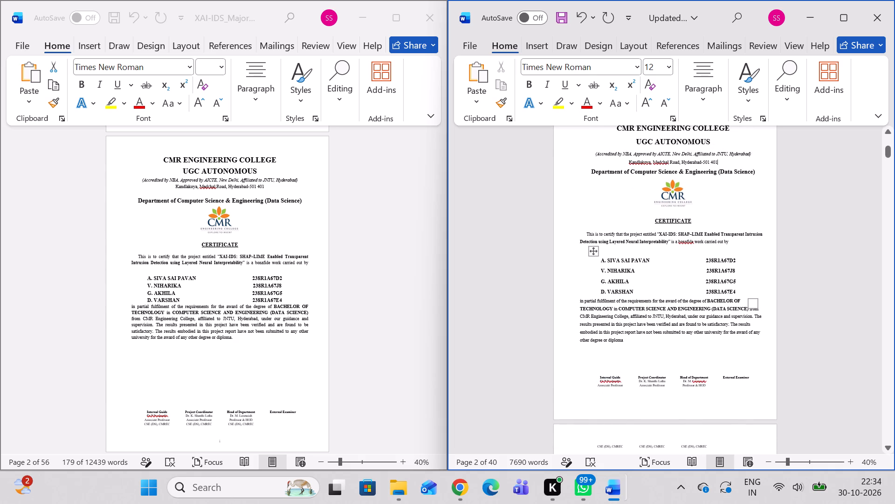
click(610, 253)
key(BackSpace)
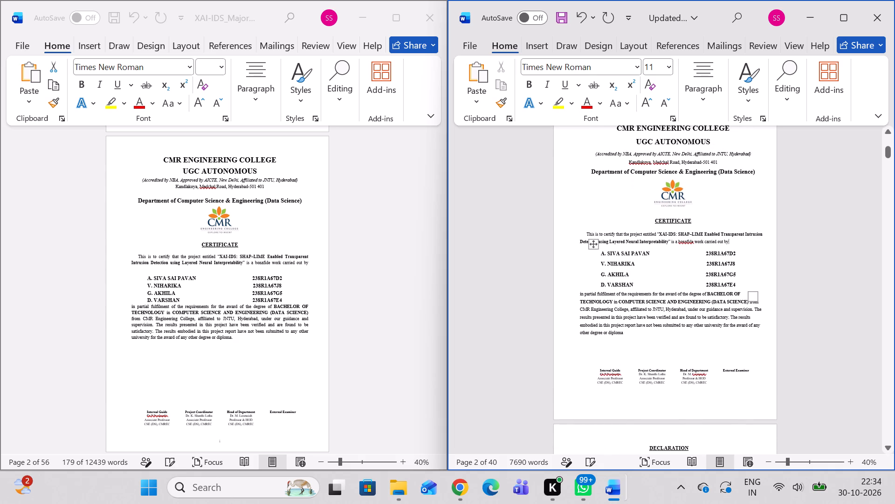
click(643, 213)
key(BackSpace)
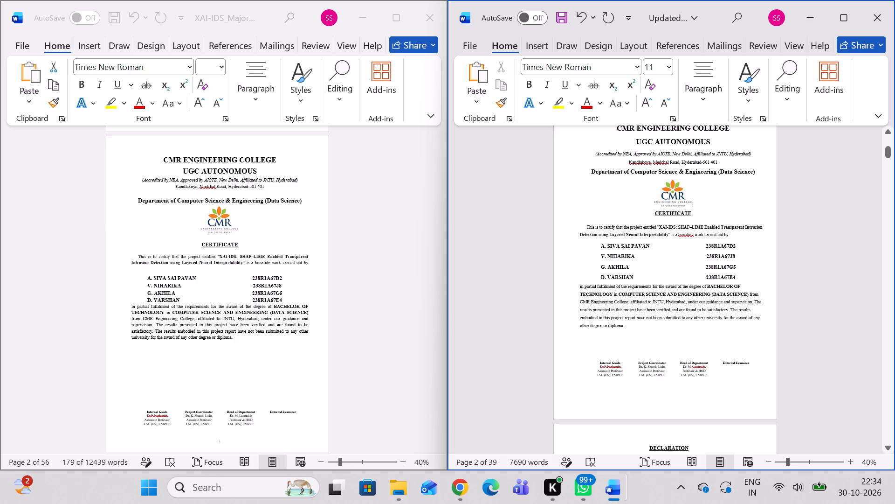
Set the font size of the whole signature table on the certificate page to 12.
ctrl+scroll(647, 299, up, 2)
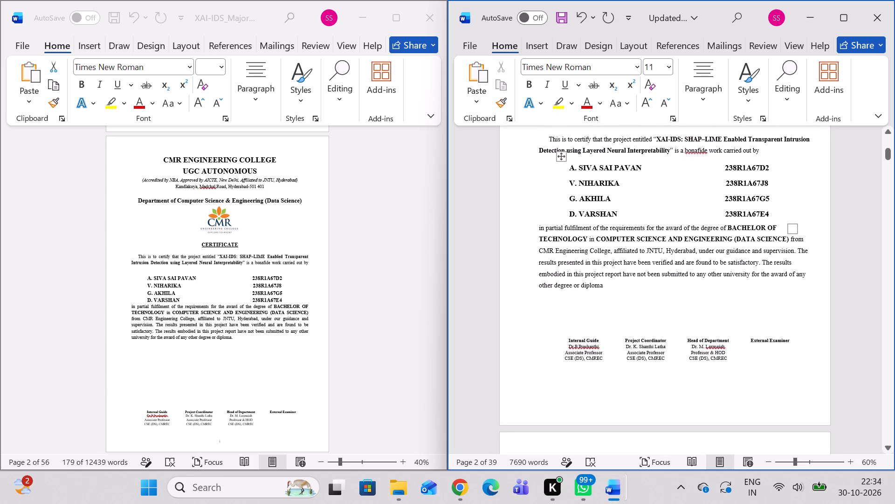
click(605, 359)
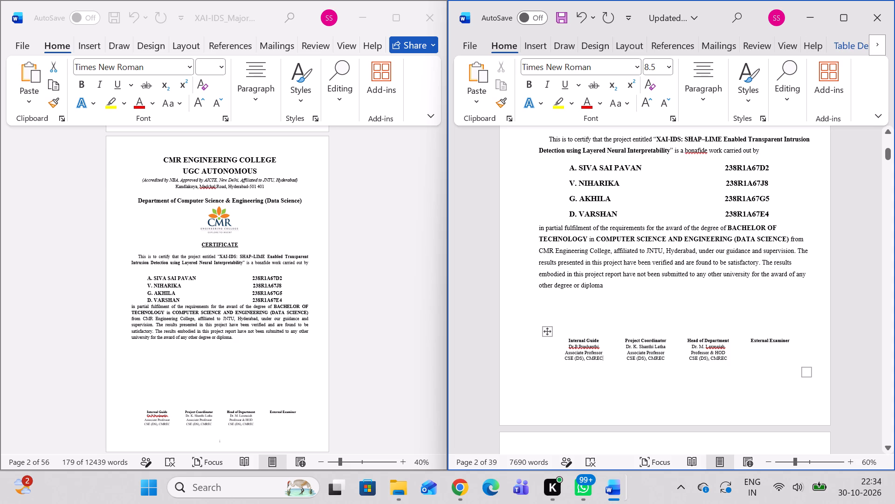
drag(779, 360, 584, 346)
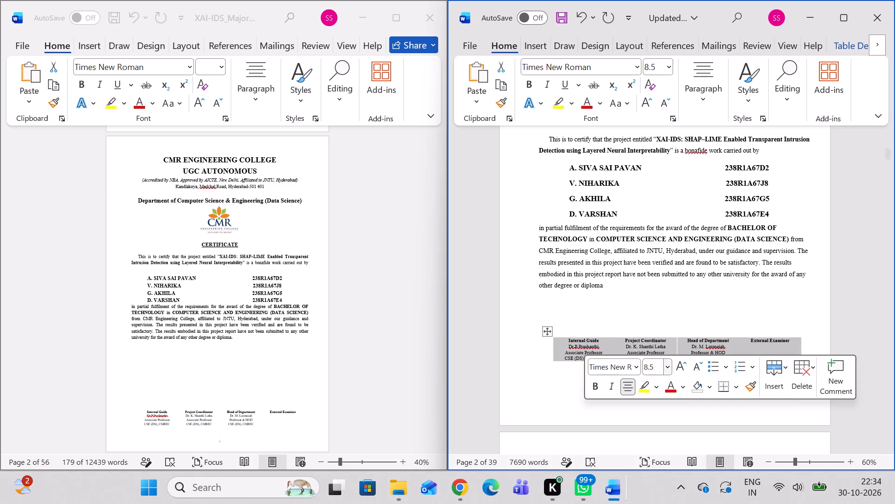
click(657, 365)
text(12)
key(Return)
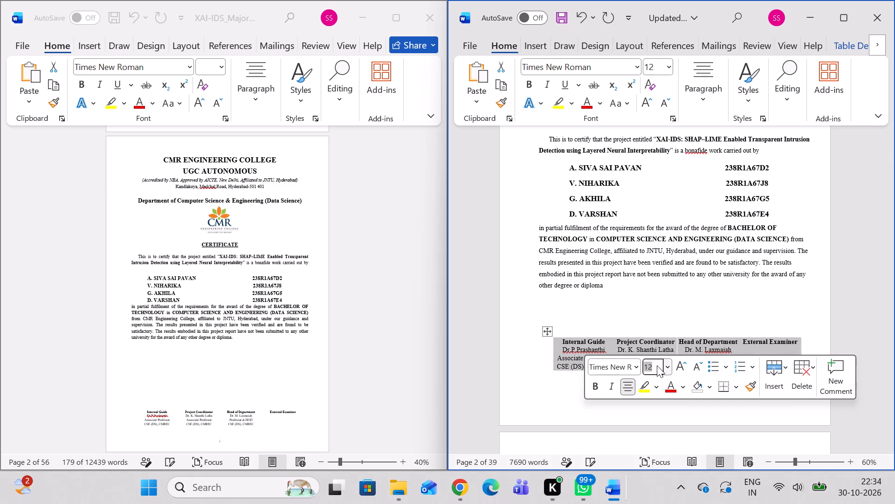
click(675, 313)
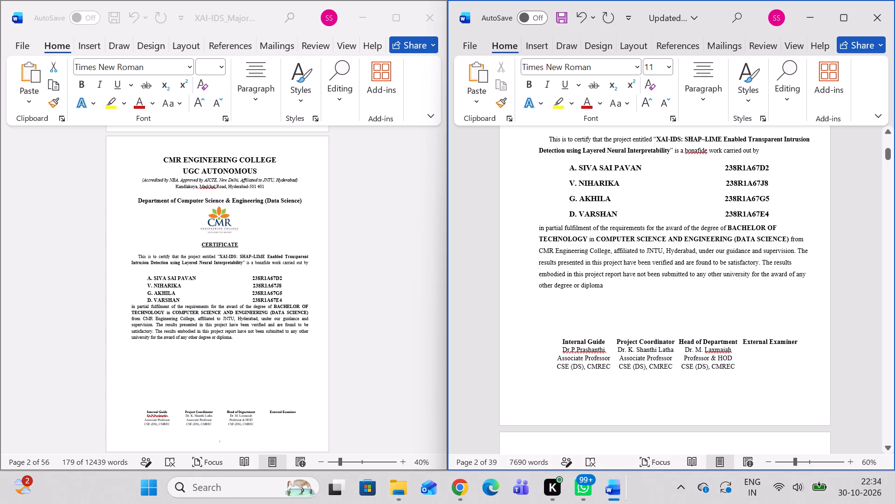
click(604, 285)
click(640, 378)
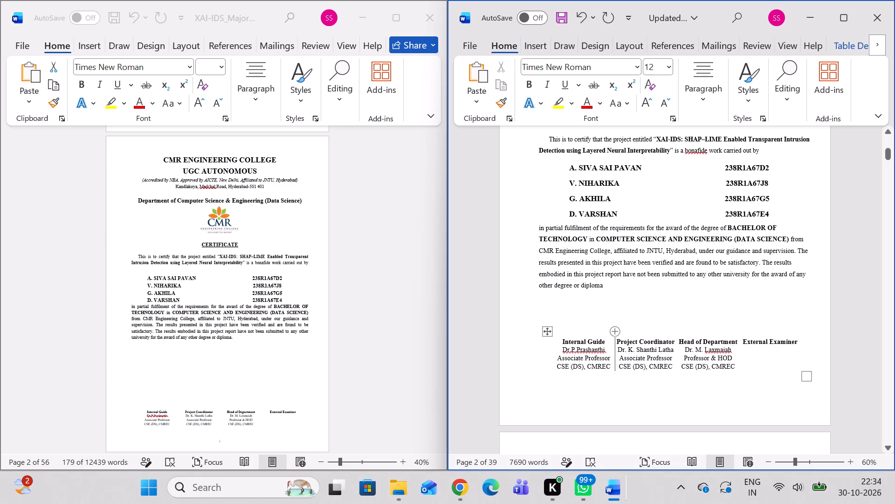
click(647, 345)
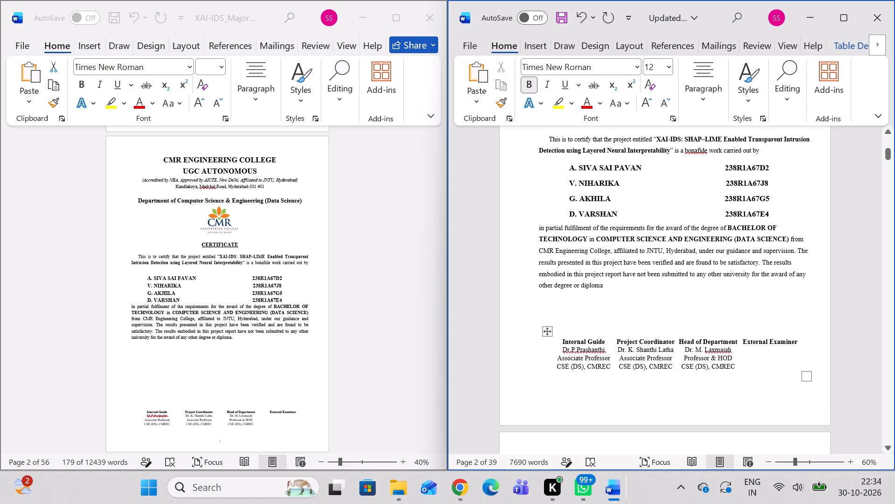
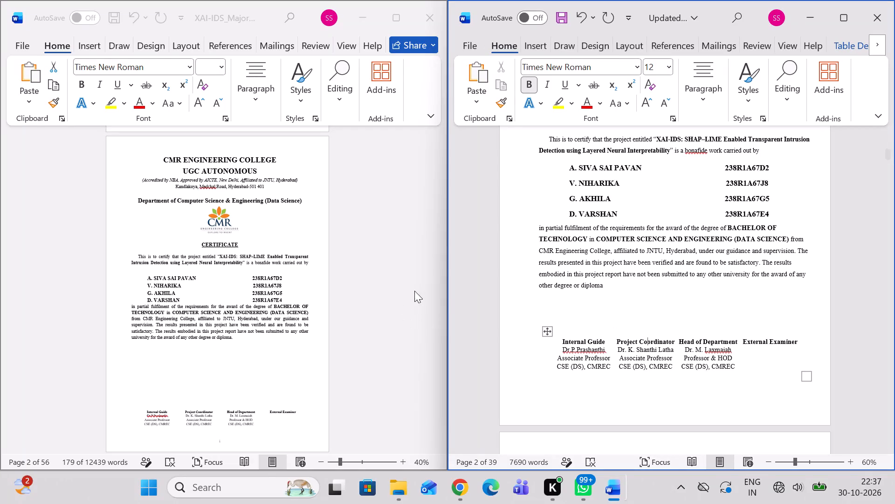
Replace the old student names and roll numbers table on the declaration page with the one copied from the XAI-IDS report's declaration.
scroll(684, 287, right, 1)
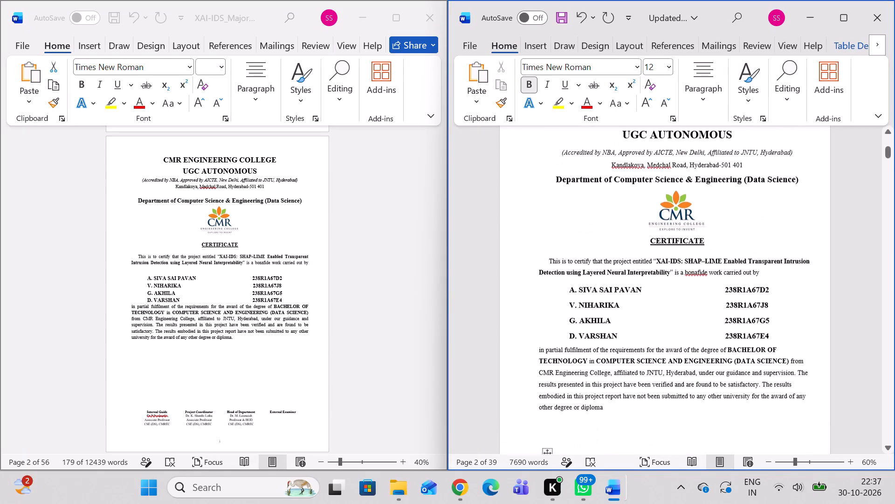
scroll(684, 287, right, 1)
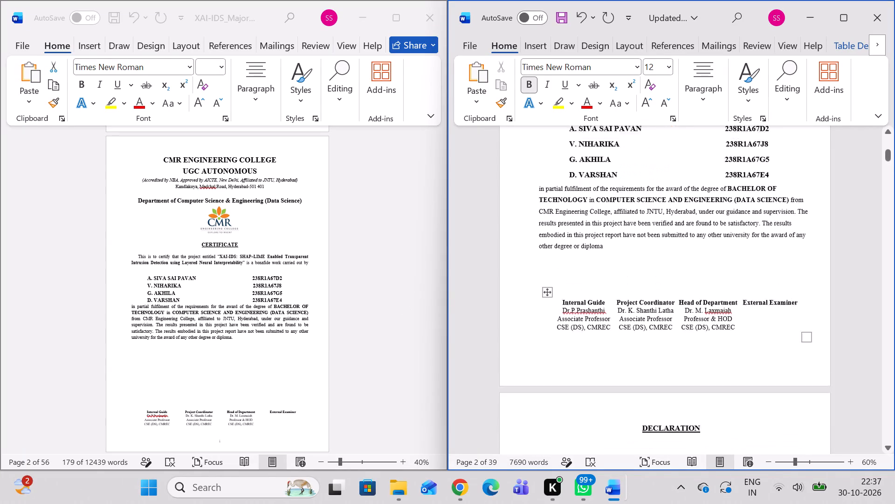
scroll(684, 287, right, 1)
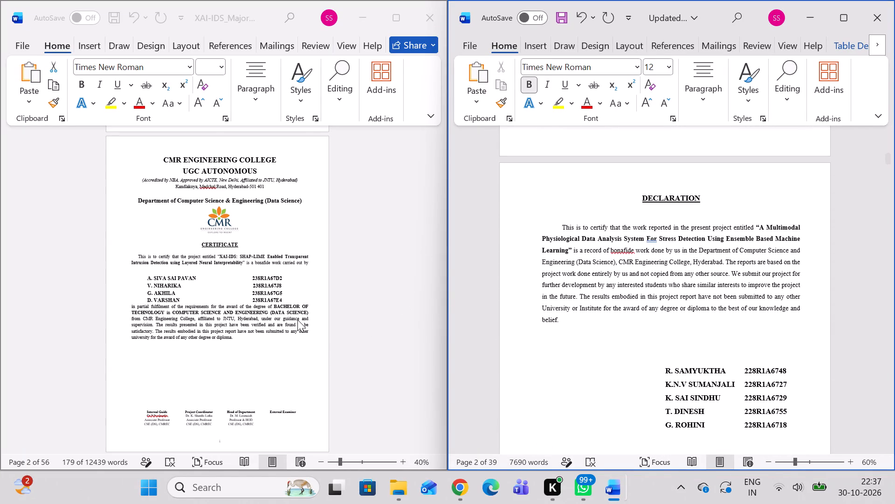
scroll(298, 320, down, 1)
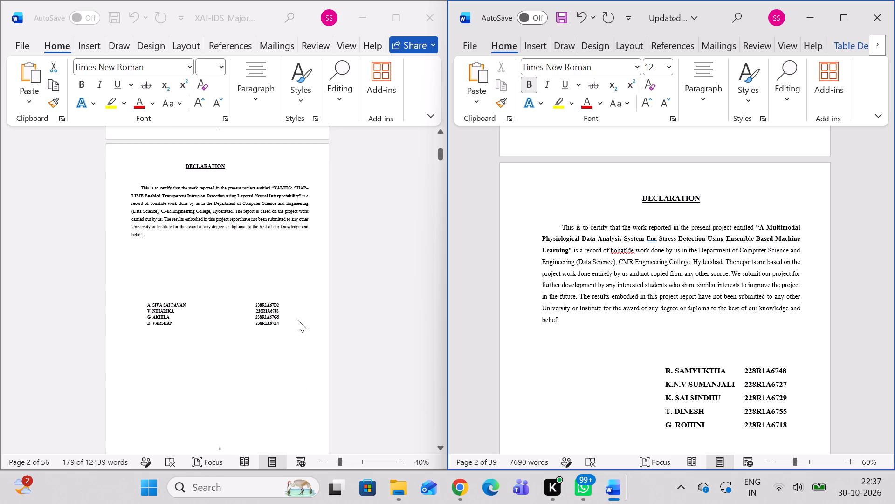
scroll(298, 320, down, 1)
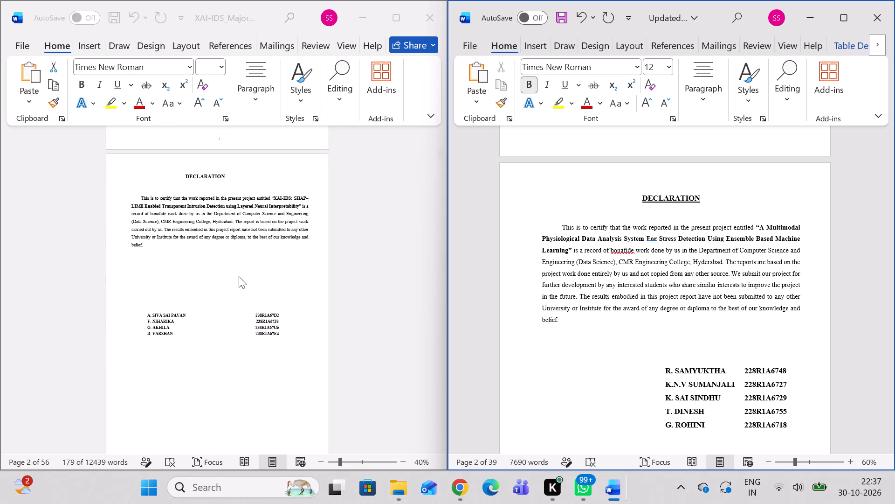
drag(289, 331, 201, 246)
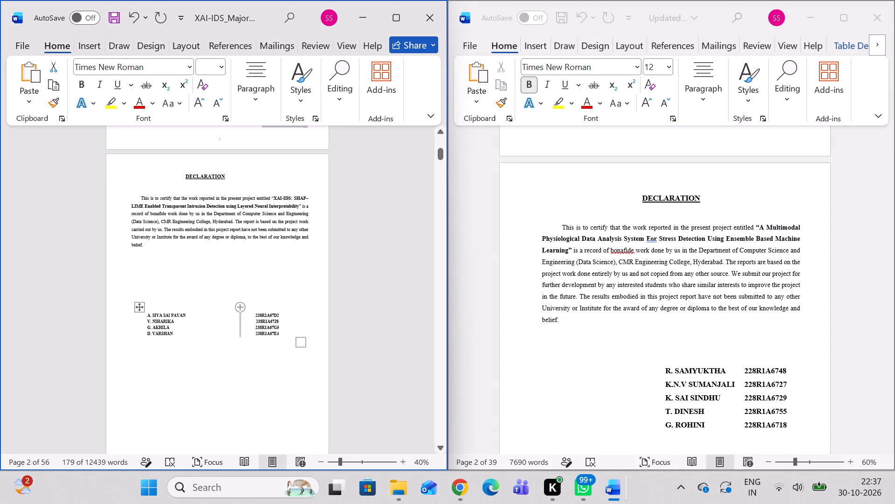
drag(201, 246, 202, 246)
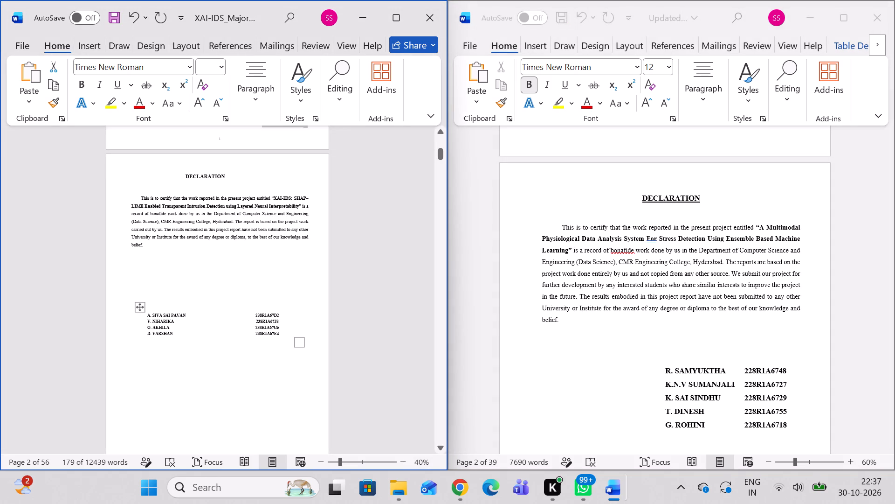
click(283, 336)
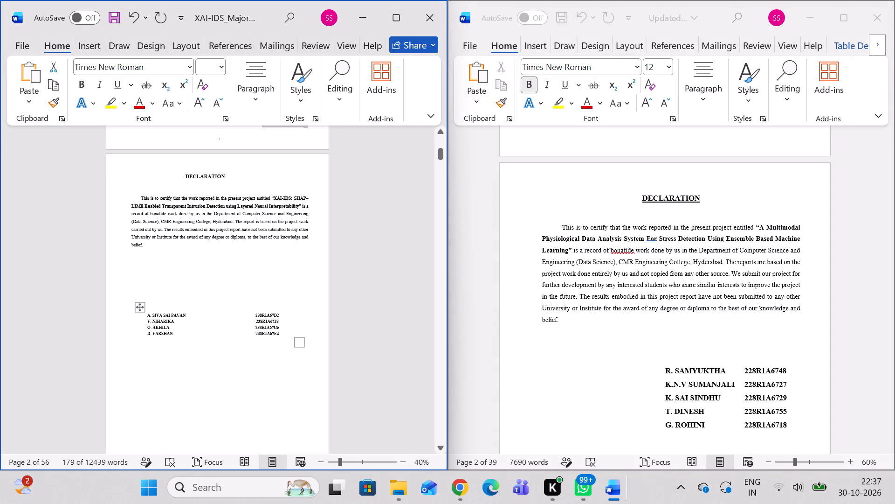
click(282, 333)
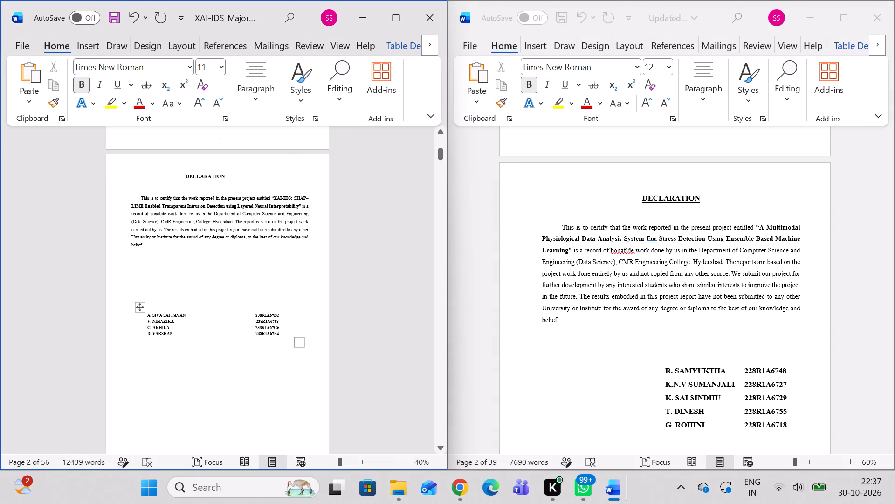
drag(282, 333, 145, 306)
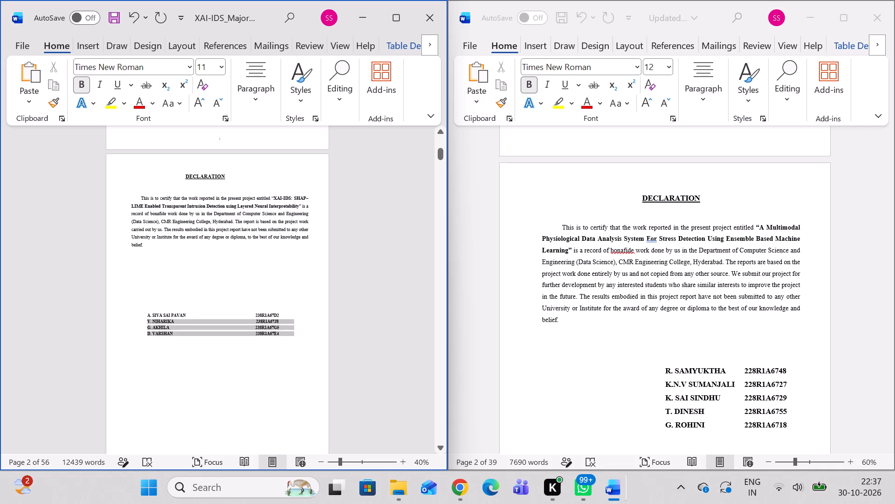
drag(145, 306, 143, 308)
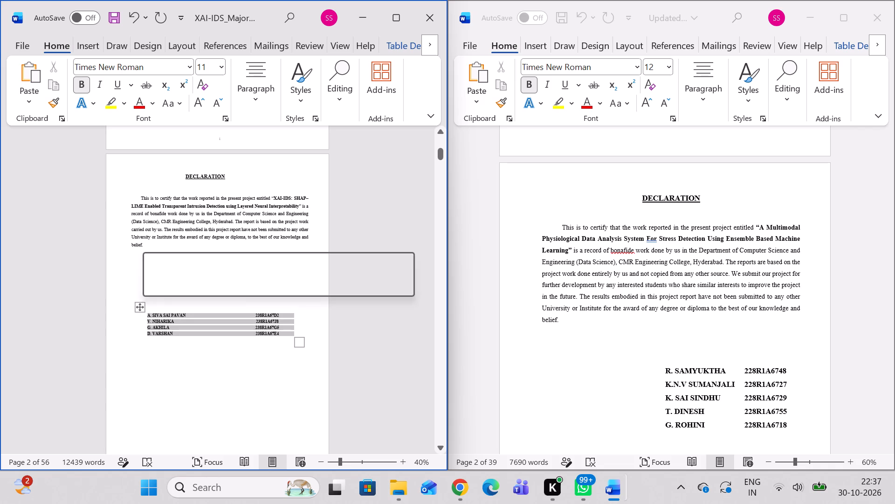
key(ctrl+c)
scroll(632, 347, down, 1)
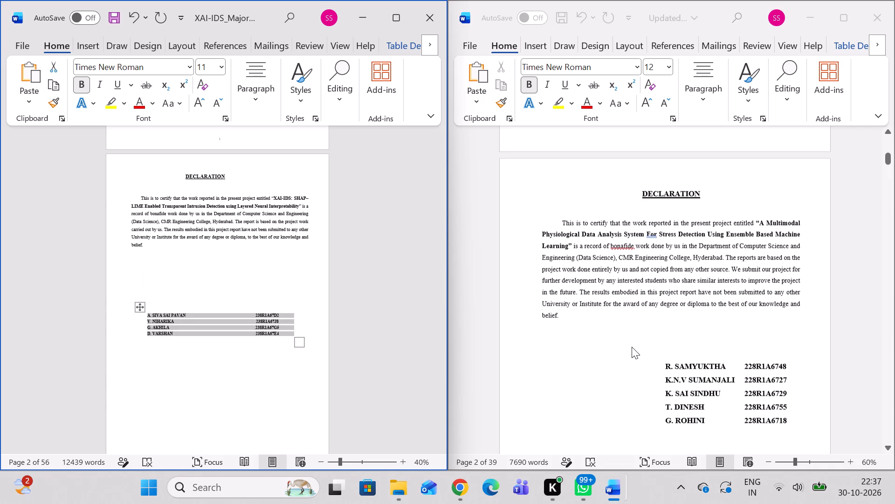
scroll(632, 347, down, 1)
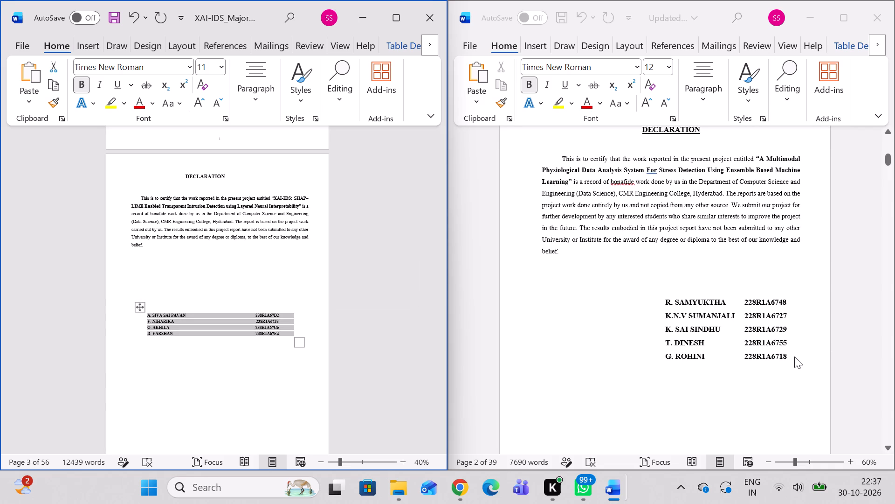
click(794, 357)
drag(791, 357, 671, 303)
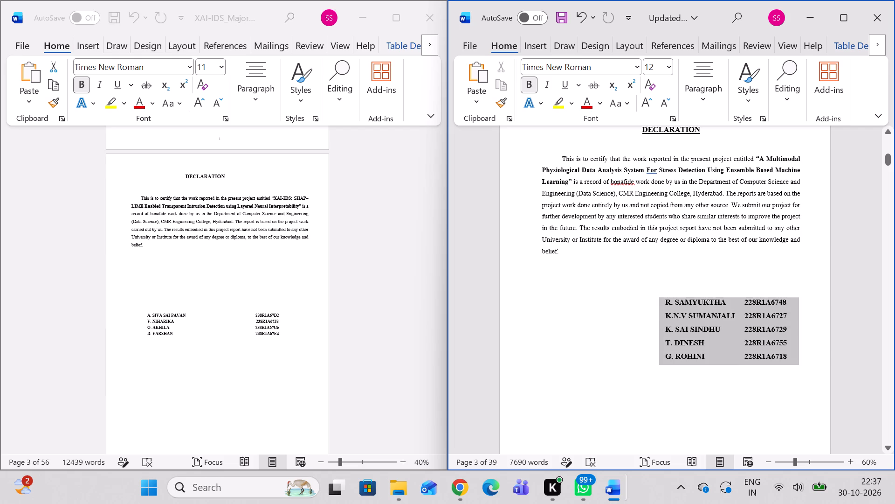
drag(671, 303, 668, 301)
key(ctrl+v)
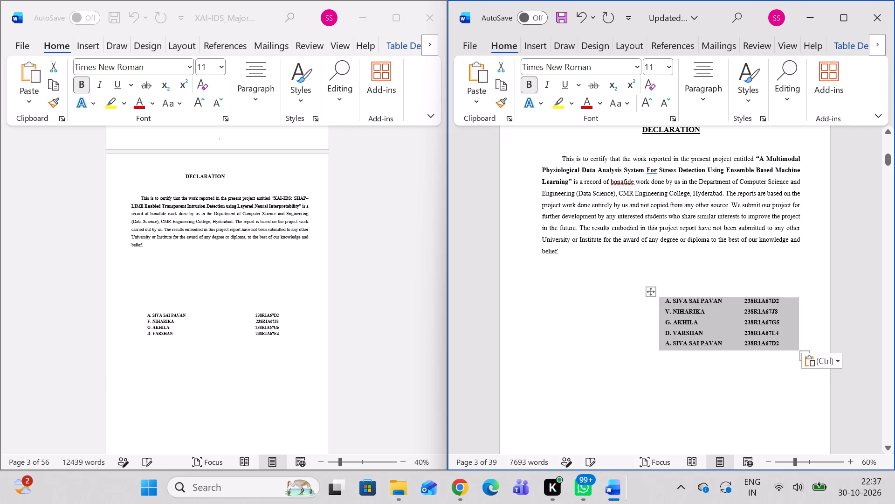
click(726, 272)
click(760, 322)
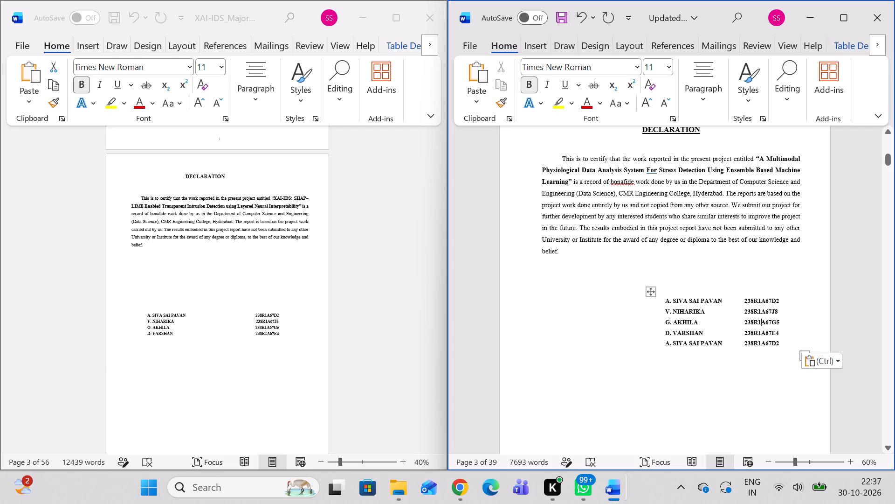
click(731, 222)
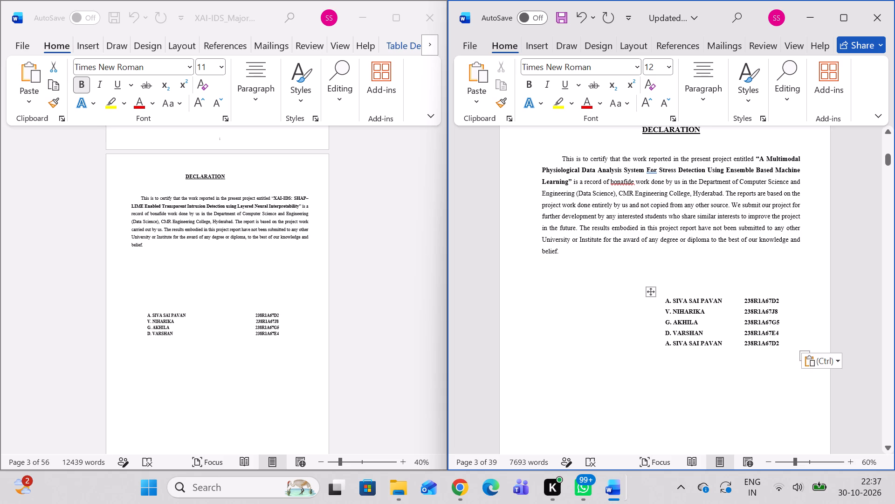
Set the font size of the whole pasted student names table on the declaration page to 12.
drag(781, 343, 674, 303)
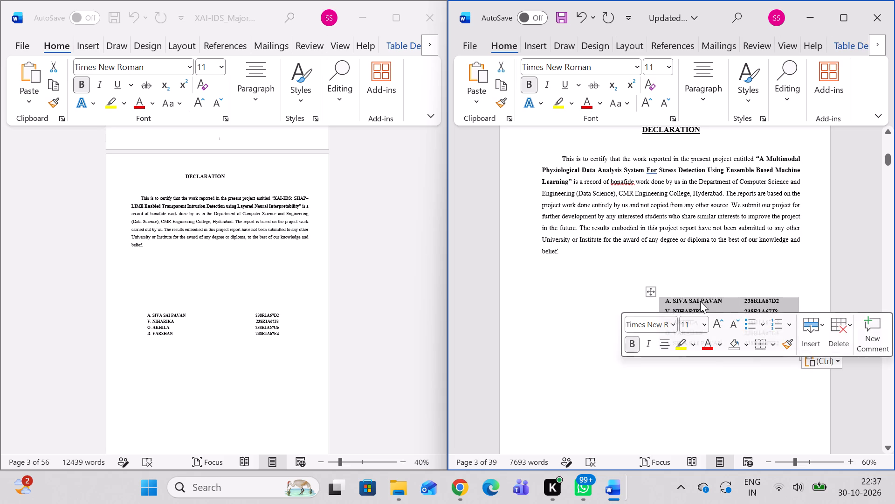
click(692, 322)
click(692, 322)
key(BackSpace)
key(2)
key(Return)
click(716, 248)
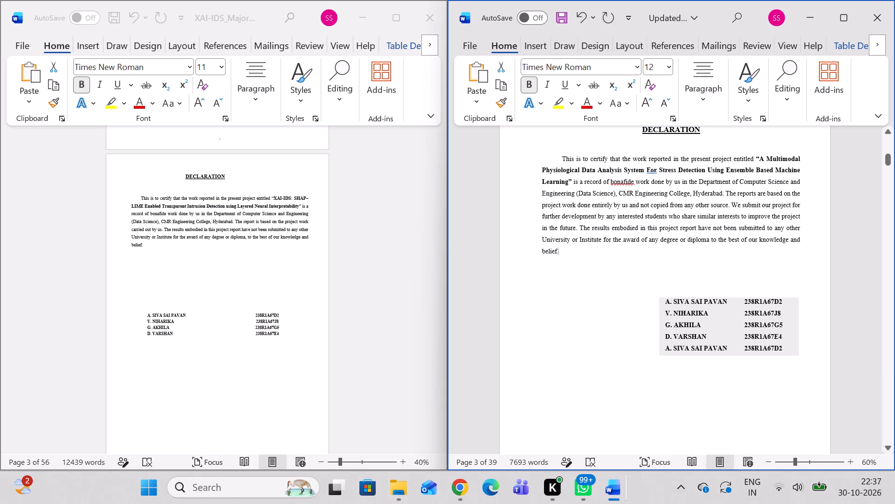
Replace the stress detection declaration paragraph with the declaration paragraph copied from the XAI-IDS report.
click(563, 250)
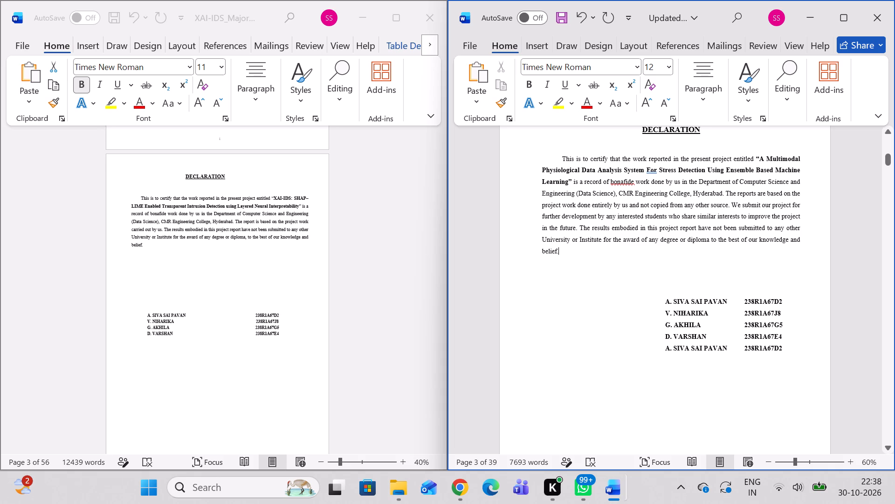
click(140, 243)
click(142, 244)
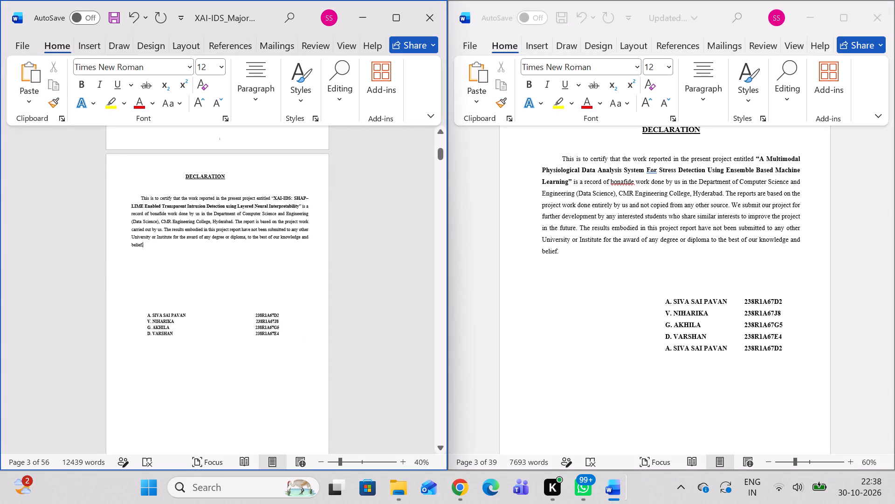
click(142, 244)
key(Right)
key(Left)
drag(146, 244, 133, 196)
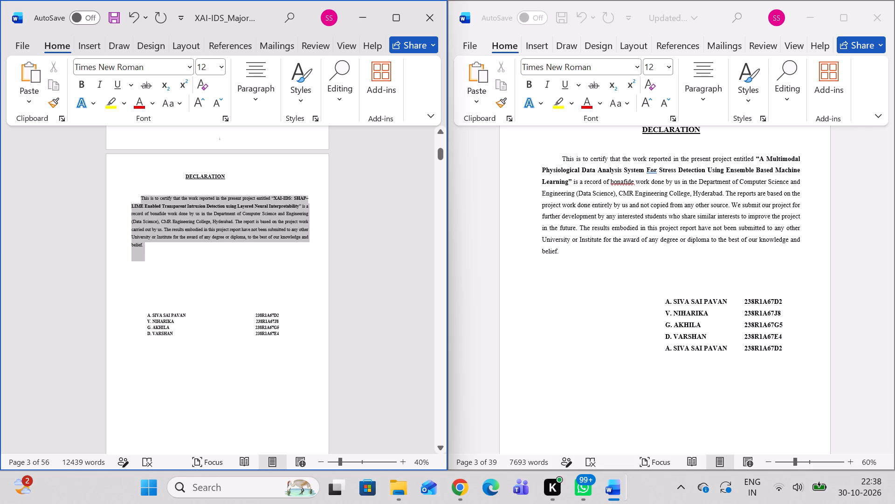
drag(133, 196, 135, 195)
key(ctrl+c)
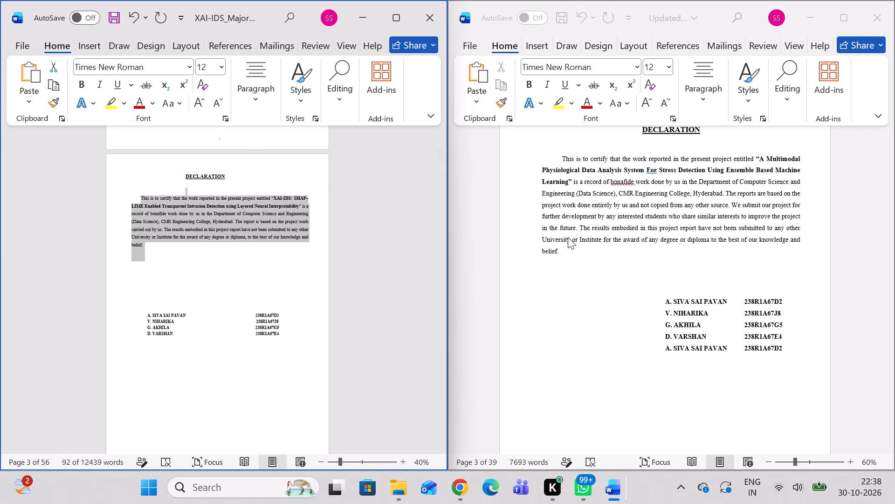
click(559, 249)
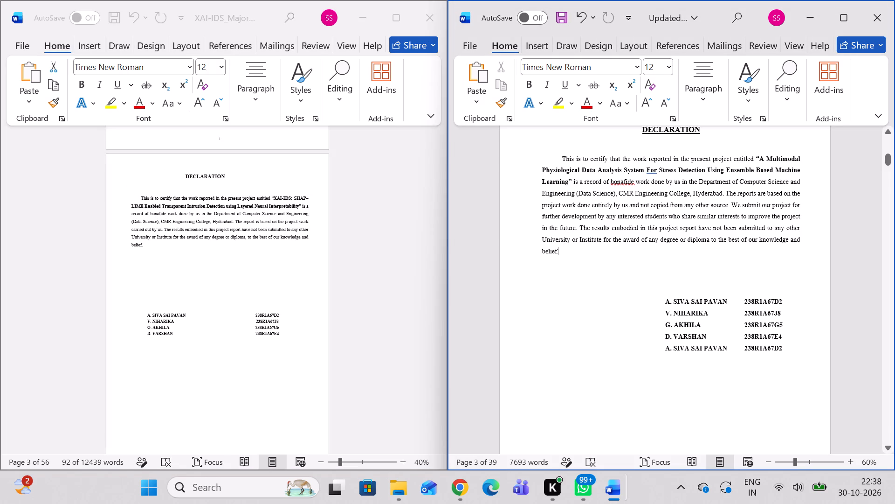
drag(559, 250, 564, 161)
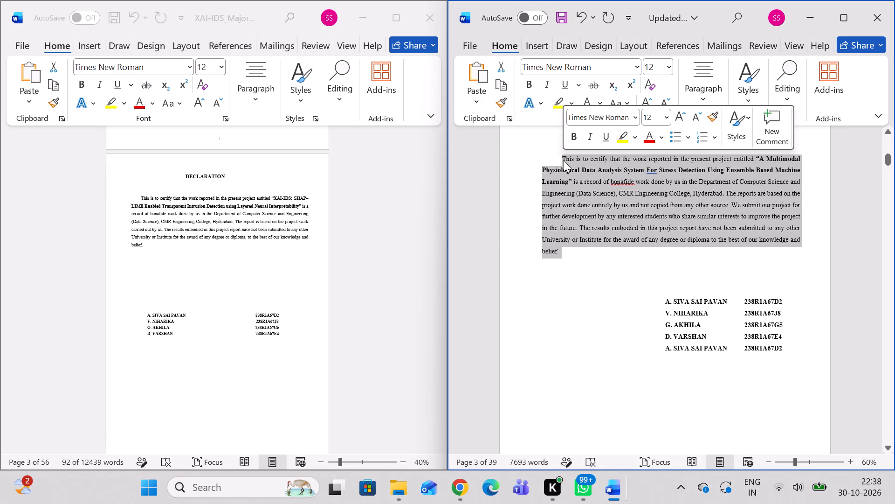
key(ctrl+v)
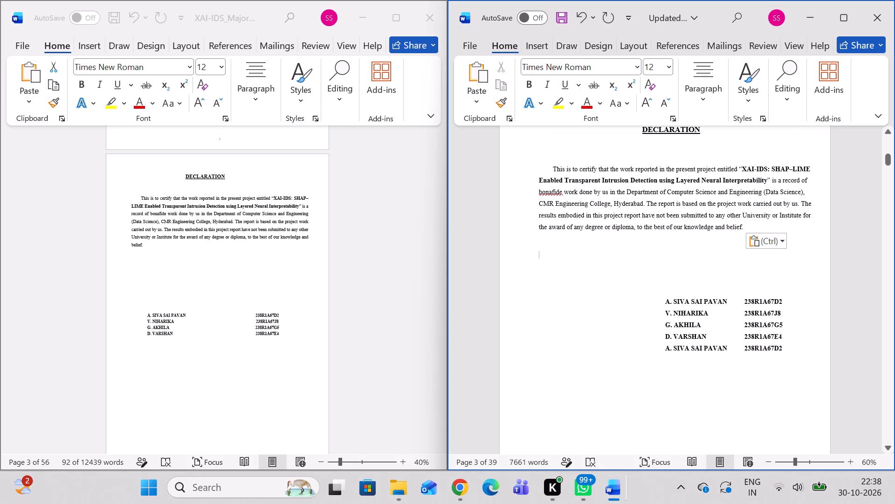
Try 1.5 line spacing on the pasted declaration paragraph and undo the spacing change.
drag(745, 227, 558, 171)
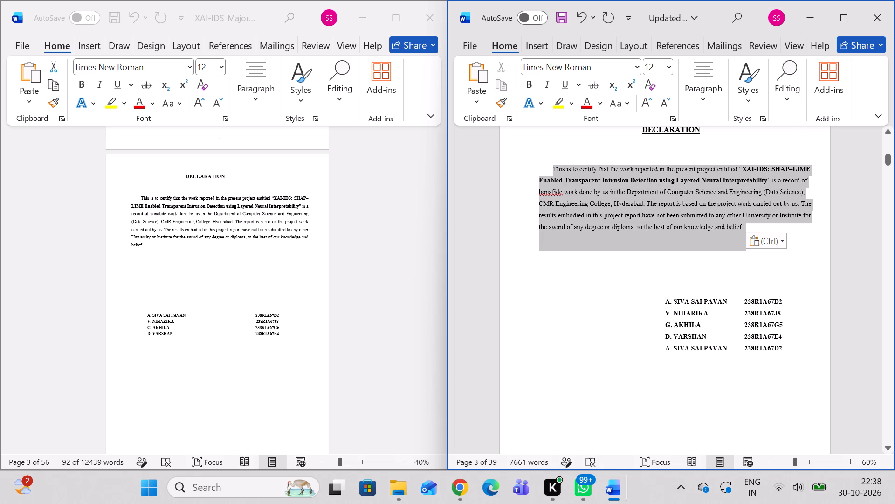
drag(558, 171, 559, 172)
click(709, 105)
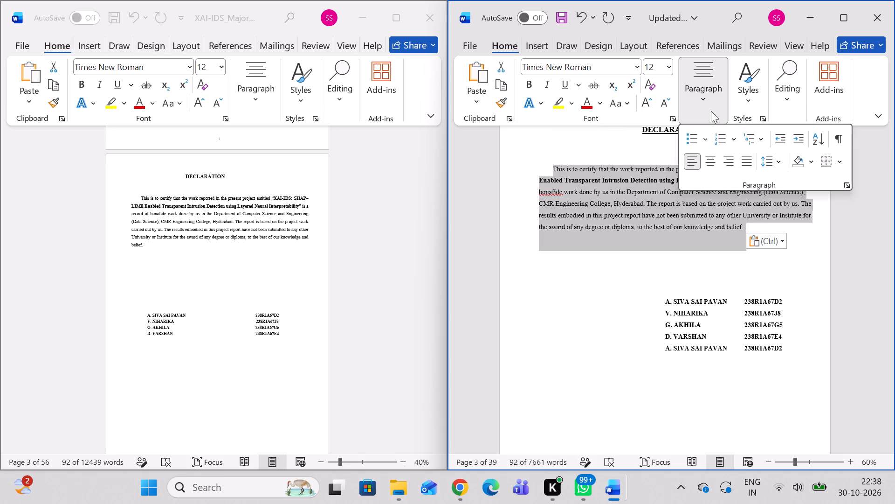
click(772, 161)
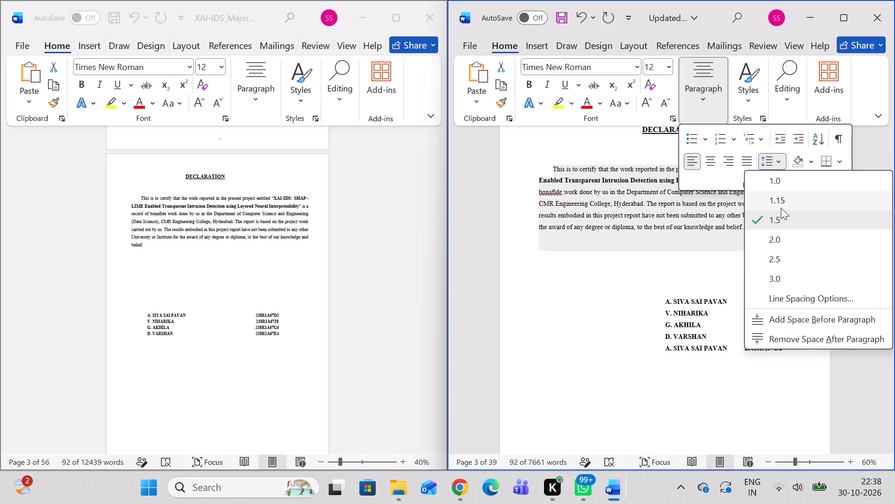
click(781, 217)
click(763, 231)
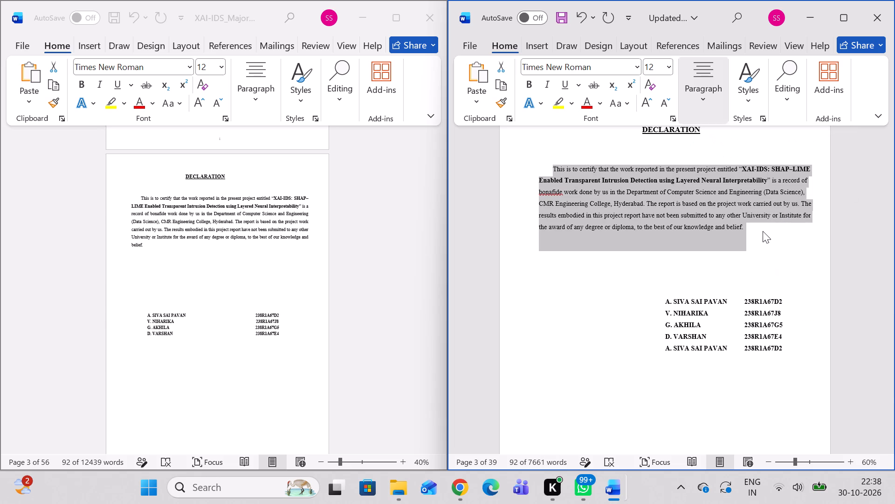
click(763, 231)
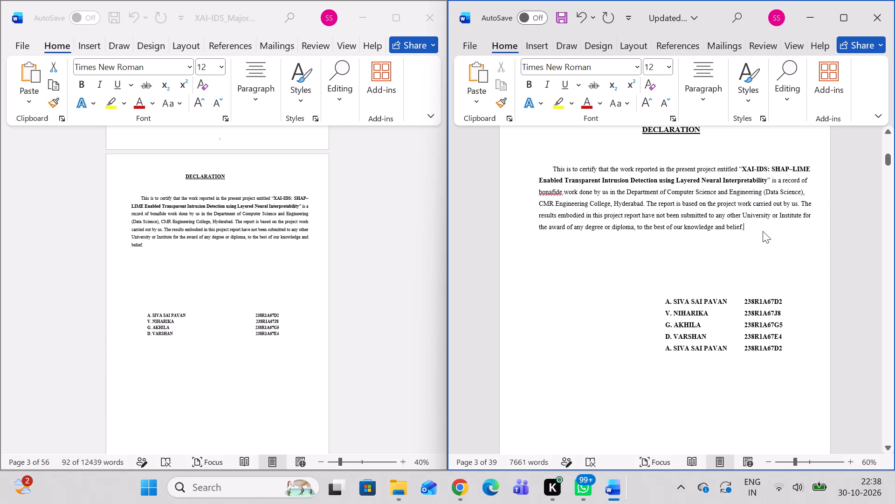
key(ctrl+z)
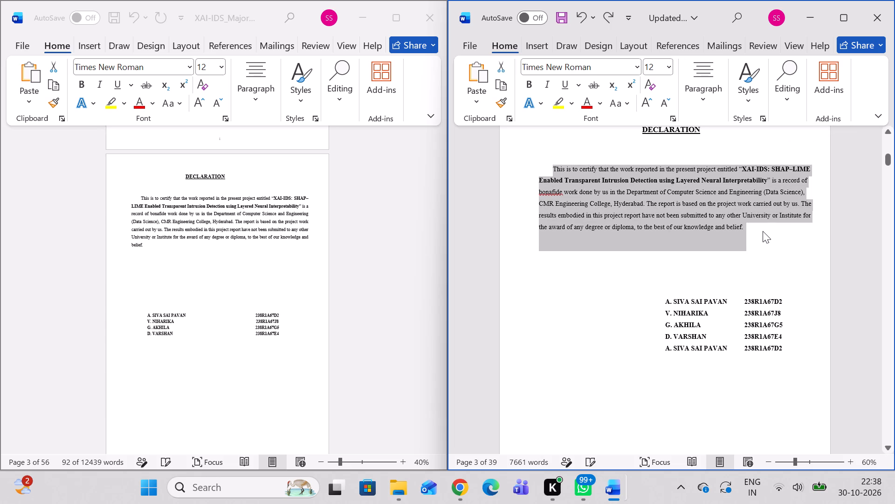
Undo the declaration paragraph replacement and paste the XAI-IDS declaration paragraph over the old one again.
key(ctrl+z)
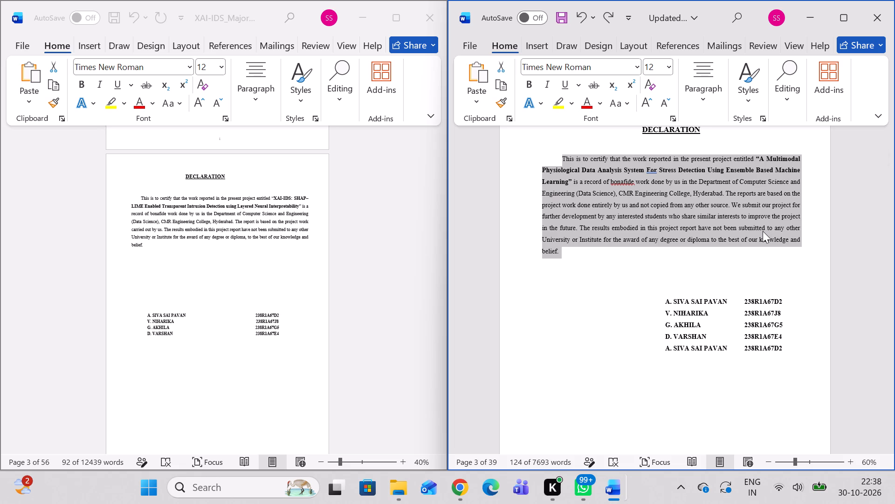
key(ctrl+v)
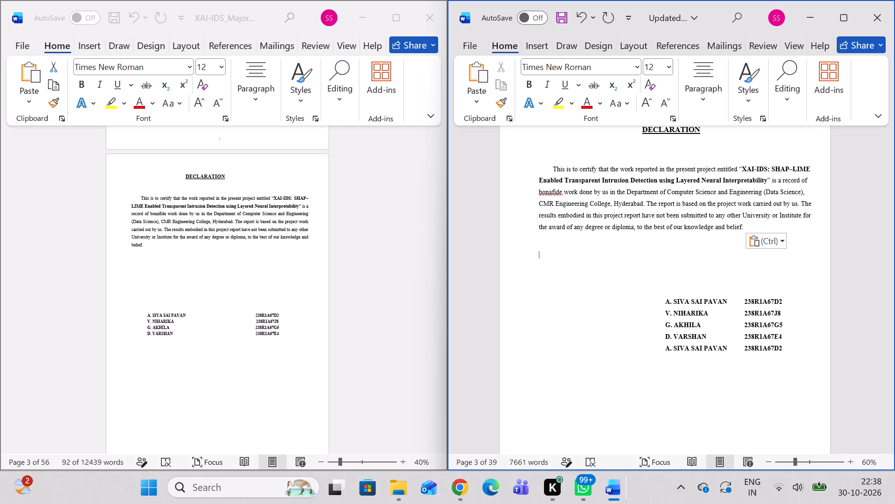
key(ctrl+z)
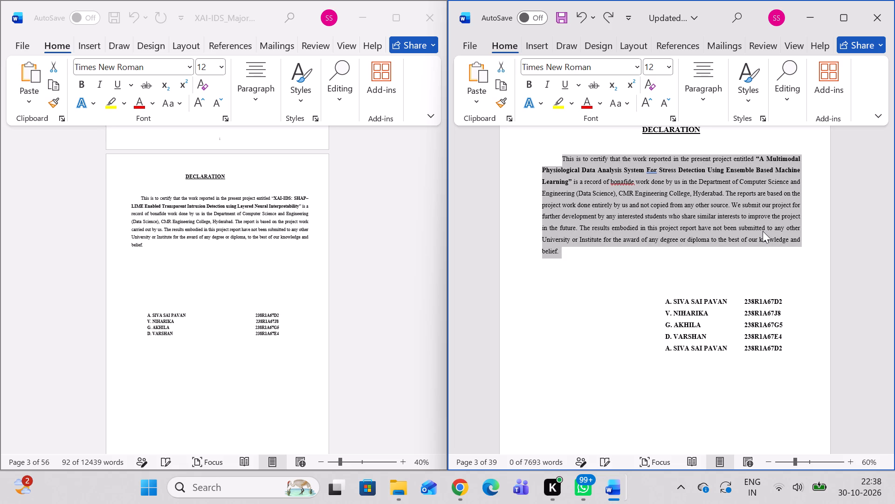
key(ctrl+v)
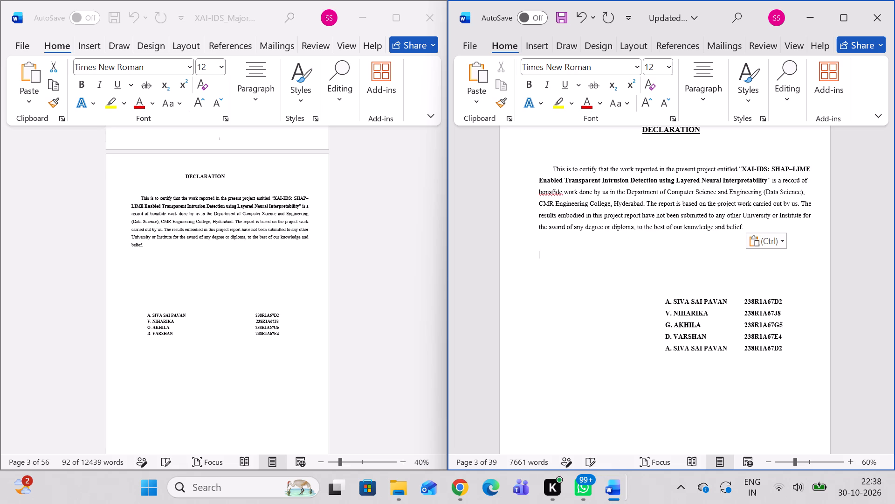
Justify the pasted XAI-IDS declaration paragraph on the declaration page.
drag(745, 228, 736, 228)
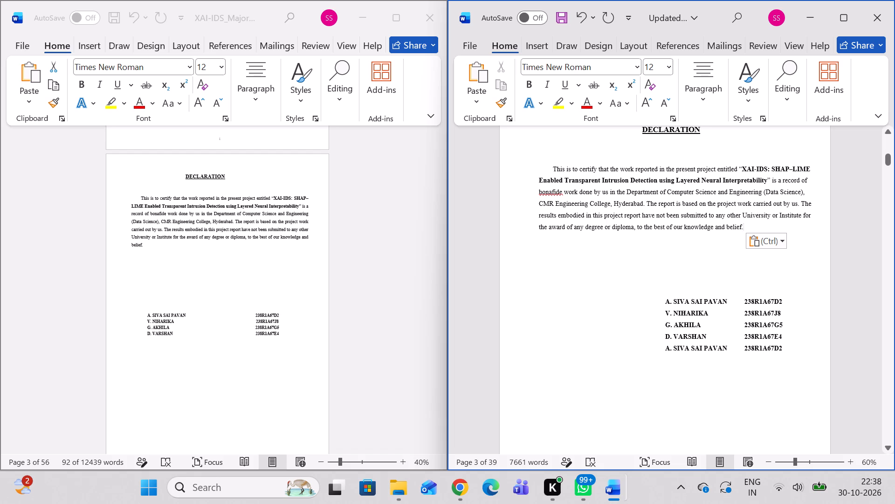
drag(736, 228, 551, 174)
key(ctrl+j)
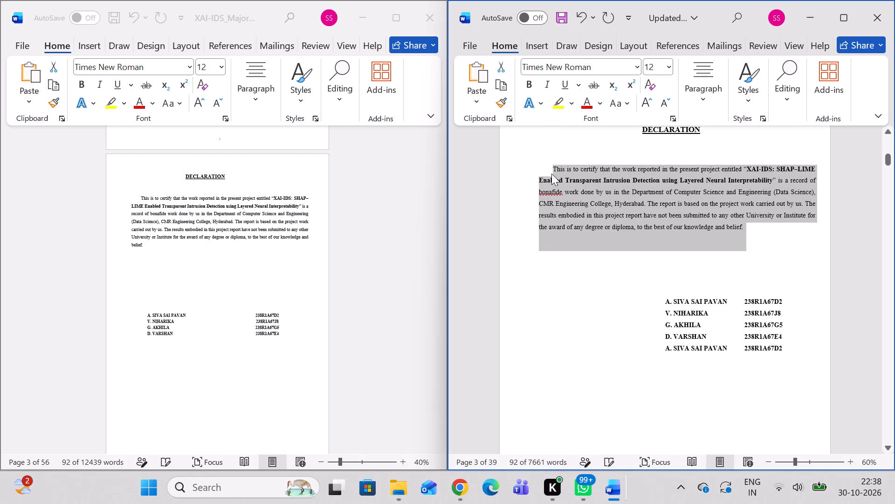
click(755, 235)
Justify both certificate paragraphs, the one below the student list starting "in partial fulfilment" and the opening one above it.
scroll(755, 235, up, 1)
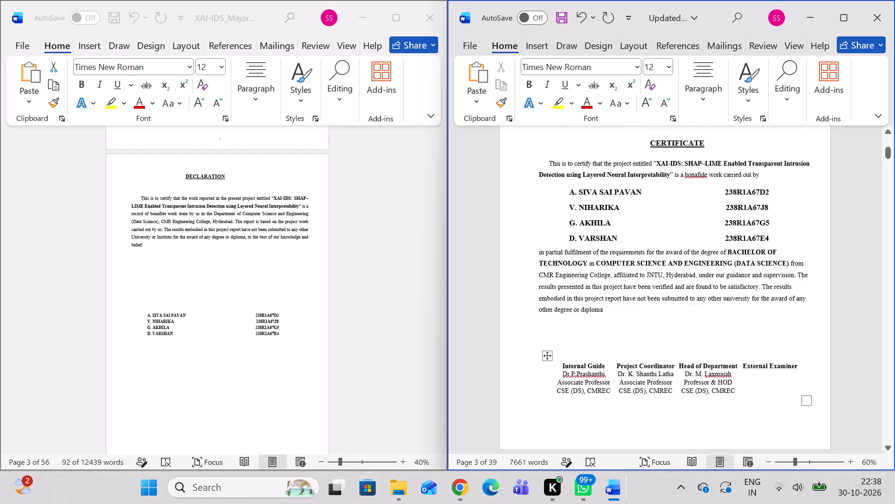
scroll(755, 235, up, 1)
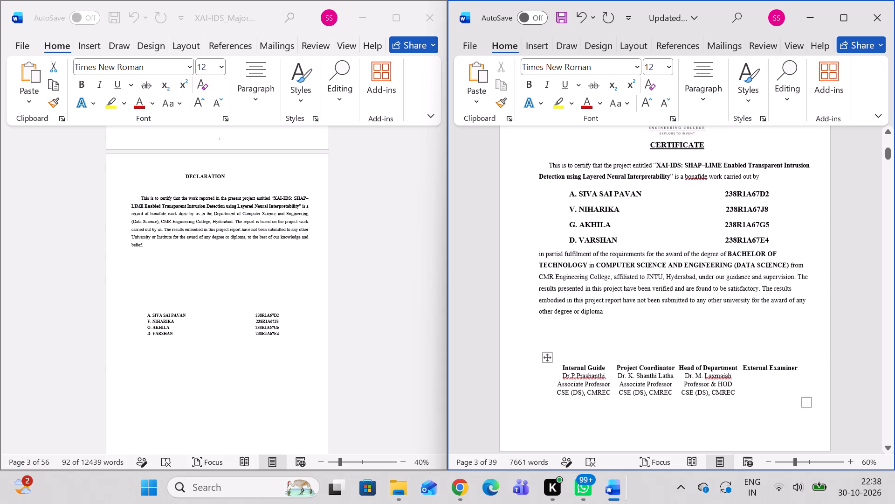
click(615, 311)
drag(615, 311, 555, 278)
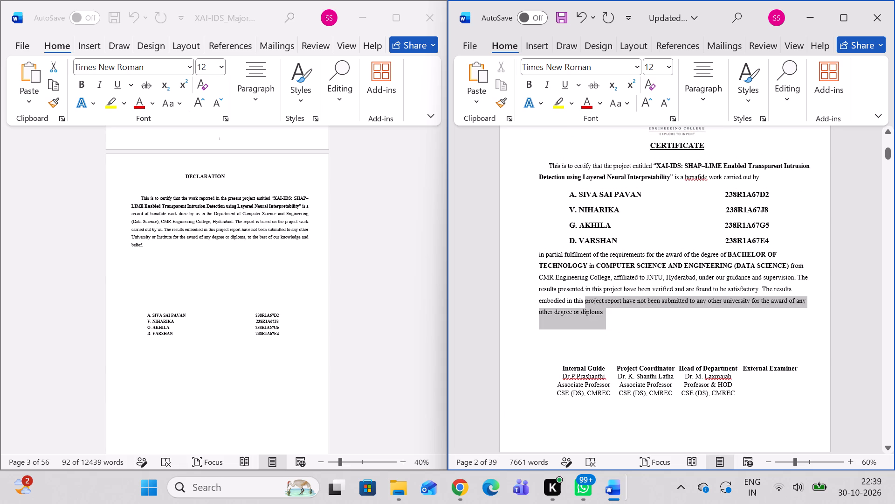
drag(555, 278, 541, 259)
key(ctrl+j)
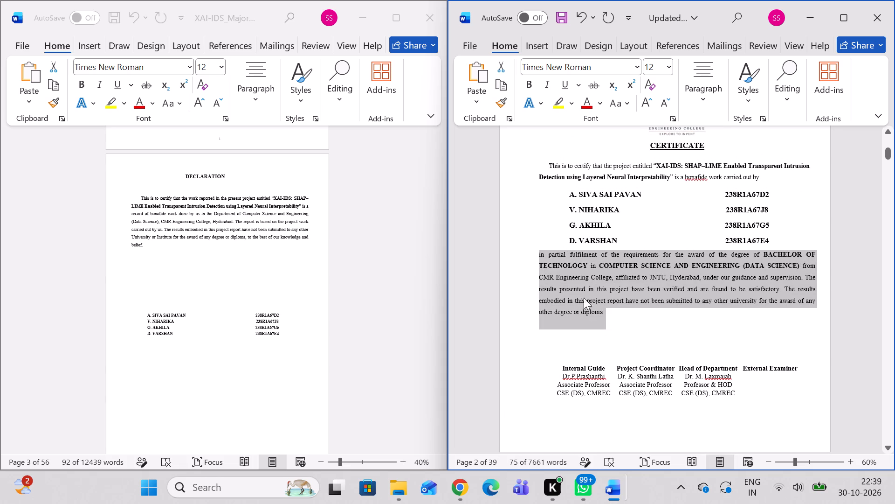
click(618, 301)
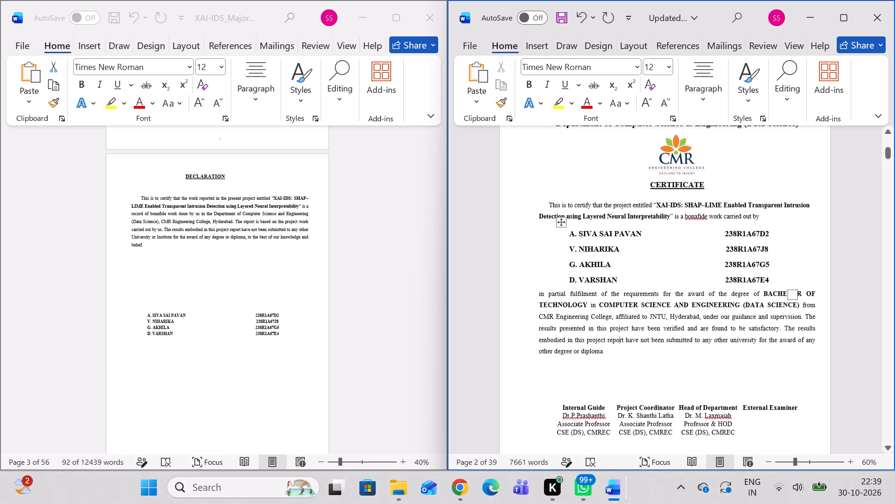
drag(764, 208, 550, 203)
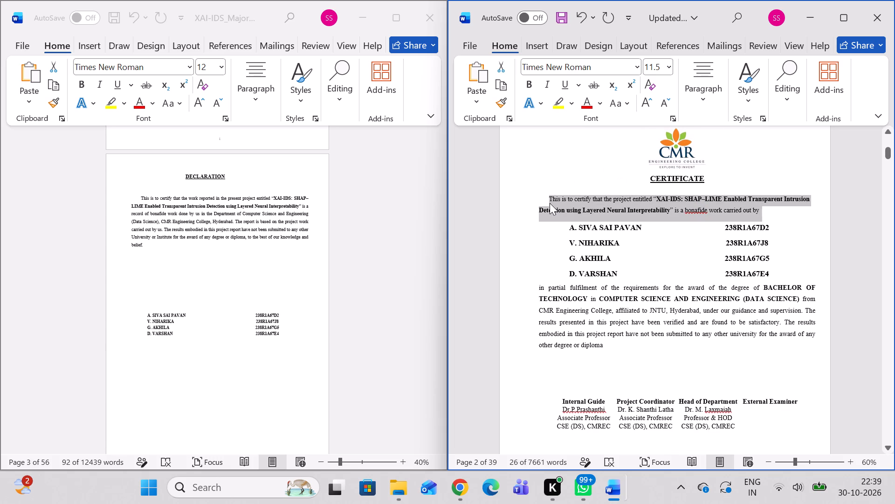
key(ctrl+j)
click(550, 203)
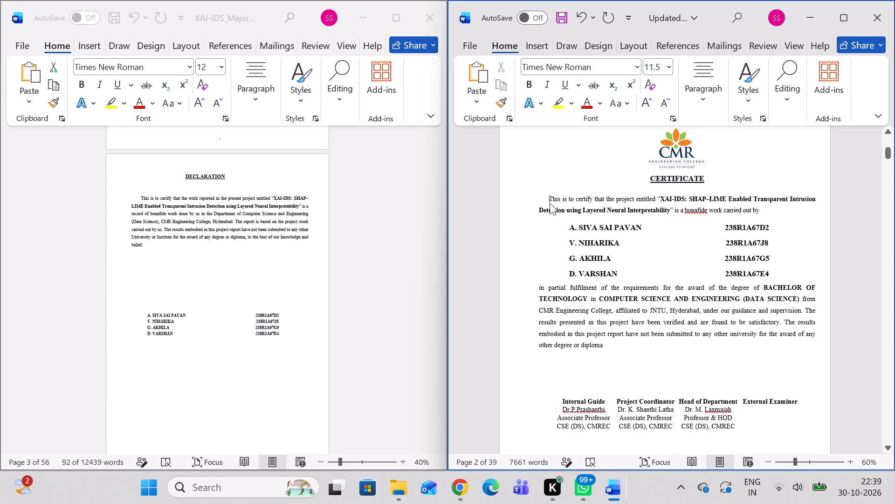
Go past the declaration to the acknowledgment page of the report being converted and look over its text and student list.
scroll(611, 278, down, 1)
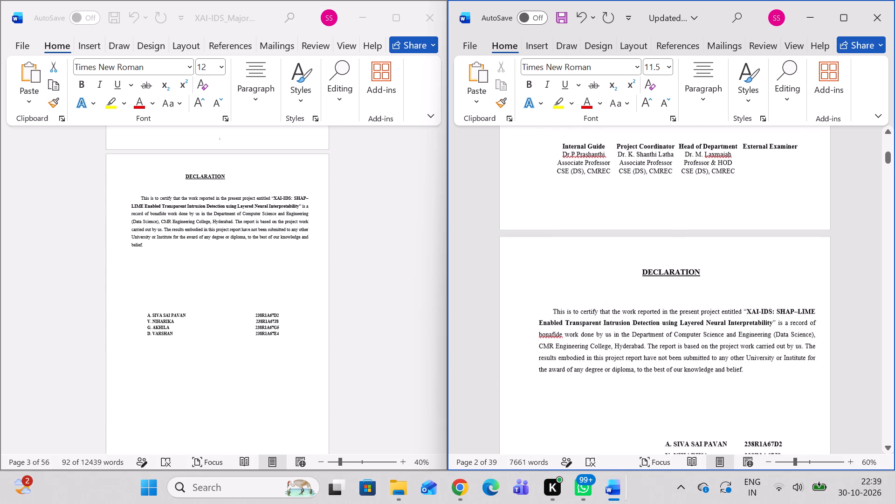
scroll(611, 278, down, 1)
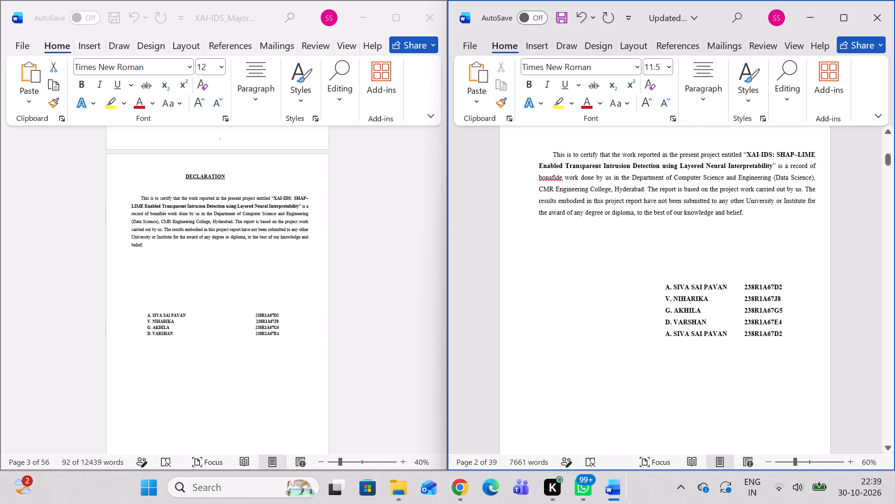
scroll(611, 278, down, 1)
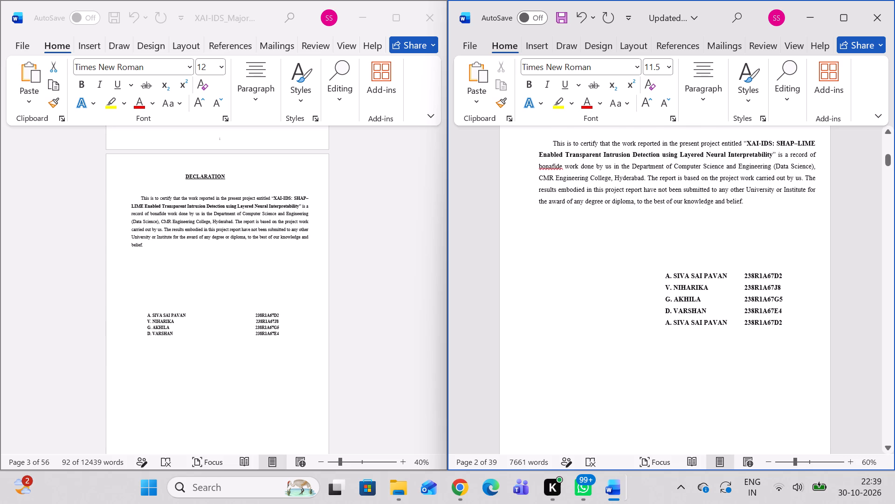
scroll(611, 278, down, 1)
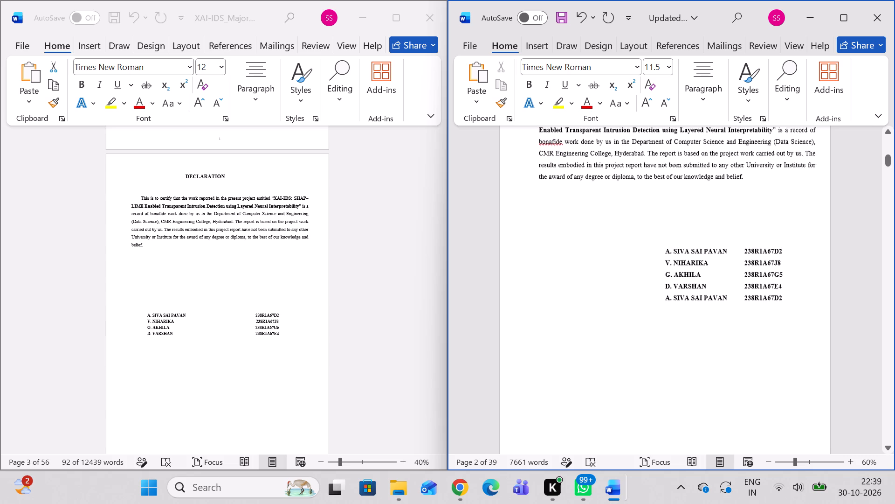
scroll(611, 278, down, 1)
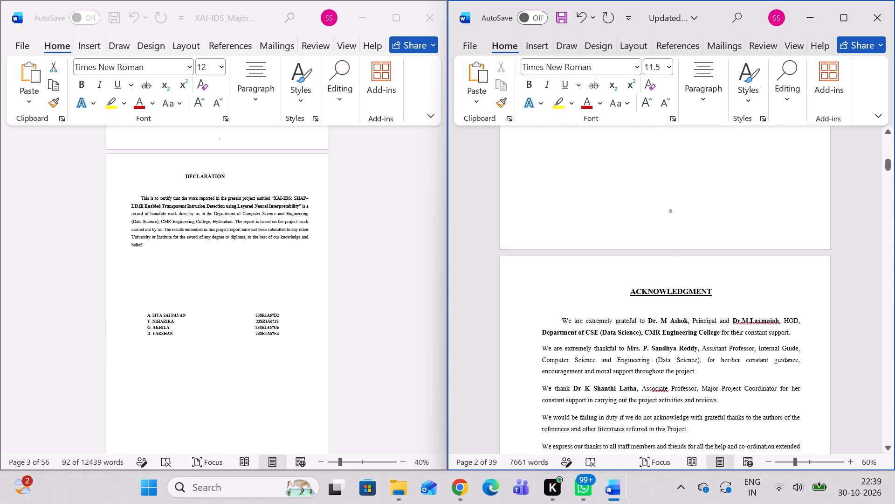
scroll(611, 278, down, 1)
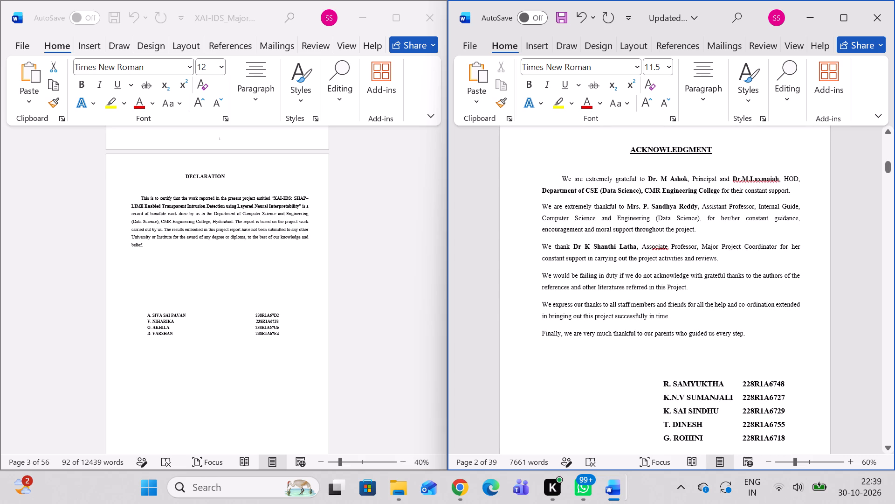
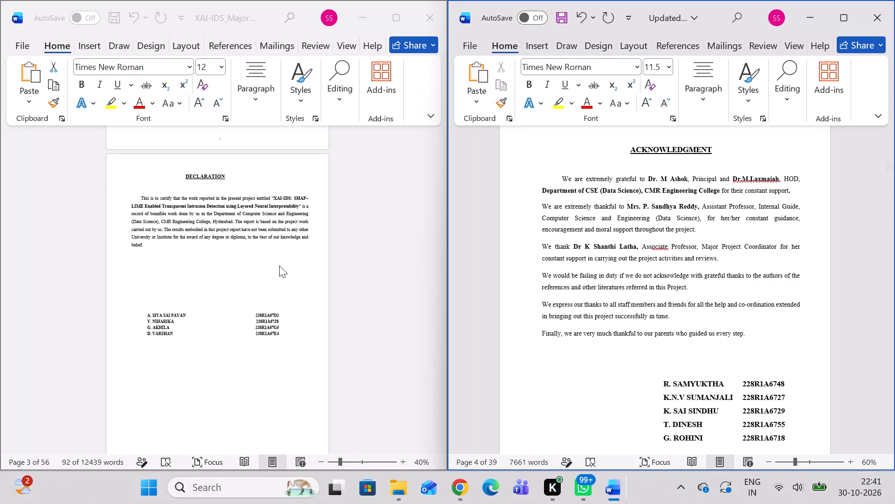
Copy the student list from the XAI-IDS acknowledgment page and paste it over the old student list on the converted report's acknowledgment page.
scroll(279, 266, down, 1)
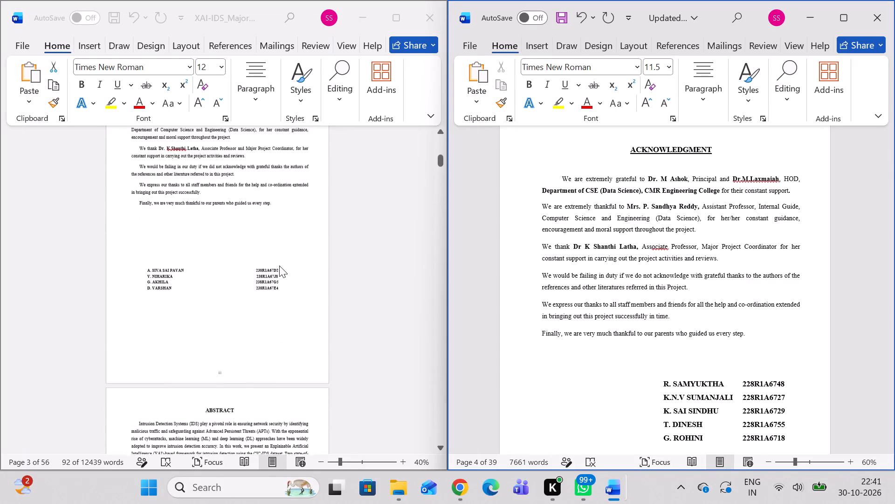
scroll(279, 266, down, 1)
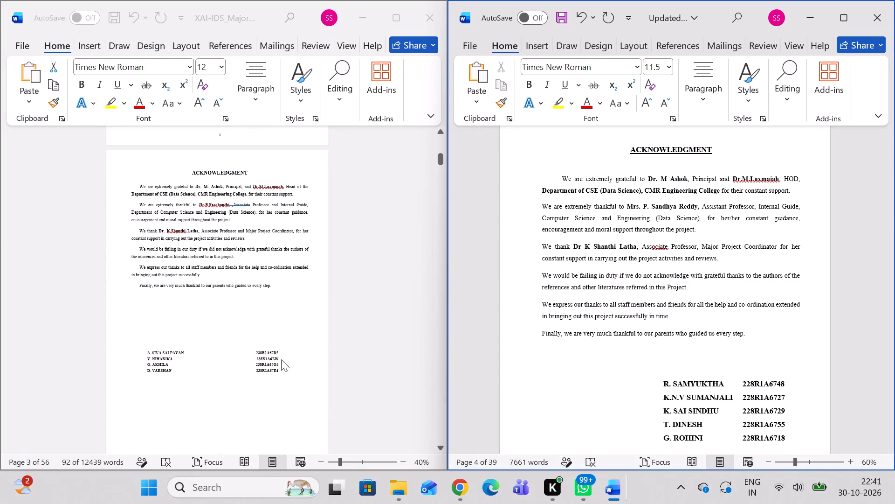
drag(281, 368, 268, 366)
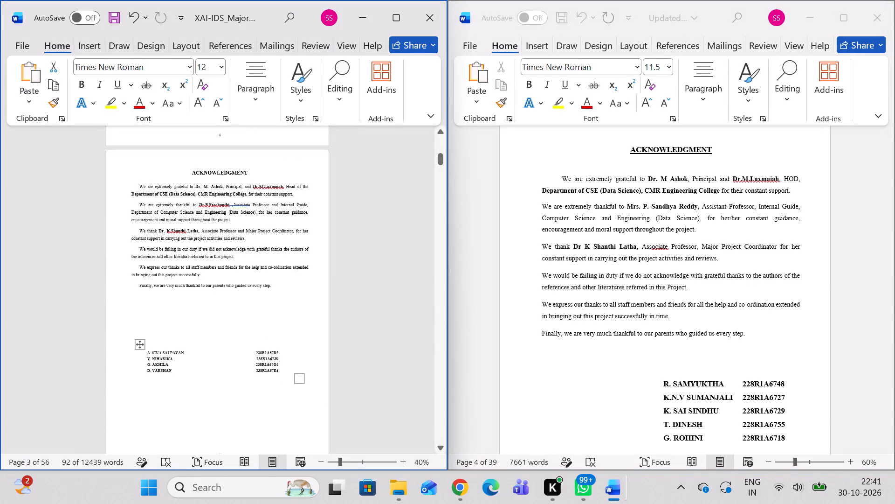
click(282, 371)
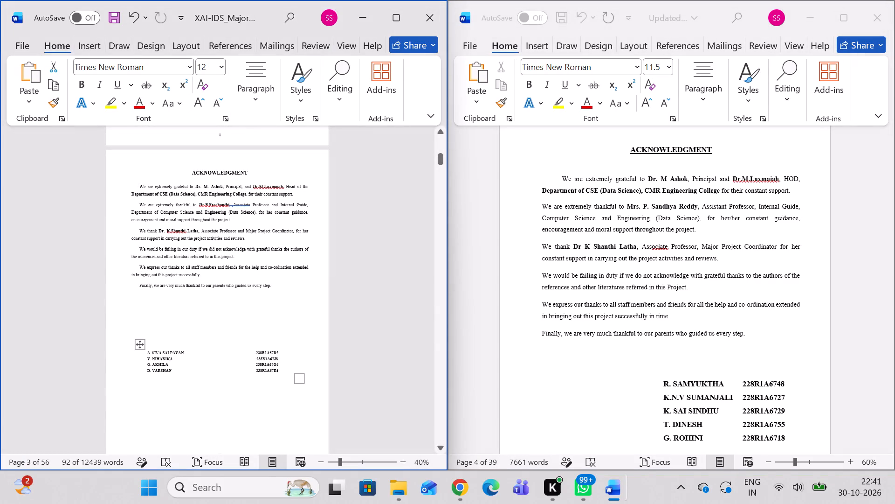
click(281, 369)
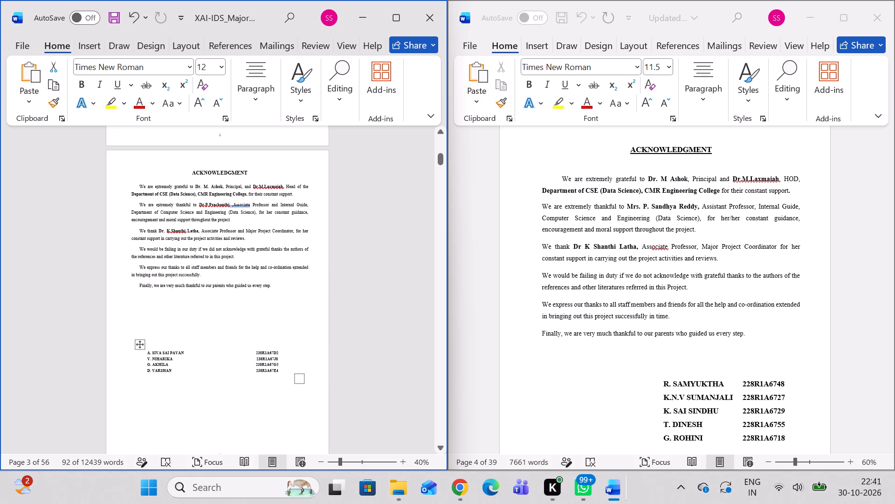
click(282, 371)
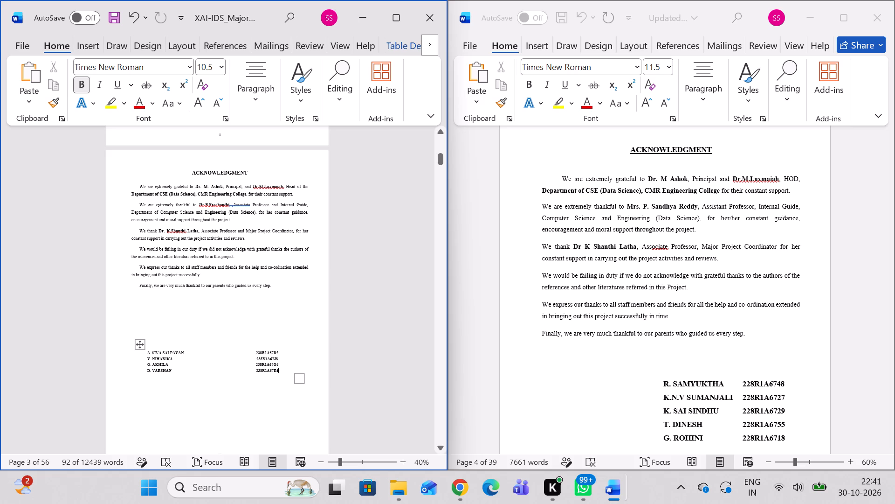
drag(282, 371, 156, 354)
key(ctrl+c)
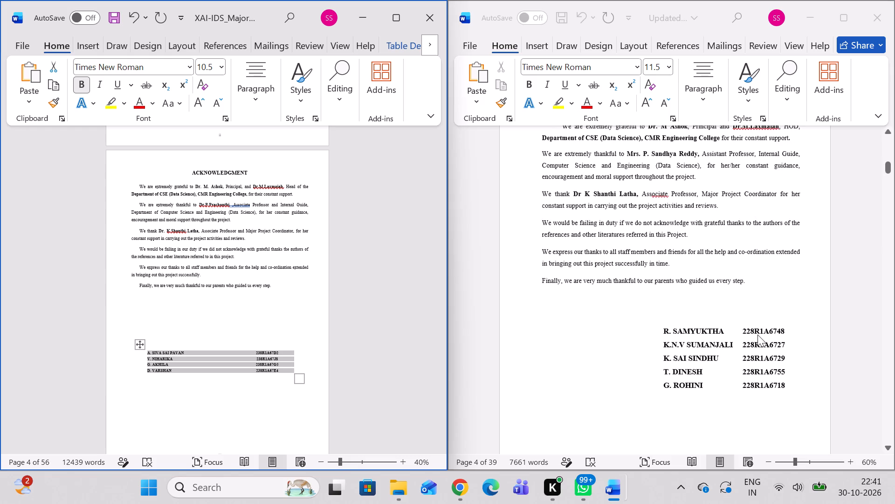
click(785, 383)
drag(785, 384, 674, 334)
key(ctrl+v)
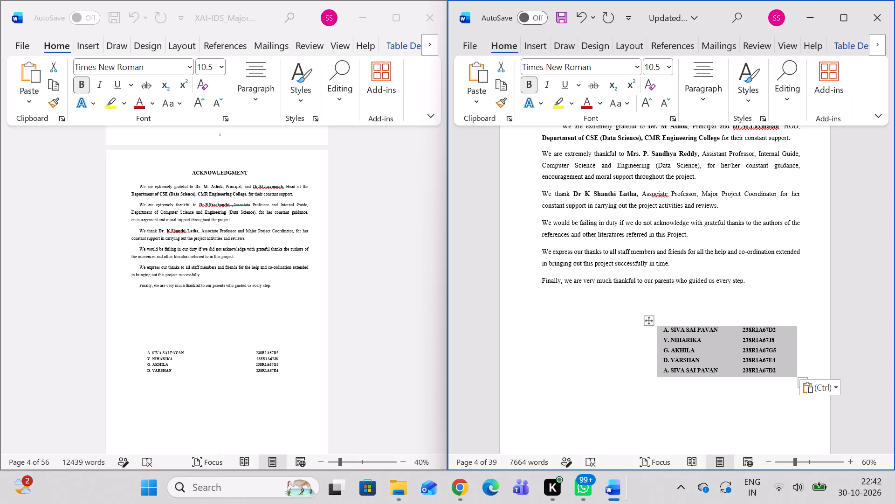
Copy all the acknowledgment paragraphs from the XAI-IDS report and paste them over the old ones, keeping the ACKNOWLEDGMENT heading.
scroll(310, 295, left, 1)
drag(274, 286, 151, 218)
click(151, 218)
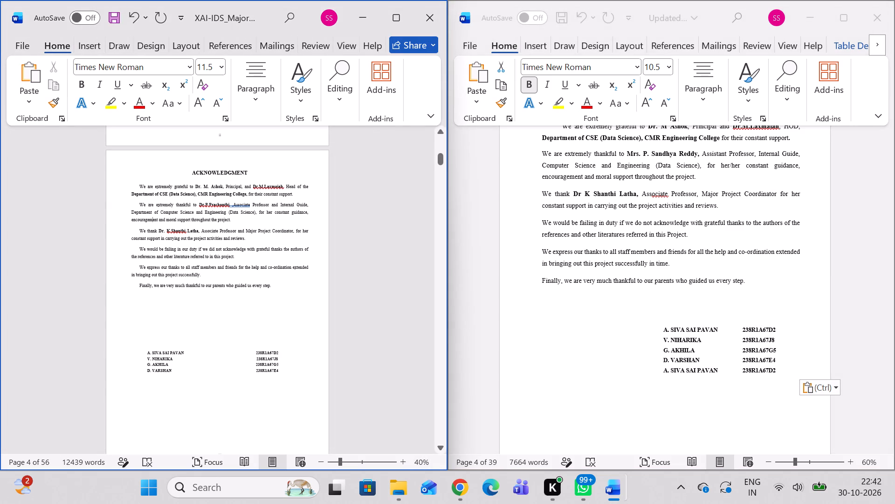
drag(273, 287, 140, 196)
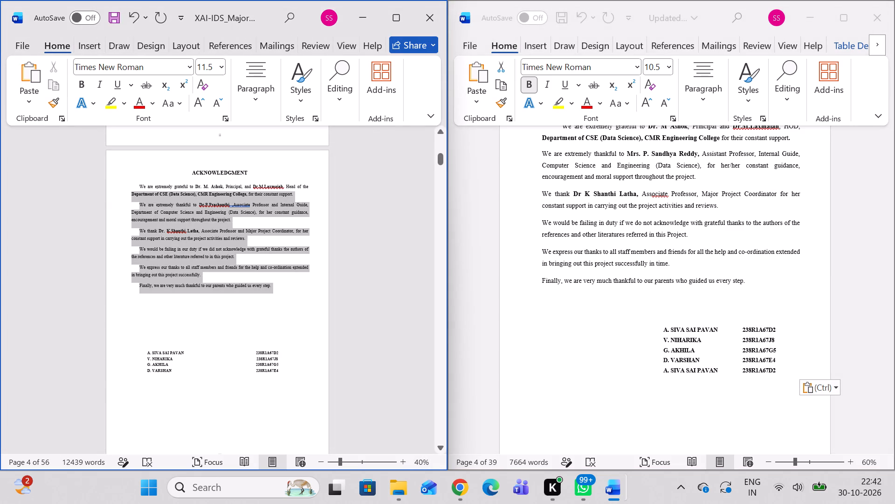
drag(140, 196, 140, 188)
key(ctrl+c)
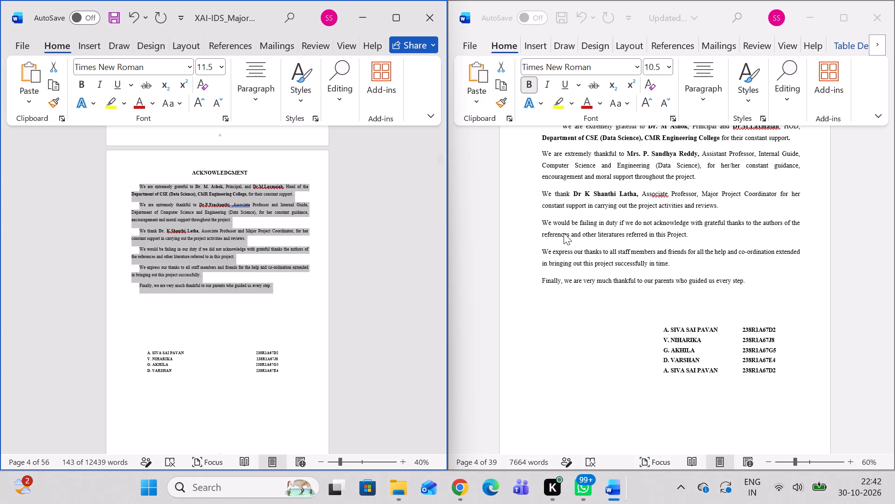
key(ctrl+c)
click(746, 280)
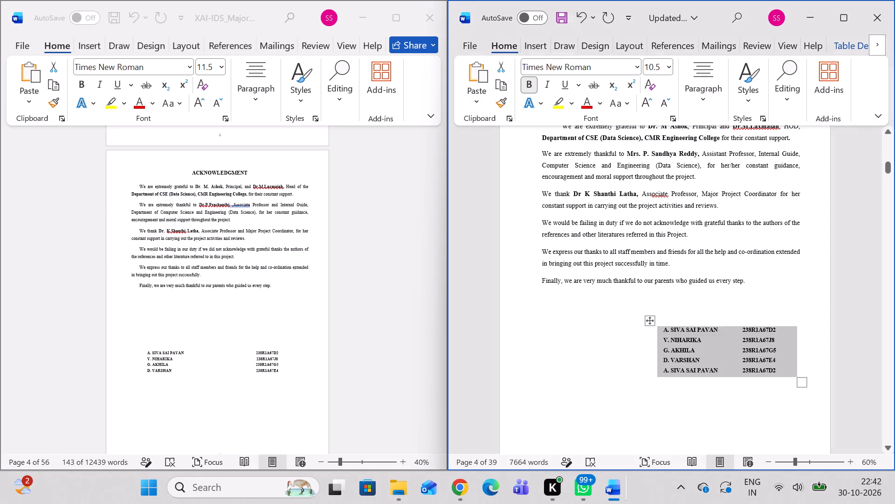
drag(746, 280, 564, 133)
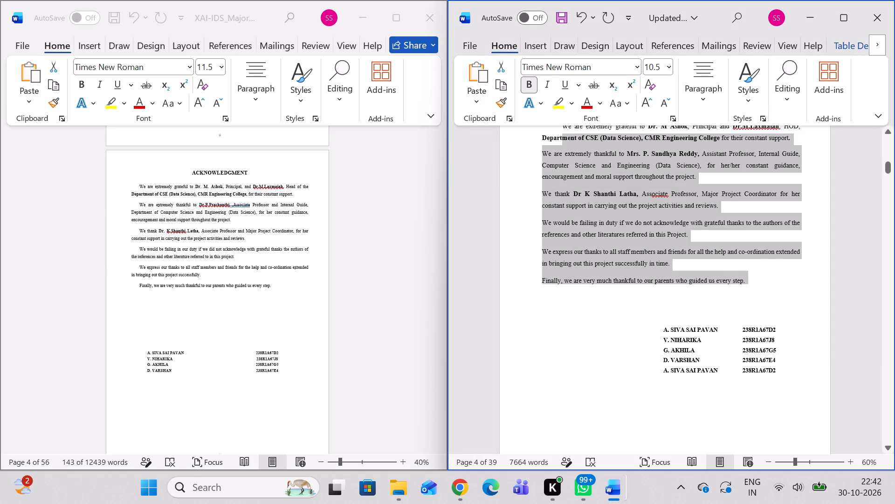
drag(564, 133, 562, 206)
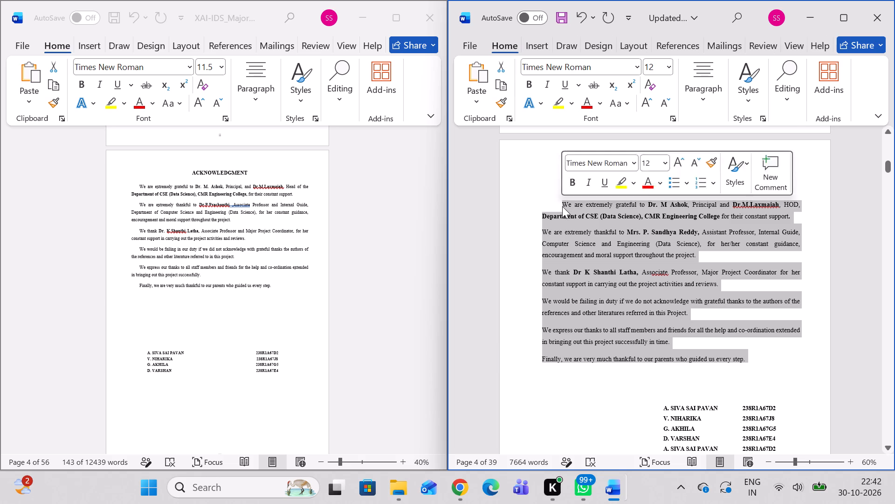
key(ctrl+v)
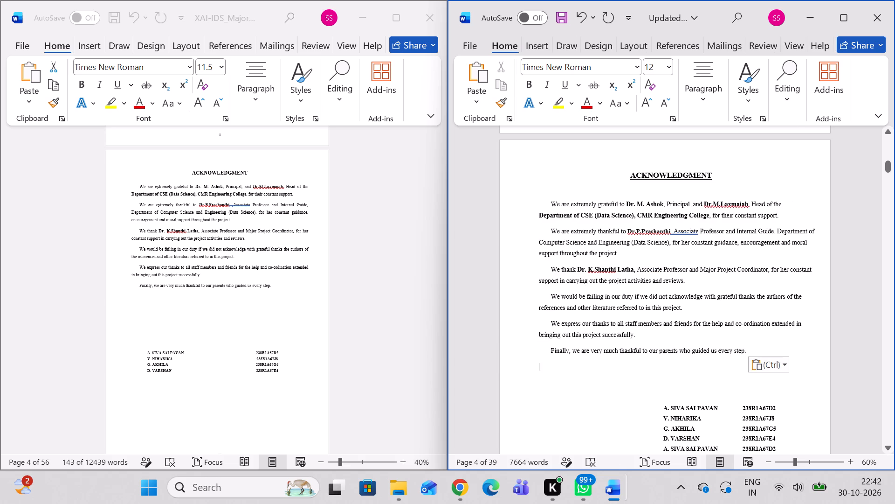
Justify all the pasted acknowledgment paragraphs and go through their line spacing options.
drag(748, 351, 551, 209)
key(ctrl+j)
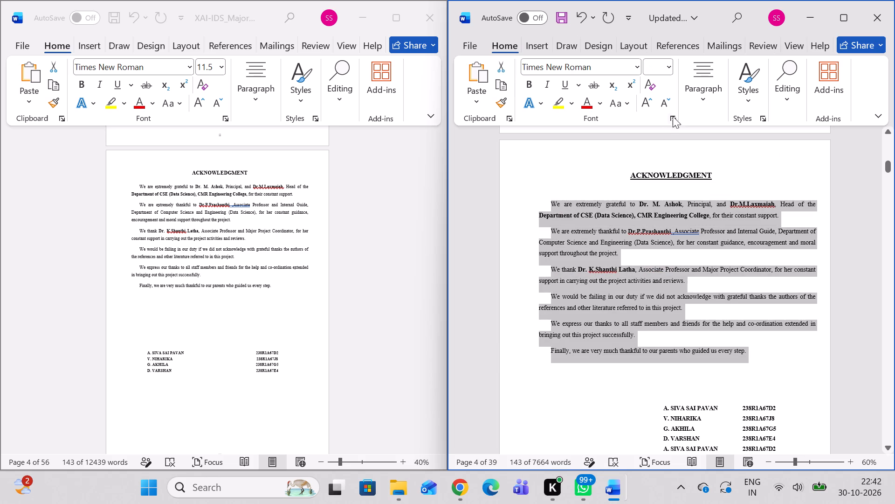
click(711, 100)
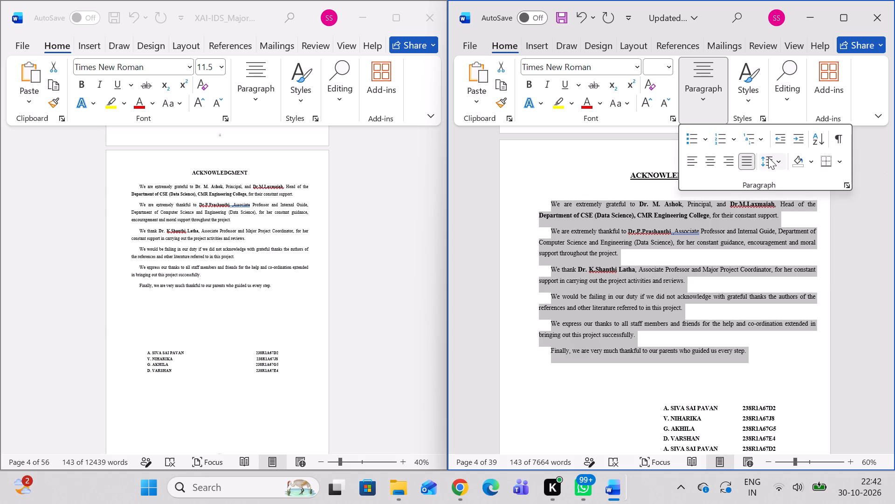
click(768, 157)
click(778, 217)
click(746, 278)
click(746, 278)
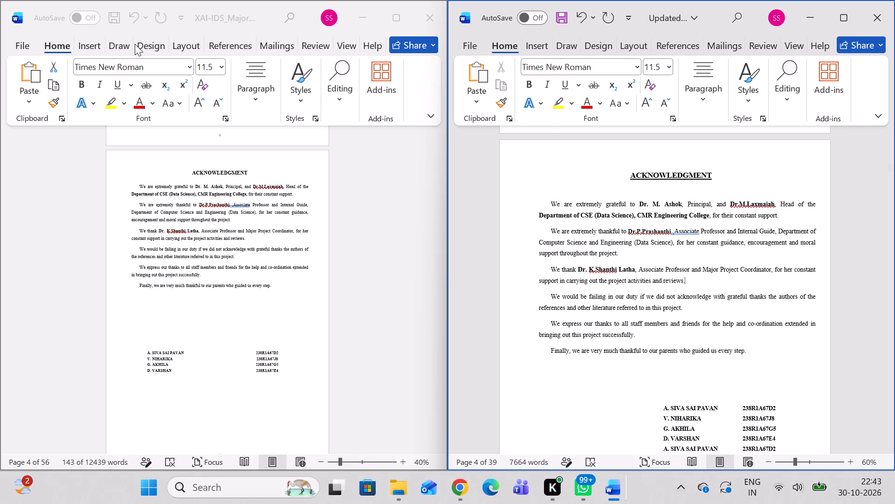
Enlarge the XAI-IDS report and examine the custom page margins used on its acknowledgment page.
click(151, 46)
click(151, 46)
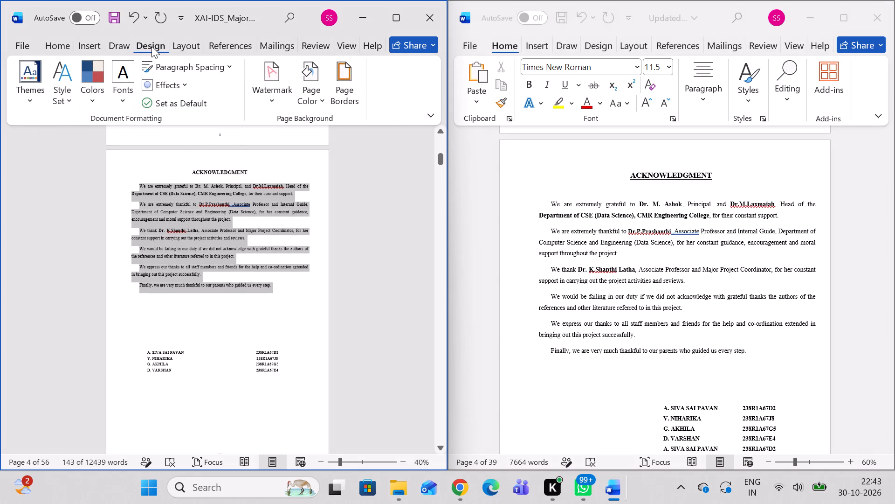
click(151, 46)
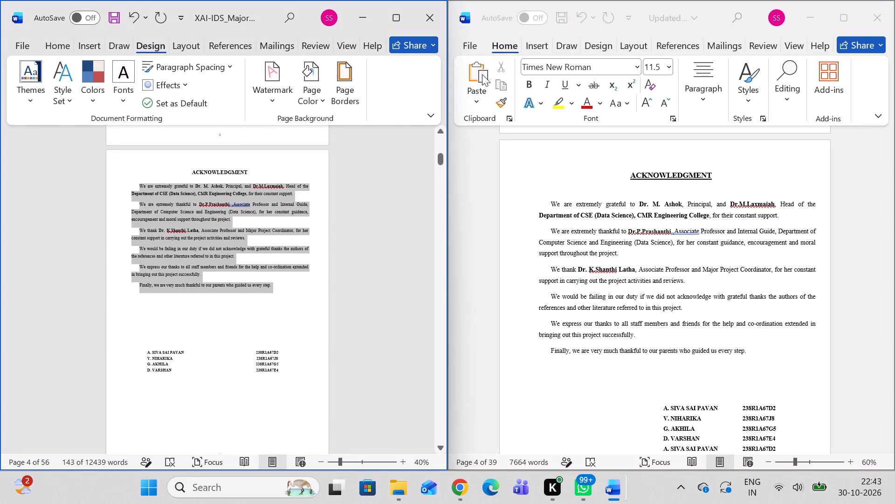
click(63, 42)
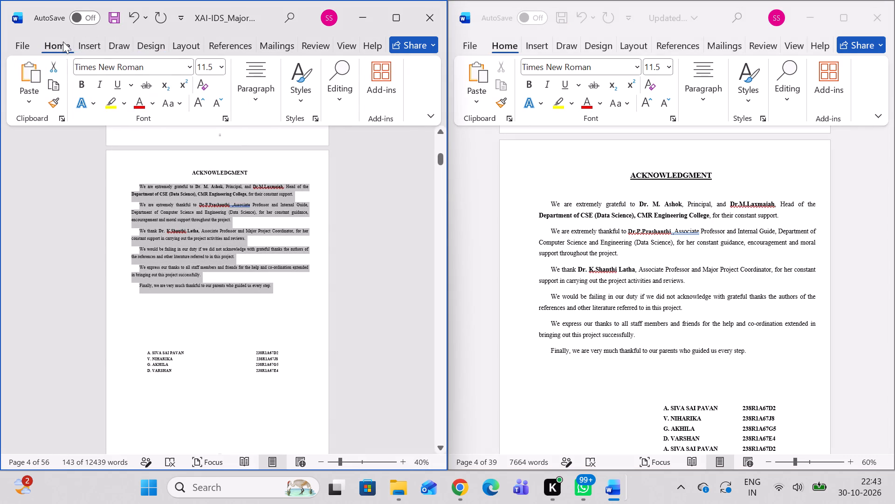
click(406, 3)
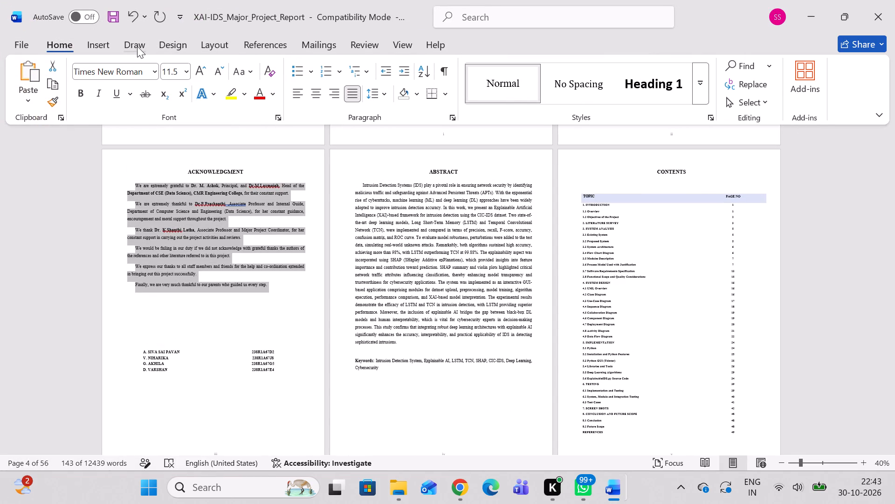
click(105, 41)
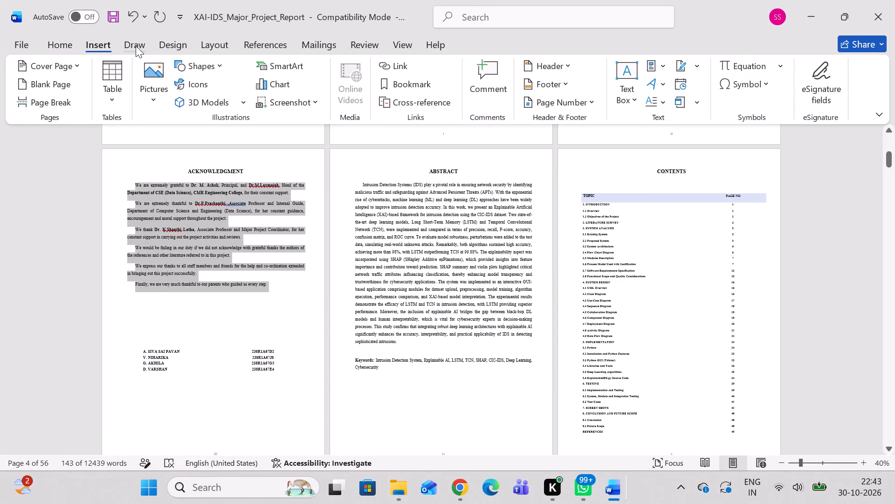
click(140, 45)
click(161, 45)
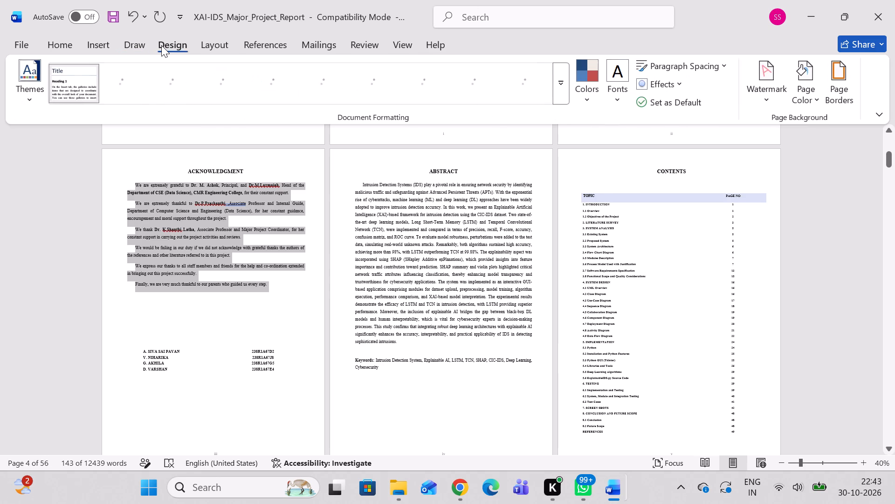
click(212, 44)
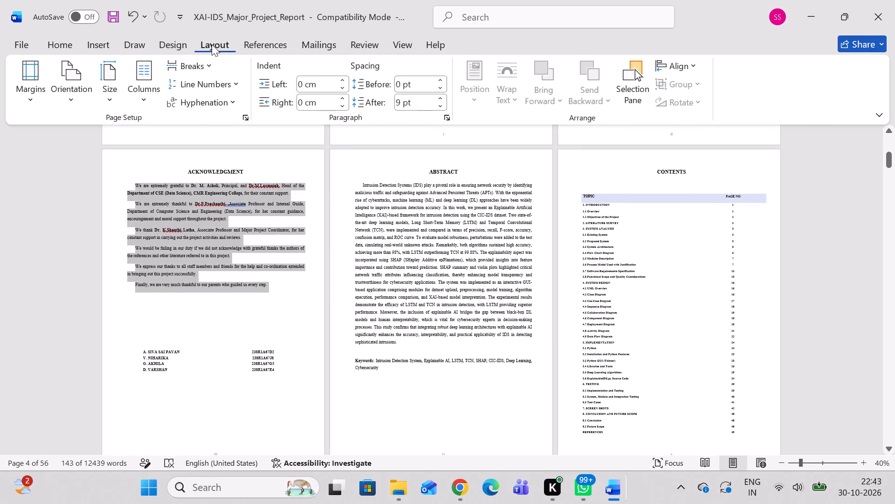
click(29, 100)
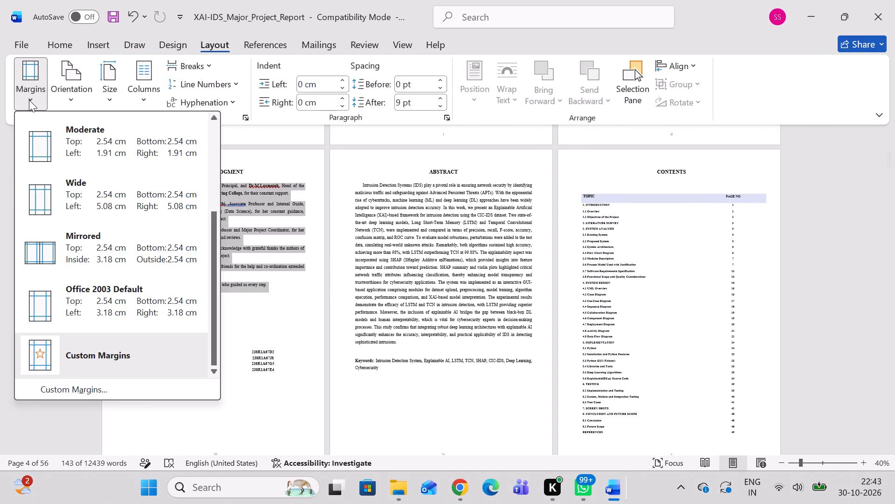
click(72, 388)
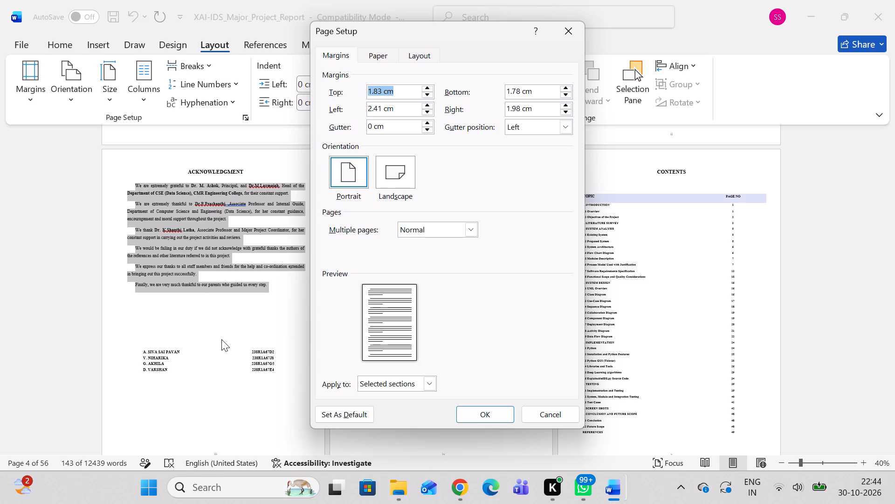
click(571, 33)
Bring up the FINALD~1 document window and close it.
key(alt+Tab)
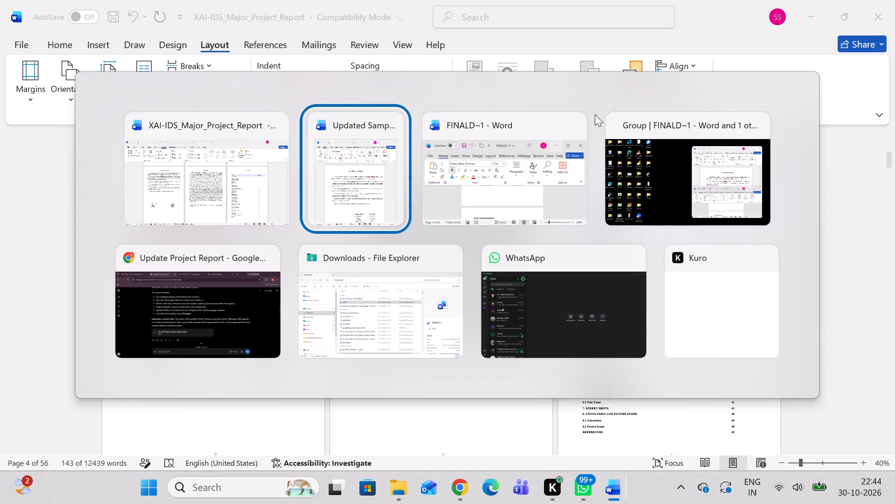
key(alt+Tab)
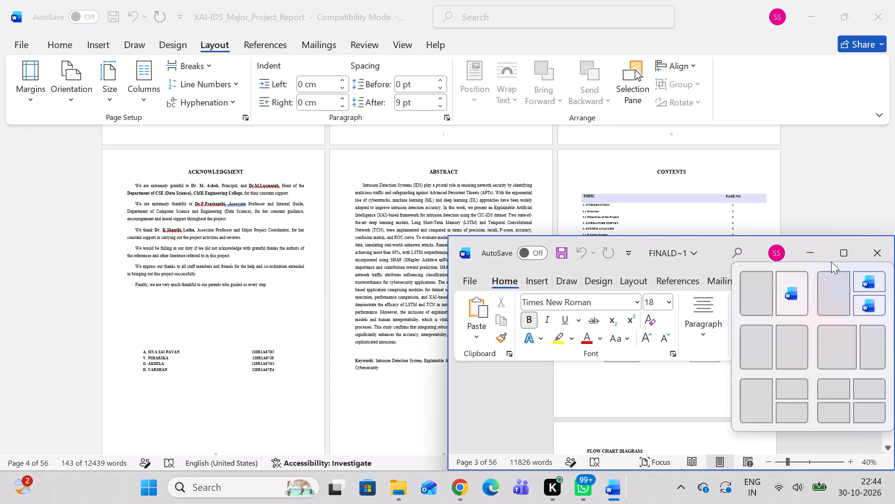
click(871, 257)
In the Updated Sample document, set the right page margin of the acknowledgment section to 1.98 cm.
key(alt+Tab)
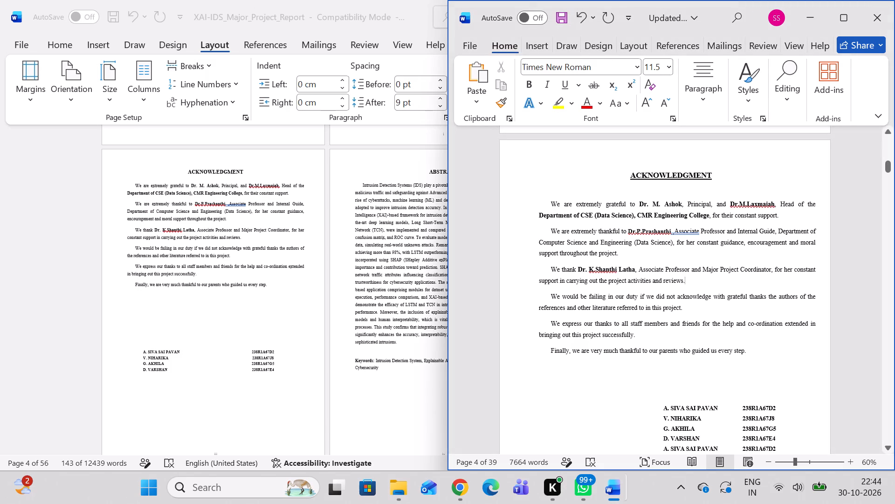
click(625, 46)
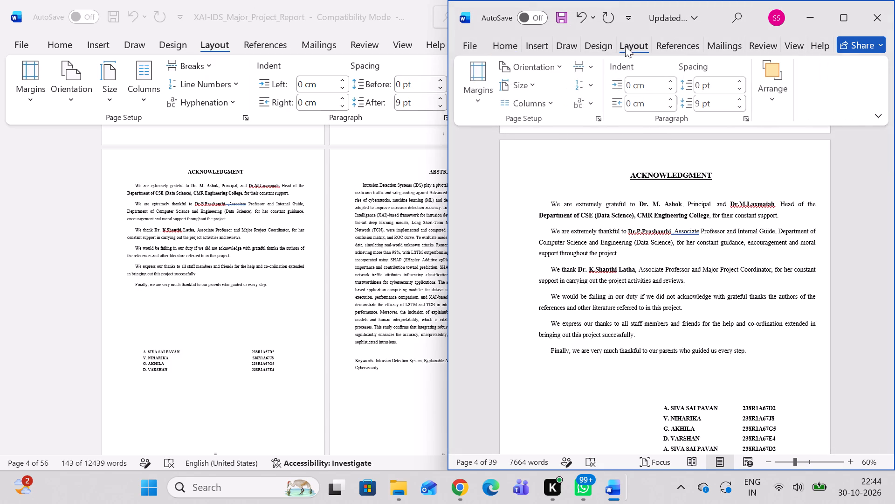
click(481, 103)
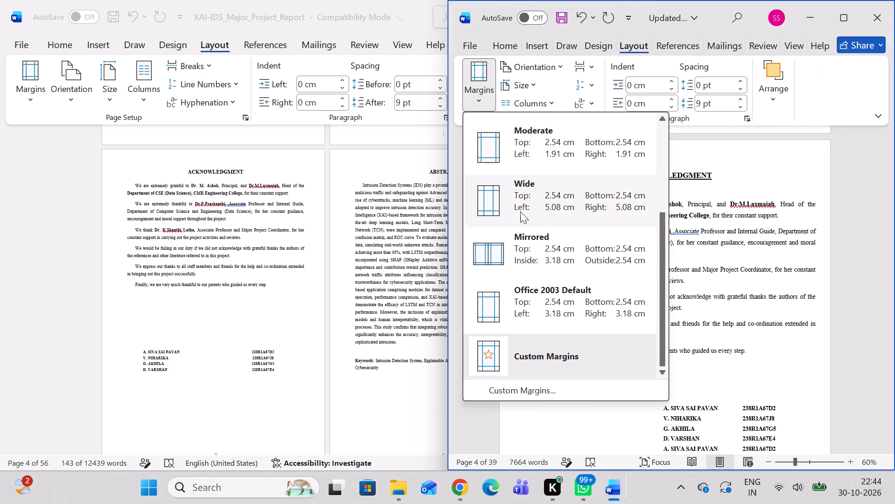
click(533, 393)
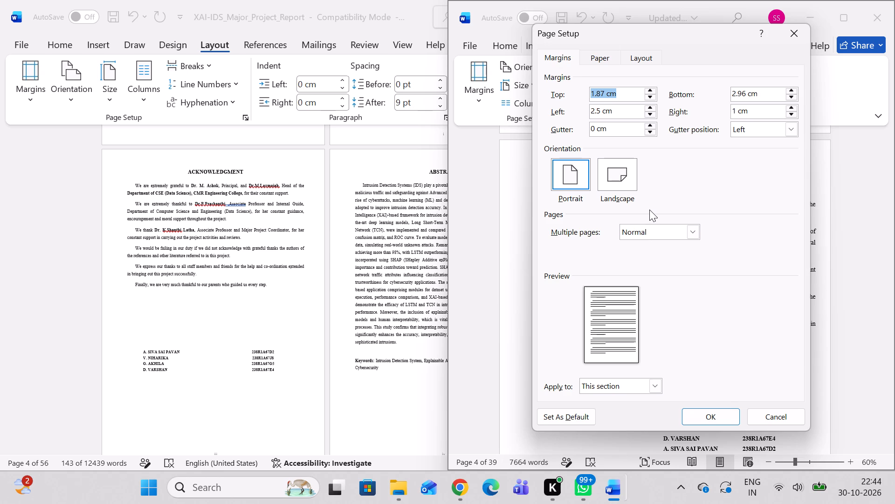
click(737, 111)
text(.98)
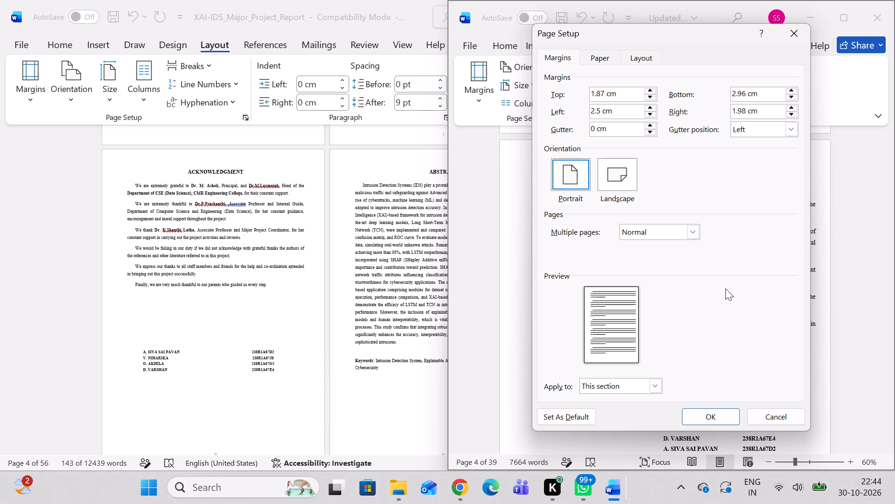
click(710, 415)
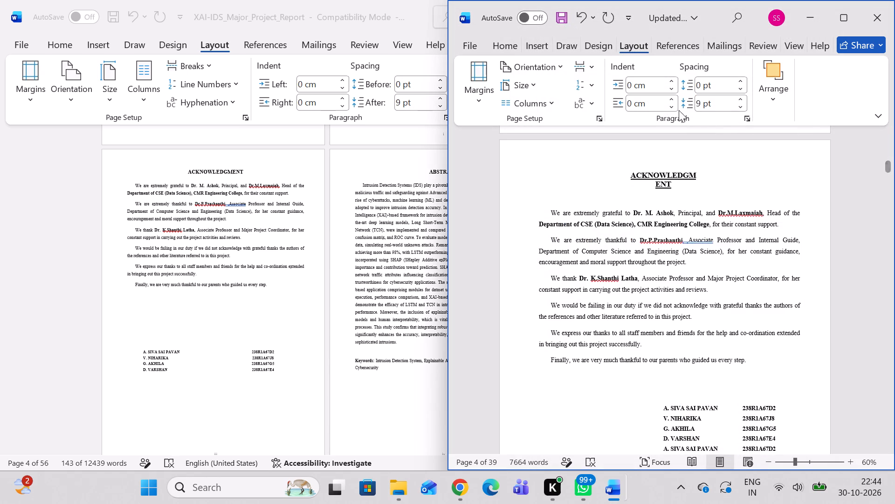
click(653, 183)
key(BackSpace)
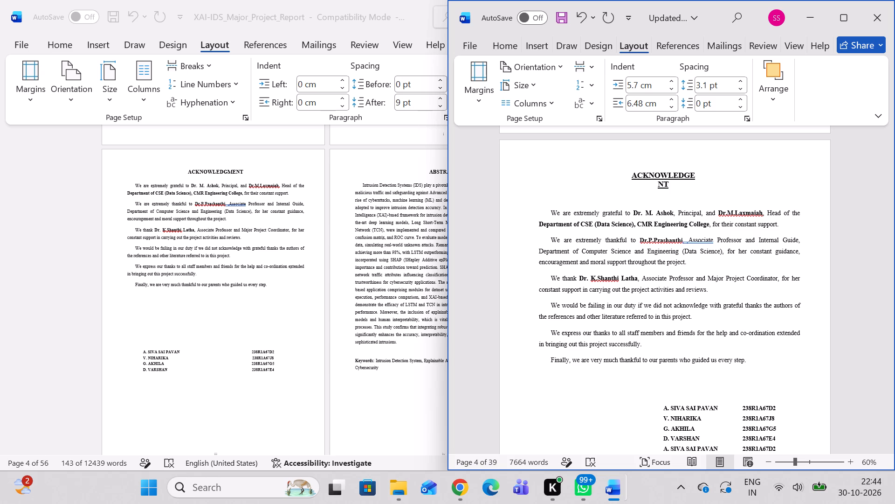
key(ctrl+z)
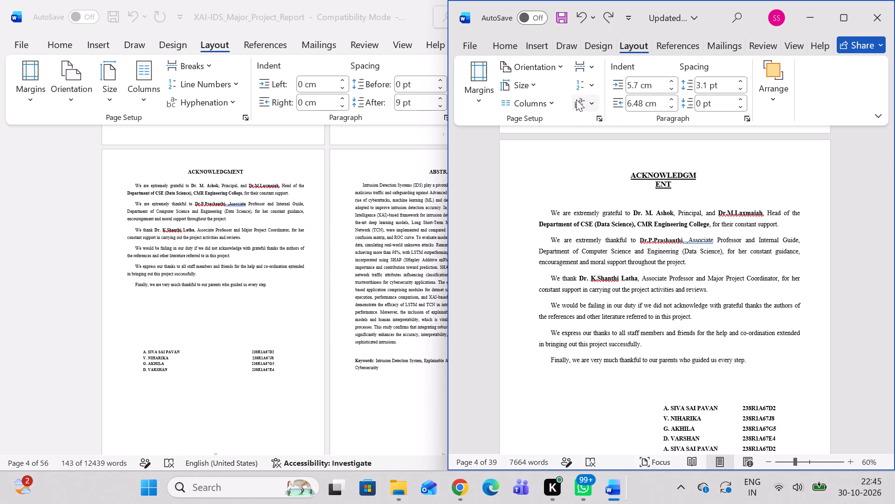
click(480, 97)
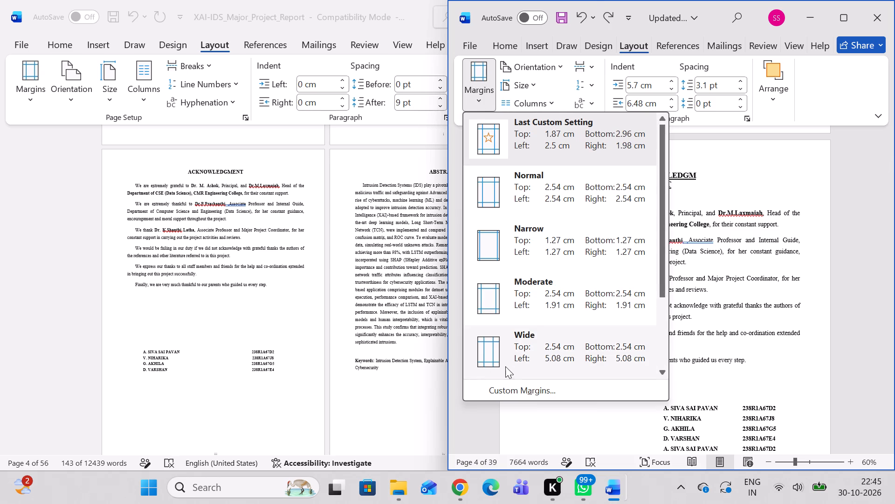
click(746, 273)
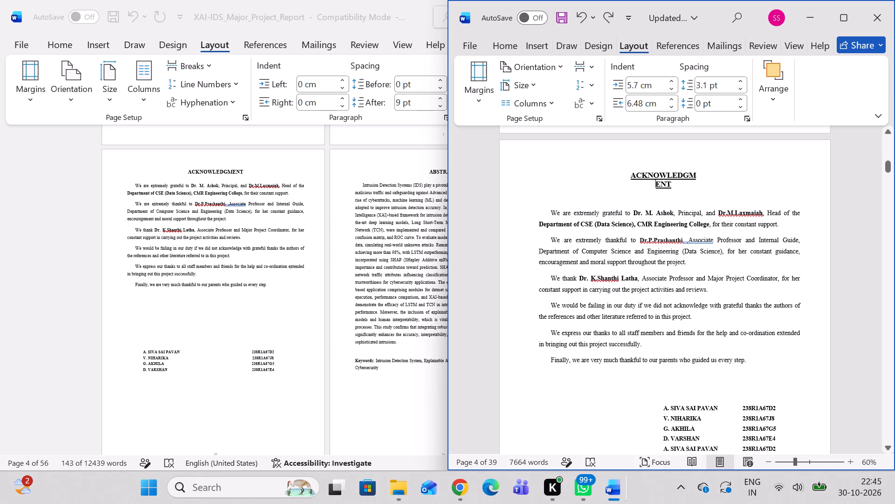
Undo the last page margin change and set the acknowledgment section's right margin to 1.98 cm again, applied to this section.
key(ctrl+z)
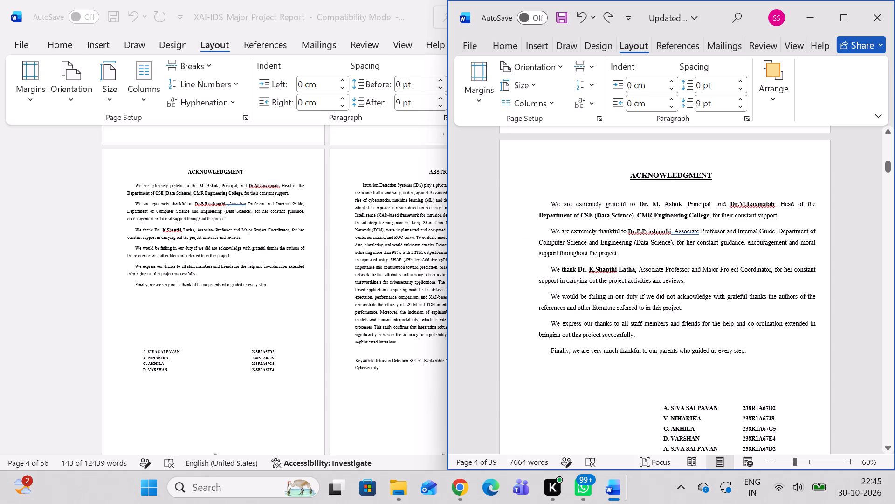
click(489, 103)
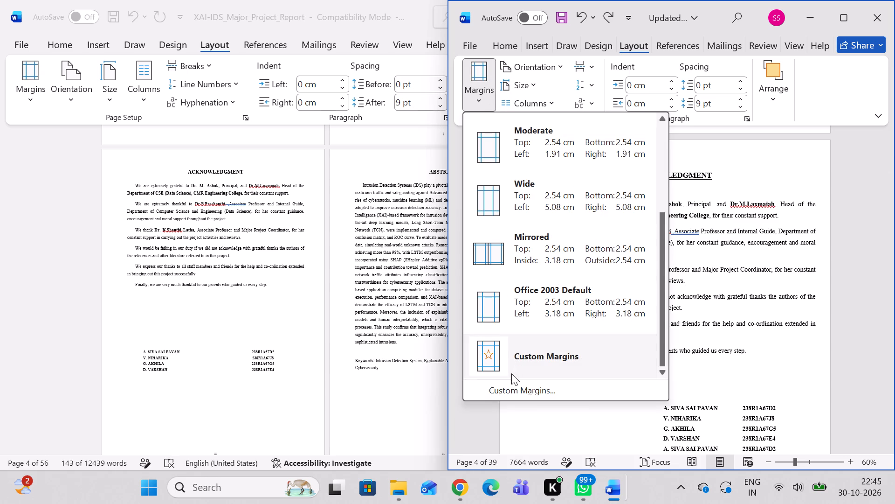
click(511, 389)
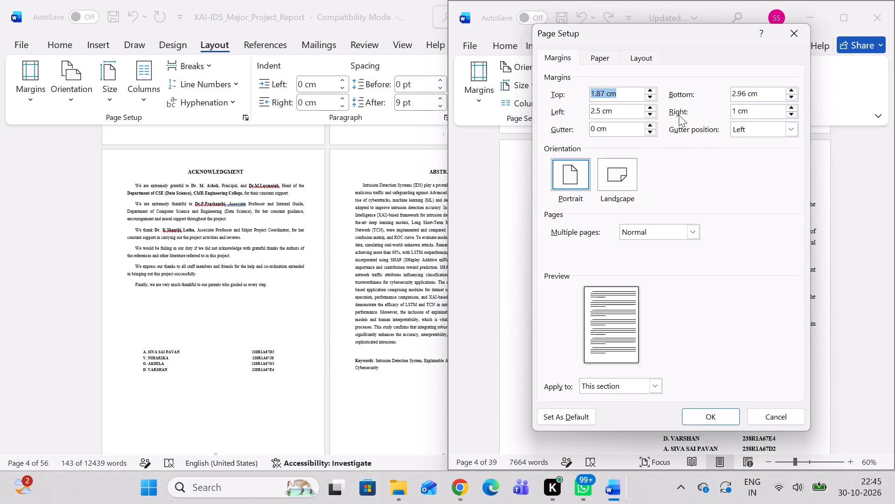
click(735, 111)
text(.98)
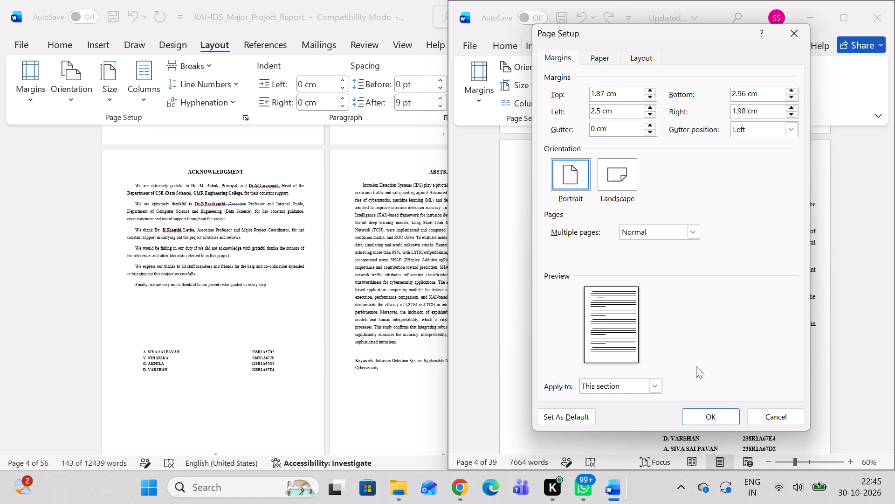
click(604, 54)
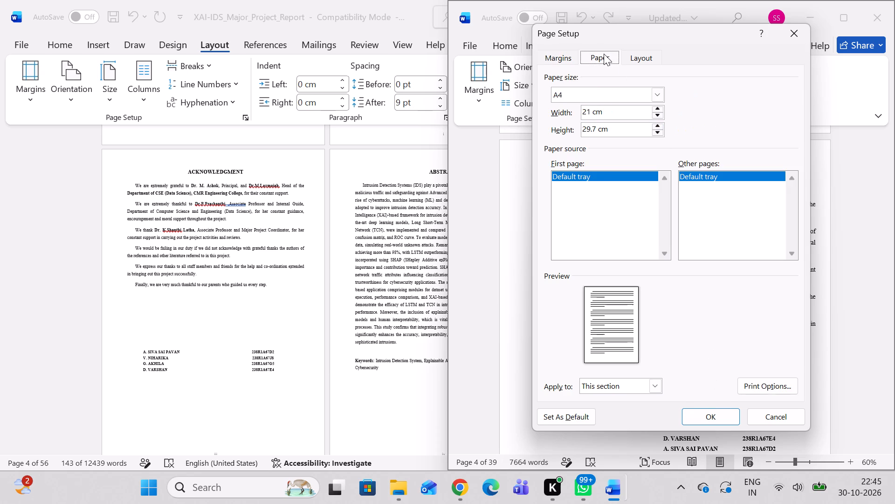
click(636, 54)
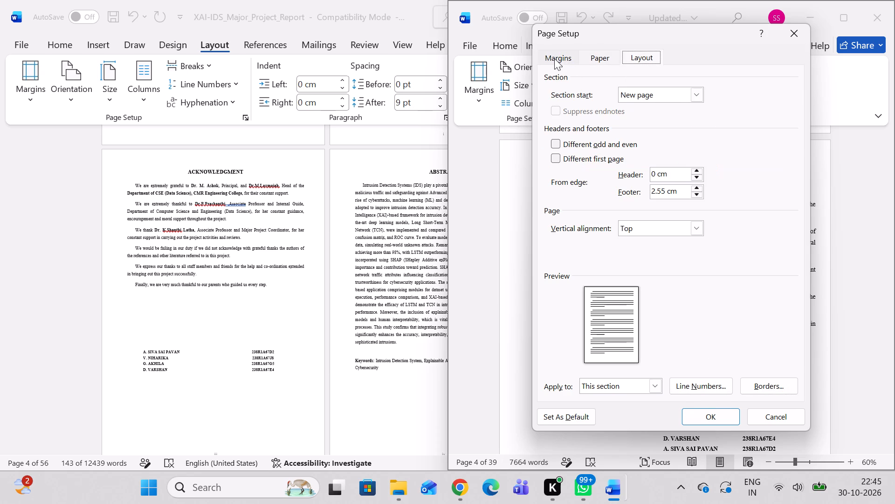
click(555, 54)
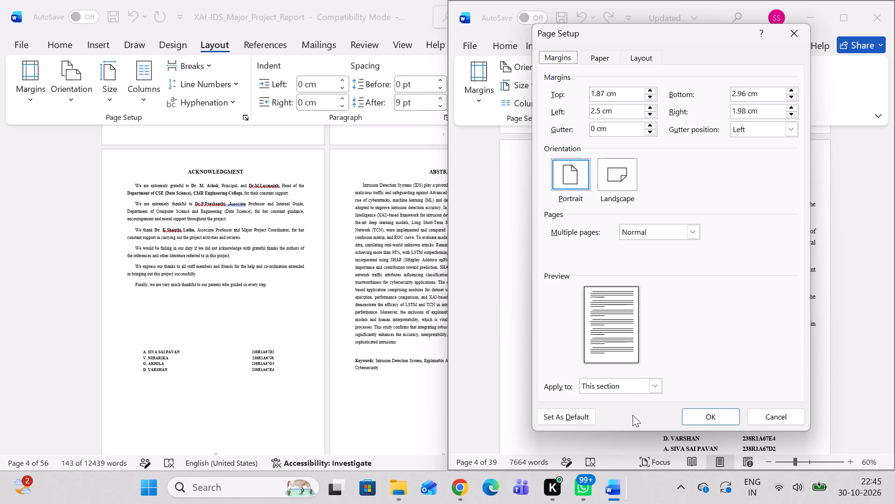
click(659, 382)
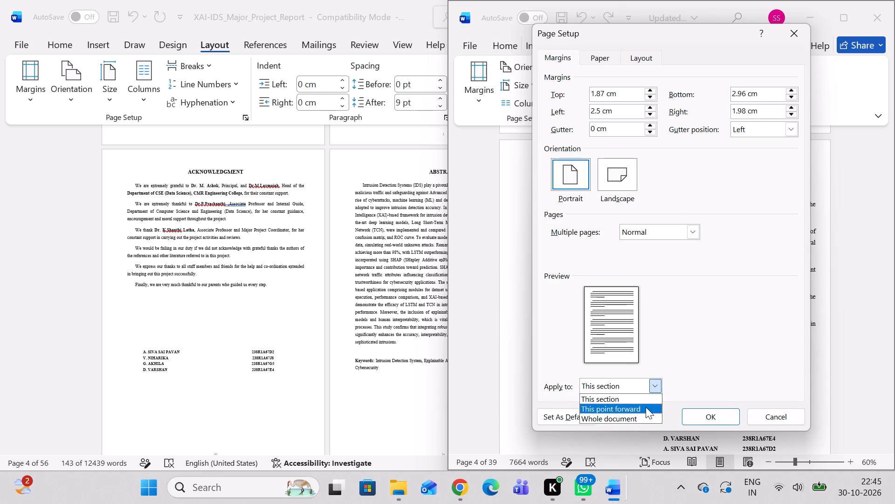
click(656, 381)
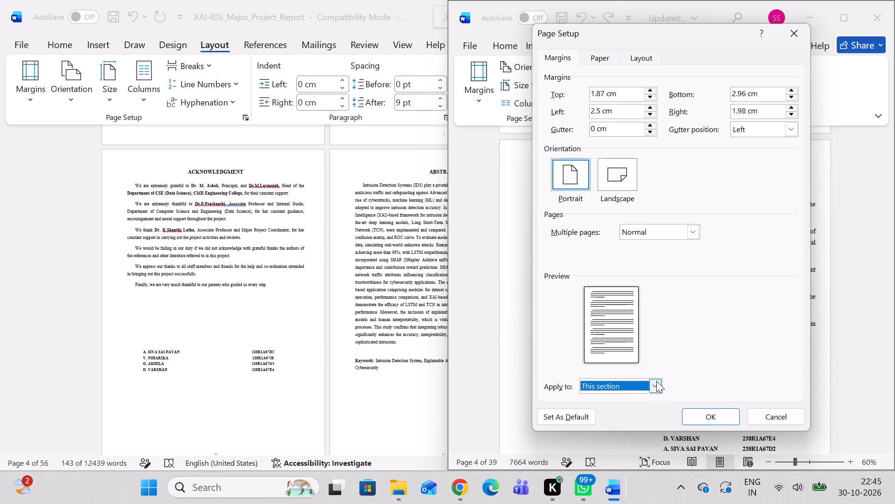
click(656, 381)
click(656, 381)
click(721, 302)
click(726, 417)
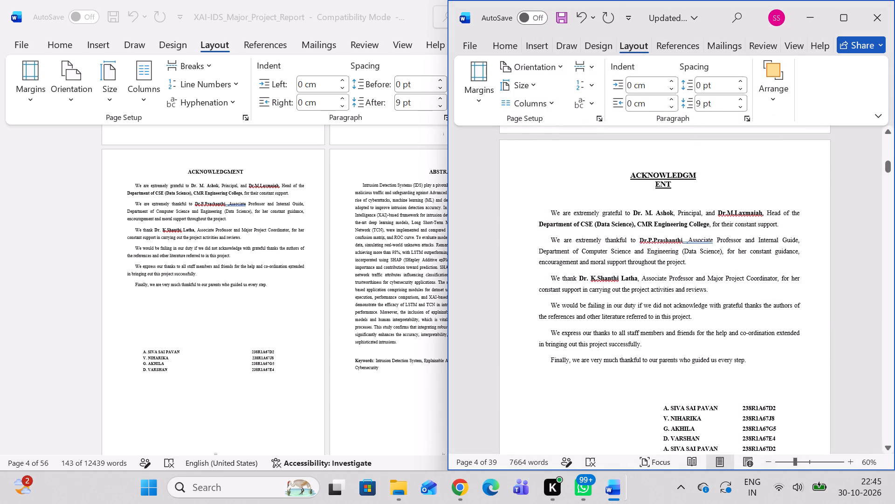
Match the ACKNOWLEDGMENT heading to the one in the XAI-IDS report: left and right indents 0 cm, spacing before 0 pt, spacing after 20 pt.
click(688, 167)
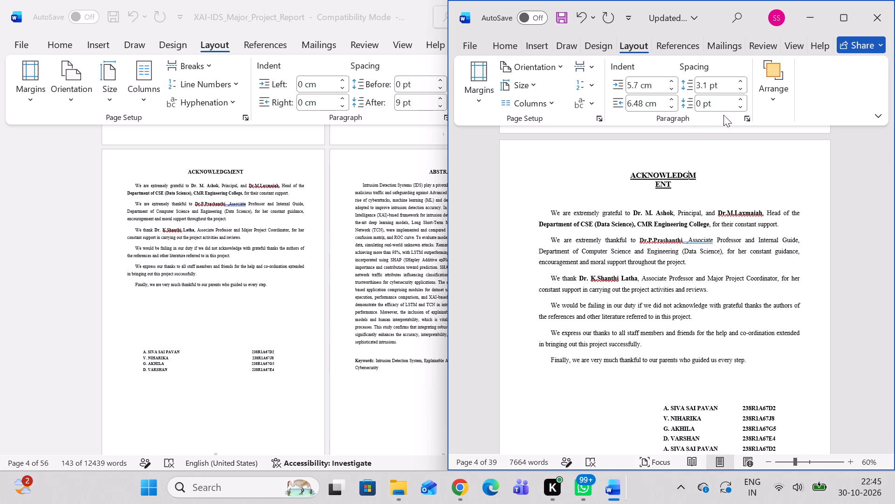
click(238, 167)
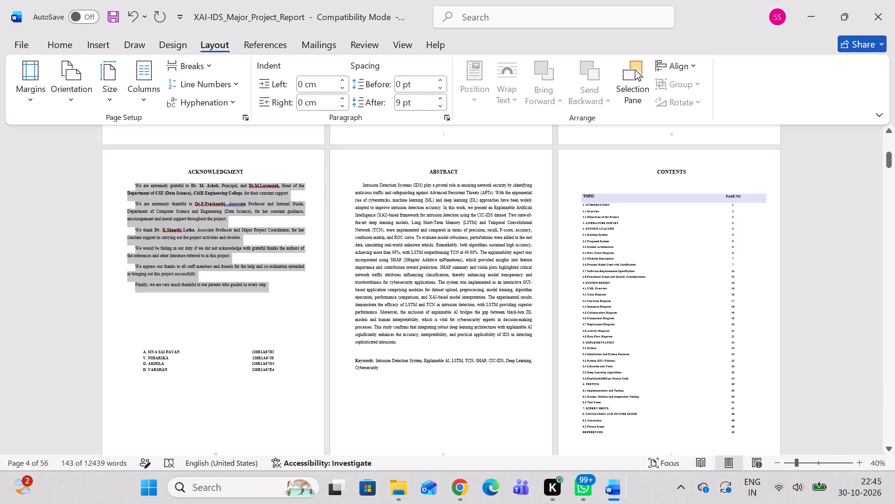
click(238, 167)
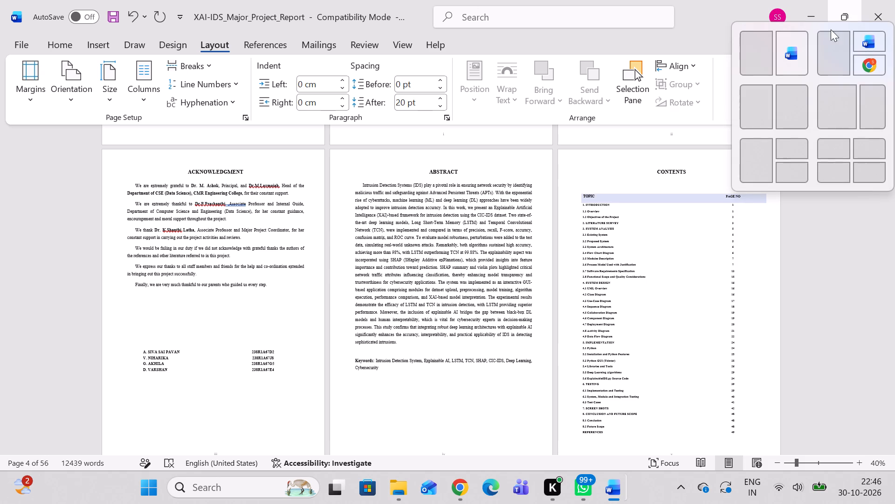
key(alt+Tab)
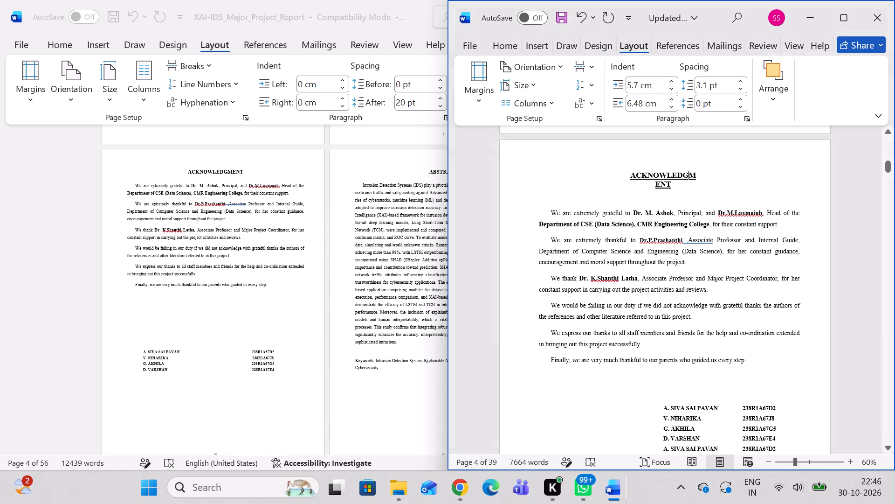
click(658, 82)
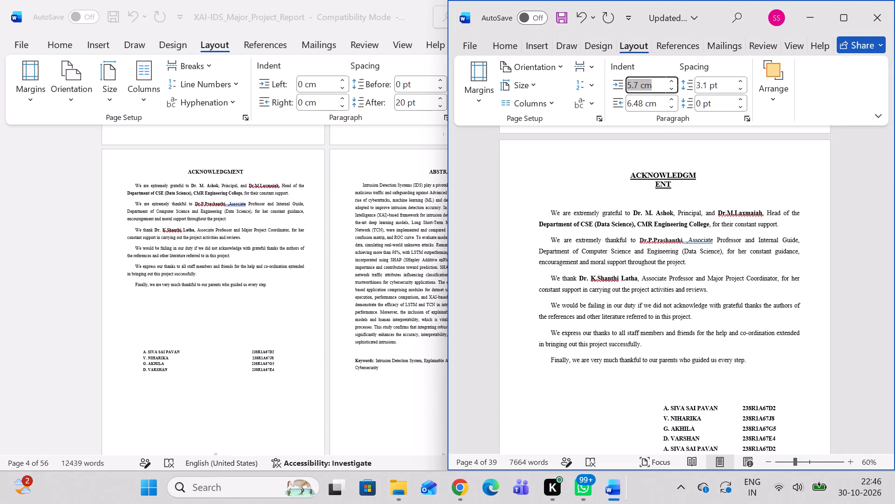
key(0)
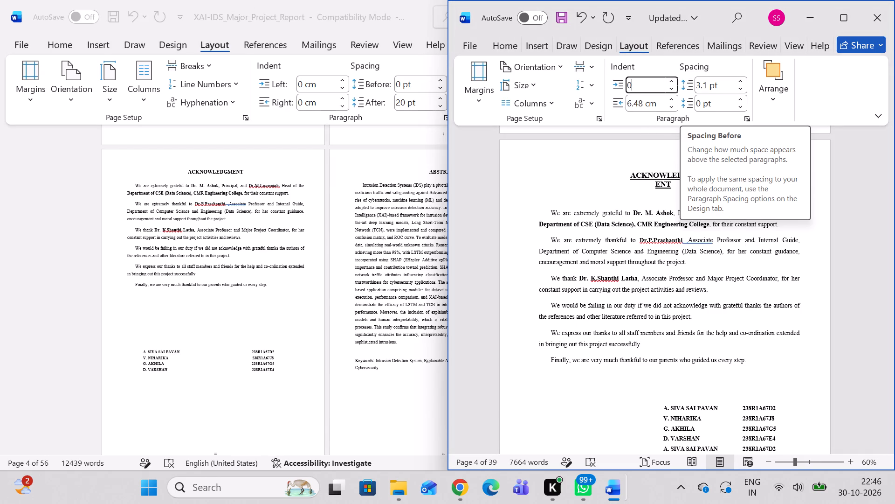
click(719, 85)
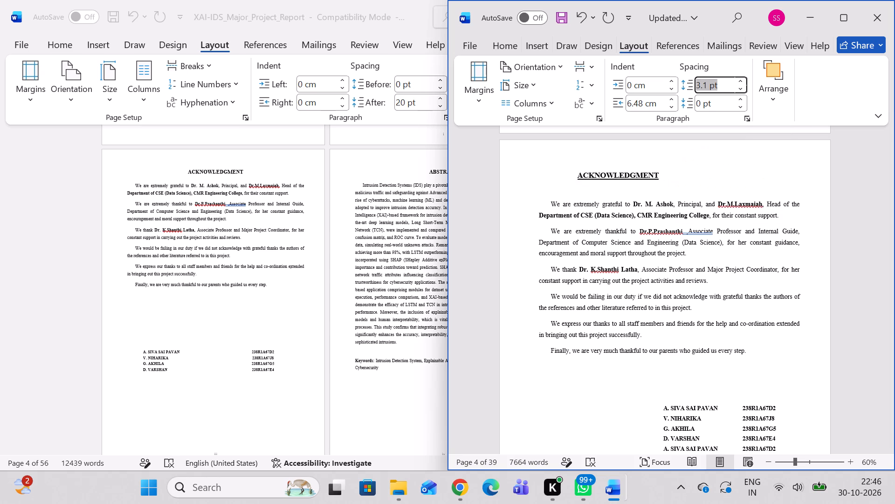
key(0)
key(Return)
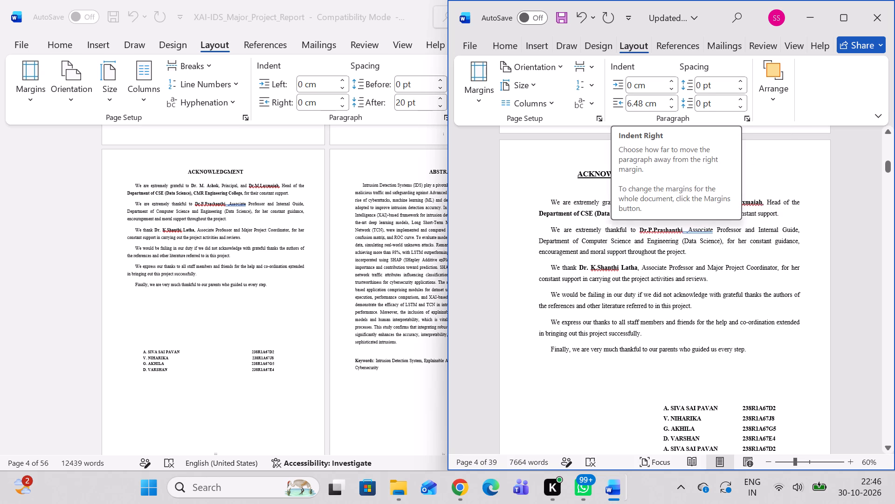
click(656, 103)
key(9)
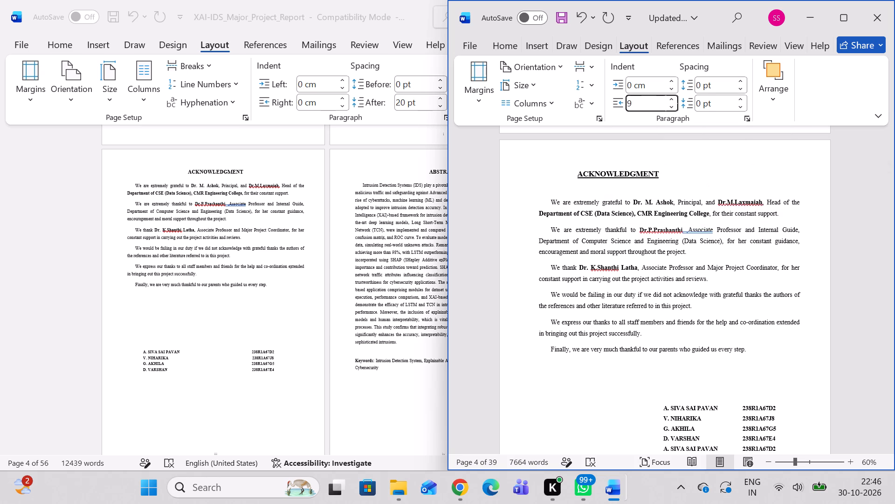
key(BackSpace)
key(0)
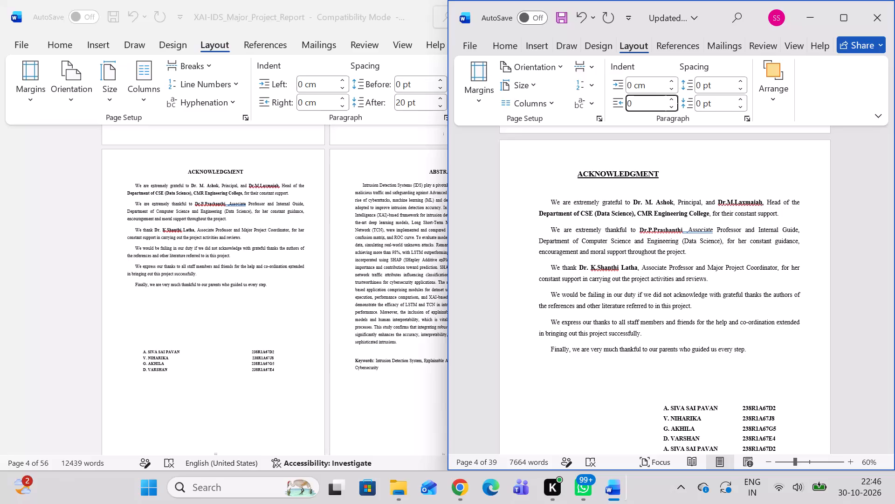
click(700, 105)
click(700, 105)
key(BackSpace)
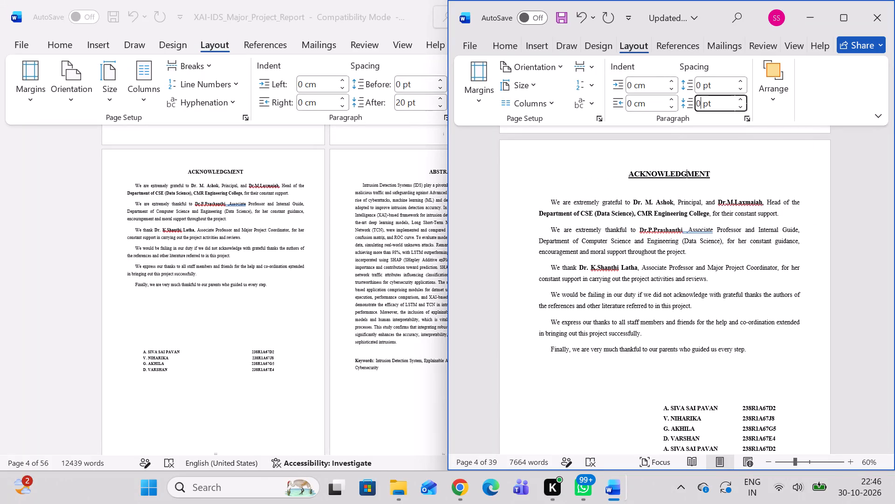
text(20)
key(Return)
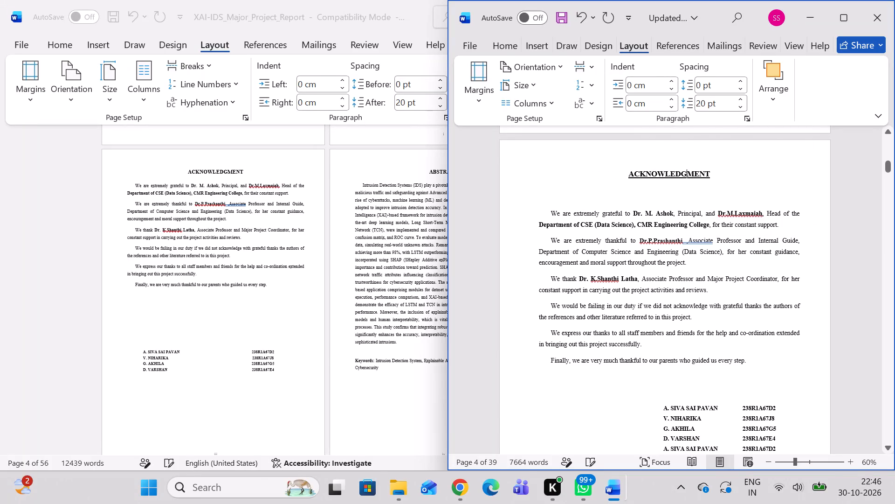
Select all the acknowledgment paragraphs below the heading and justify them.
click(689, 248)
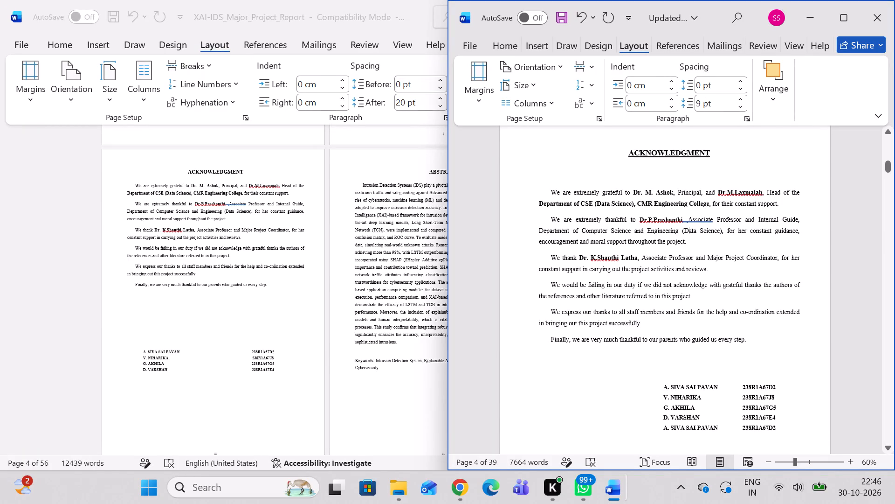
drag(750, 339, 552, 192)
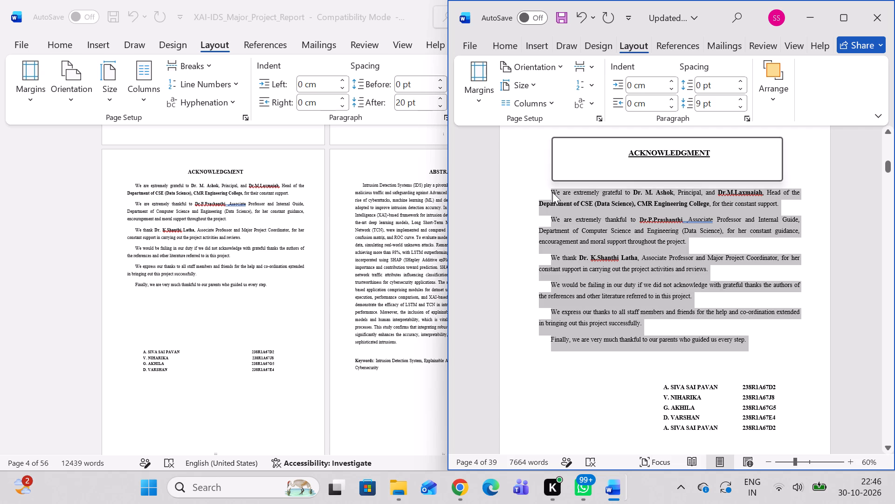
key(ctrl+j)
key(ctrl+j)
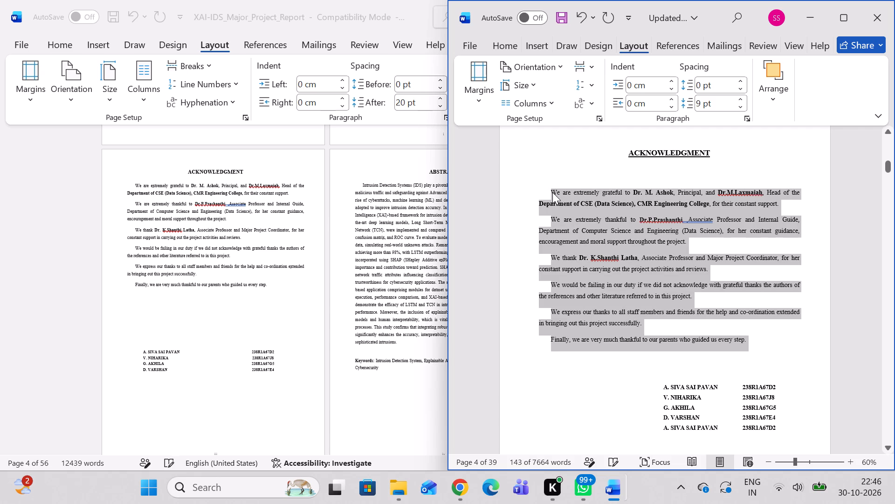
click(592, 224)
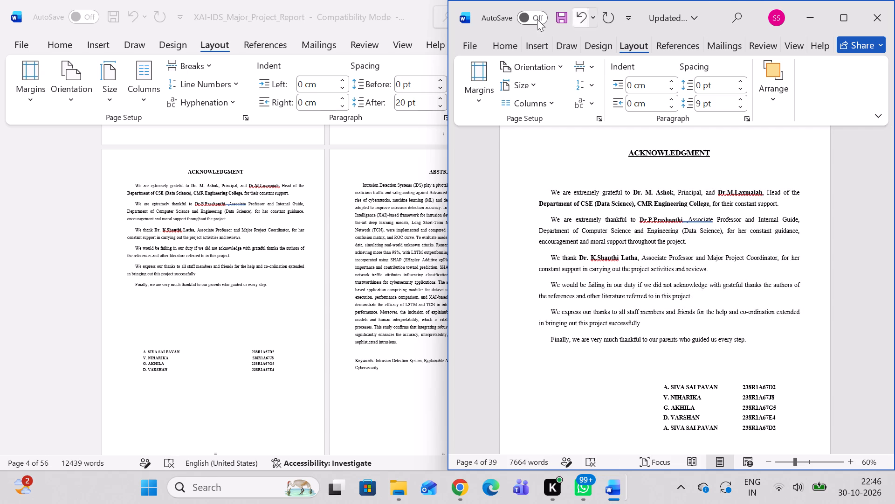
Arrange the XAI-IDS report side by side with the report being converted and bring its acknowledgment page into view.
click(64, 205)
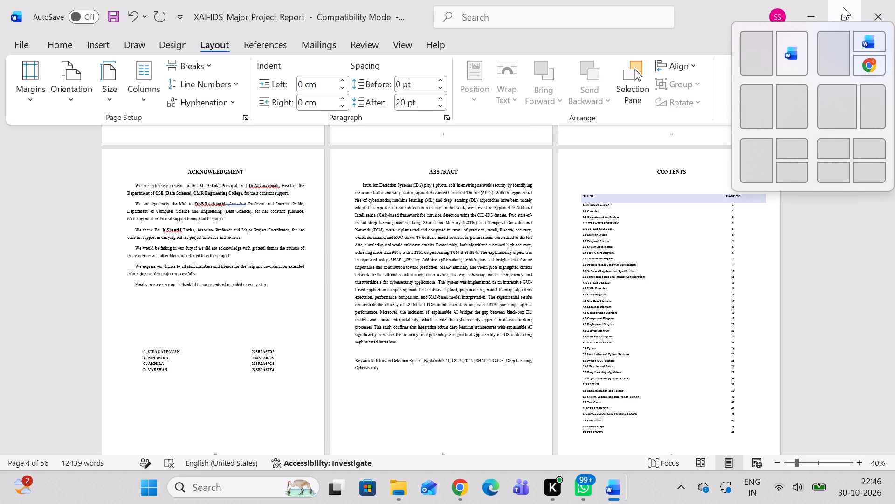
click(769, 59)
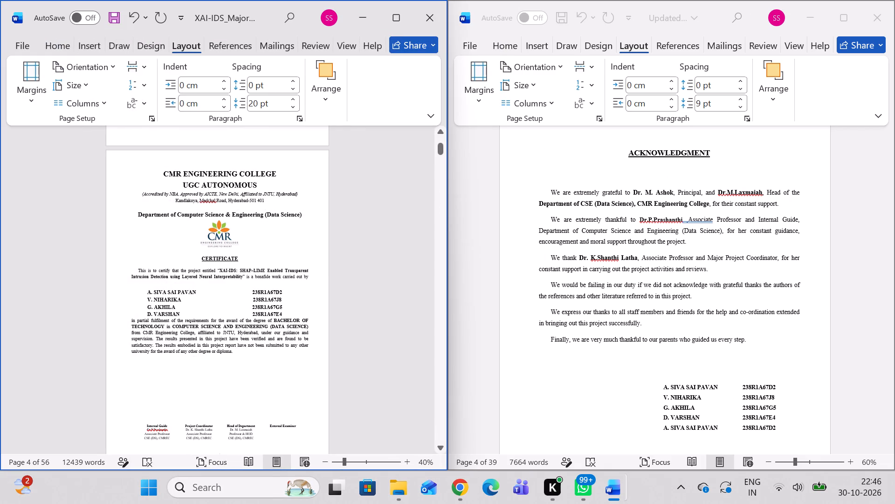
scroll(304, 252, down, 1)
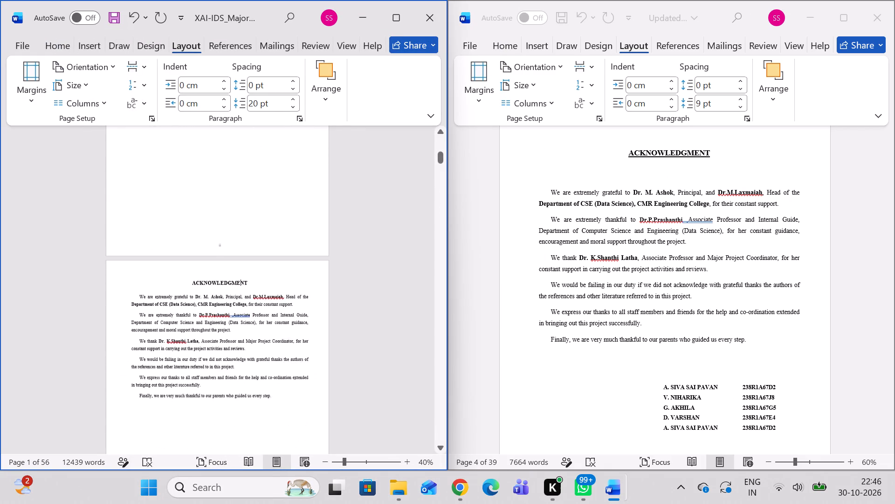
Replace the stress detection abstract's three body paragraphs with the abstract paragraph copied from the XAI-IDS report, leaving the Keywords line in place.
scroll(304, 252, down, 1)
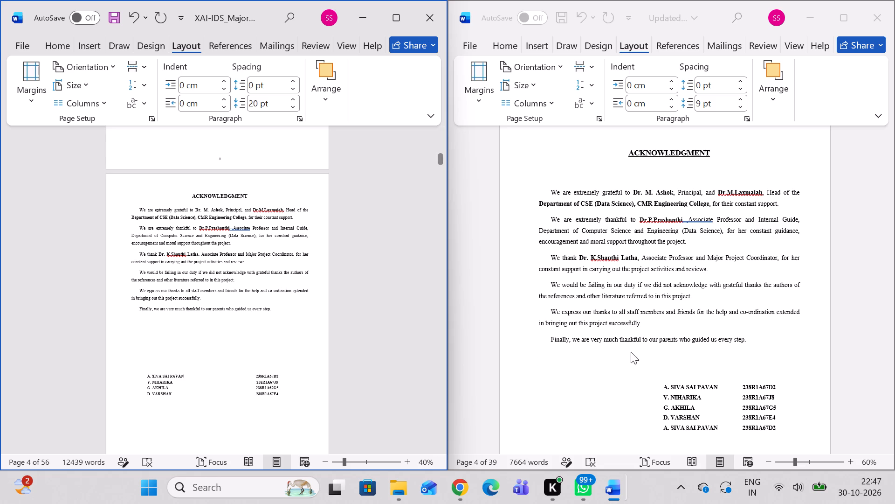
scroll(696, 350, down, 1)
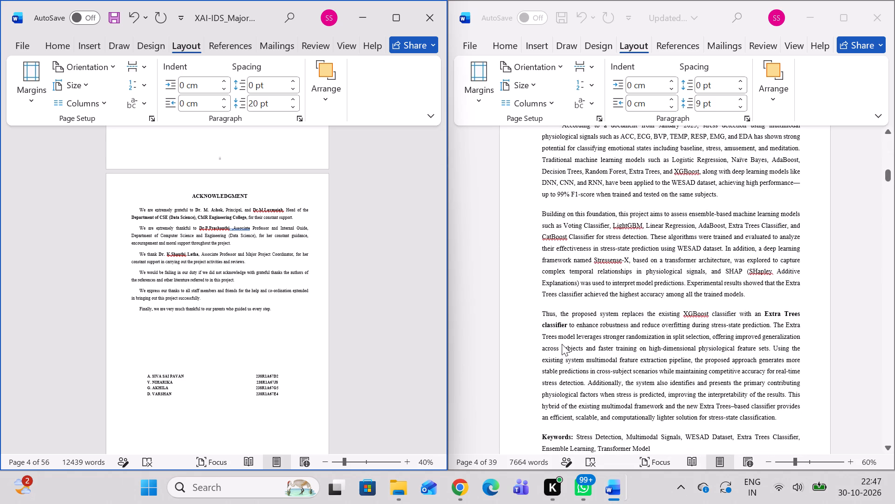
scroll(297, 300, down, 1)
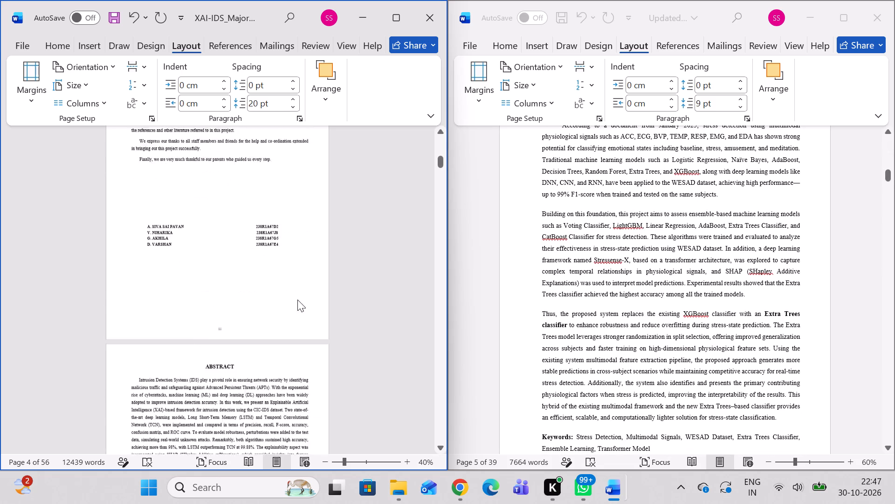
scroll(297, 300, down, 1)
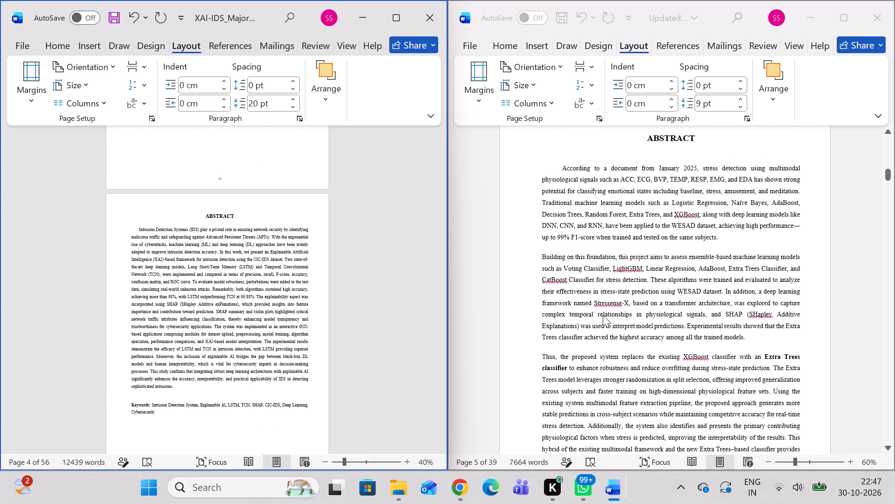
drag(176, 388, 165, 373)
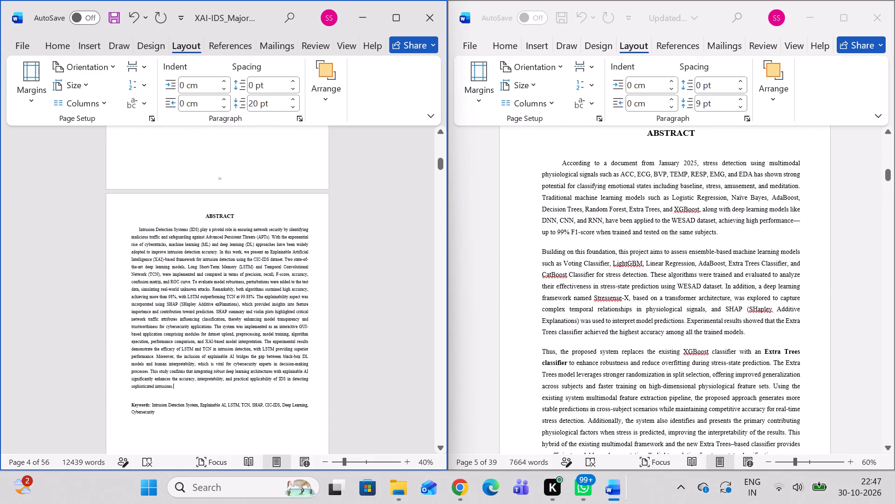
drag(165, 373, 137, 231)
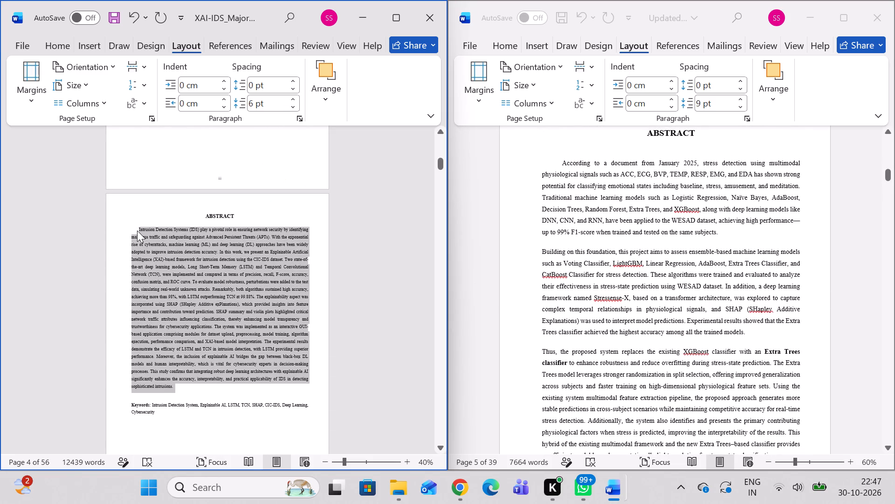
key(ctrl+c)
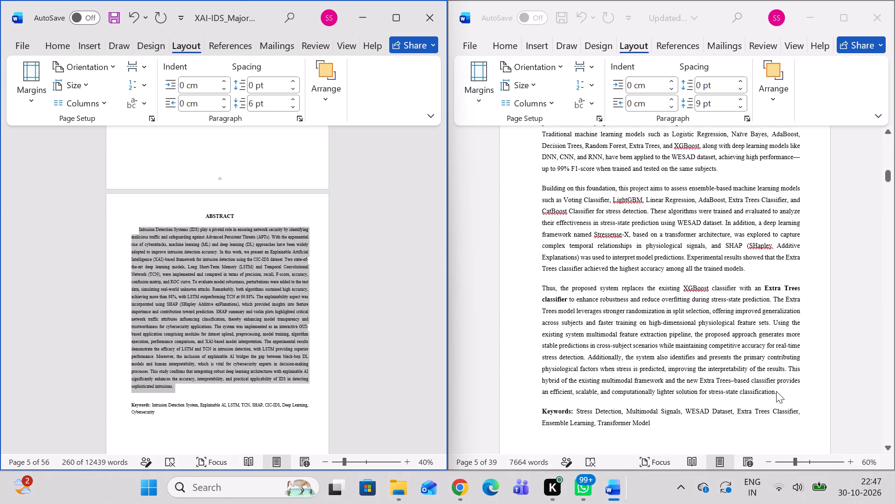
click(776, 391)
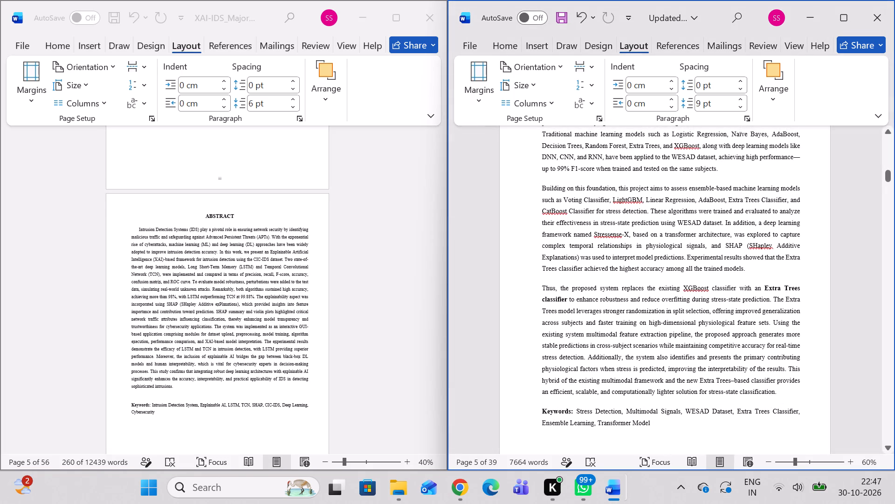
drag(777, 392, 593, 112)
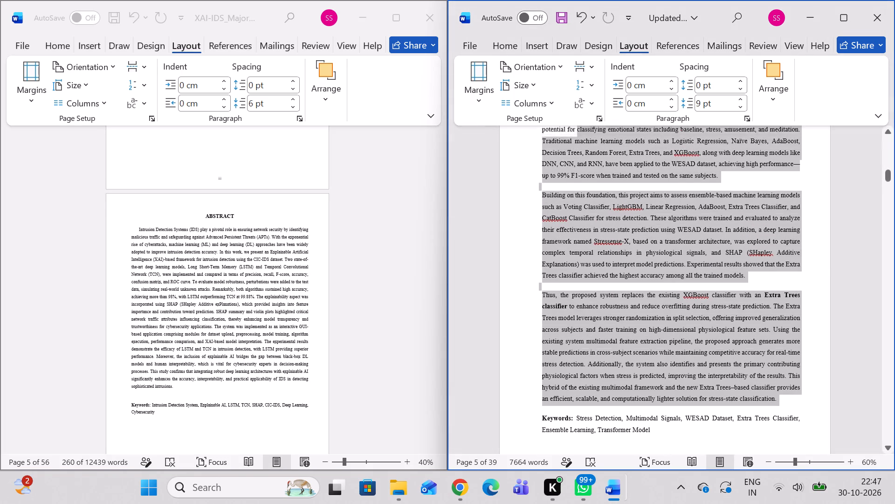
drag(593, 112, 571, 339)
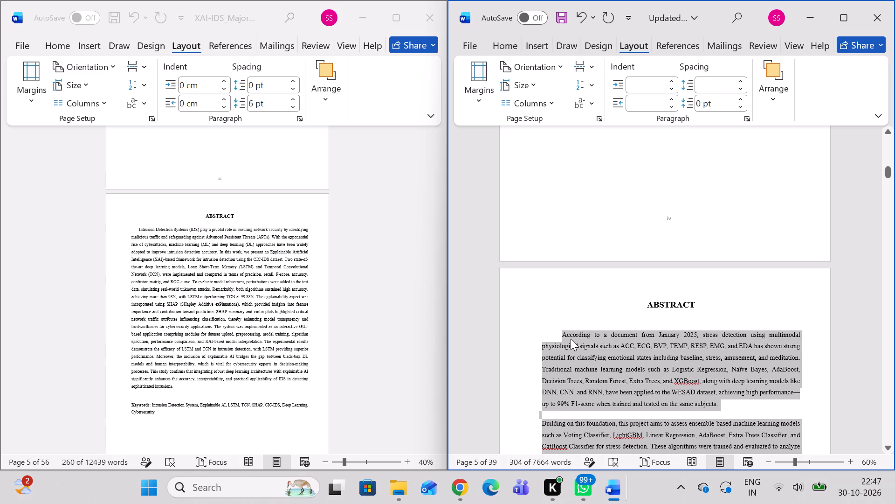
key(ctrl+v)
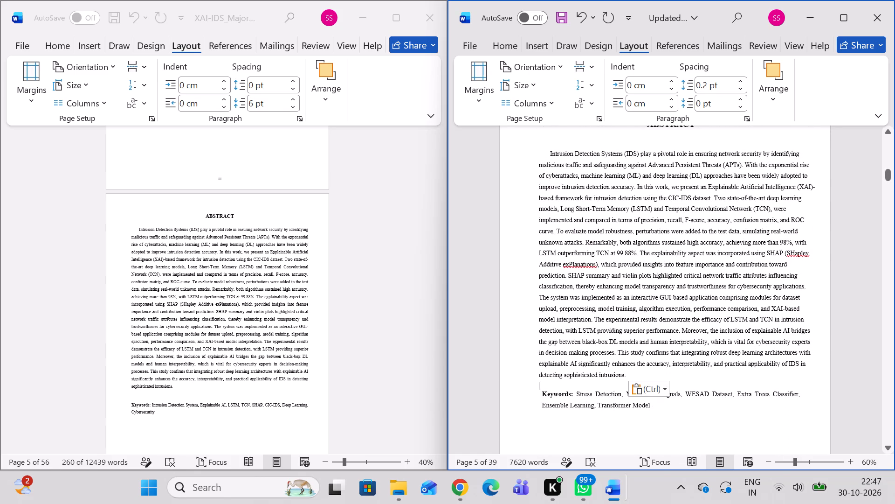
click(211, 322)
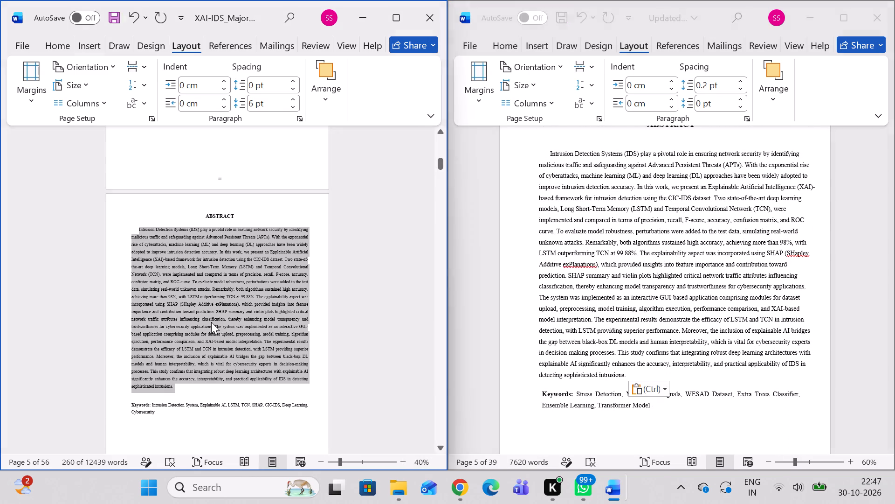
click(230, 322)
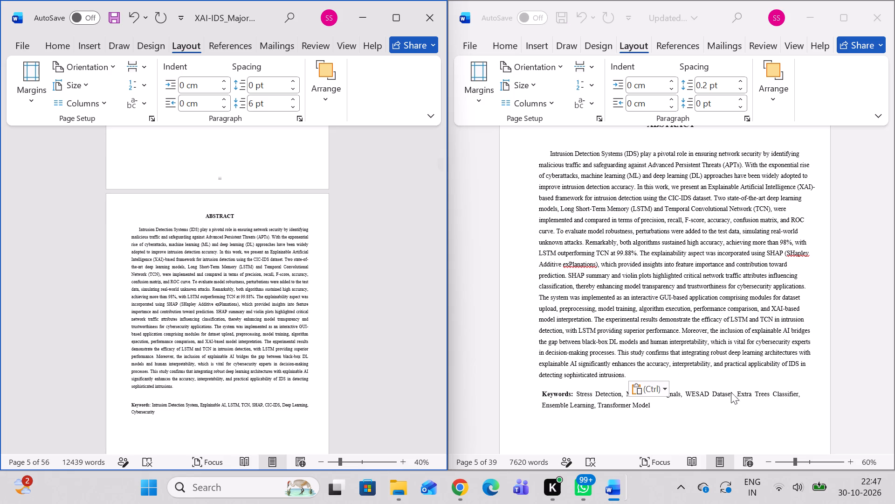
Select the whole pasted abstract paragraph below the ABSTRACT heading and justify it.
click(626, 372)
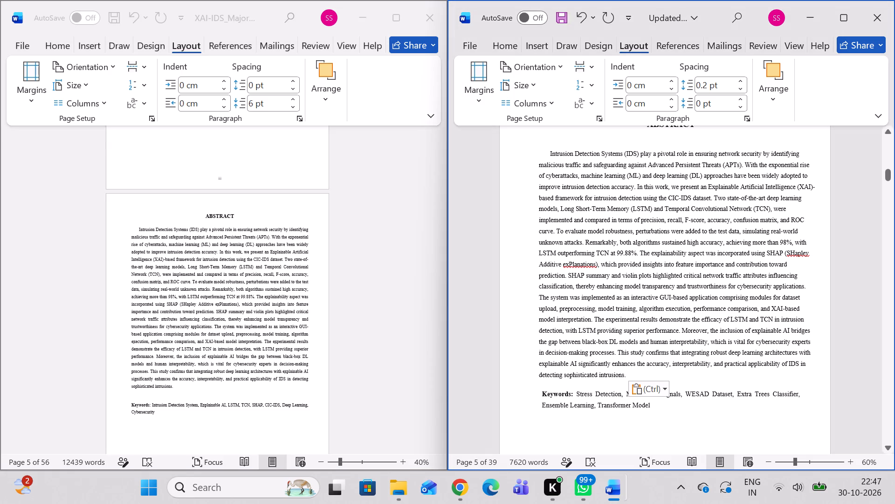
drag(627, 373, 587, 272)
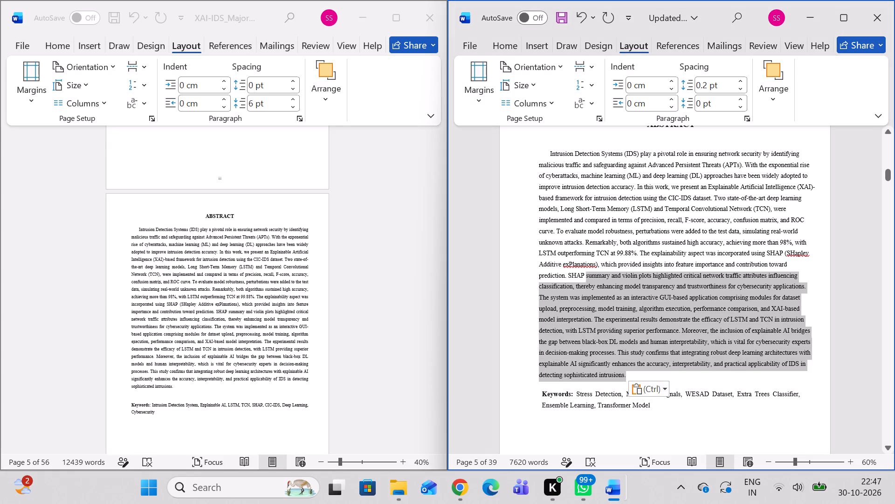
drag(587, 272, 553, 122)
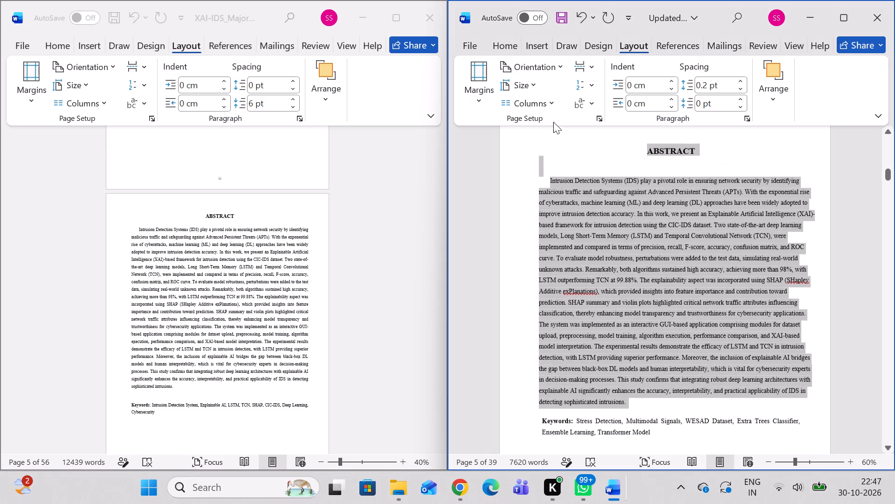
drag(553, 122, 553, 208)
key(ctrl+j)
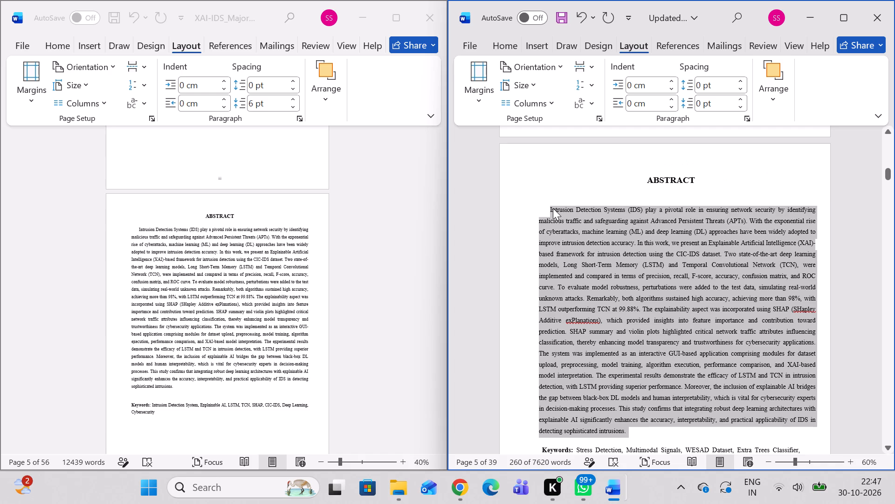
Set the abstract section's right page margin to 1.98 cm, applied to this section.
click(728, 260)
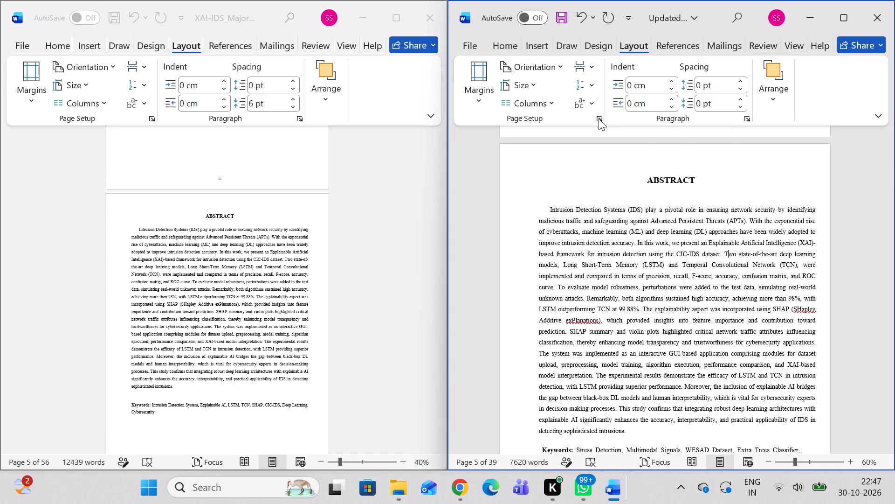
click(481, 110)
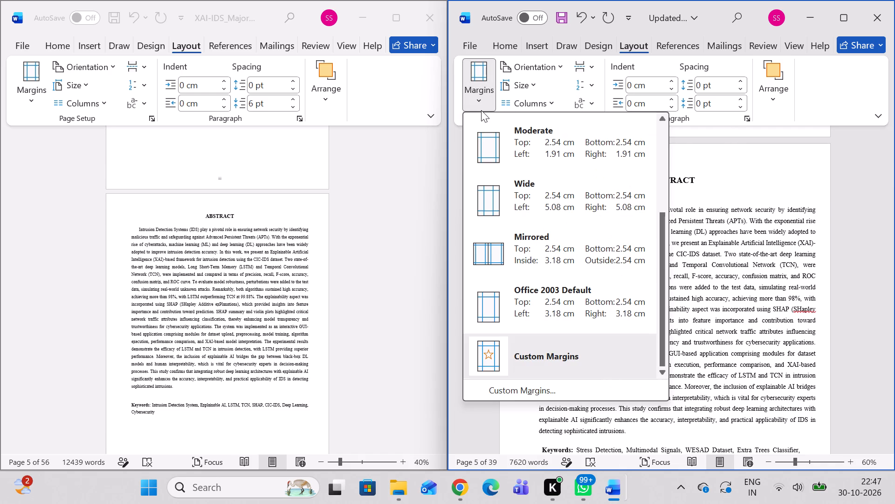
click(522, 388)
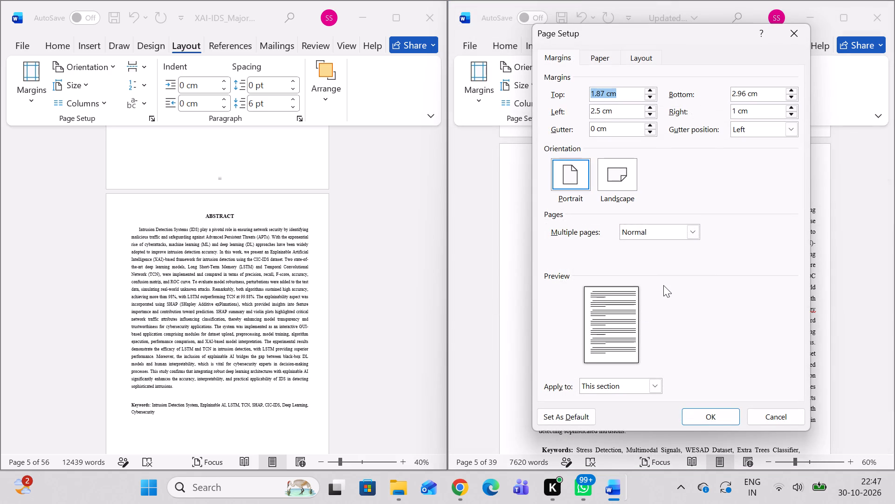
click(737, 109)
text(.98)
click(727, 410)
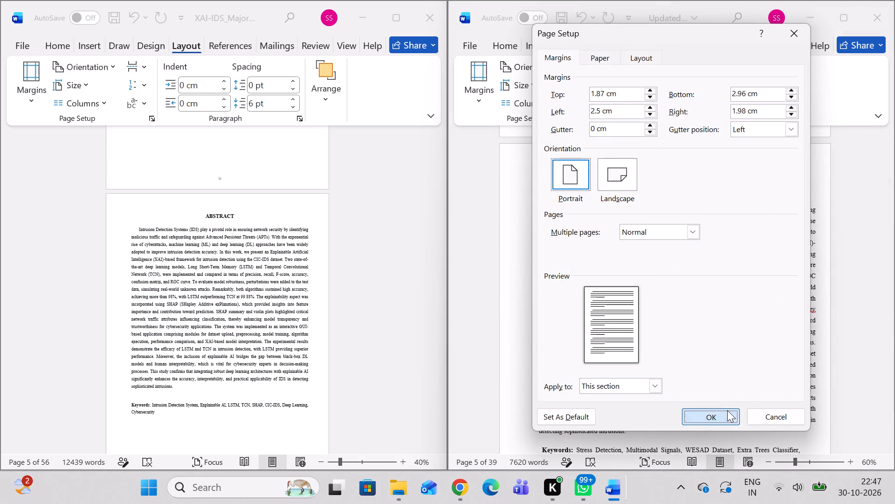
click(768, 364)
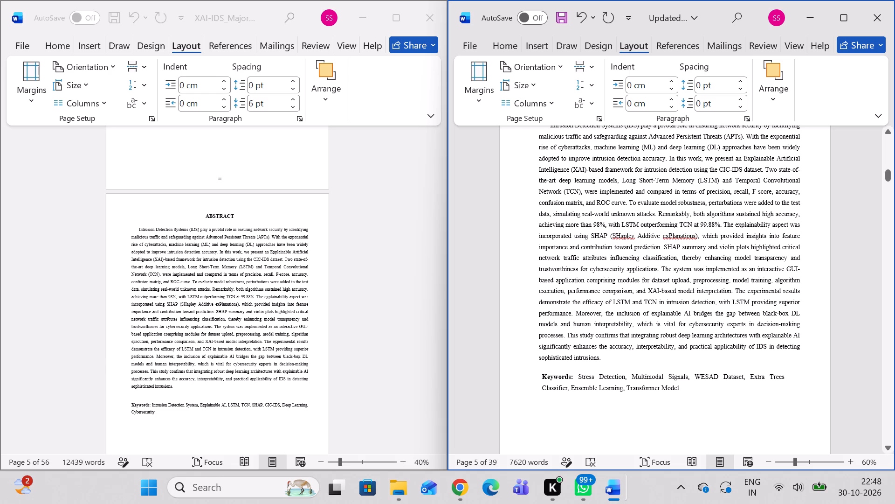
Replace the keywords after the abstract's Keywords label with the XAI-IDS report's list, from Intrusion Detection System to Cybersecurity.
click(155, 411)
drag(155, 412, 151, 402)
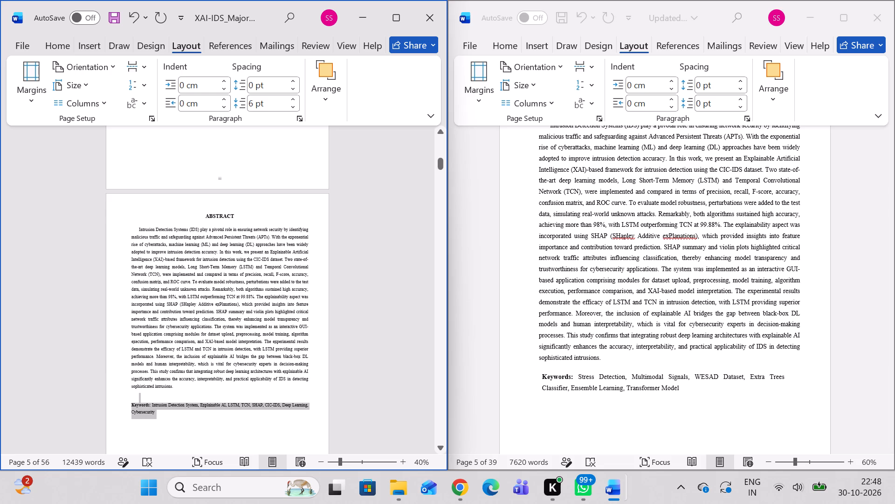
drag(151, 402, 152, 405)
key(ctrl+c)
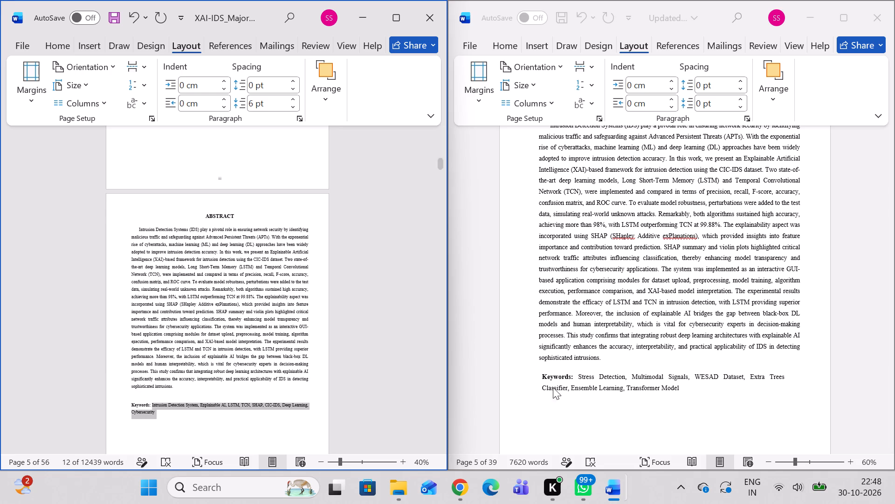
click(594, 384)
drag(682, 387, 668, 387)
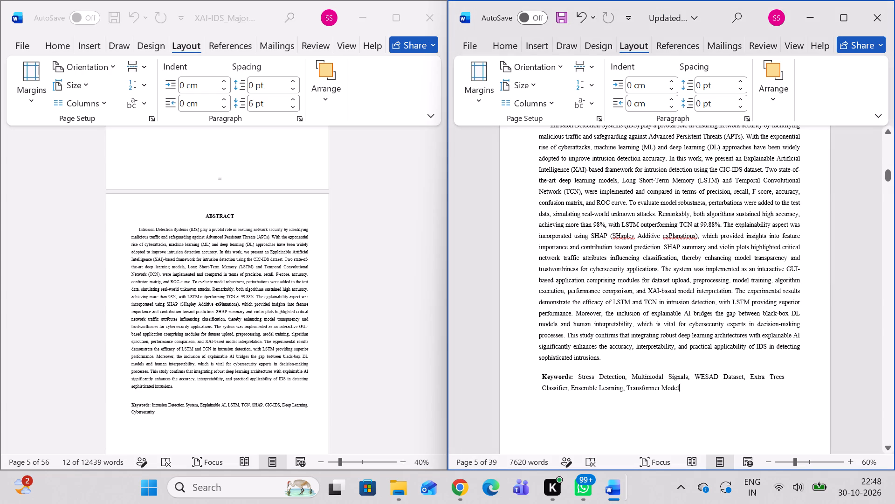
drag(668, 387, 581, 377)
key(ctrl+v)
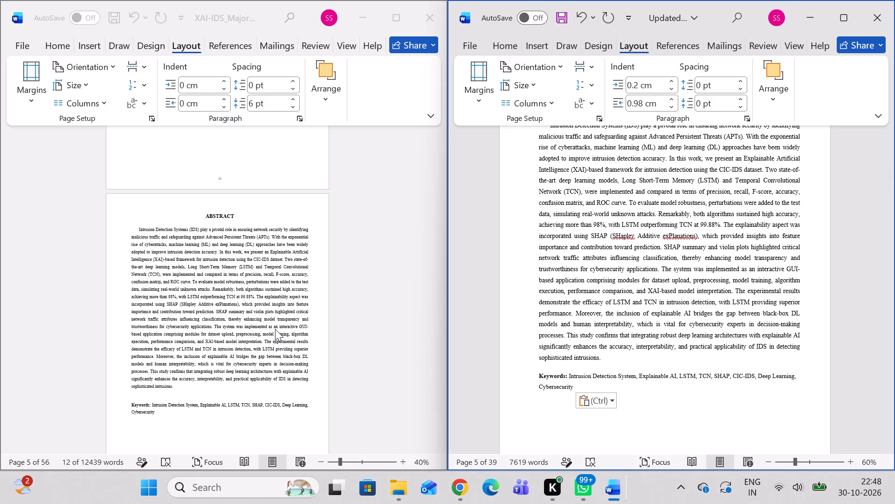
Look through the pages after the abstract in both reports, comparing the contents and list of figures and locating the XAI-IDS introduction.
scroll(275, 329, down, 1)
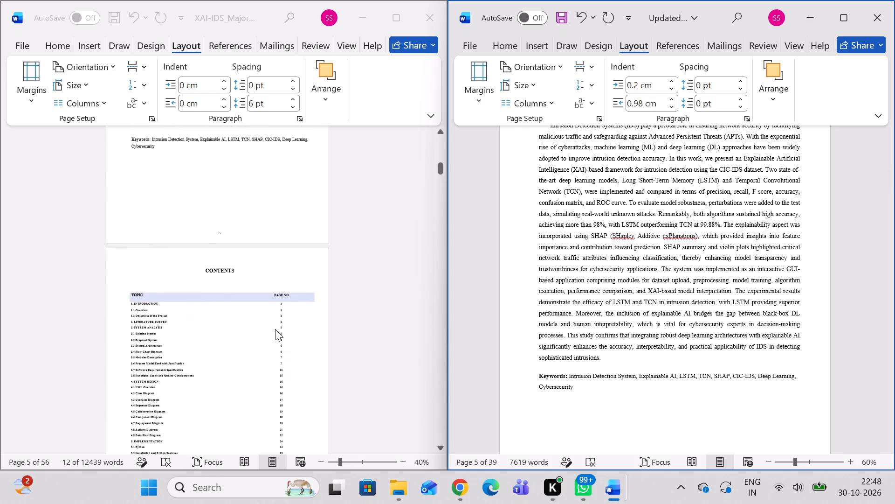
scroll(275, 329, down, 1)
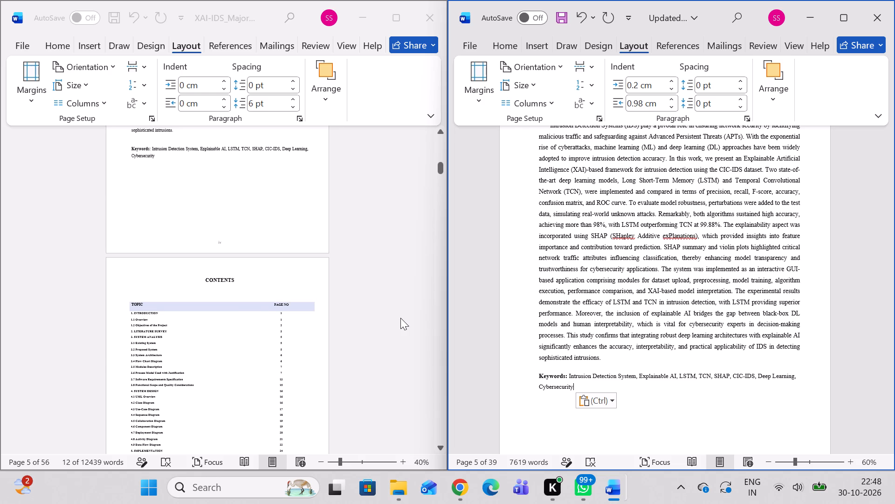
scroll(658, 335, down, 1)
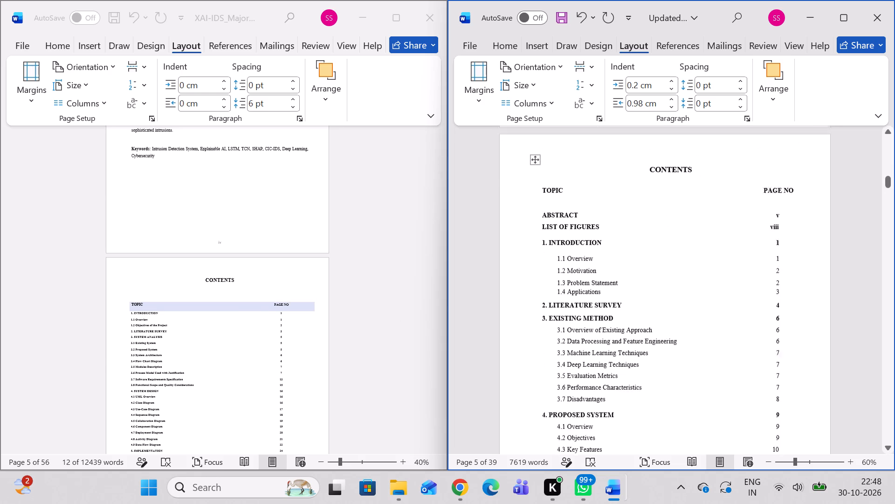
scroll(658, 335, down, 1)
scroll(280, 371, down, 1)
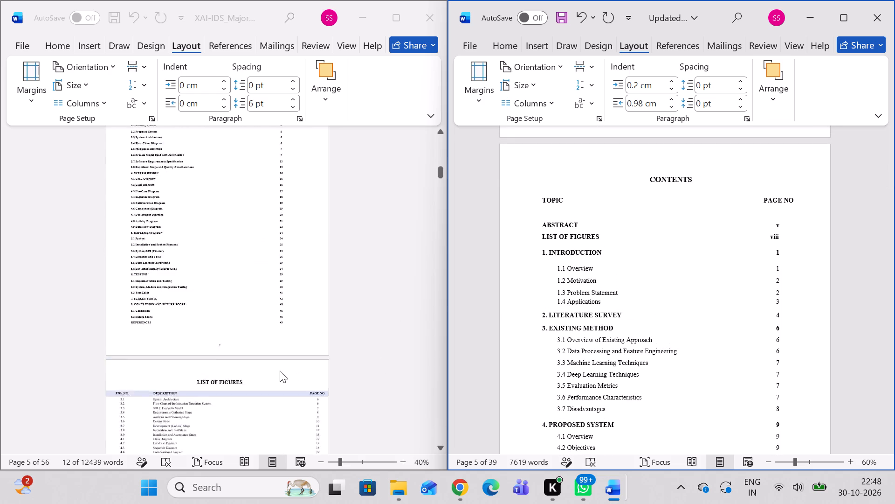
scroll(280, 371, down, 1)
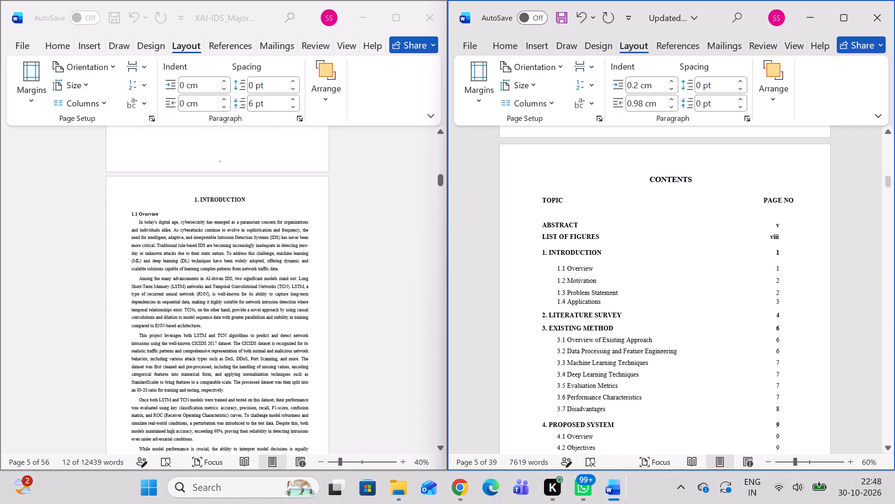
scroll(587, 354, down, 1)
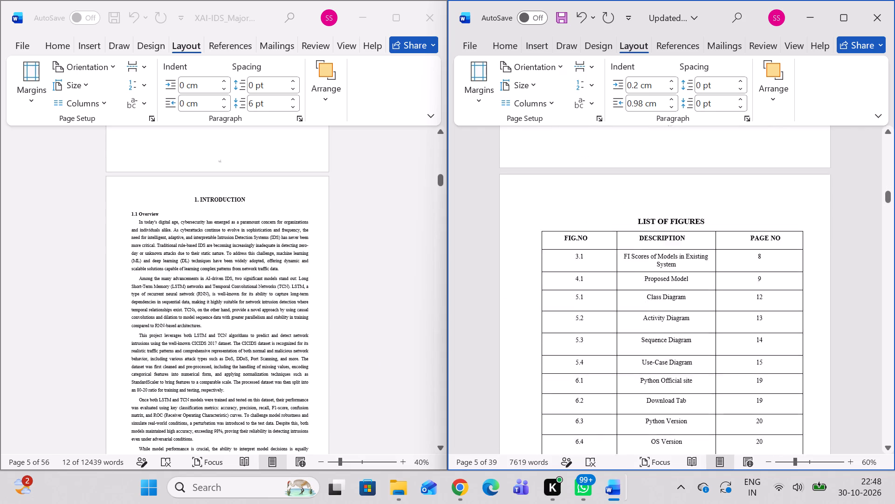
scroll(587, 354, down, 1)
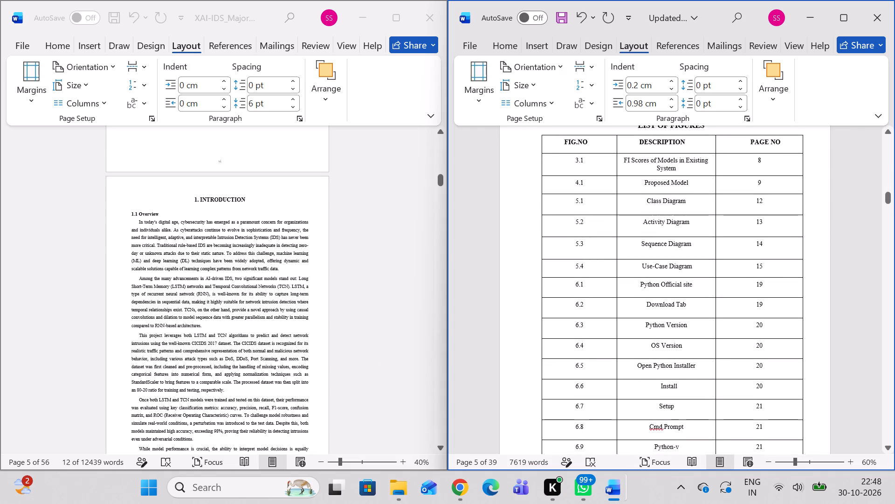
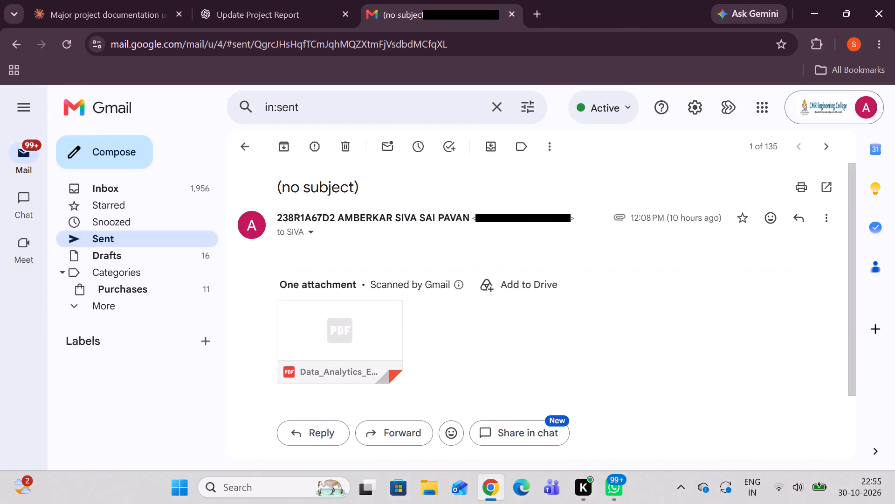
Open the Data Analytics Essentials certificate PDF attached to the sent email and download it.
click(311, 233)
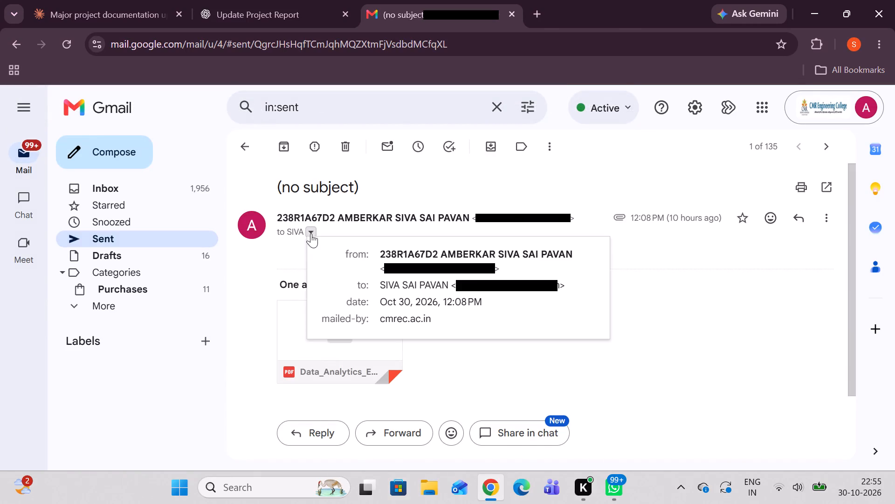
click(271, 252)
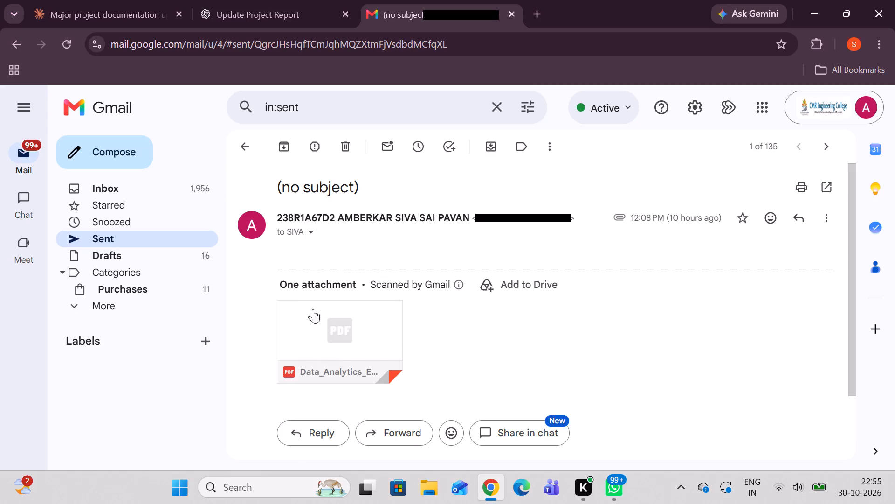
click(350, 345)
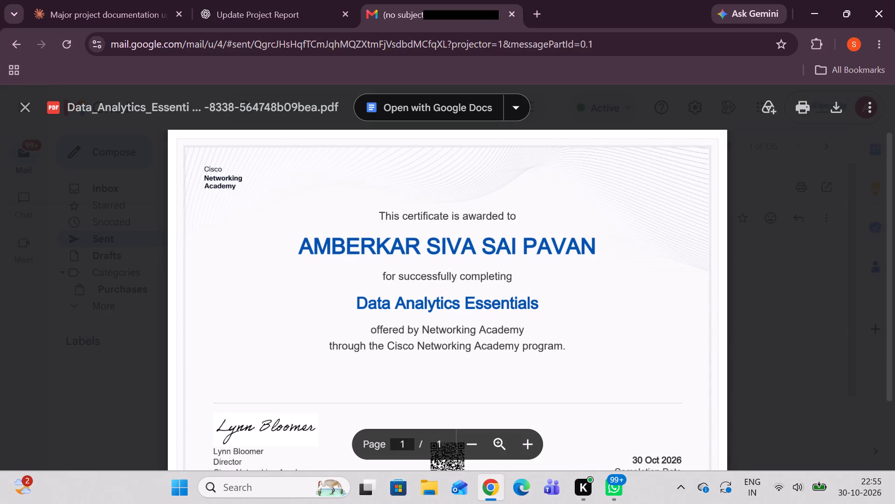
scroll(451, 311, down, 1)
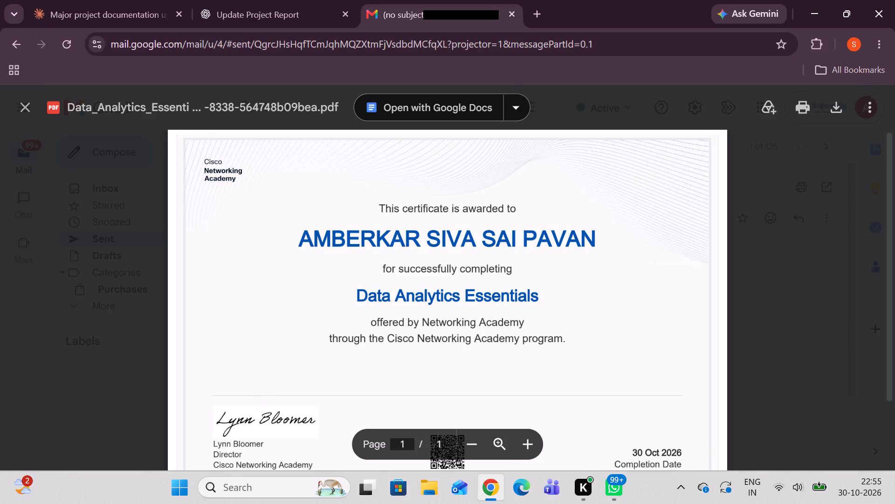
scroll(451, 311, down, 1)
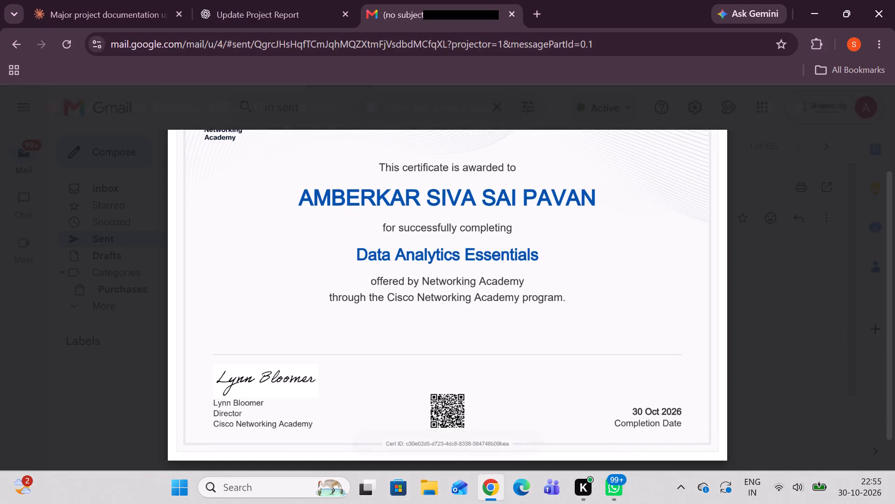
scroll(494, 230, up, 2)
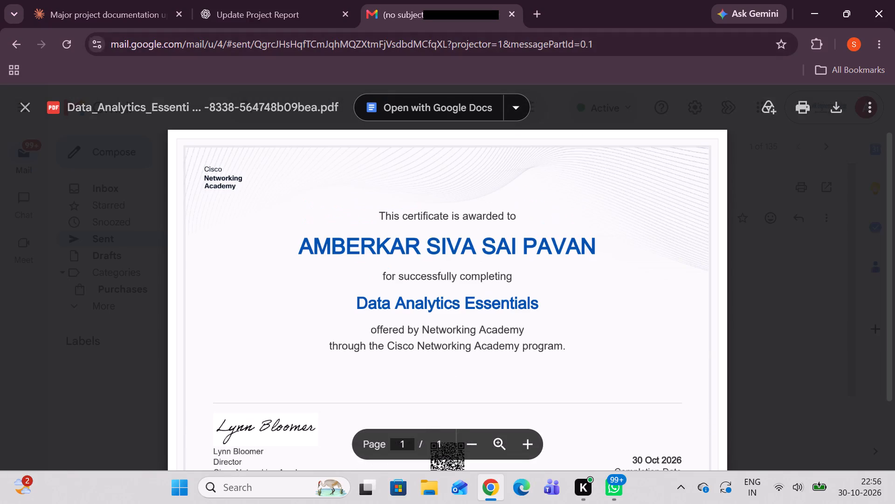
click(830, 108)
Open the account owner's own LinkedIn profile in a new browser tab.
click(543, 9)
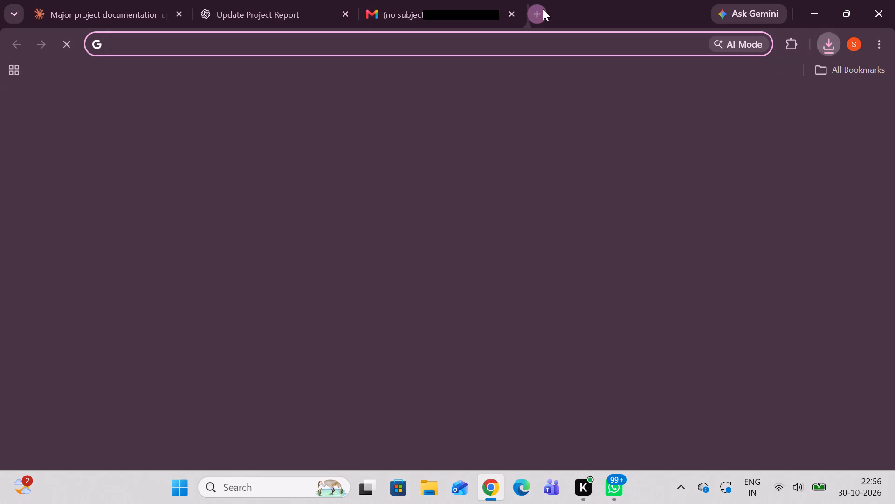
text(link)
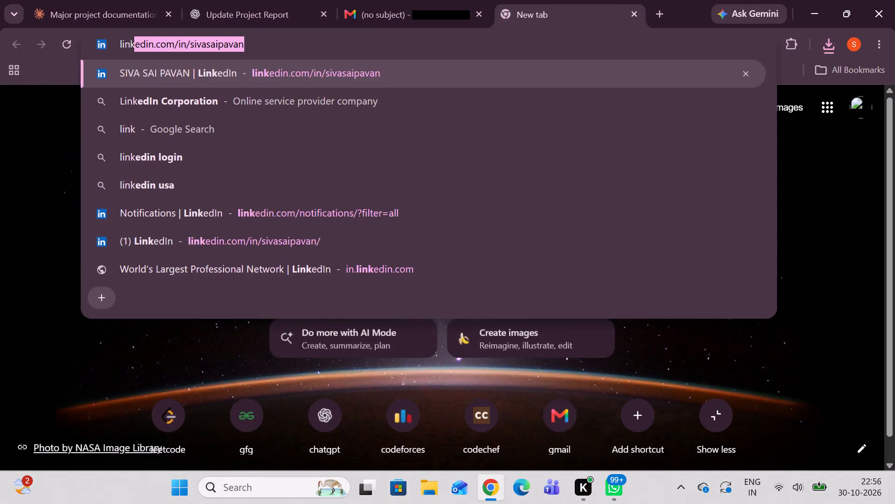
key(Return)
click(420, 7)
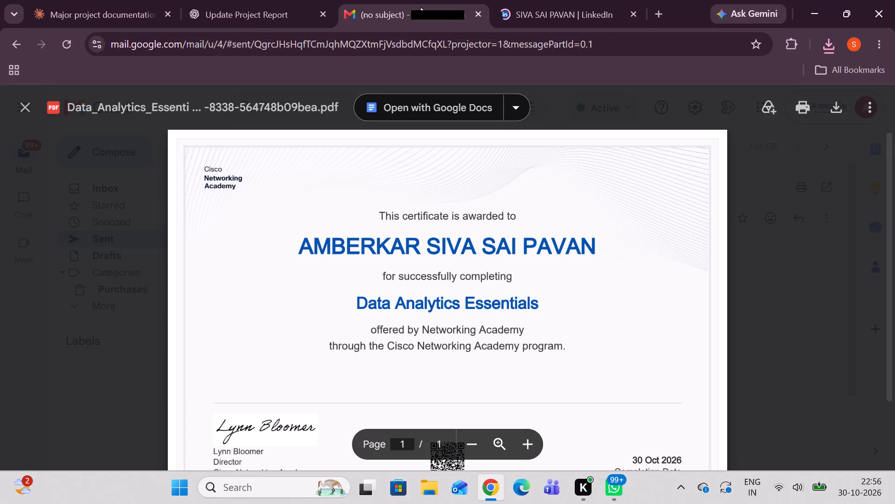
click(569, 14)
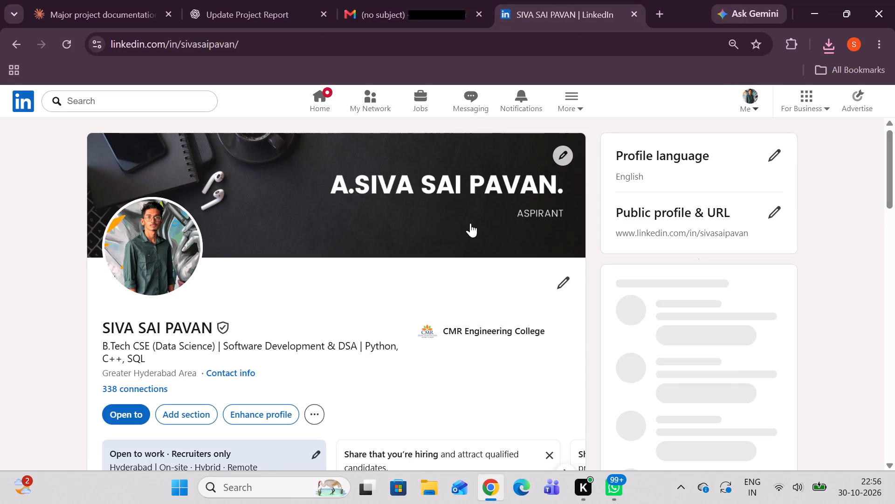
scroll(518, 318, down, 3)
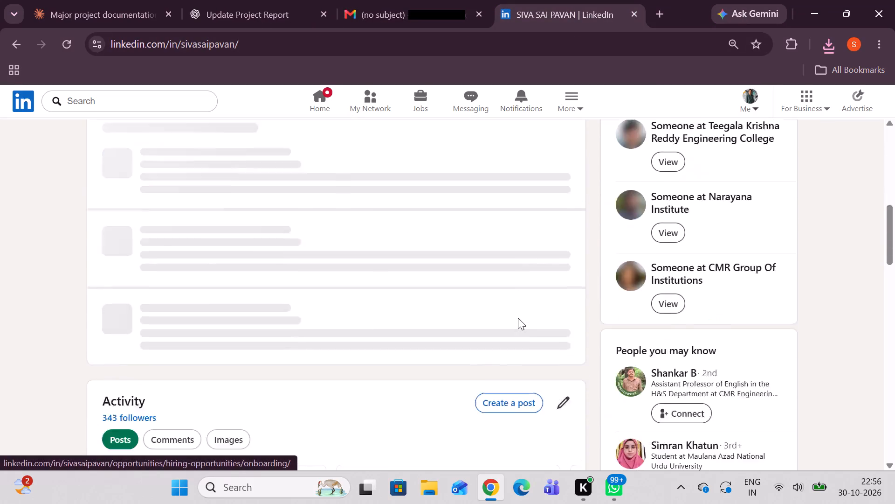
scroll(518, 318, down, 5)
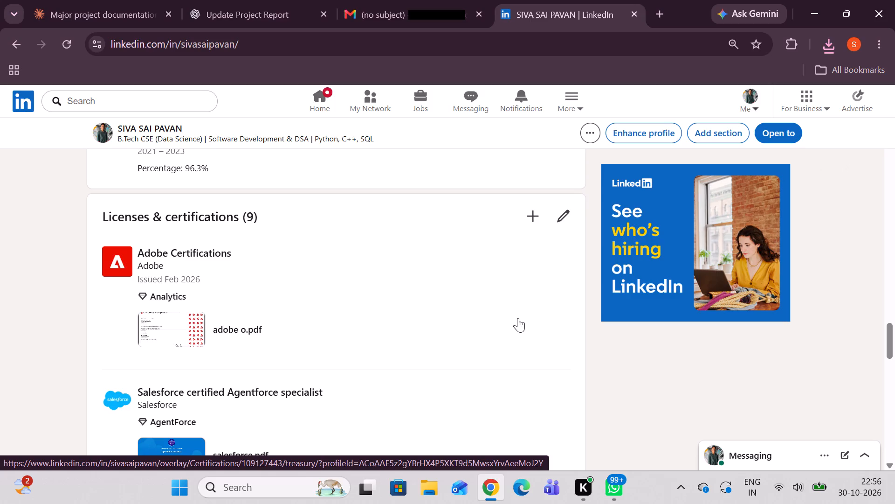
click(558, 210)
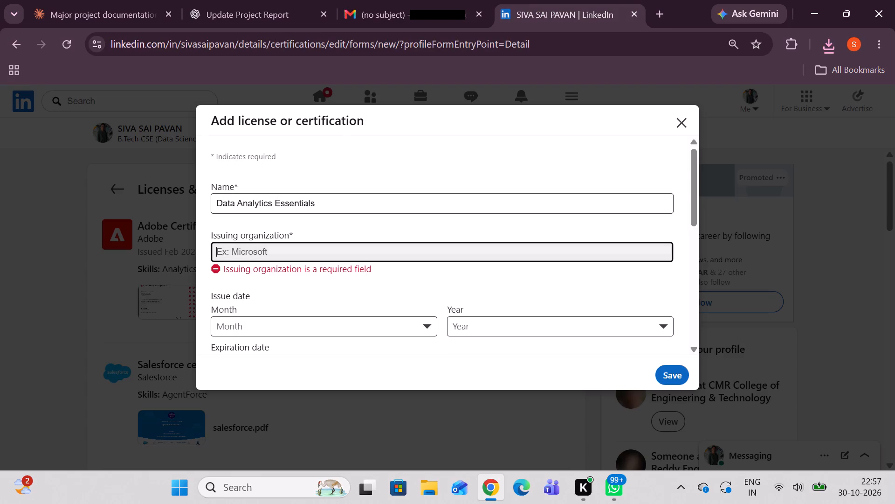
key(ctrl+v)
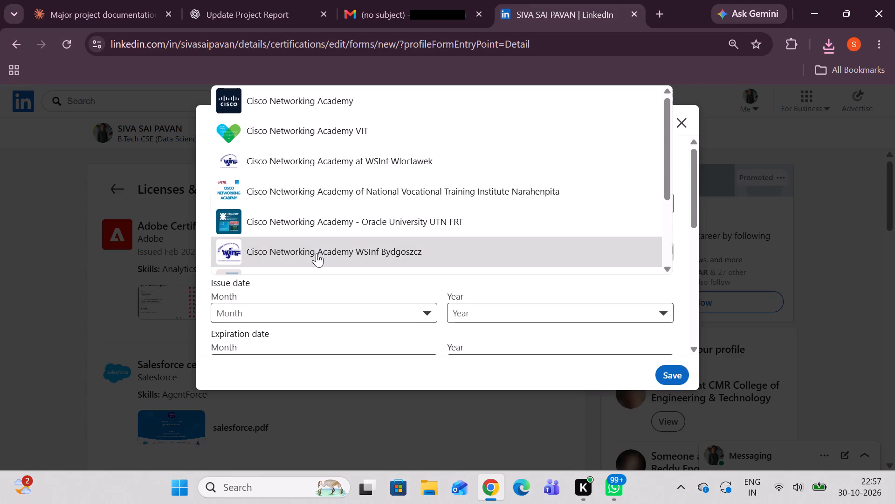
click(390, 111)
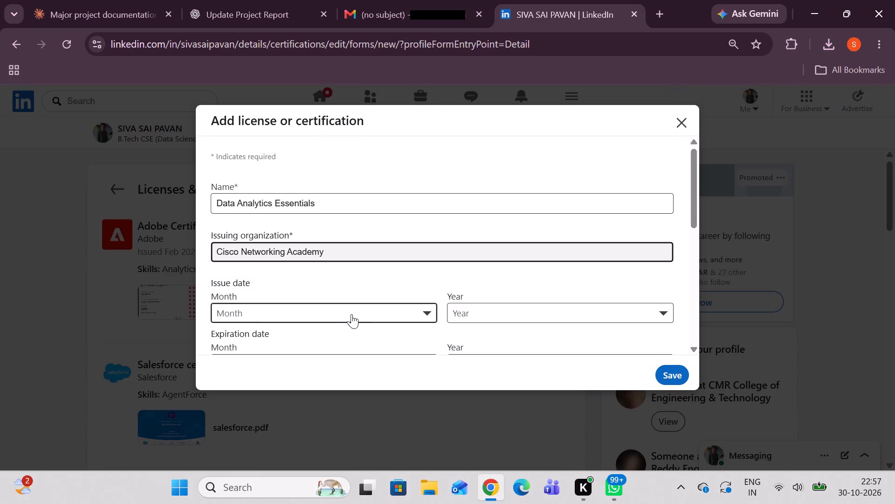
scroll(351, 314, down, 2)
click(415, 2)
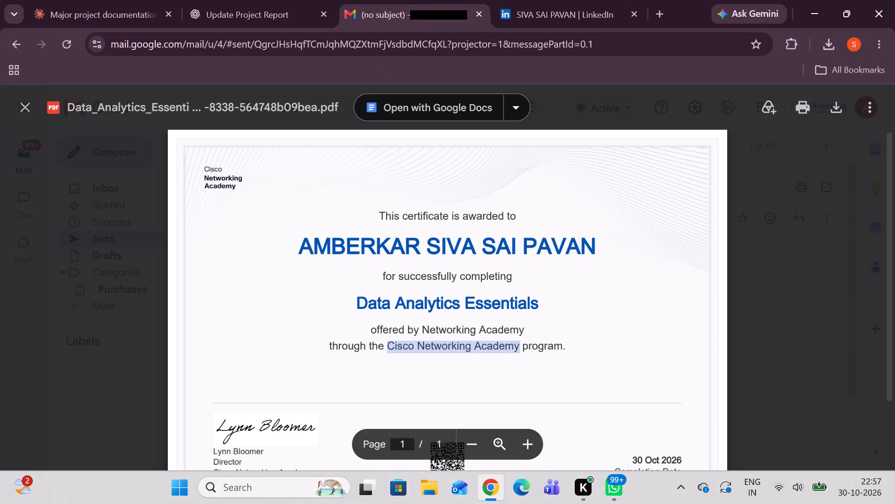
click(546, 0)
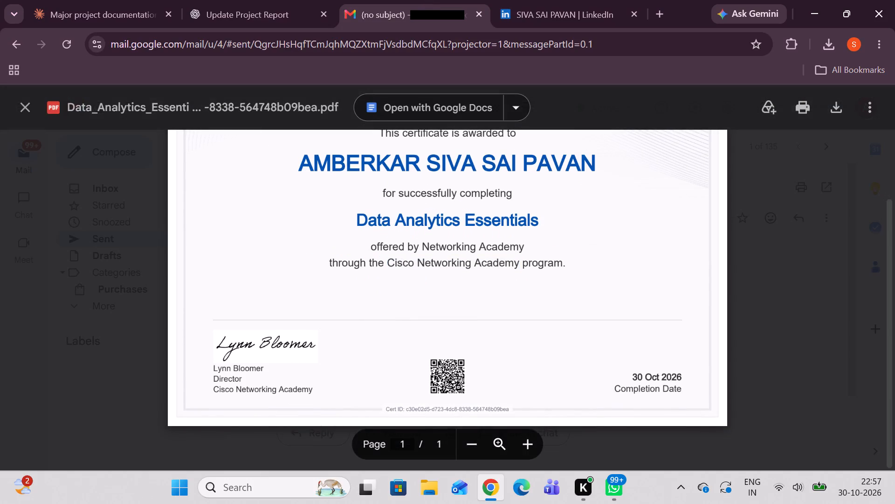
drag(405, 409, 473, 400)
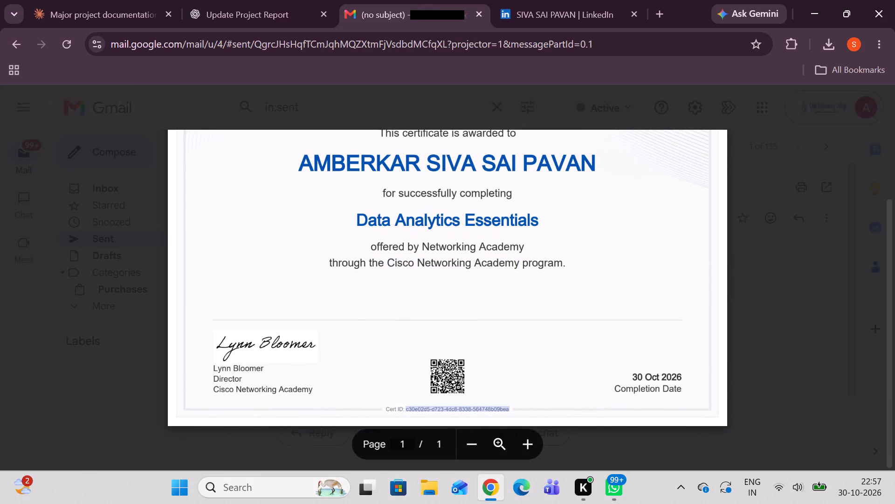
drag(473, 400, 499, 403)
key(ctrl+c)
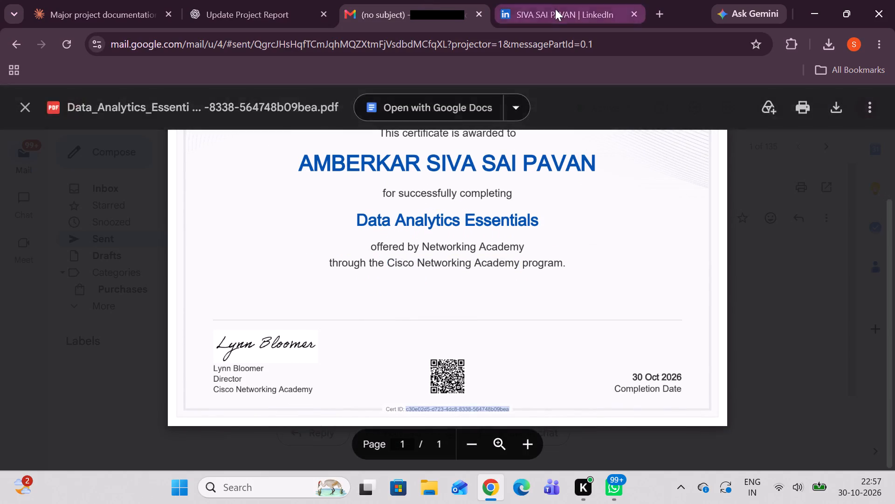
click(555, 9)
scroll(355, 177, up, 1)
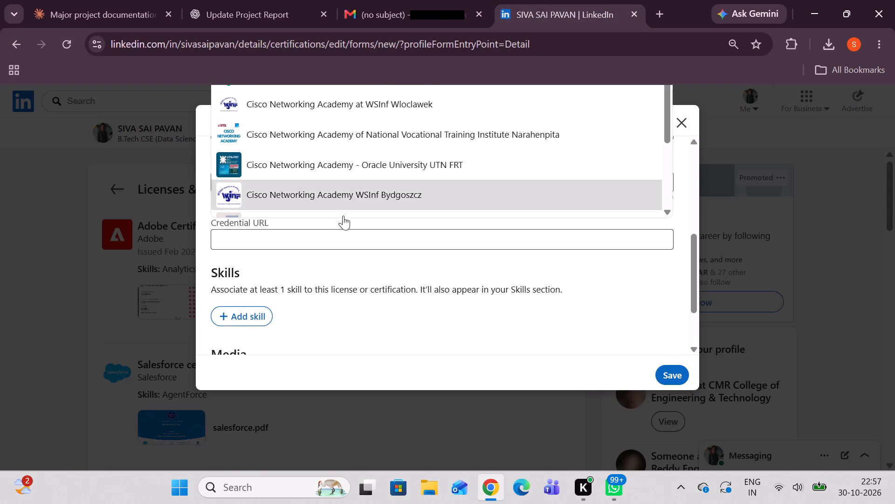
scroll(348, 247, up, 1)
scroll(354, 292, up, 1)
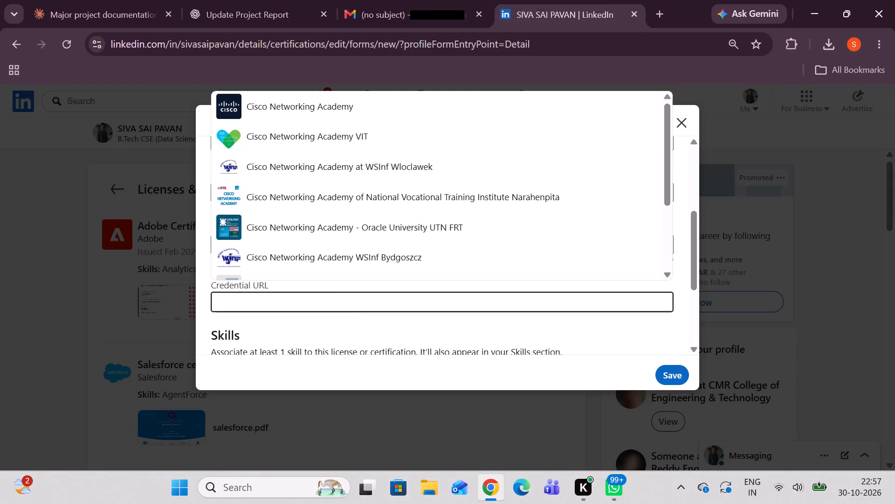
click(366, 103)
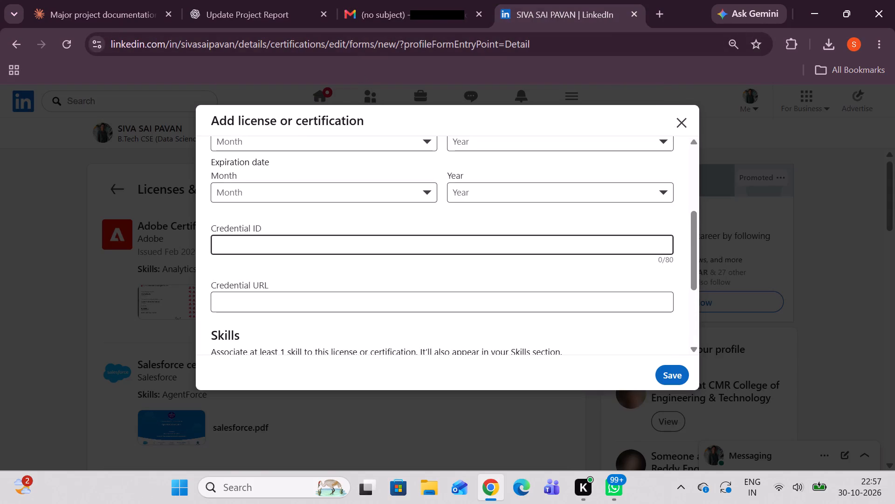
click(310, 240)
key(ctrl+v)
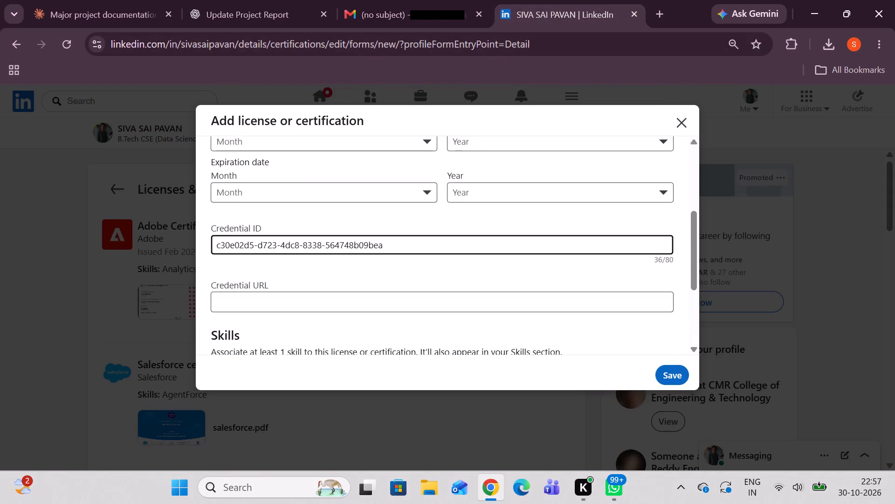
Add a document as media to the certification entry, opening the file selection for it.
scroll(349, 300, down, 2)
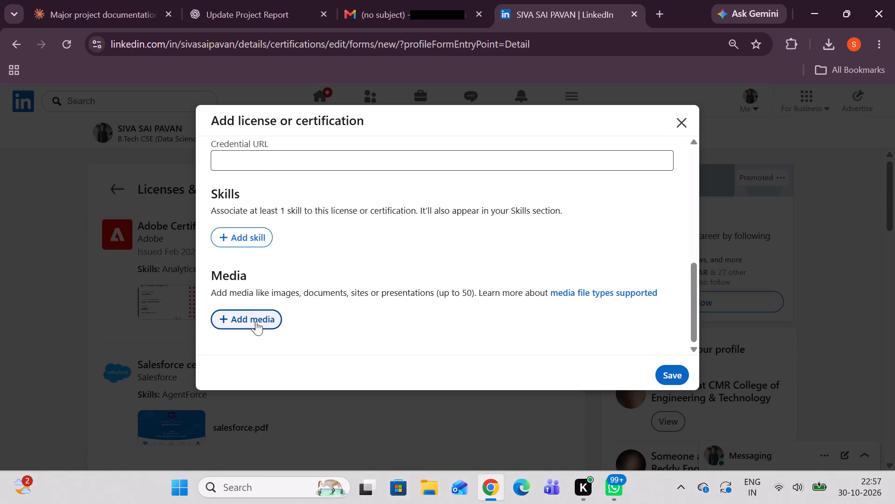
click(256, 321)
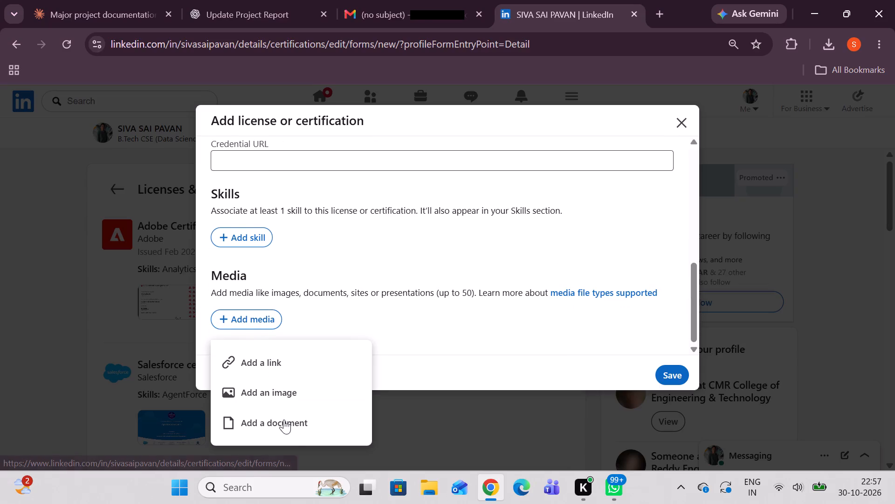
click(284, 421)
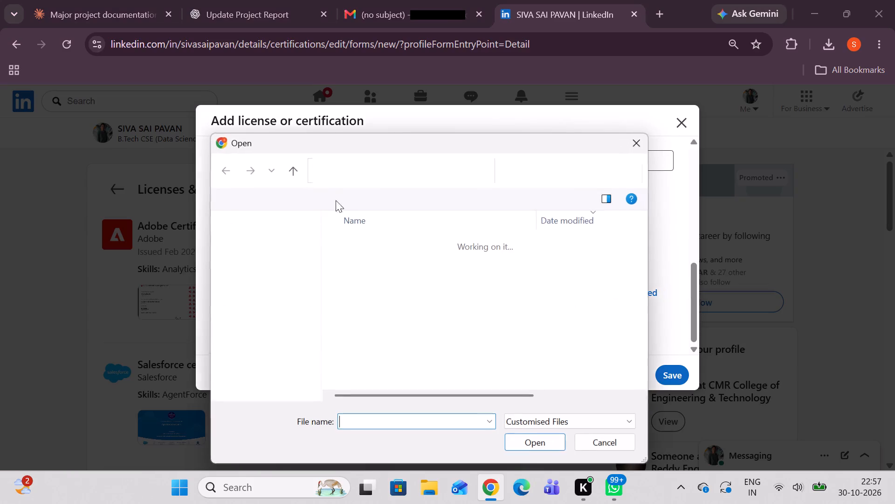
Attach the Data Analytics Essentials certificate file as media to the new certification entry, with the title CERT.
click(402, 264)
key(Return)
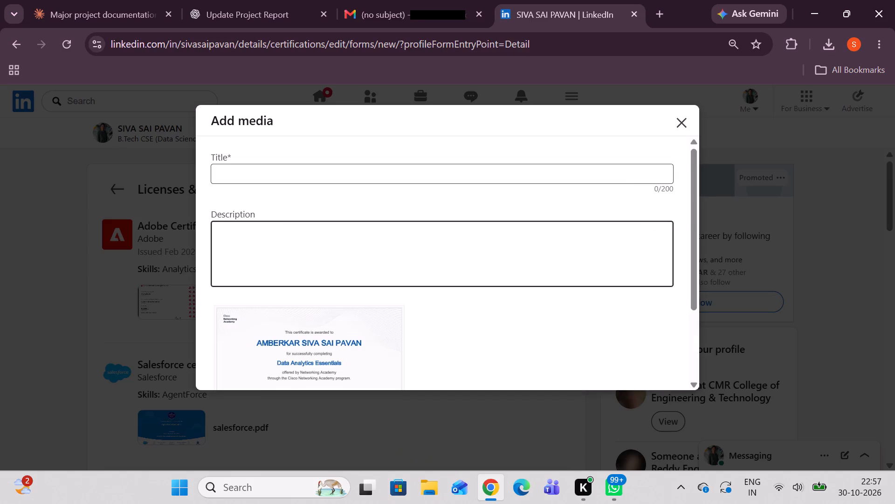
scroll(502, 234, down, 3)
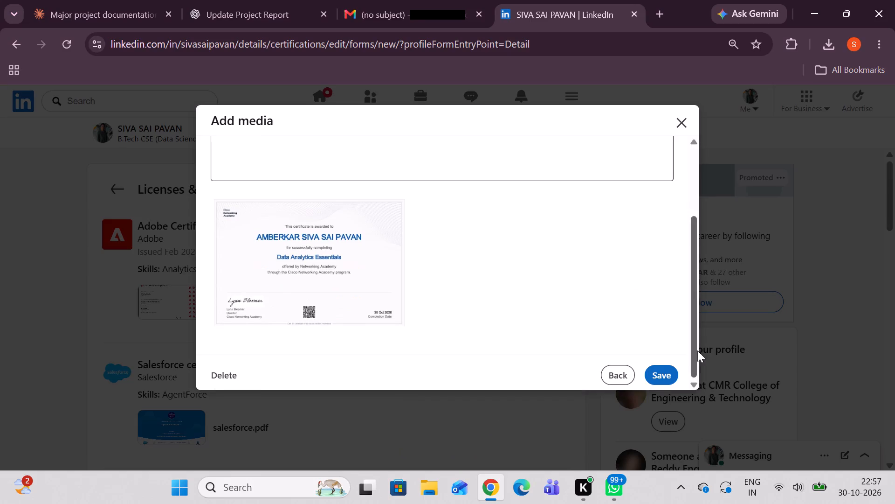
click(664, 375)
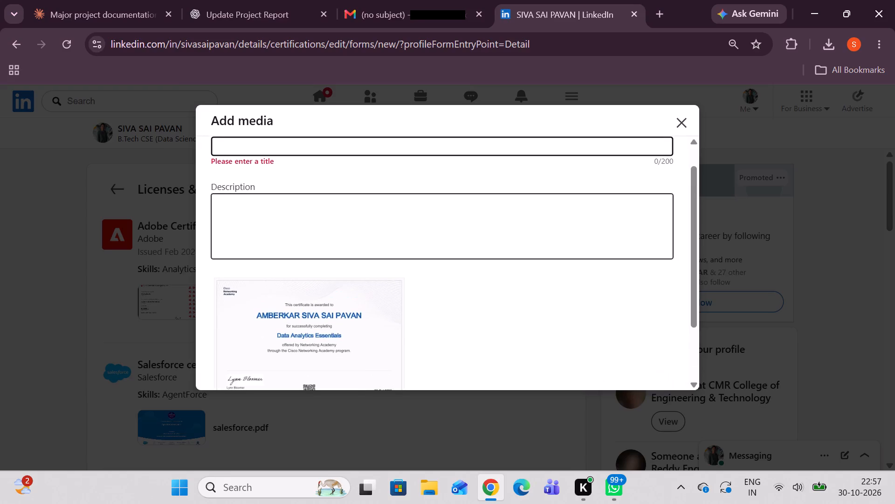
scroll(506, 238, up, 2)
scroll(468, 197, down, 1)
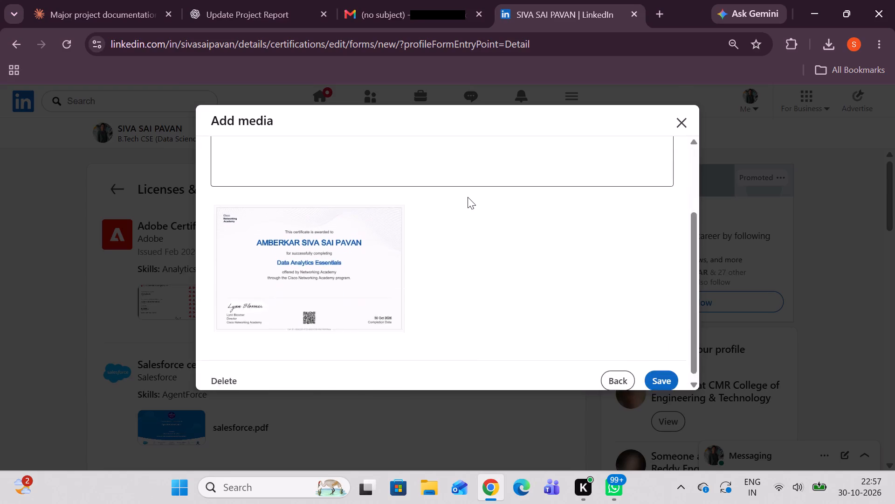
scroll(468, 197, up, 3)
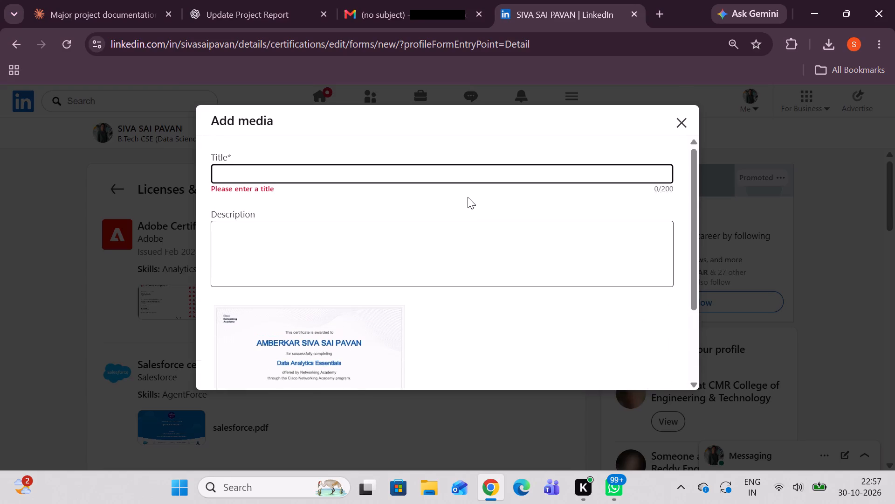
key(shift+c)
text(ERT)
scroll(468, 197, down, 2)
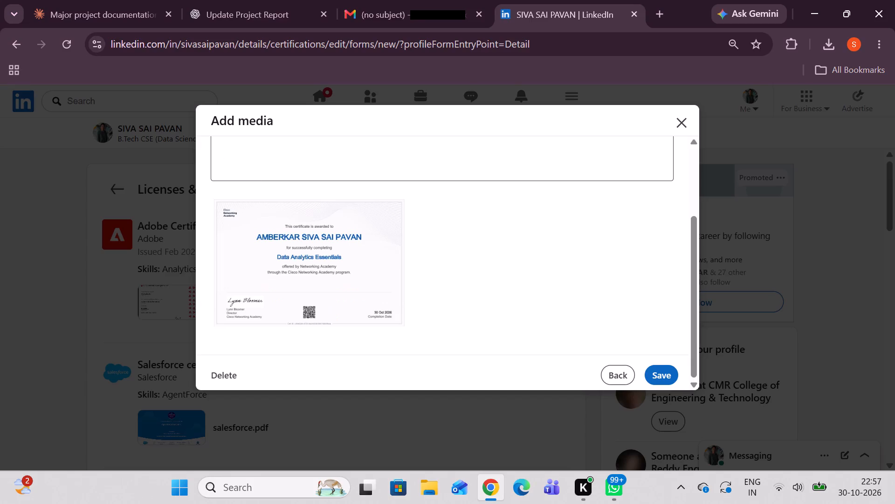
click(662, 374)
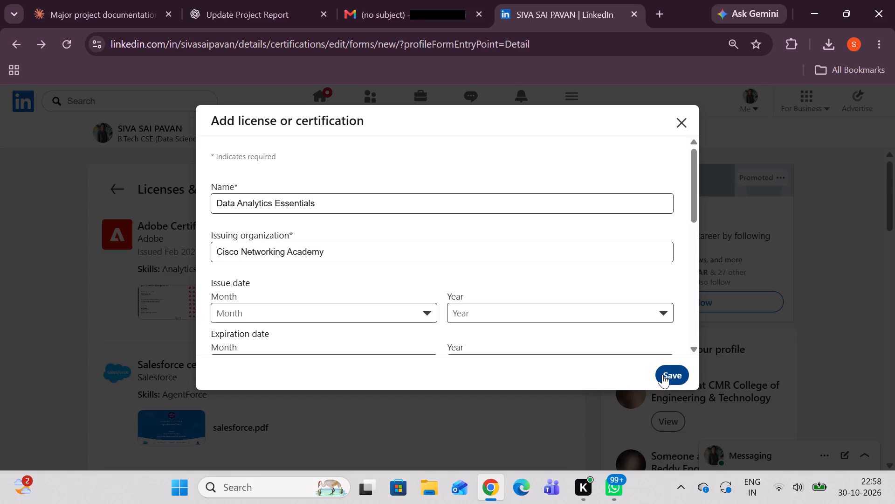
Save the Data Analytics Essentials certification from Cisco Networking Academy to the profile and skip sharing it as a post.
click(670, 374)
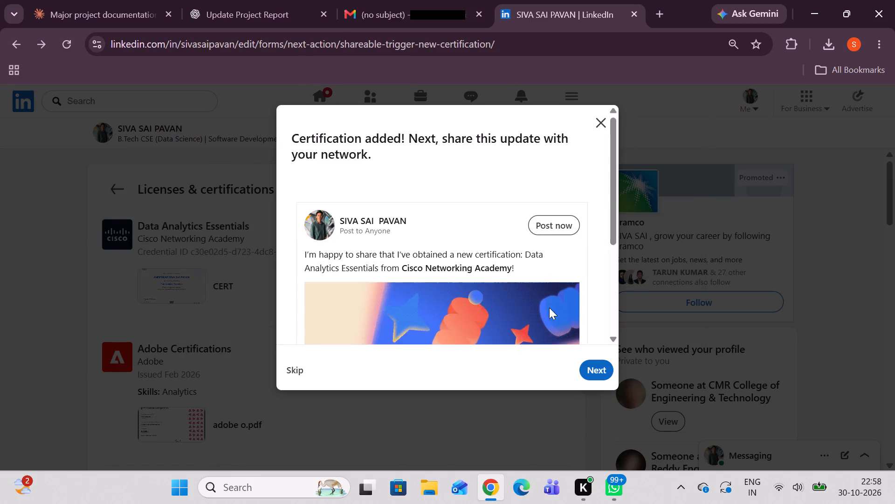
scroll(525, 269, down, 3)
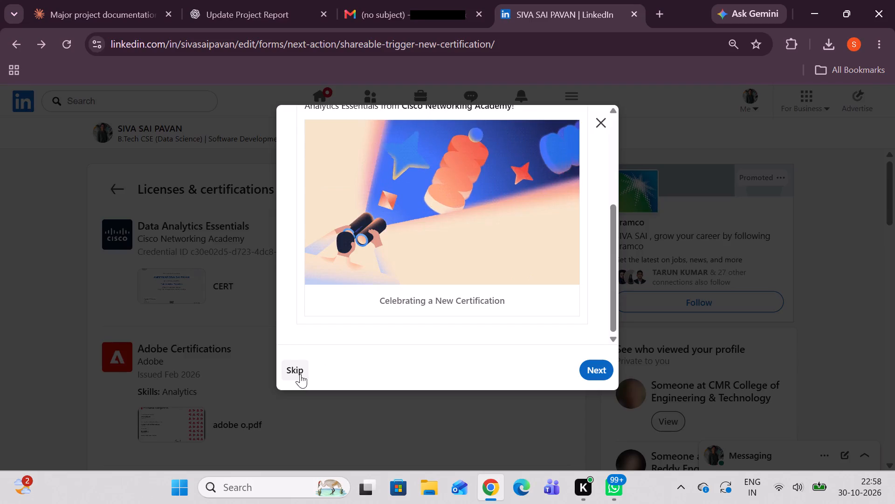
click(300, 374)
Look through the full list of licenses and certifications on the profile, including the newly added entry.
scroll(300, 374, down, 4)
scroll(300, 374, up, 3)
scroll(300, 374, down, 1)
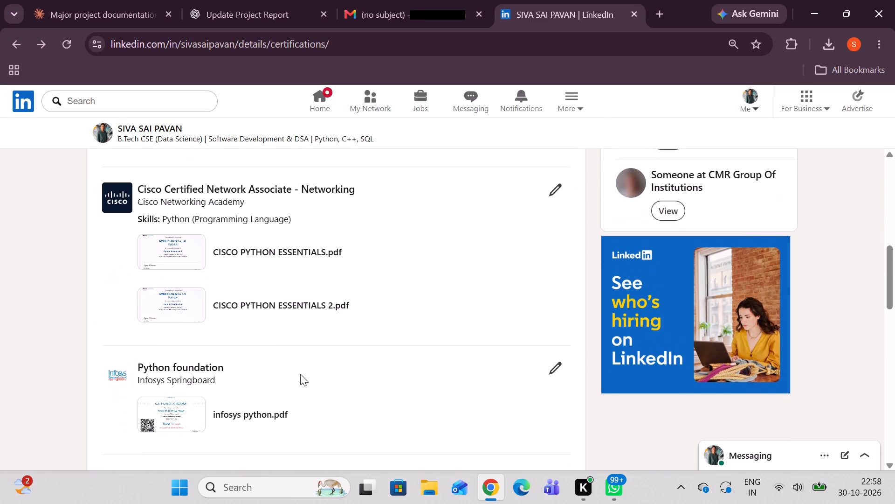
scroll(300, 374, down, 2)
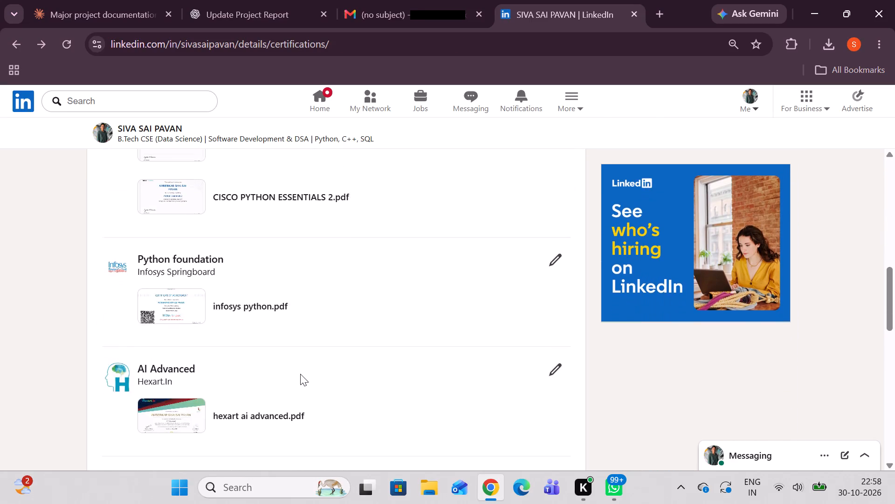
scroll(300, 374, down, 4)
scroll(300, 374, up, 1)
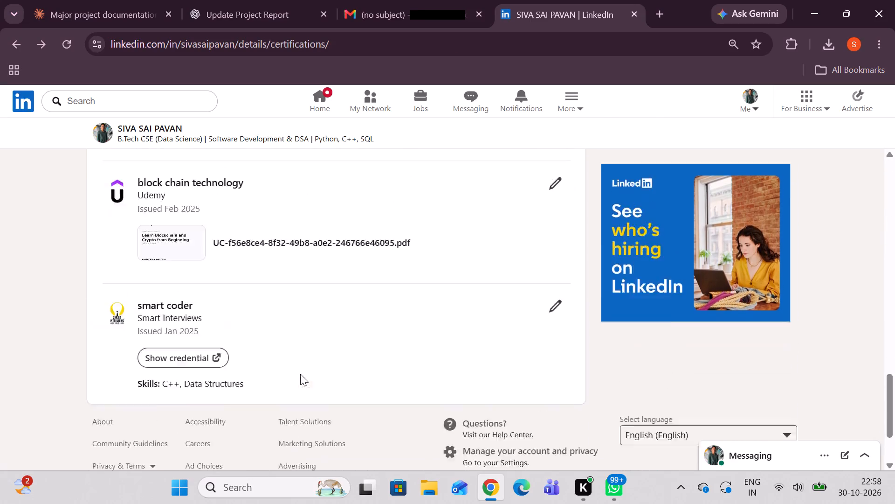
scroll(300, 374, up, 7)
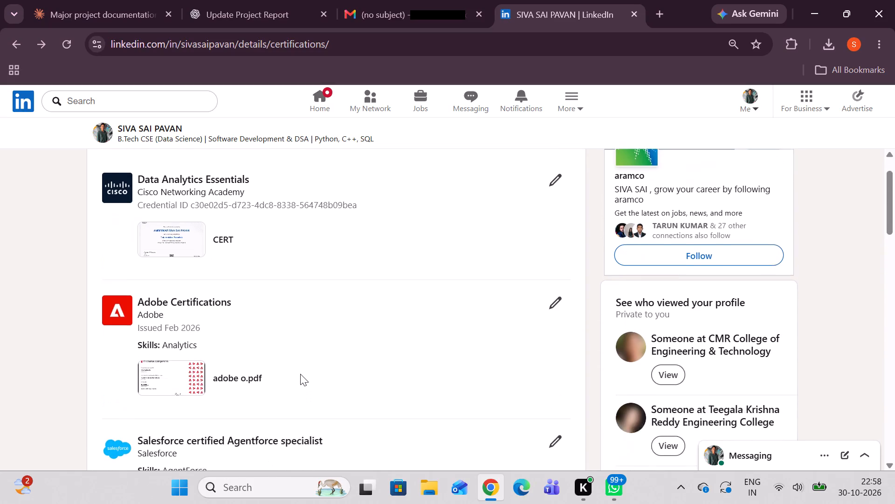
Look through the full list of licenses and certifications on the LinkedIn profile, from the Cisco entry down to the older ones.
scroll(300, 374, up, 1)
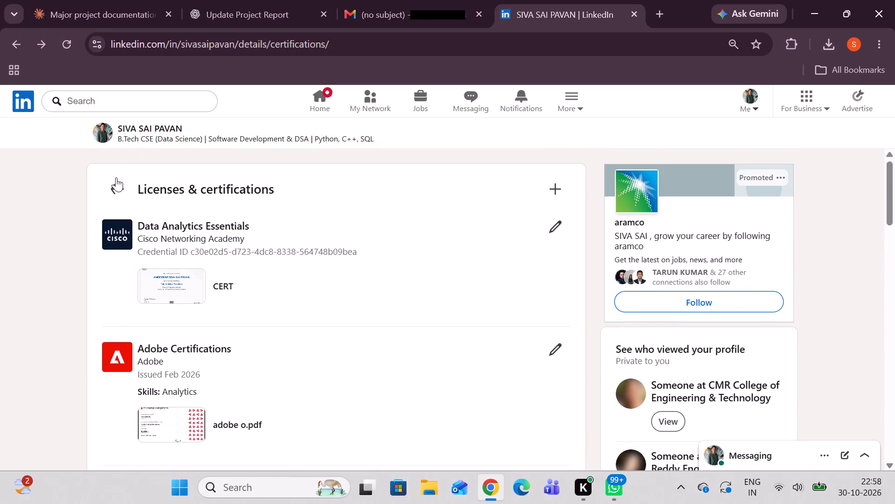
scroll(237, 331, down, 1)
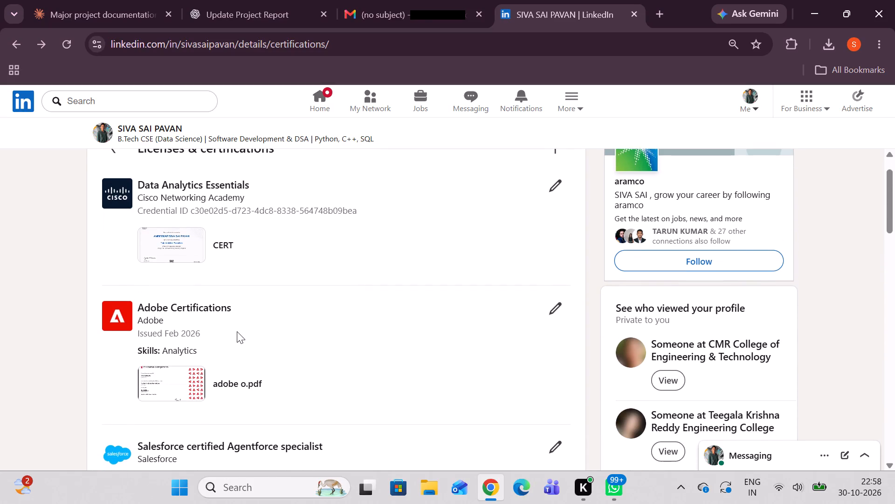
scroll(237, 331, down, 4)
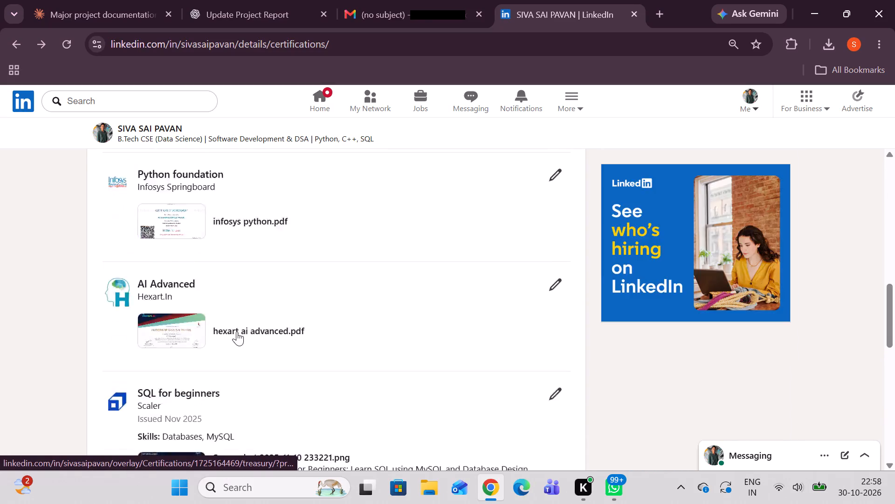
scroll(237, 331, down, 2)
scroll(237, 331, up, 6)
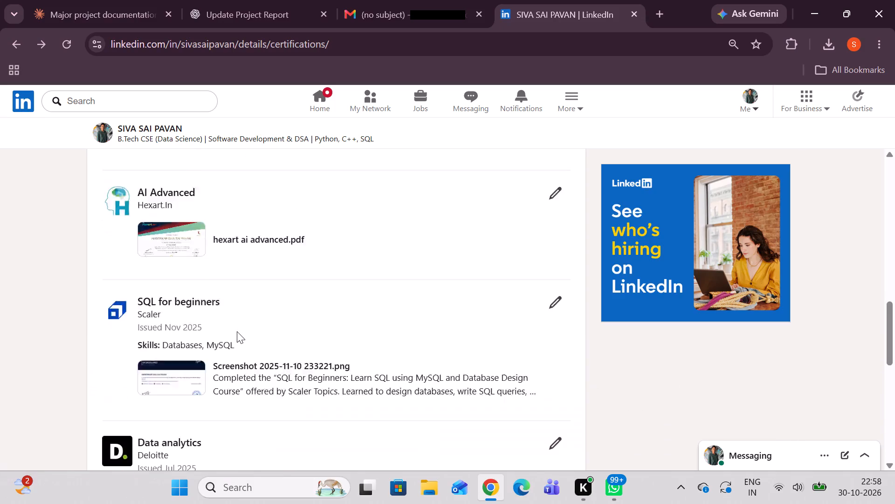
scroll(184, 210, up, 4)
Leave the licenses and certifications list for the main profile page and close the LinkedIn tab.
click(123, 167)
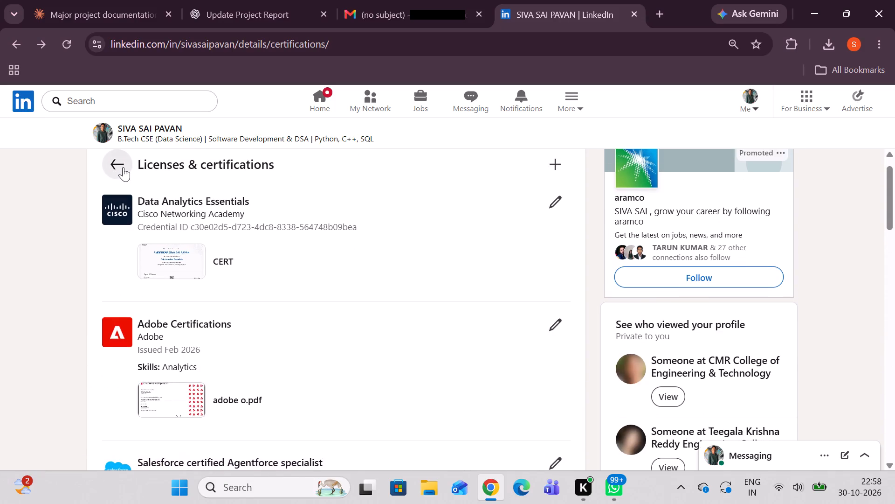
key(ctrl+w)
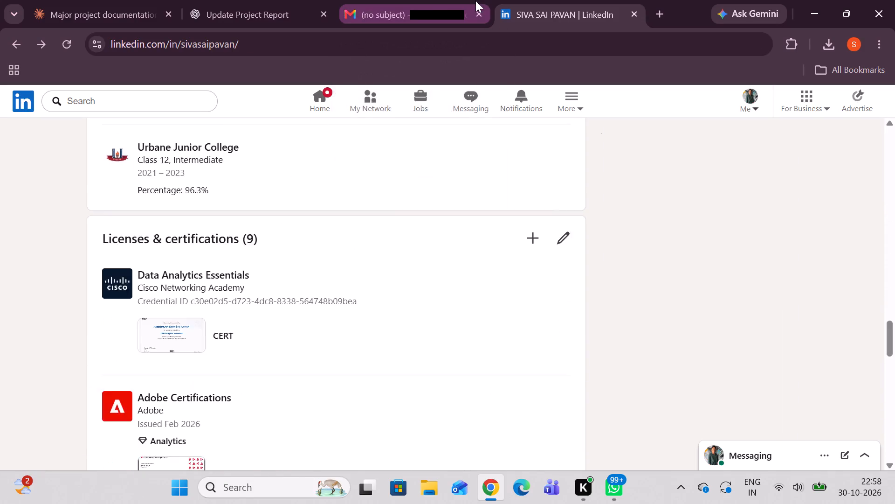
Open the previously visited LeetCode user profile suggested first by the browser in a new tab.
click(543, 9)
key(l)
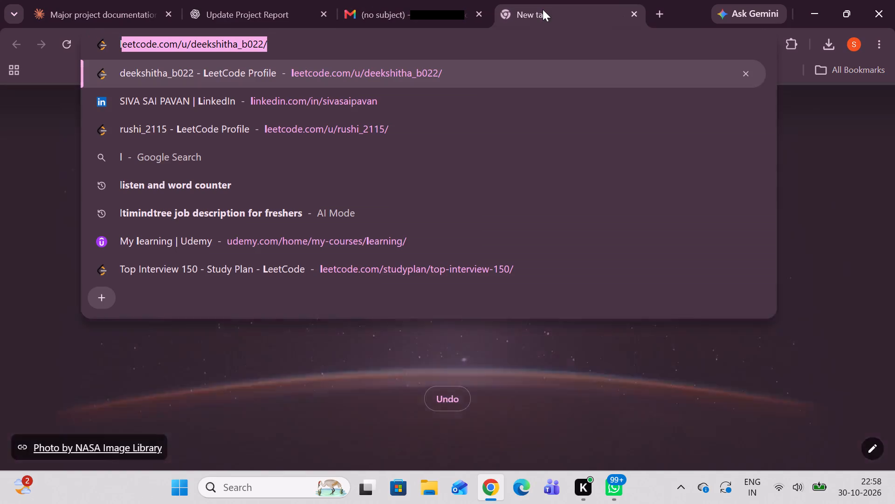
key(Return)
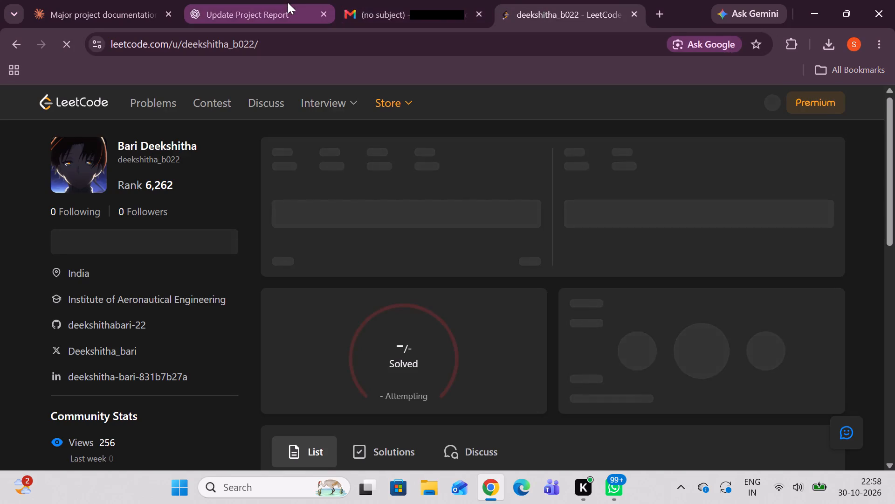
Return to the sent email with the Data Analytics certificate attachment and close its Gmail tab.
click(288, 2)
click(434, 18)
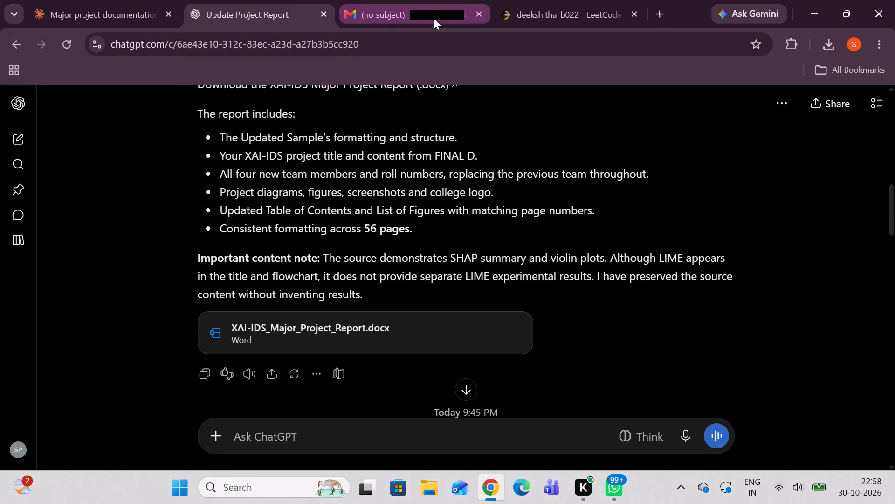
click(26, 111)
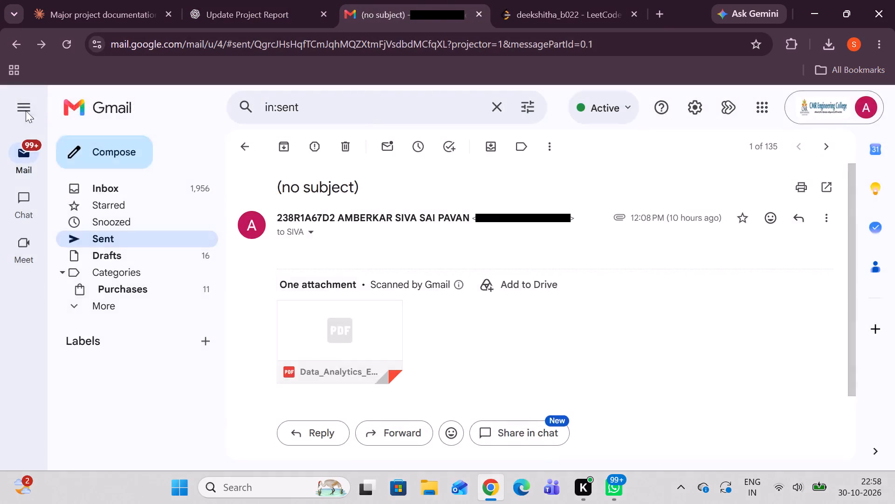